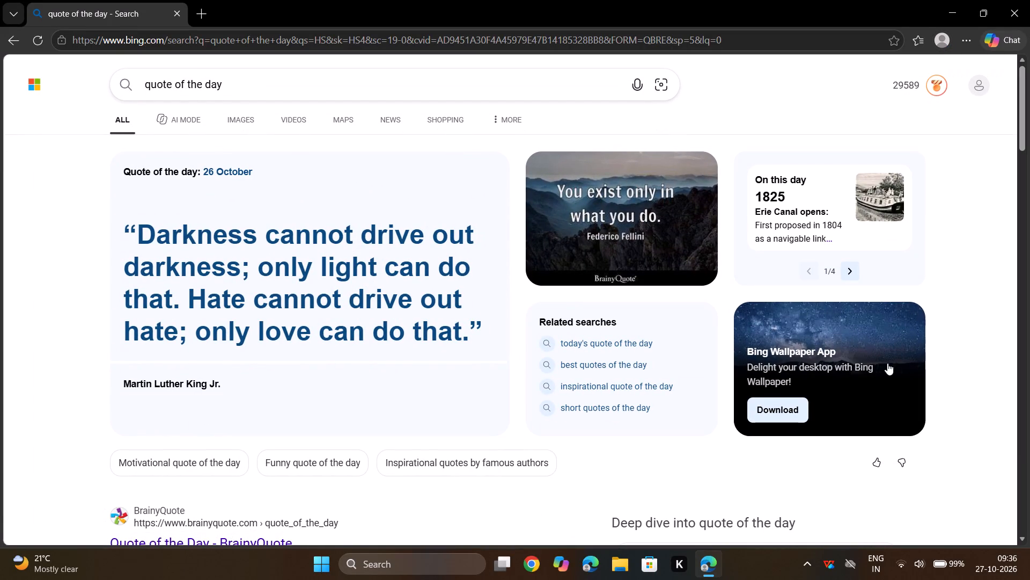
Switch the Wi-Fi connection to the OnePlus Nord CE 3 Lite 5G network, keeping automatic connection enabled.
left_click(903, 563)
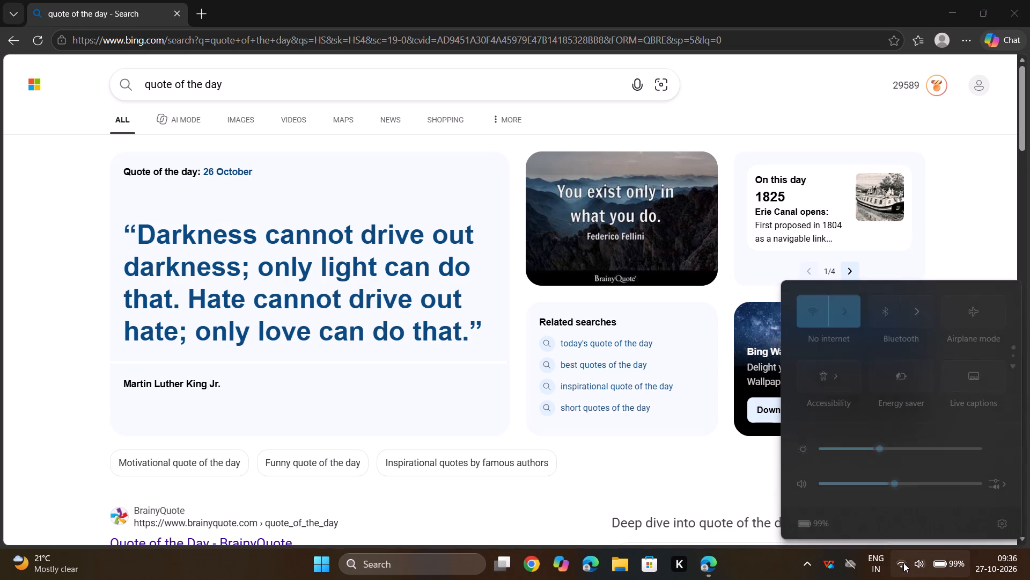
left_click(855, 310)
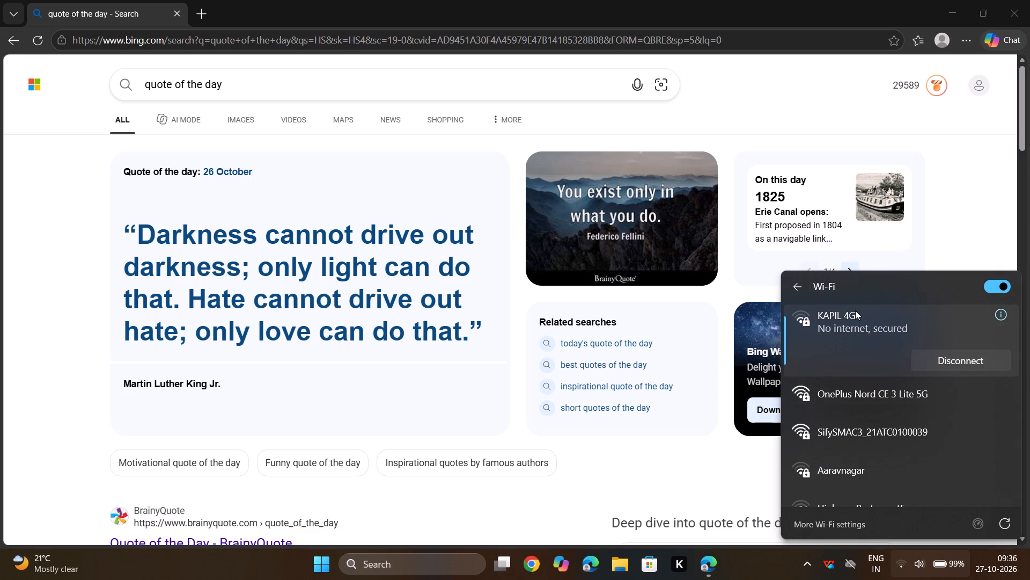
left_click(848, 381)
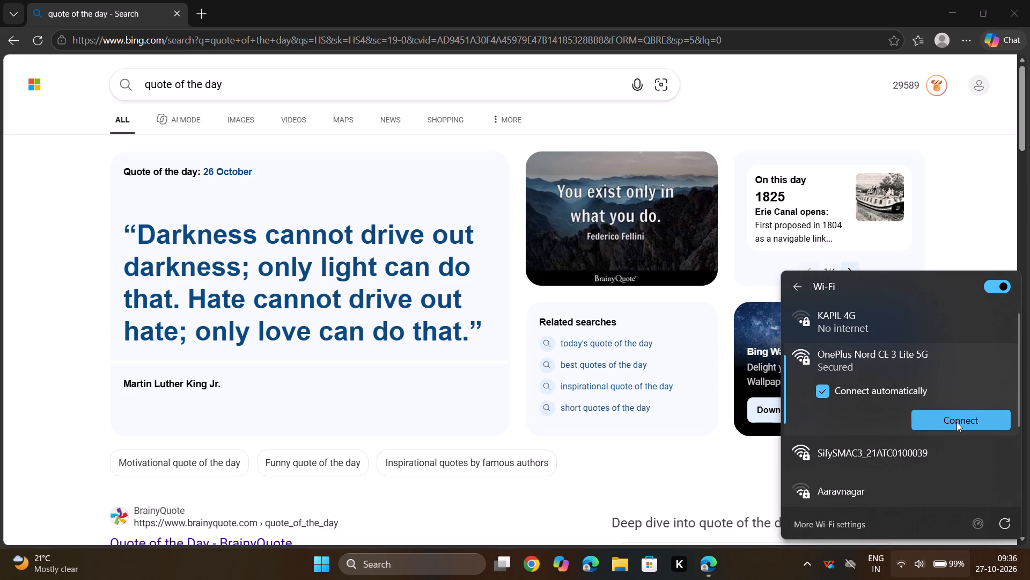
left_click(957, 422)
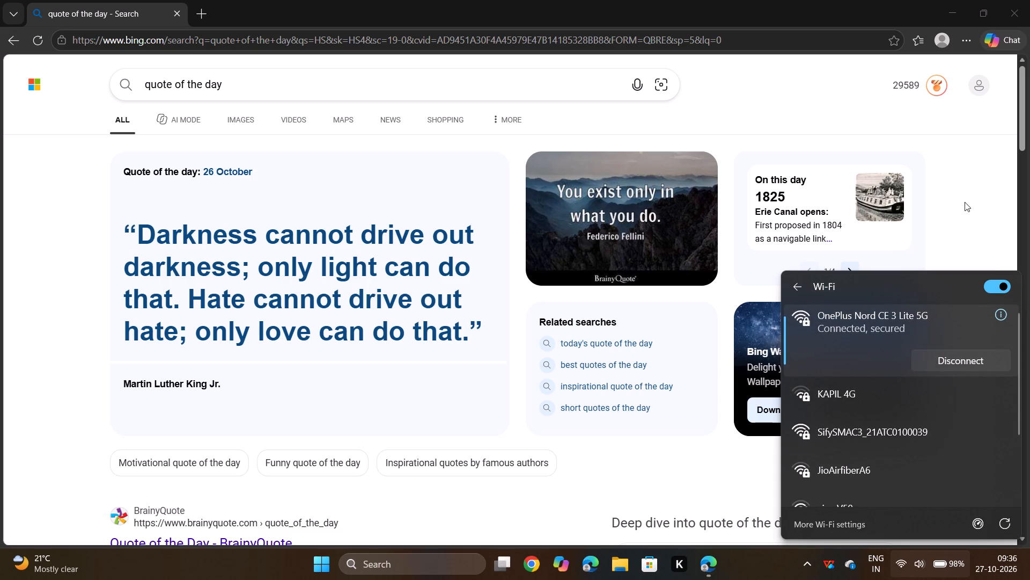
Open the Microsoft Rewards panel on the Bing results page, close it, and open it again.
left_click(943, 82)
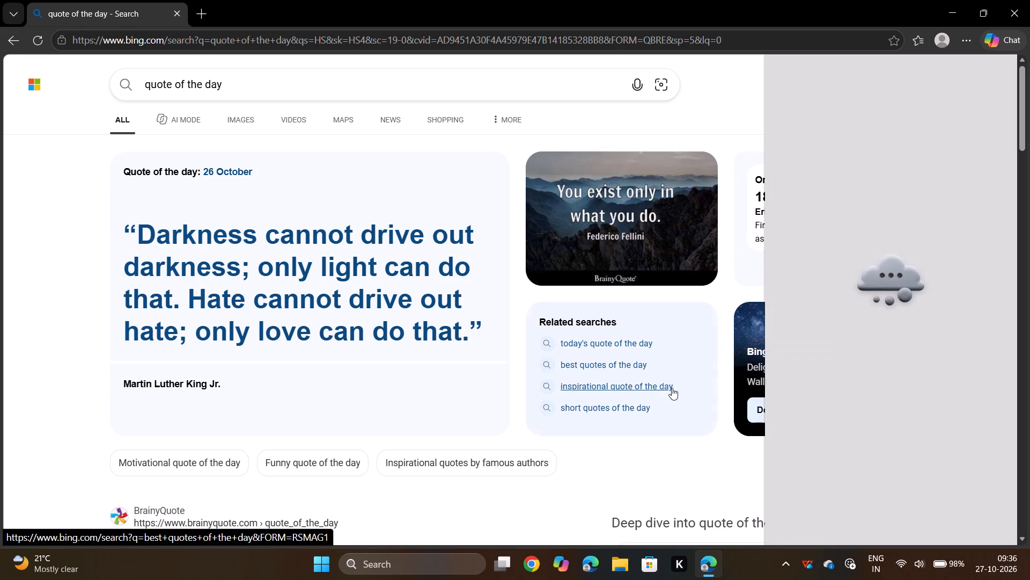
left_click(577, 468)
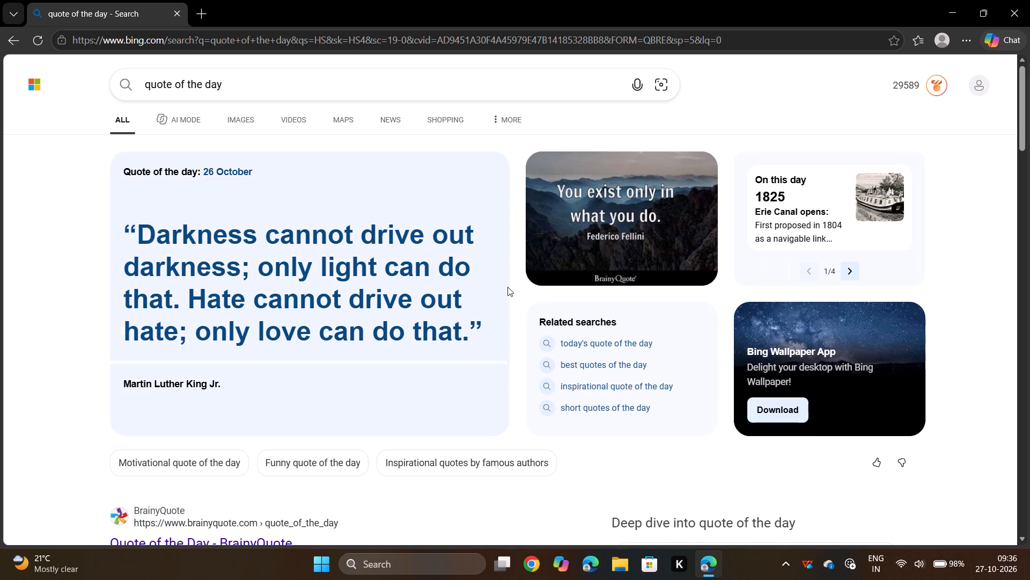
left_click(923, 101)
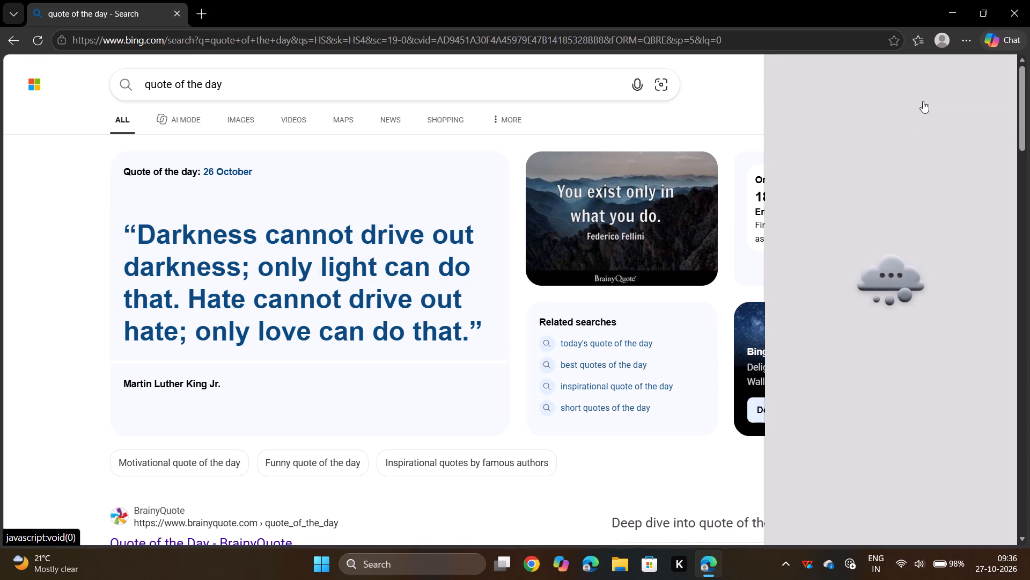
Replace the current Bing search with the suggested query "bing news quiz".
left_click(614, 82)
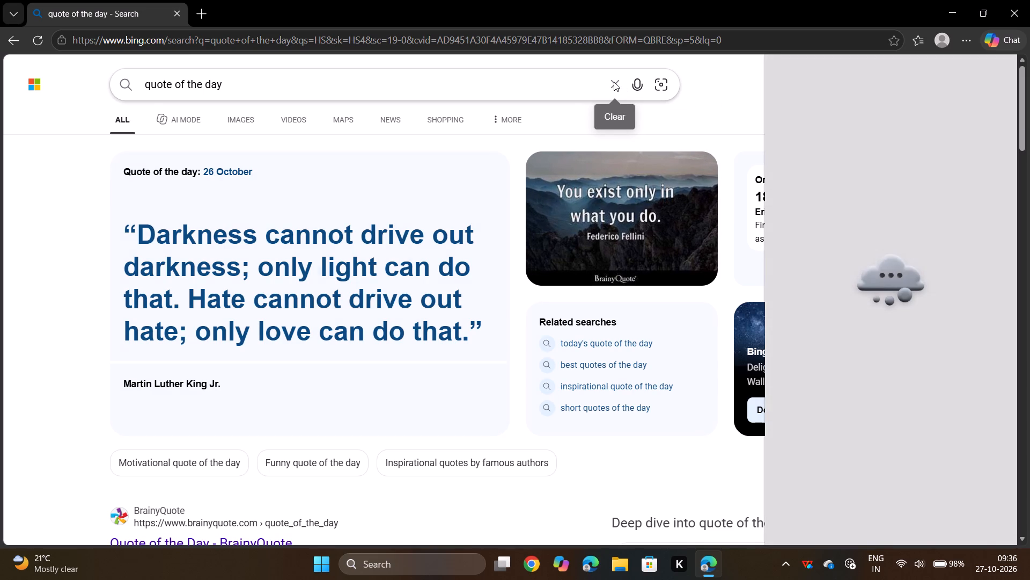
left_click(350, 218)
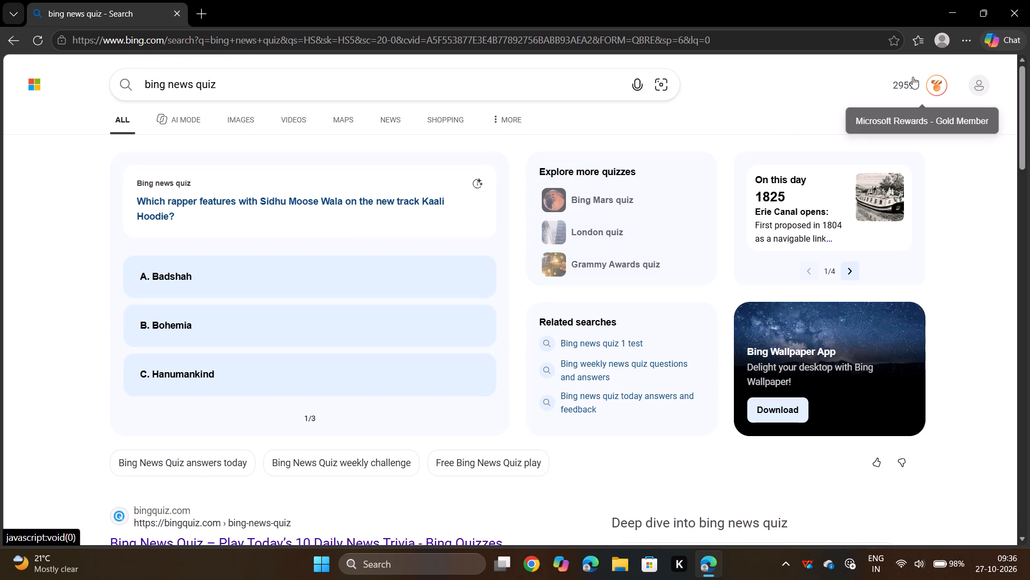
Open the Microsoft Rewards summary and check the Edge Browsing Streak details, returning to the overview.
left_click(913, 77)
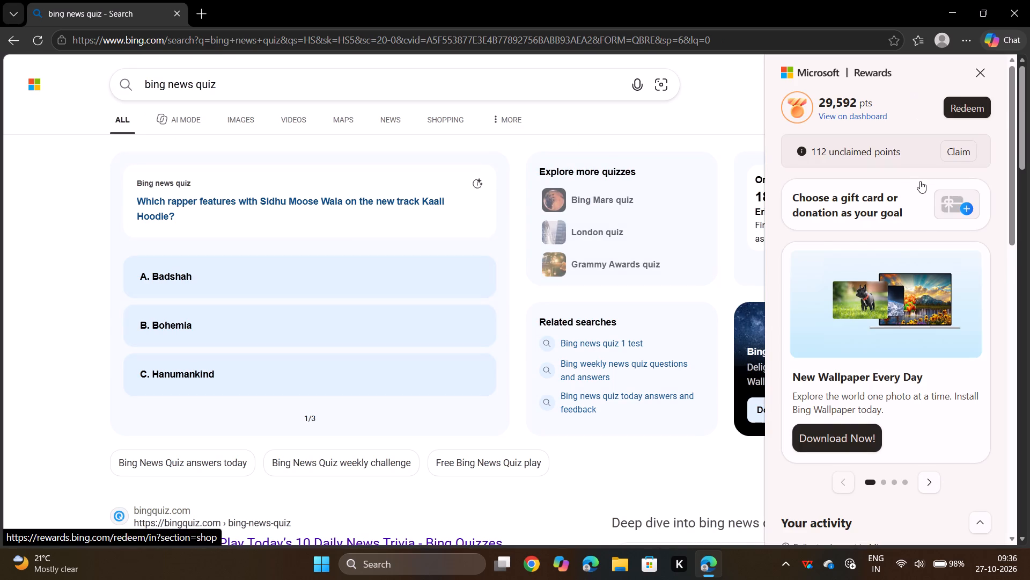
scroll(920, 181, "down", 4)
left_click(962, 210)
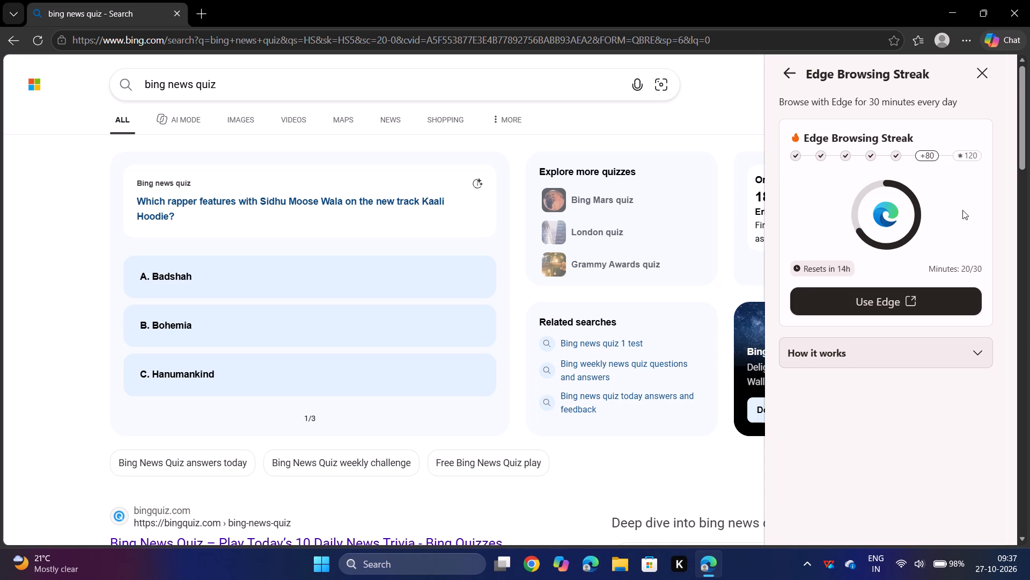
left_click(792, 71)
Expand the Keep earning offers in Microsoft Rewards and open the Bing Homepage quiz offer.
scroll(834, 219, "down", 4)
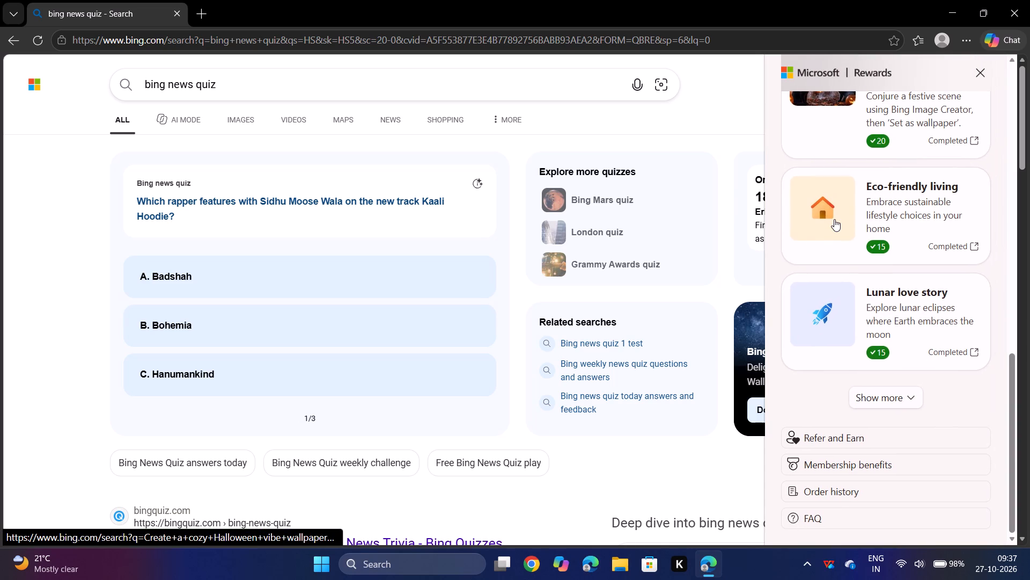
scroll(834, 219, "up", 3)
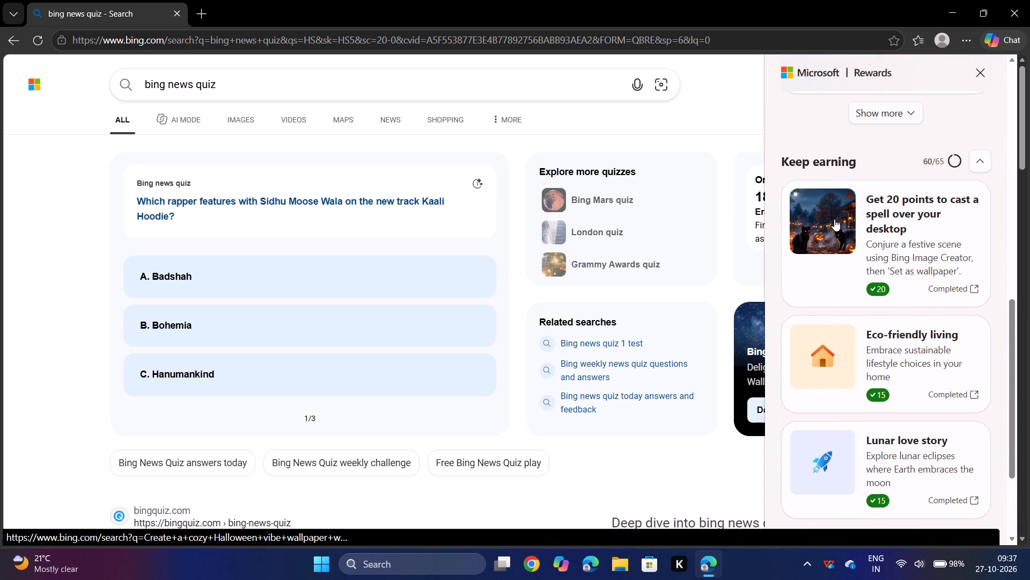
scroll(834, 219, "down", 1)
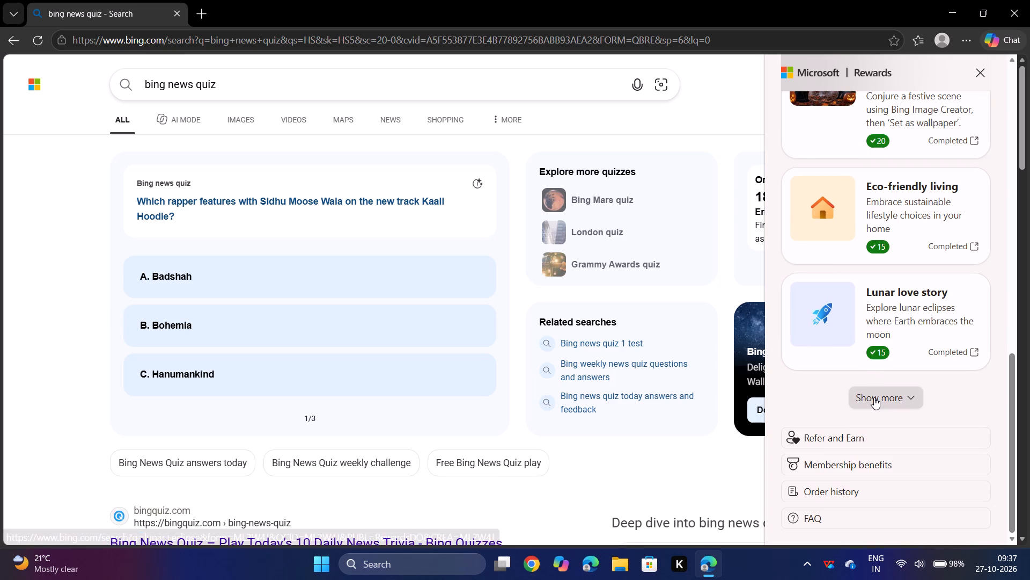
left_click(874, 397)
left_click(872, 414)
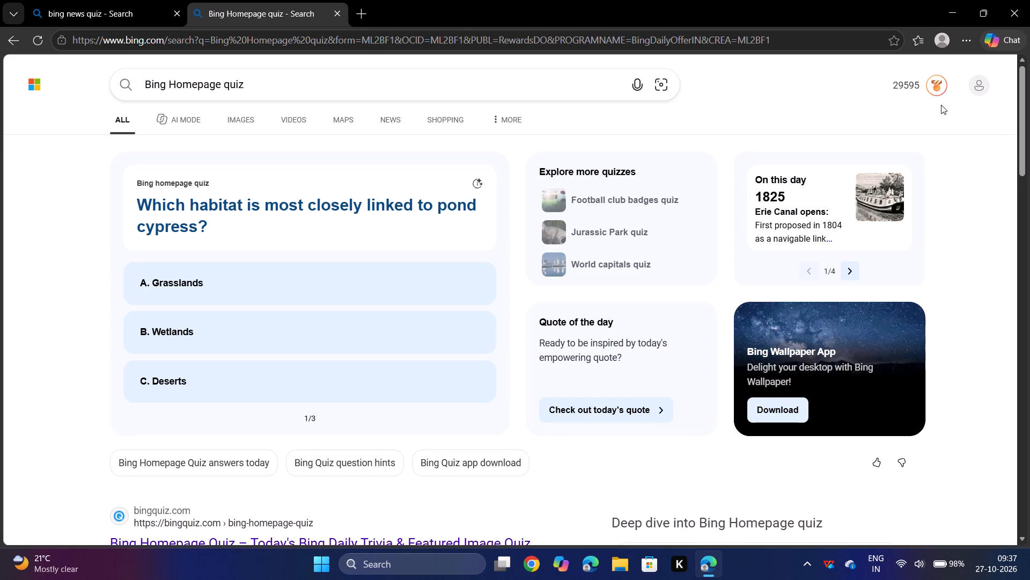
Reopen Microsoft Rewards from the quiz page, expand the activity and Keep earning lists, and open the Bing Homepage quiz offer again.
left_click(941, 90)
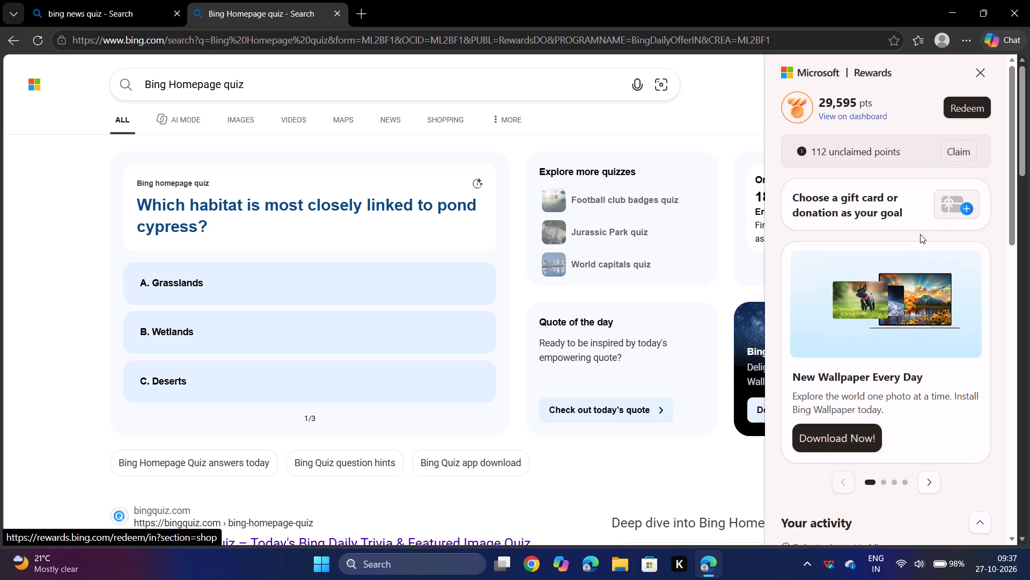
scroll(920, 234, "down", 5)
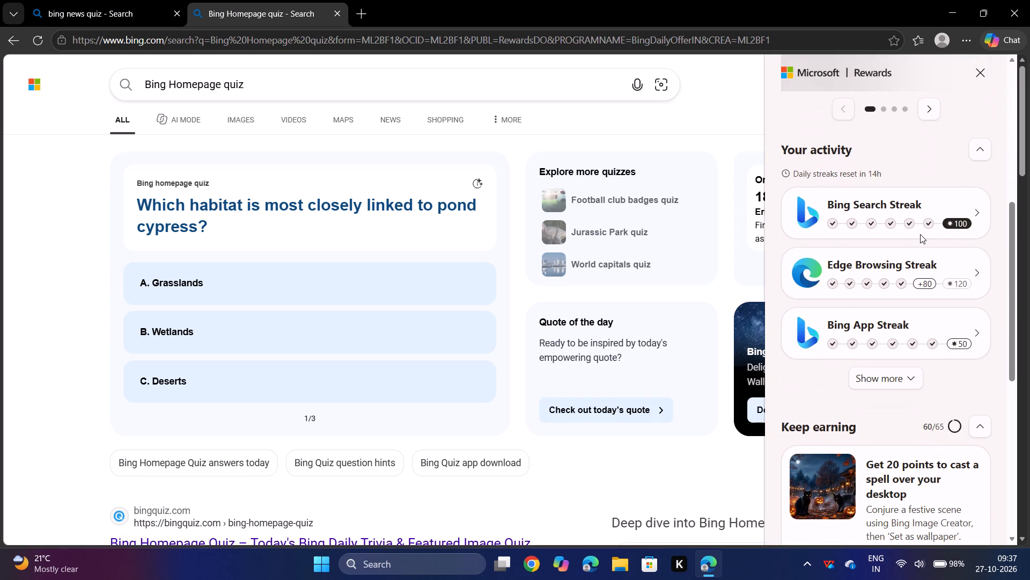
left_click(872, 382)
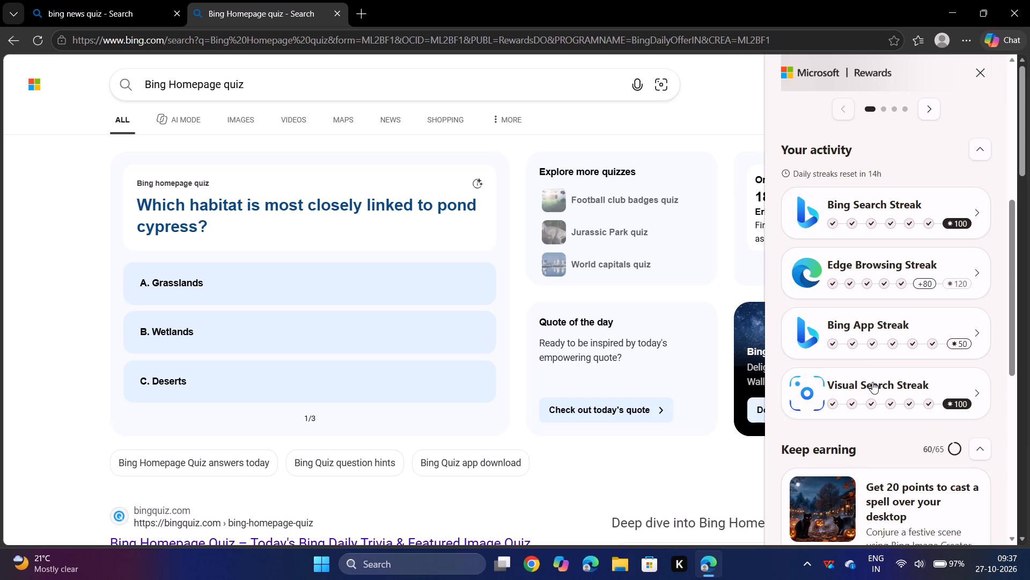
scroll(872, 382, "down", 5)
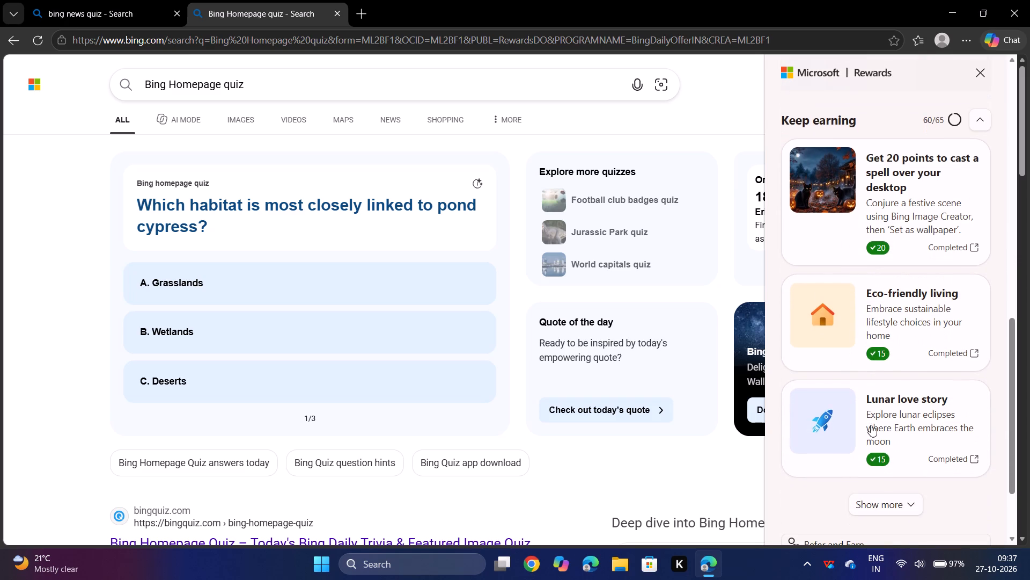
left_click(877, 498)
scroll(877, 498, "down", 4)
left_click(898, 257)
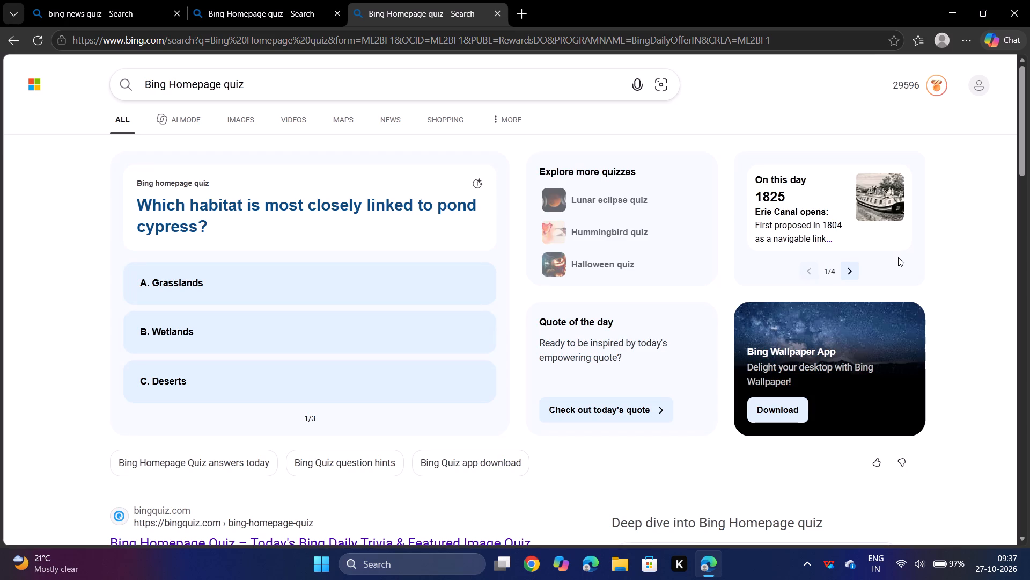
Check the Your activity streaks in Microsoft Rewards with the full list expanded, and open the Edge Browsing Streak.
left_click(941, 82)
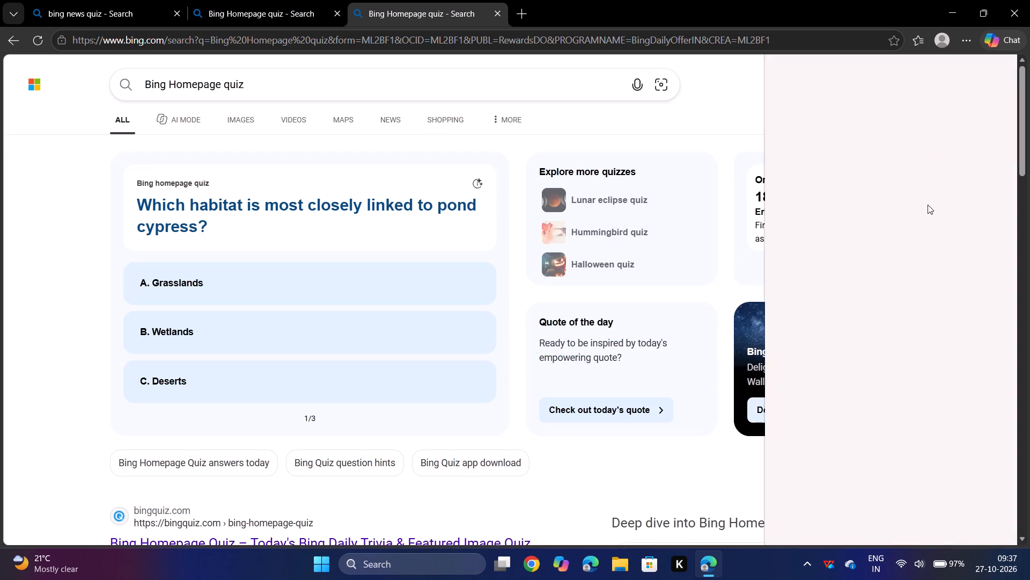
scroll(928, 205, "down", 5)
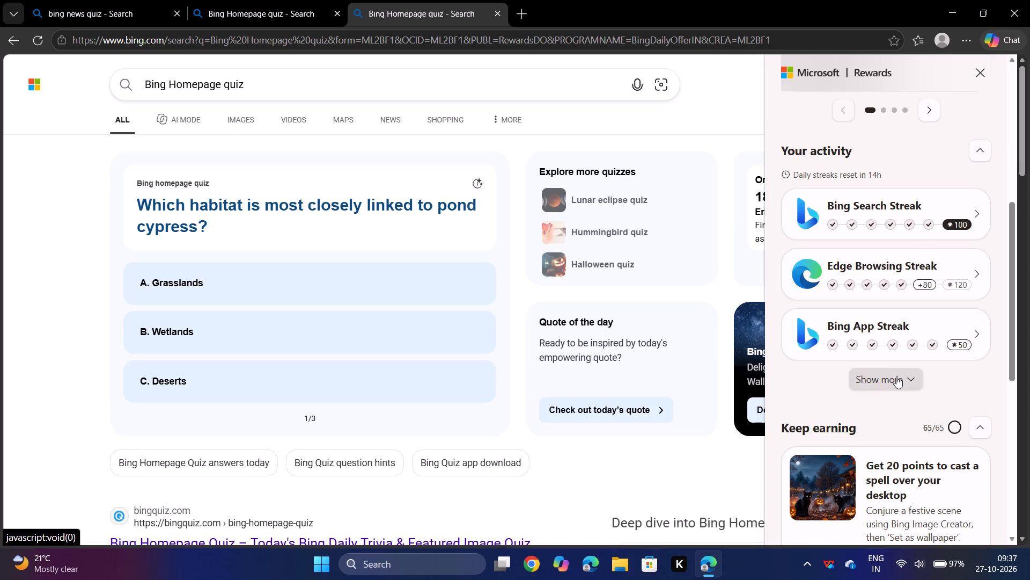
left_click(896, 376)
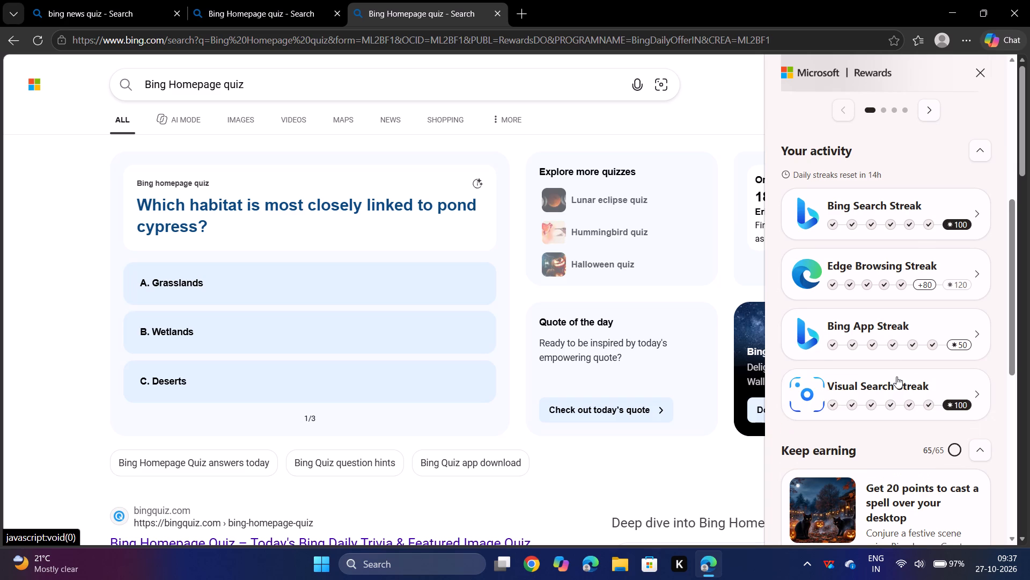
left_click(963, 274)
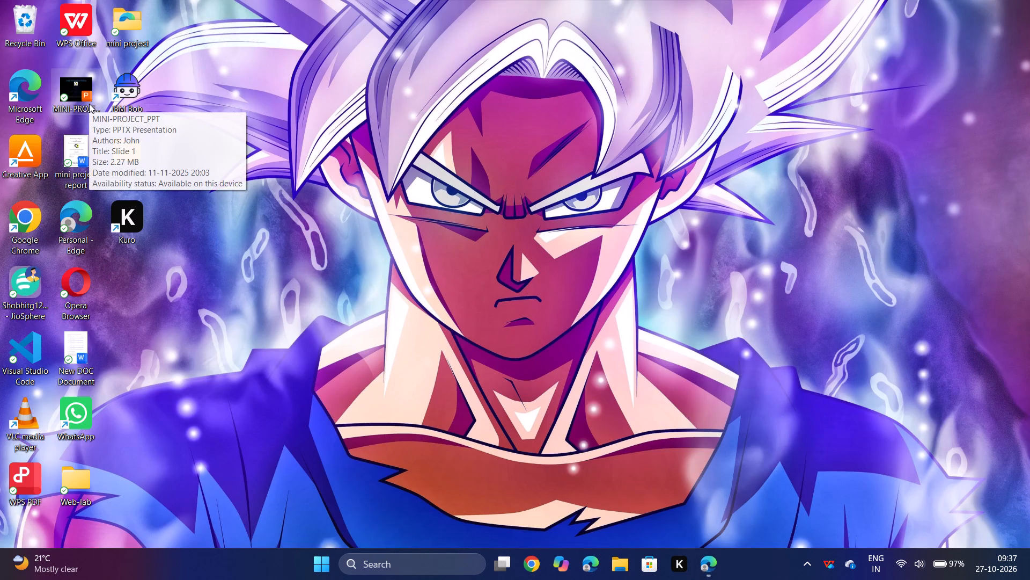
Open the mini project report document from the desktop in WPS Office.
double_click(71, 161)
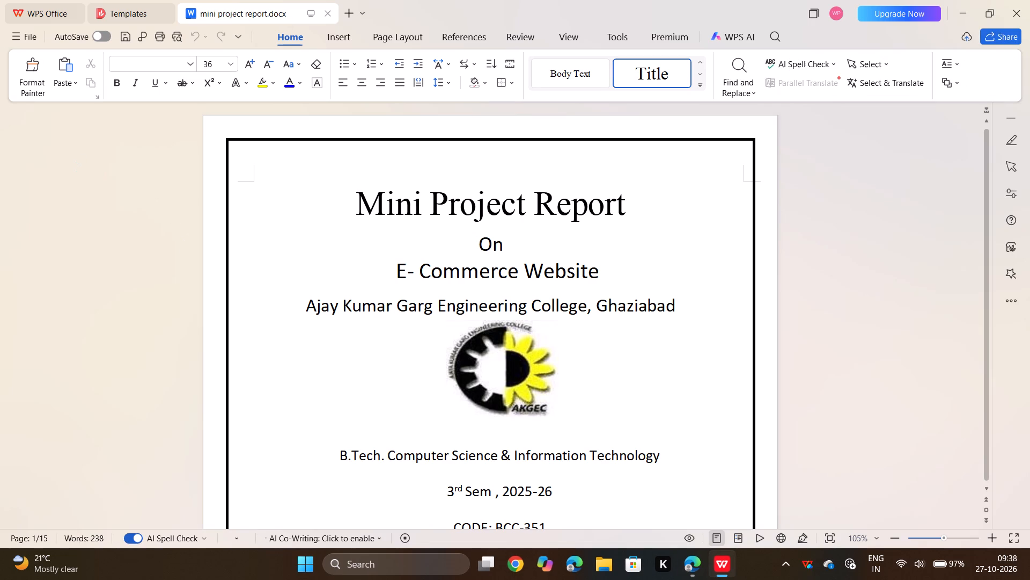
Examine the report's cover page, Table of Contents and Acknowledgment.
scroll(374, 242, "down", 4)
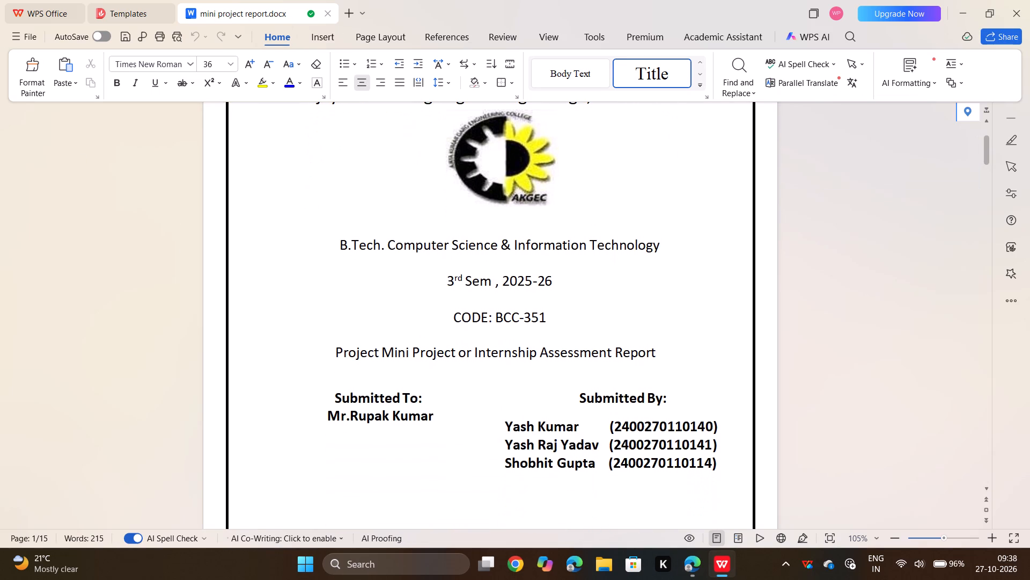
scroll(374, 242, "down", 2)
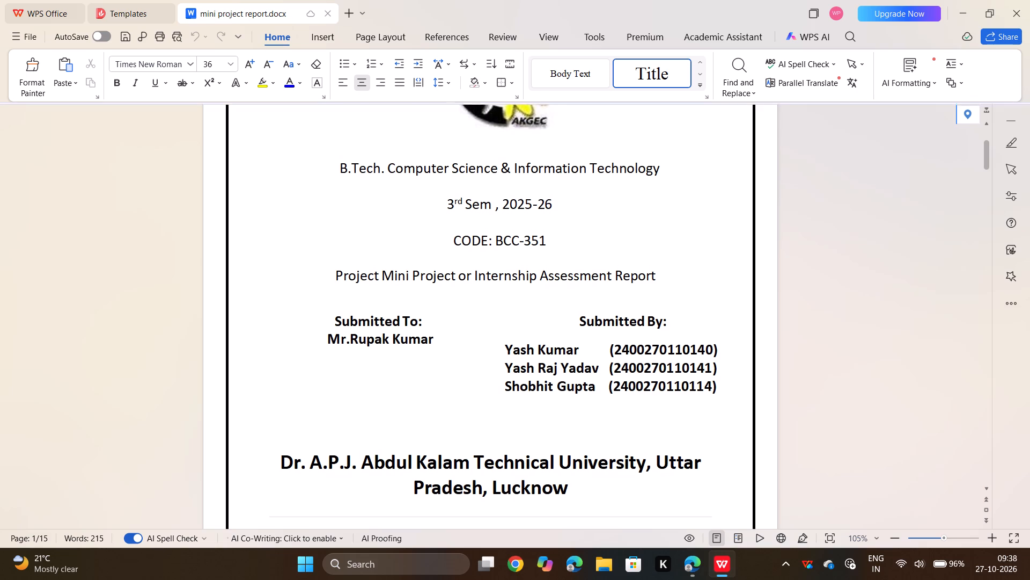
scroll(374, 242, "down", 4)
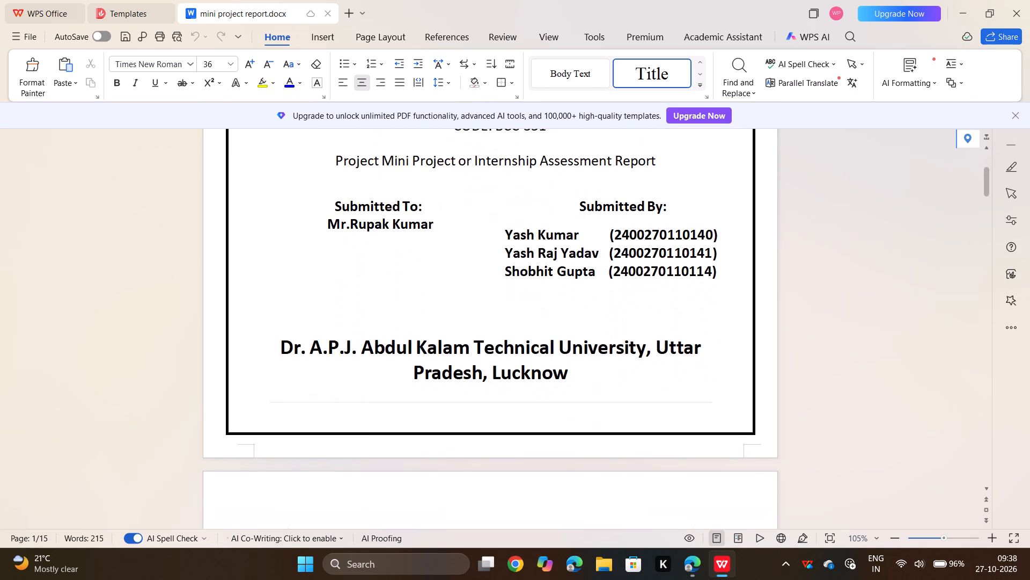
scroll(374, 242, "down", 4)
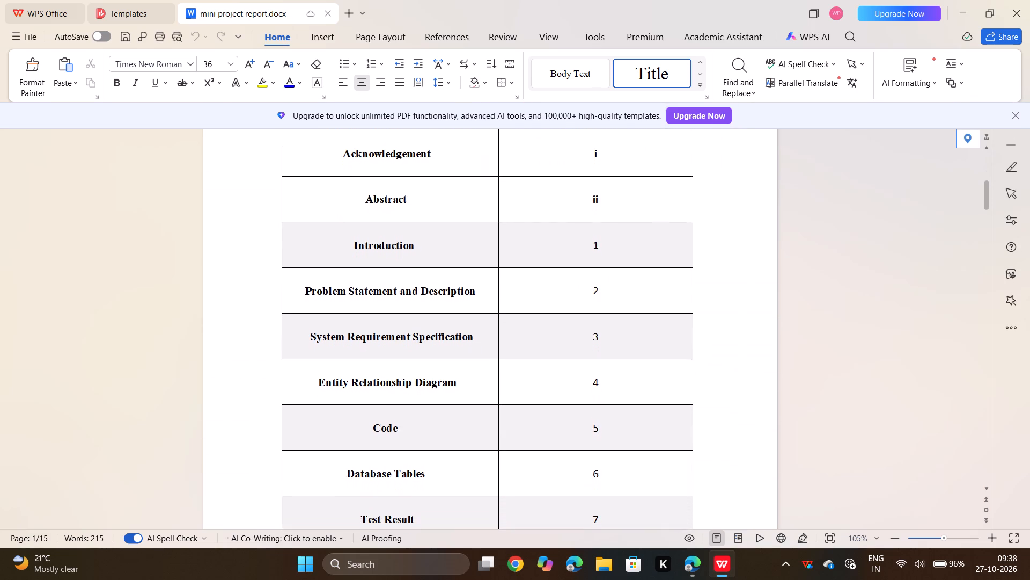
scroll(374, 242, "up", 3)
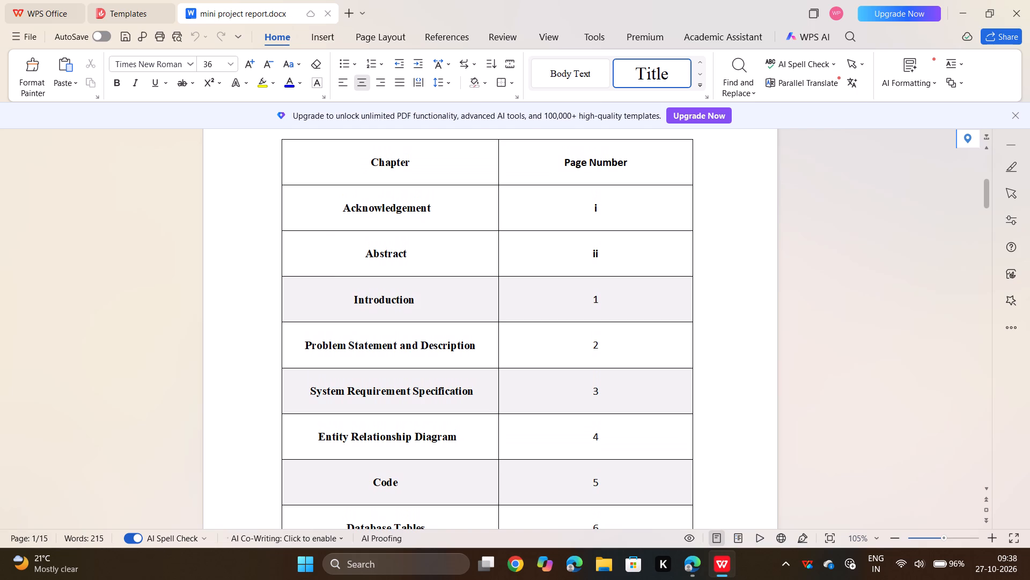
scroll(374, 242, "right", 1)
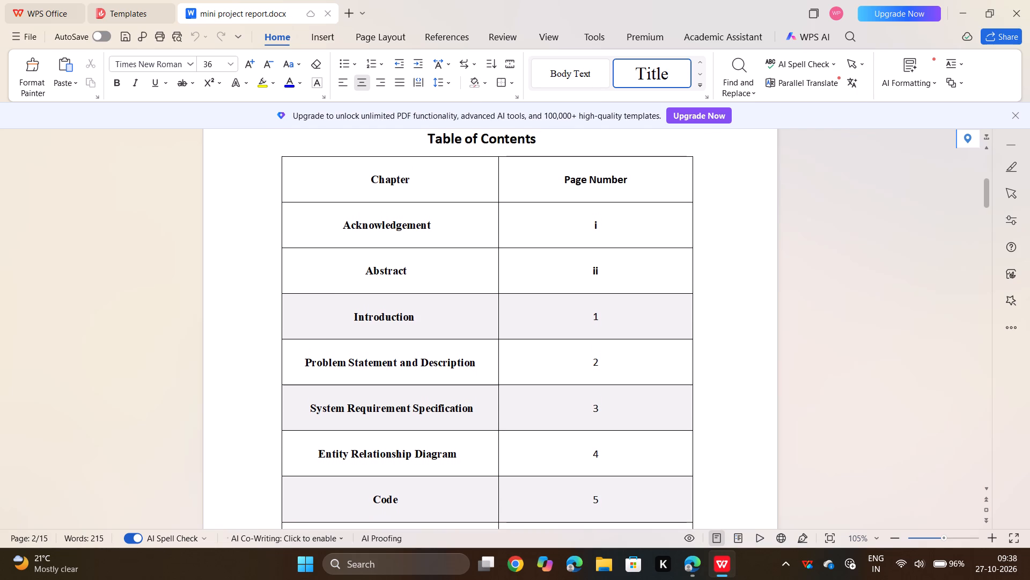
scroll(374, 242, "right", 1)
scroll(374, 242, "down", 1)
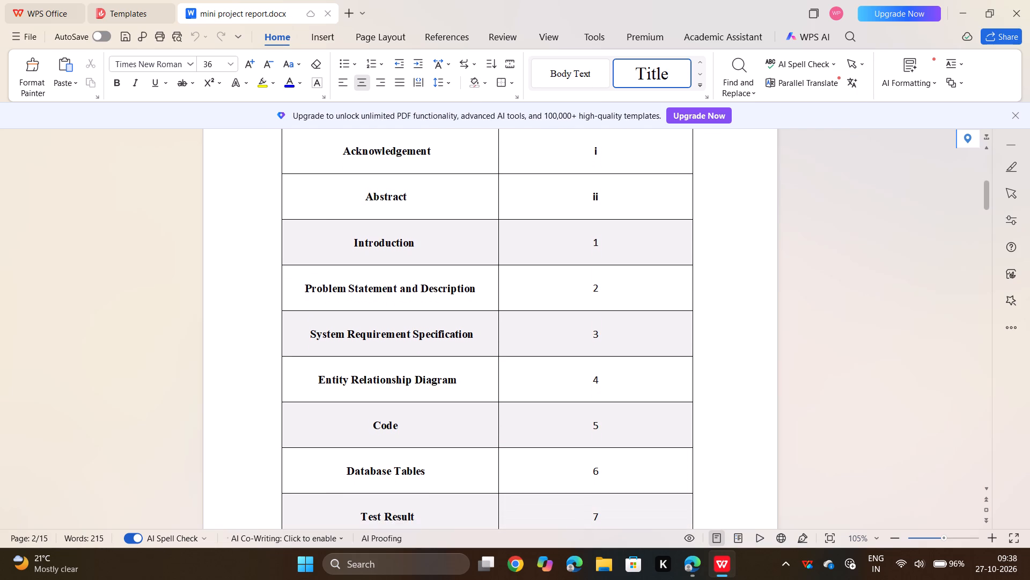
scroll(374, 242, "down", 1)
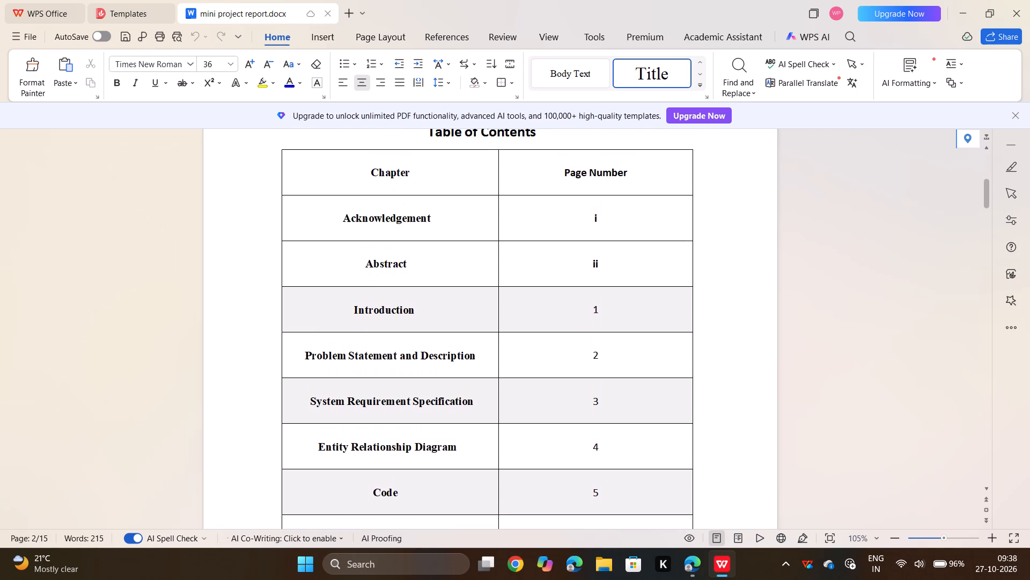
scroll(374, 242, "down", 1)
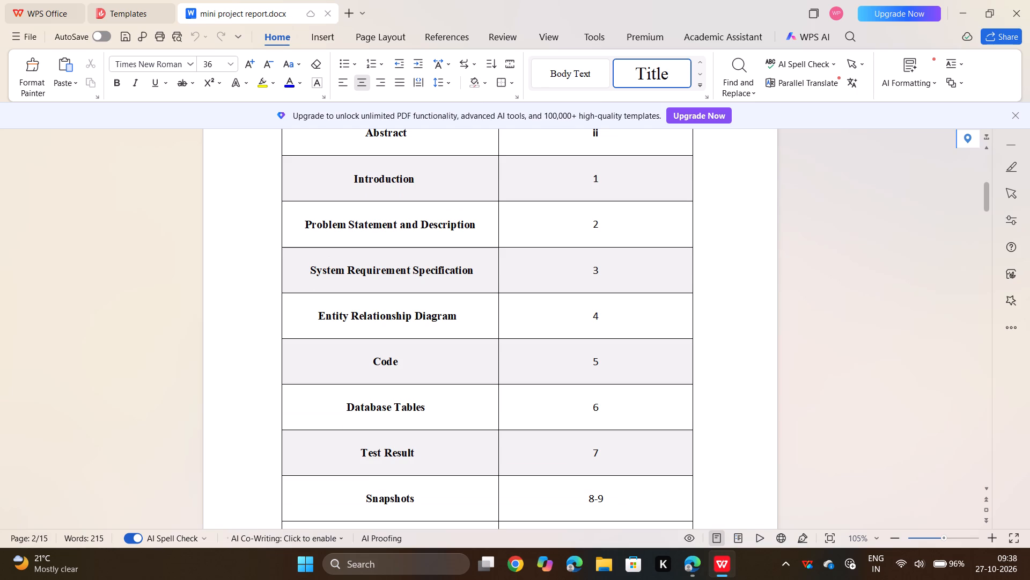
scroll(374, 242, "down", 2)
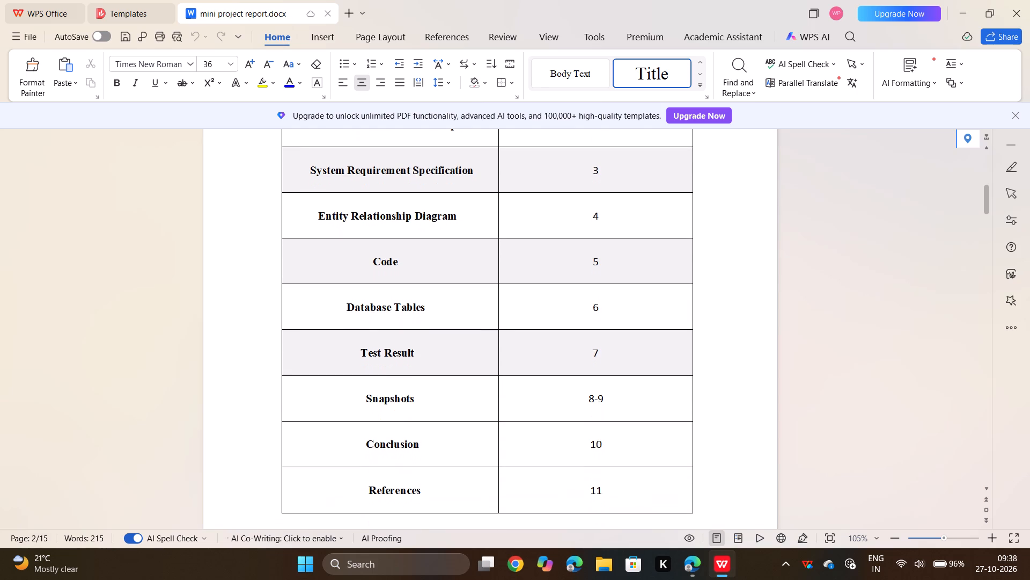
scroll(374, 242, "down", 6)
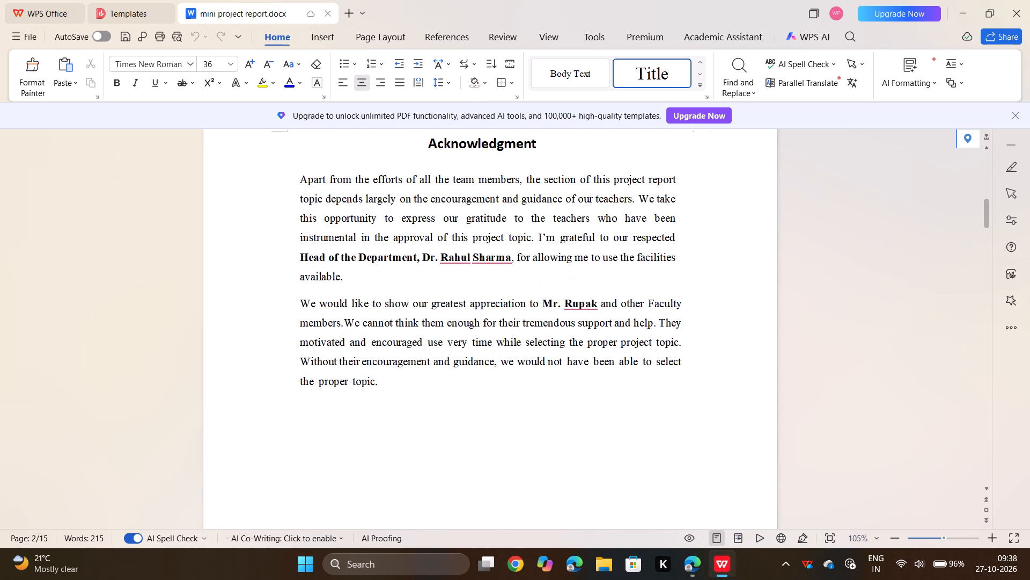
Return to the report's cover page and read on through the Introduction, Problem Statement and Description, and System Requirement Specification.
scroll(374, 242, "up", 6)
scroll(336, 384, "up", 8)
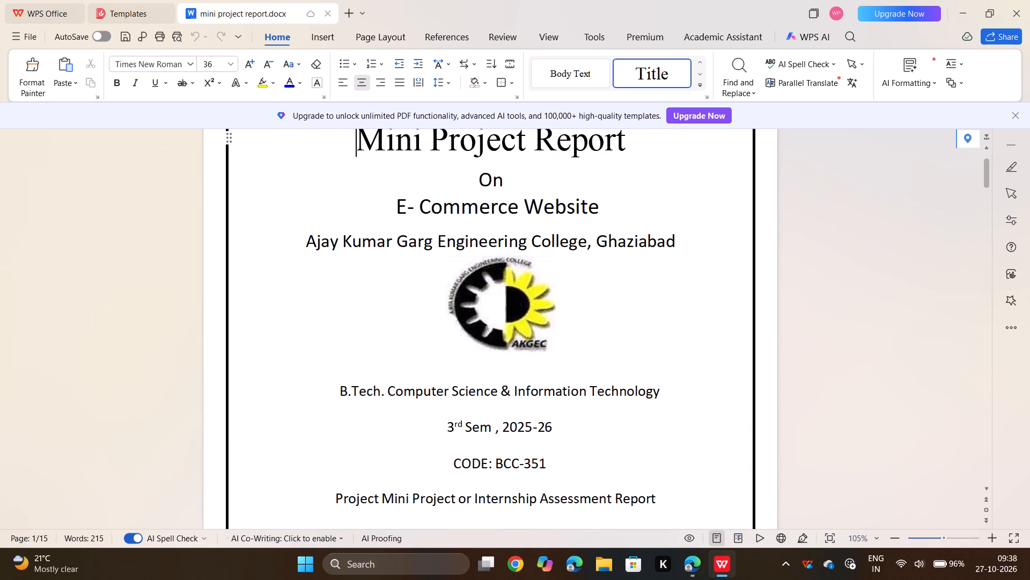
scroll(336, 384, "down", 8)
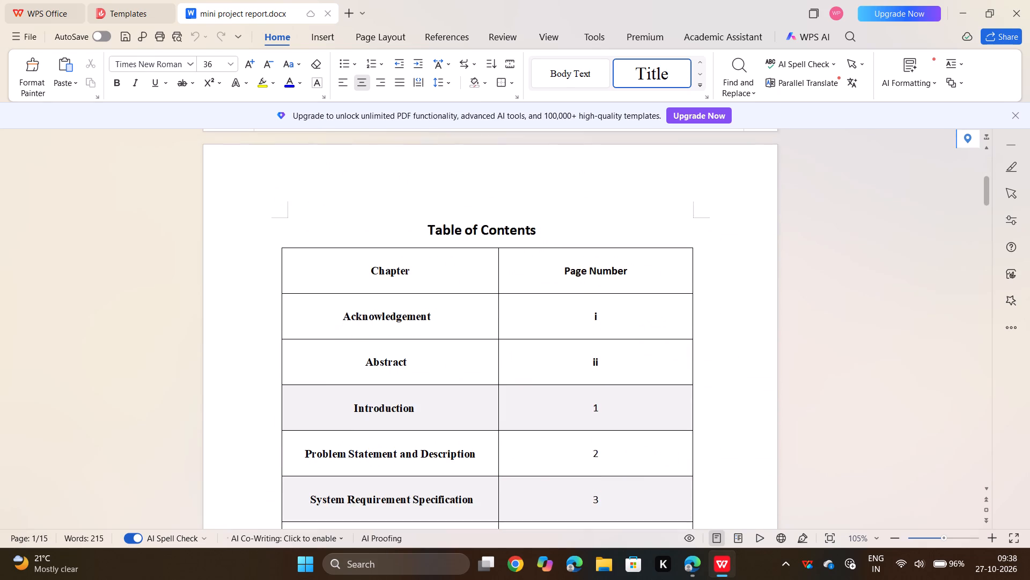
scroll(336, 384, "down", 8)
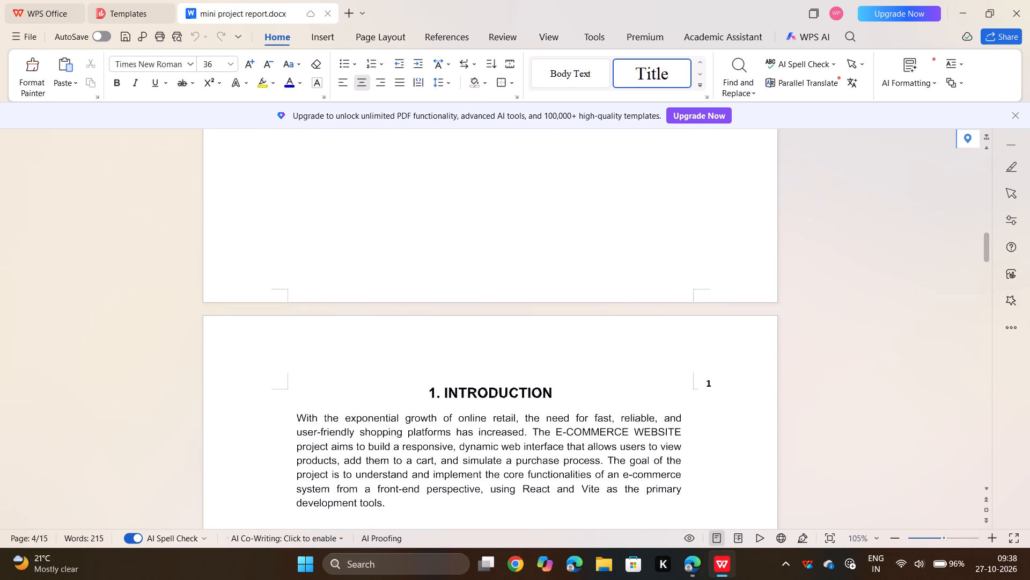
scroll(336, 384, "down", 1)
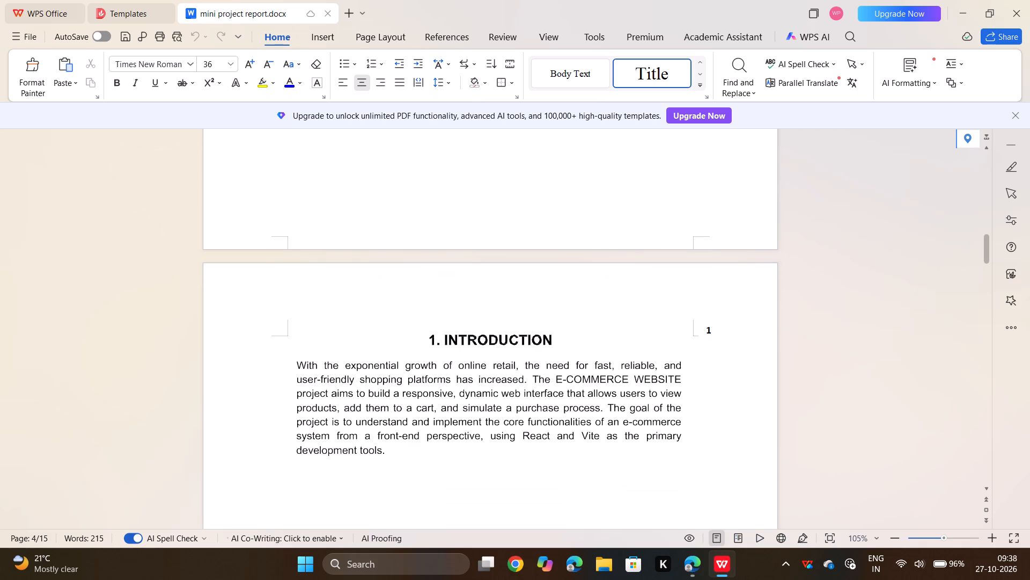
scroll(336, 384, "down", 7)
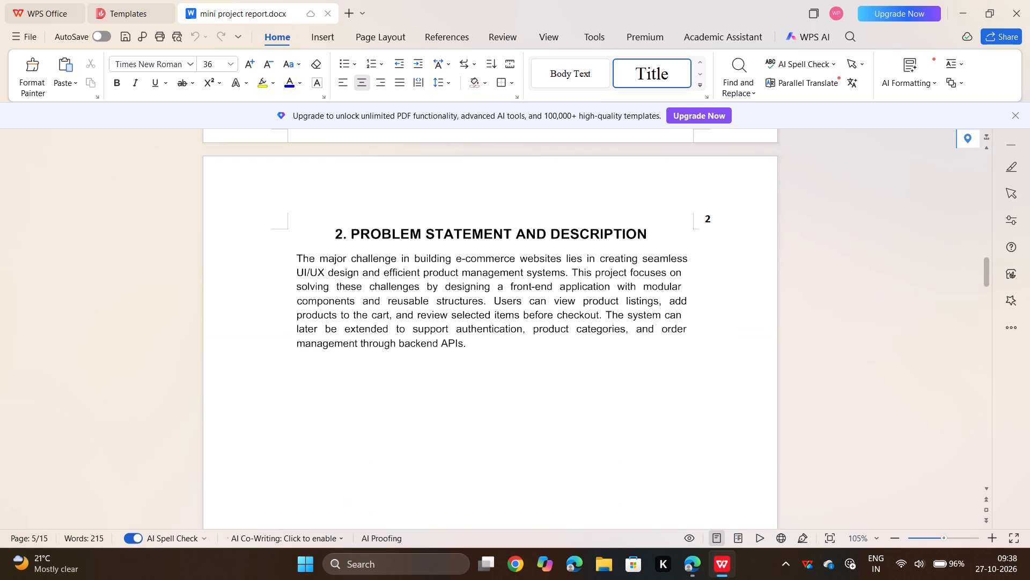
scroll(336, 384, "down", 6)
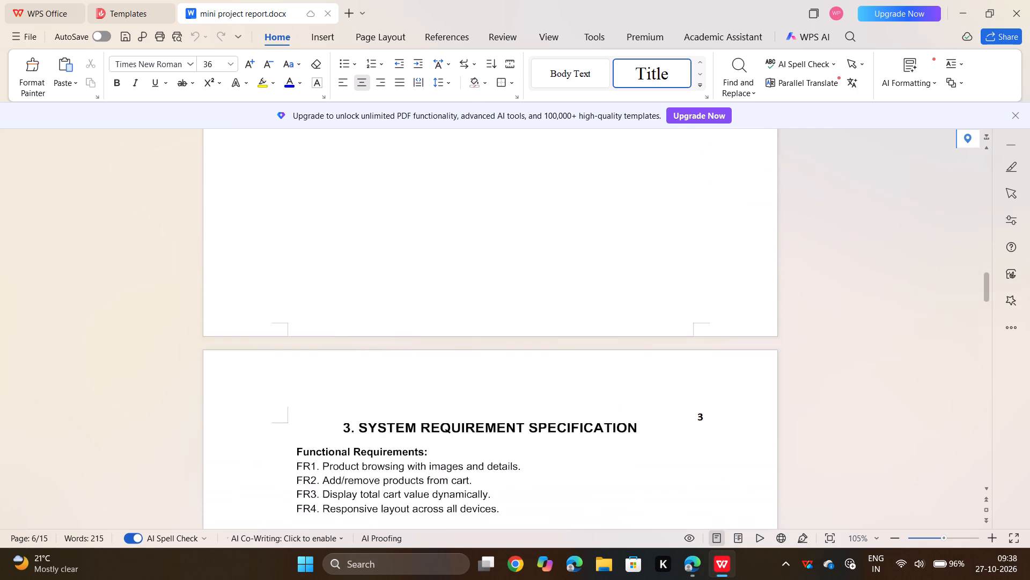
scroll(336, 384, "down", 2)
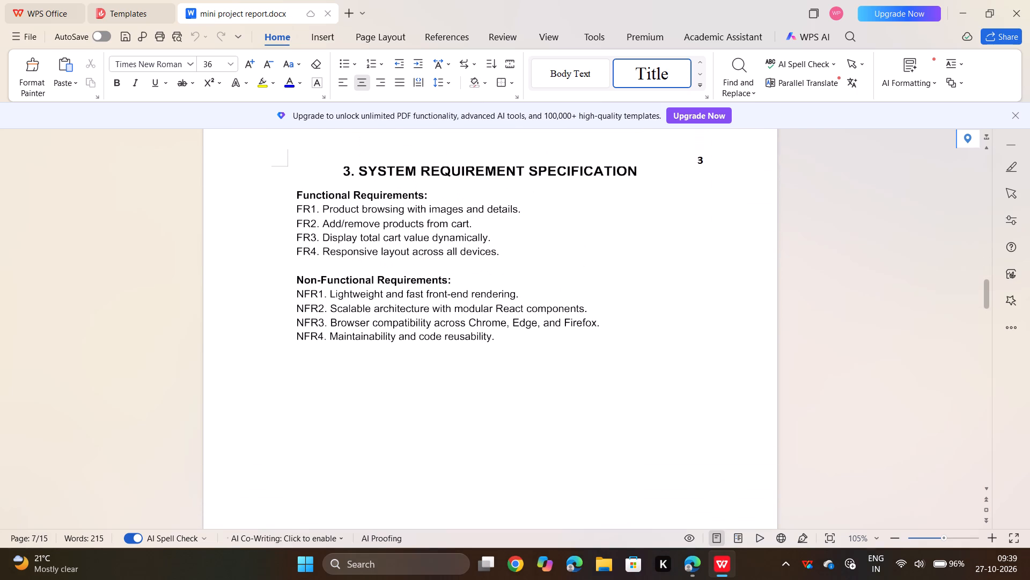
Read the report's Entity Relationship Diagram, Code, Database Tables and testing sections.
scroll(336, 384, "down", 8)
scroll(336, 384, "up", 2)
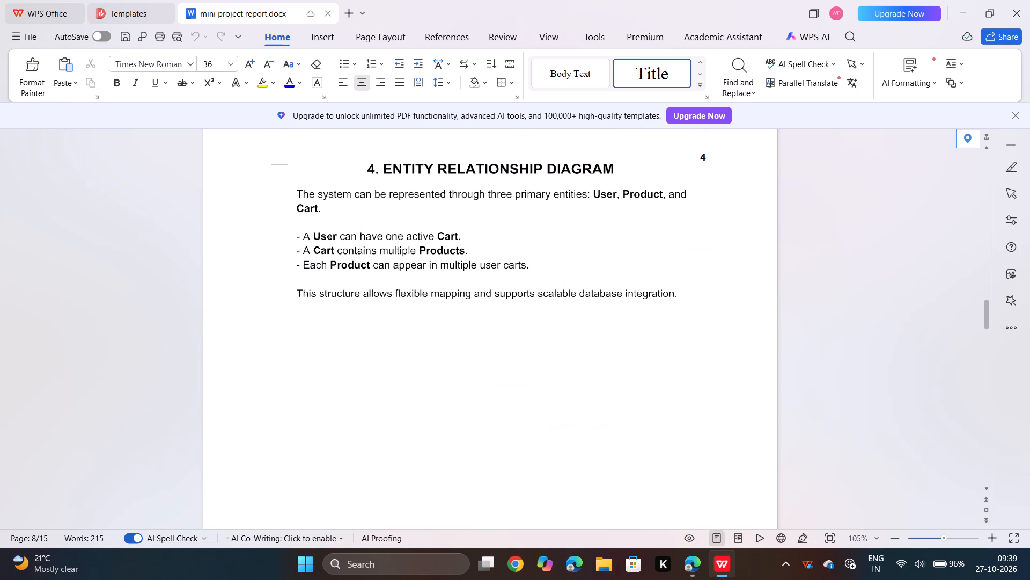
scroll(336, 384, "down", 2)
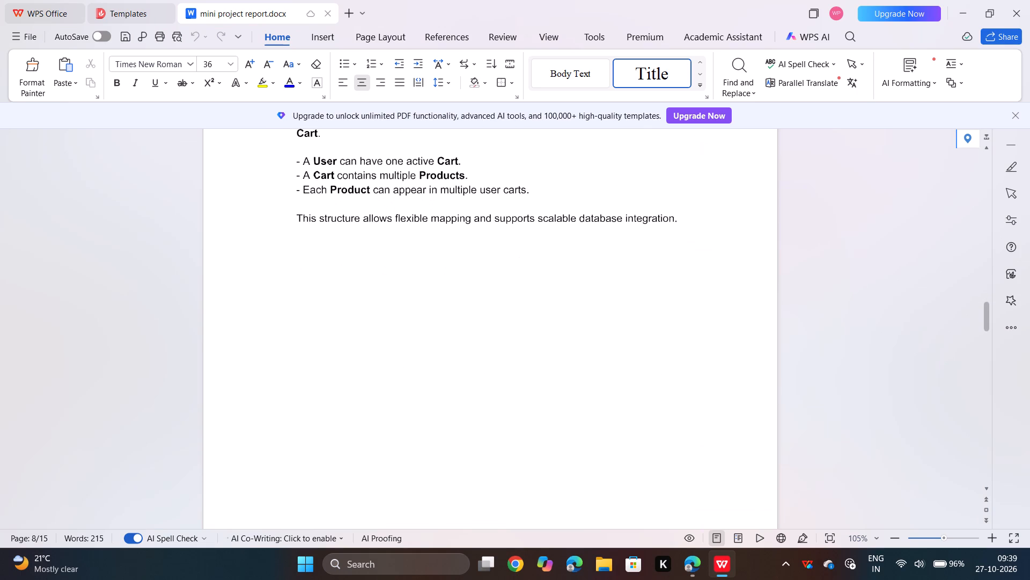
scroll(336, 384, "down", 6)
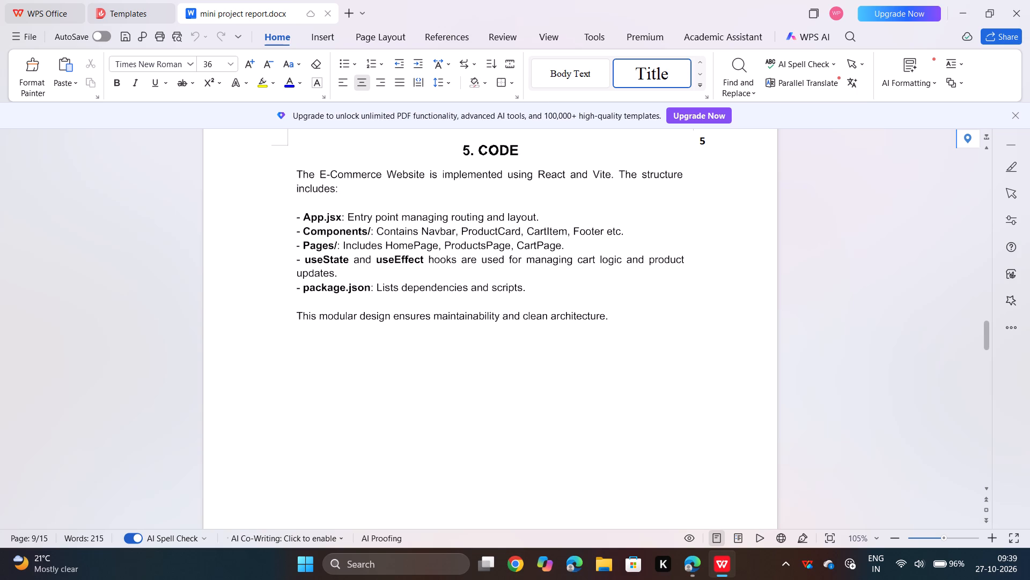
scroll(336, 384, "down", 7)
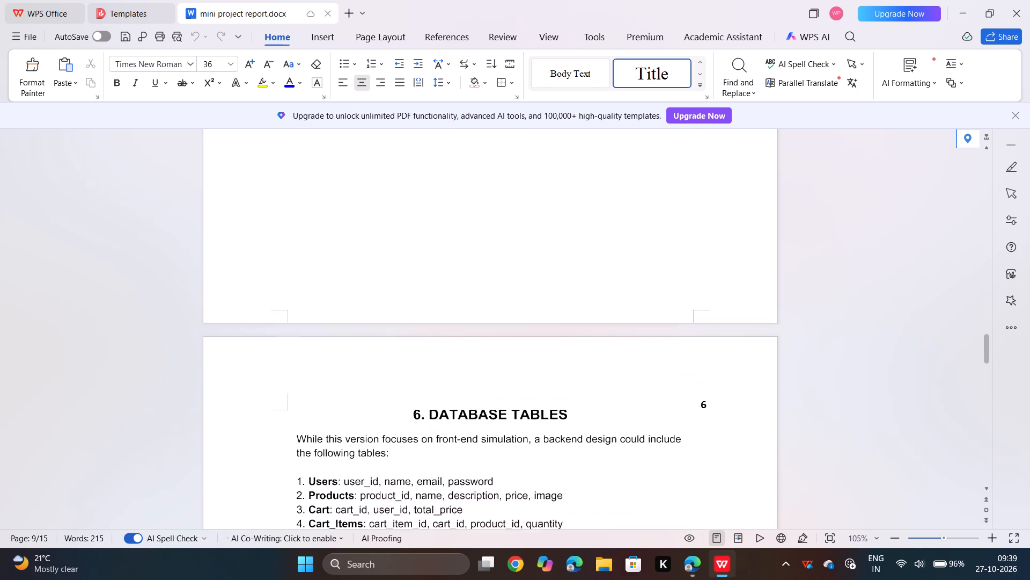
scroll(336, 384, "down", 8)
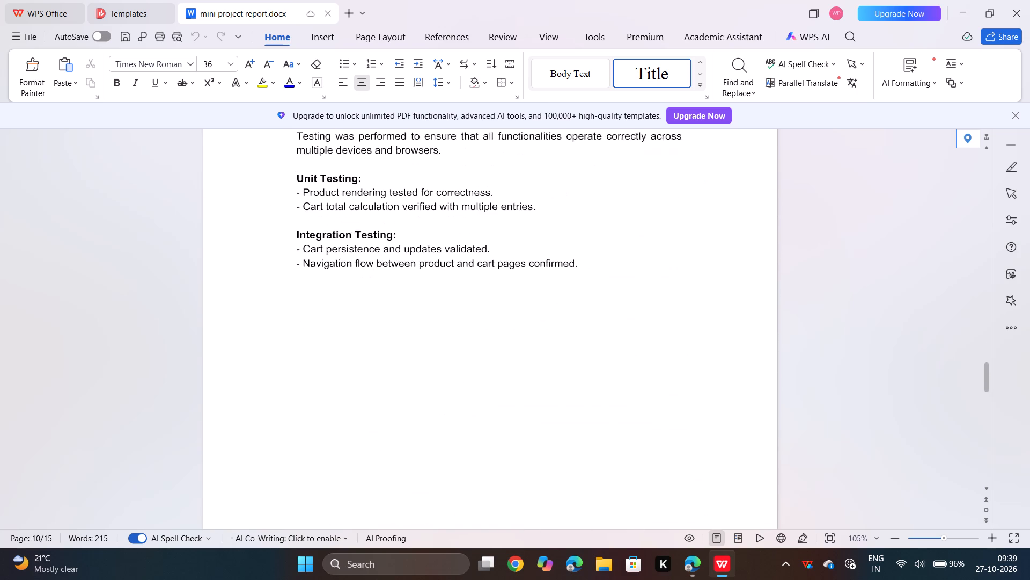
scroll(336, 384, "up", 4)
scroll(336, 384, "down", 8)
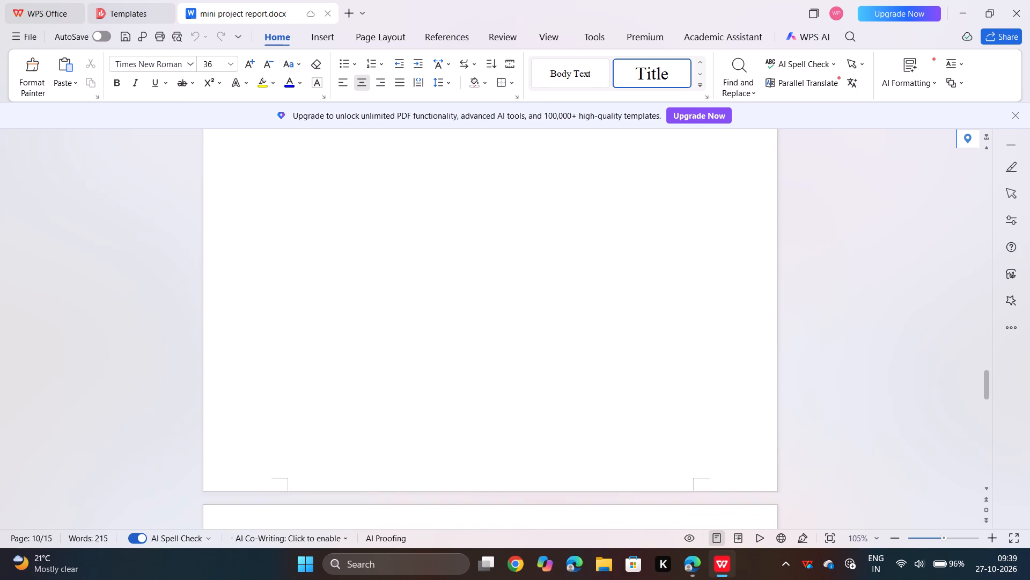
Examine the report's website figures from the Homepage Layout to the Checkout Screen, continuing to the start of the Conclusion.
scroll(336, 384, "down", 7)
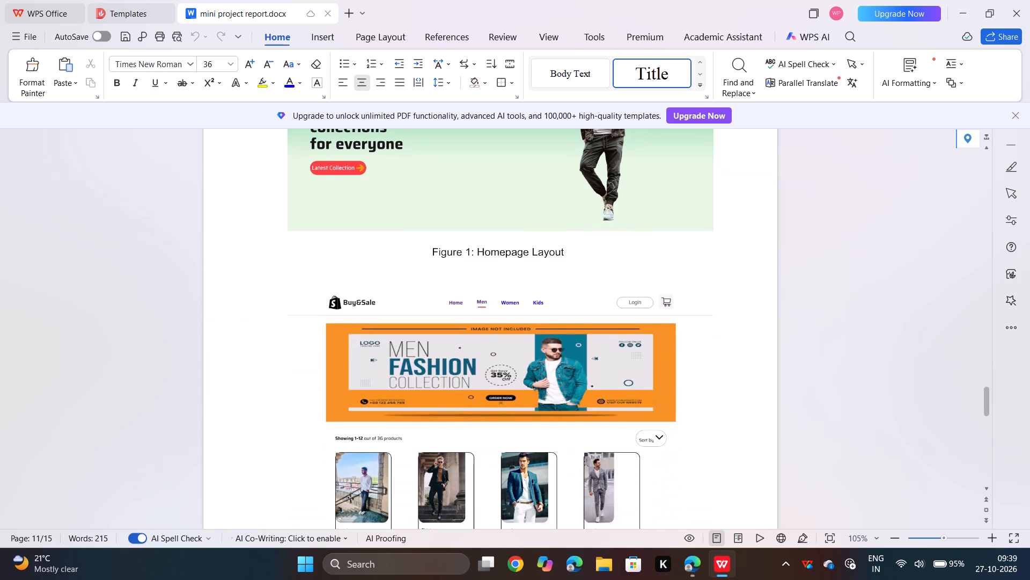
scroll(336, 384, "down", 9)
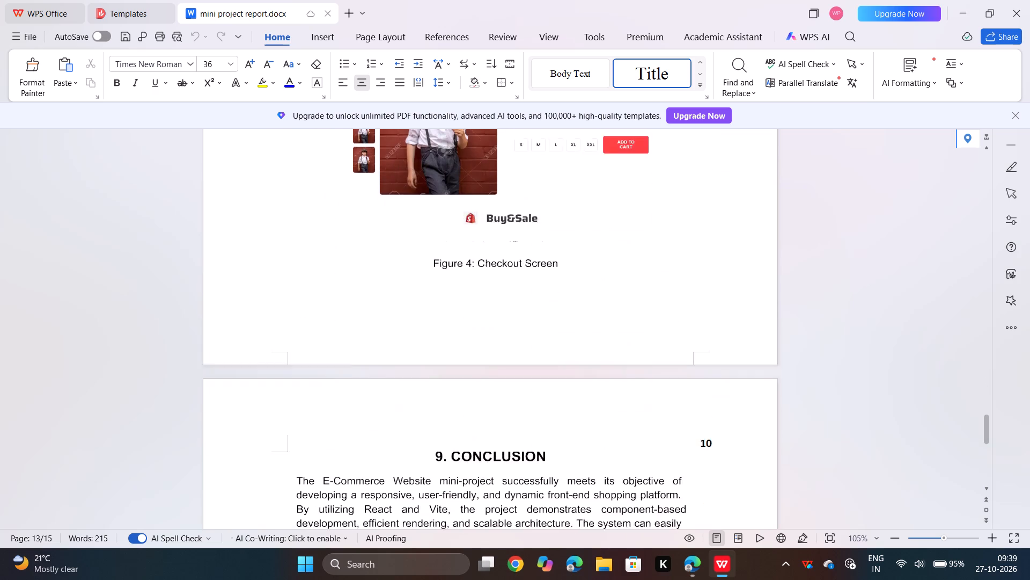
Read the report's Conclusion and continue to the References on the last page.
scroll(336, 384, "down", 2)
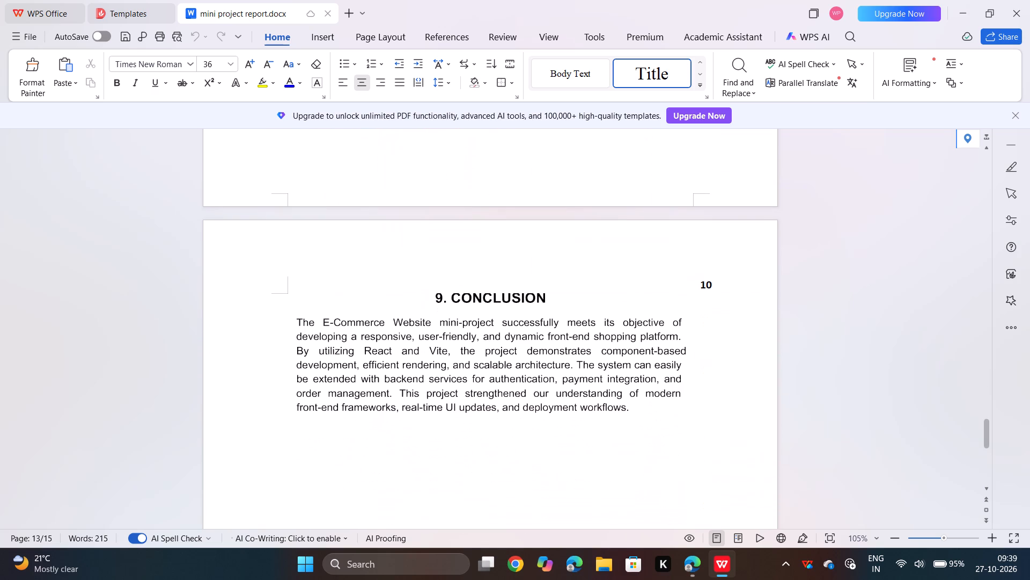
scroll(336, 384, "down", 1)
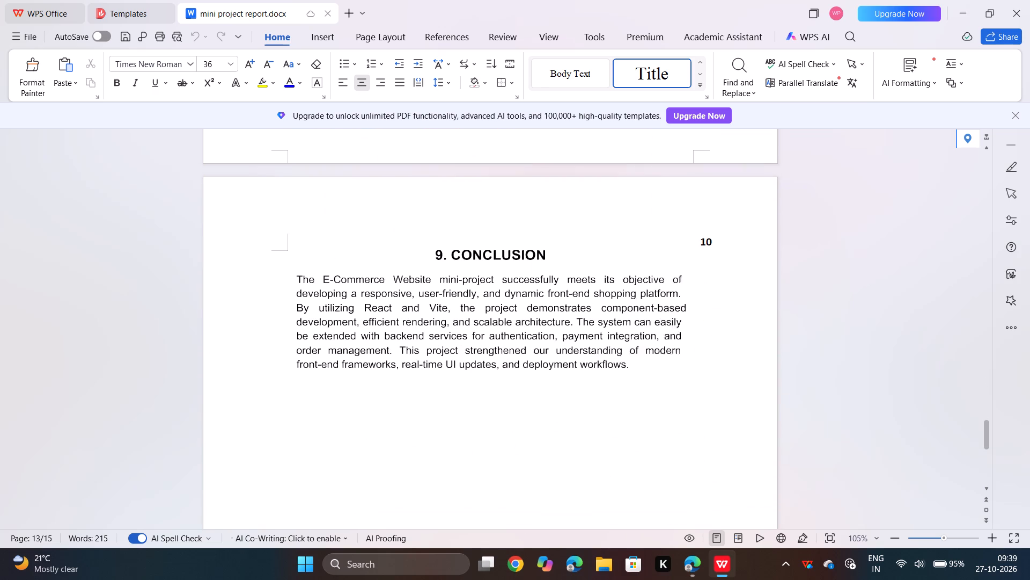
scroll(336, 384, "down", 8)
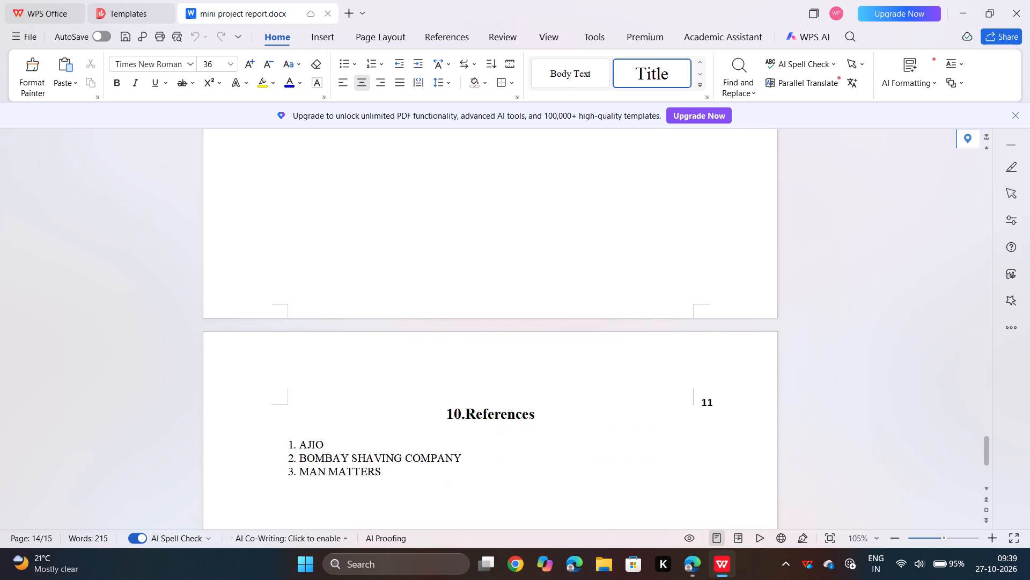
Go back up through the report to reread the Acknowledgment's closing paragraphs.
scroll(336, 384, "up", 2)
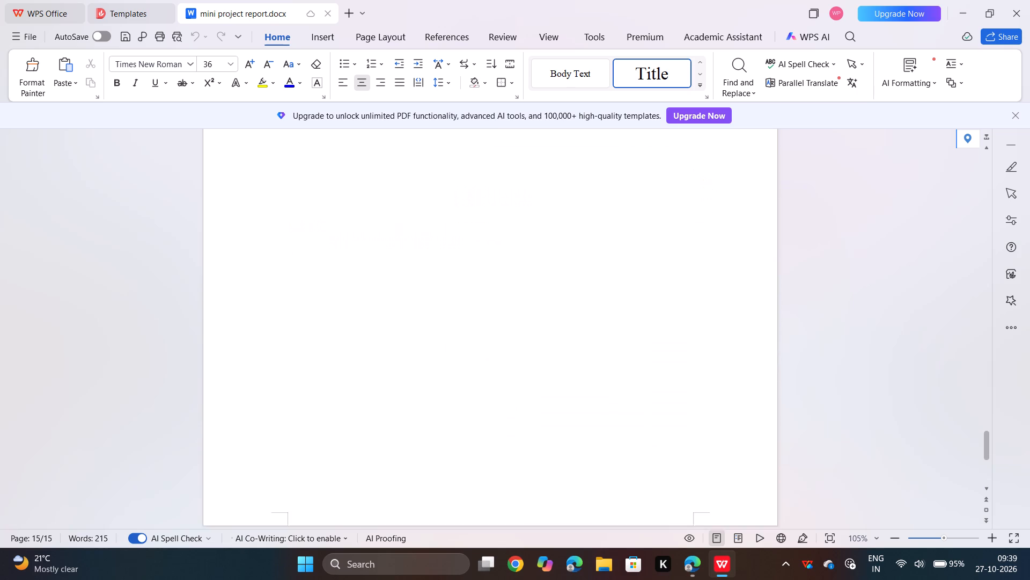
scroll(336, 384, "up", 14)
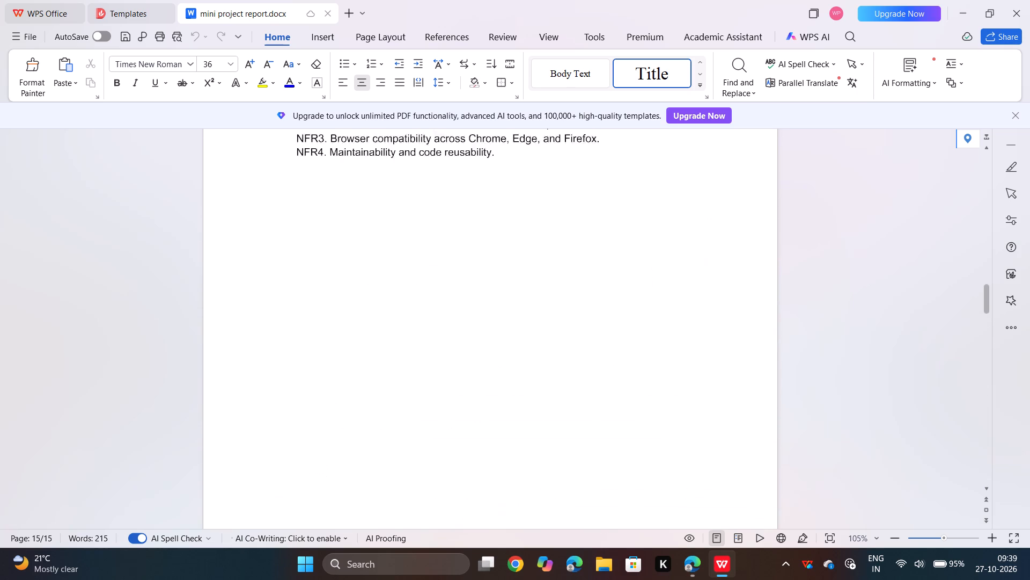
scroll(336, 384, "up", 9)
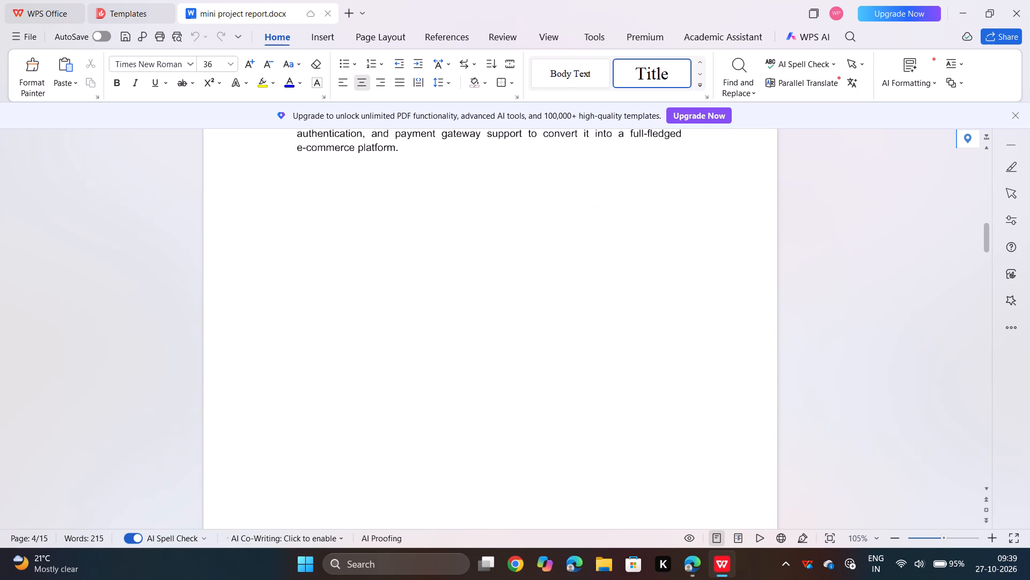
scroll(336, 384, "up", 10)
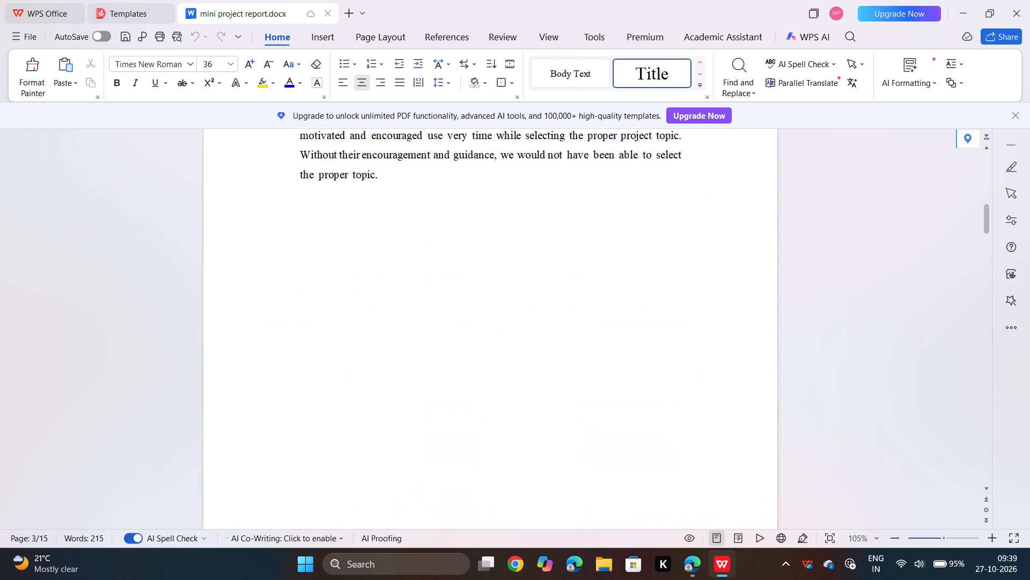
scroll(336, 384, "up", 3)
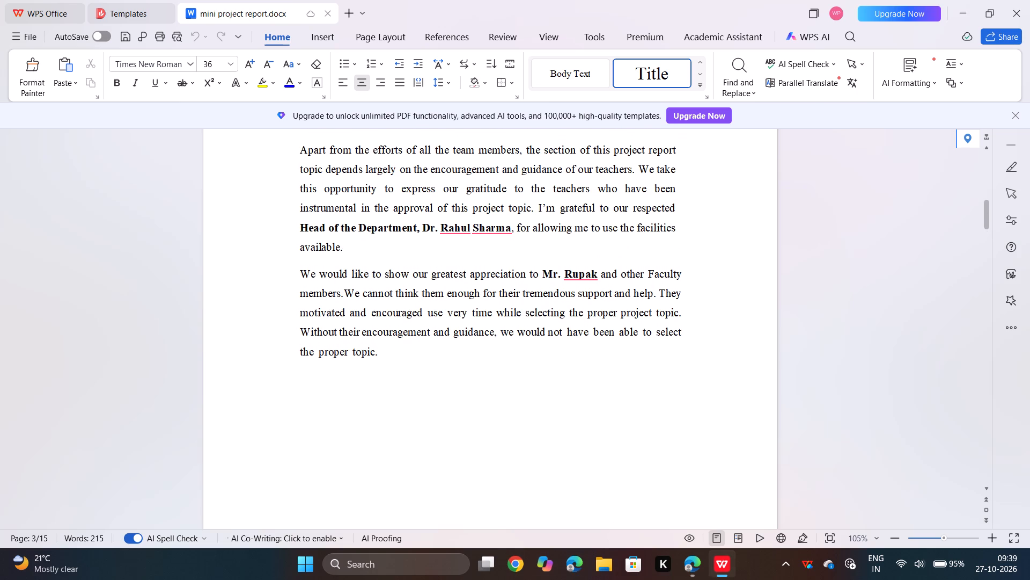
Search the computer's apps for "w".
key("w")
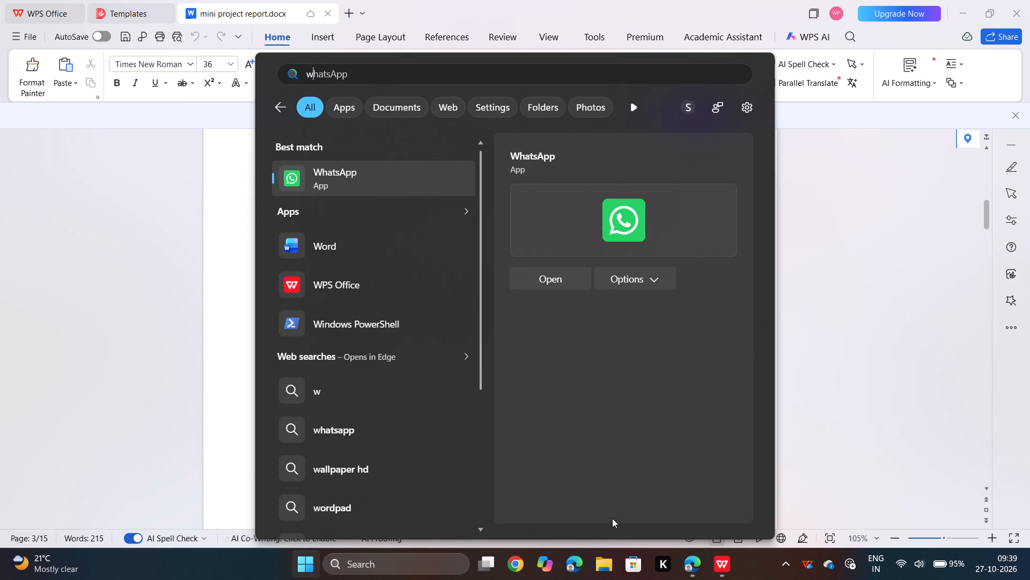
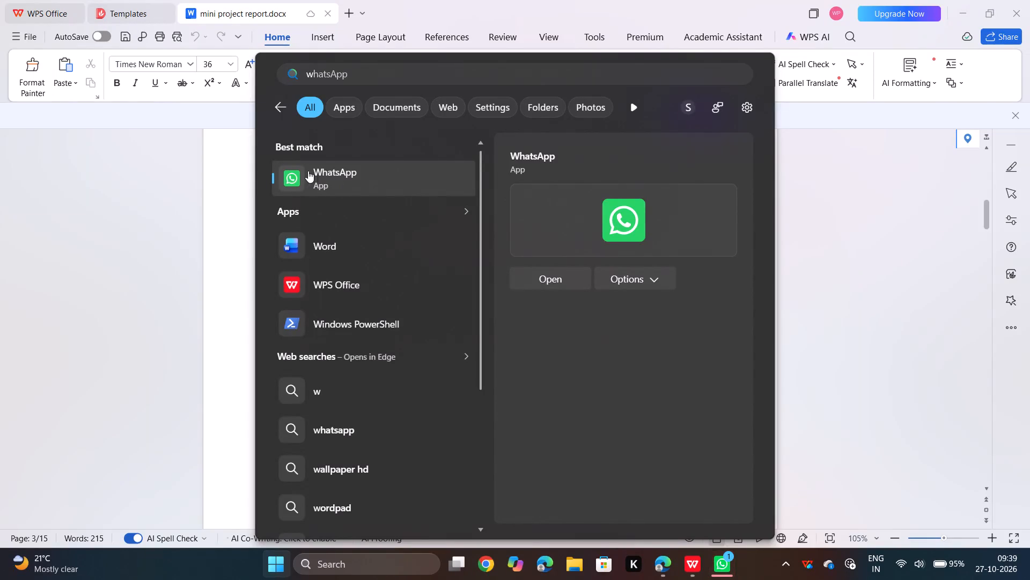
Launch the WhatsApp app from the search results.
double_click(303, 169)
double_click(630, 213)
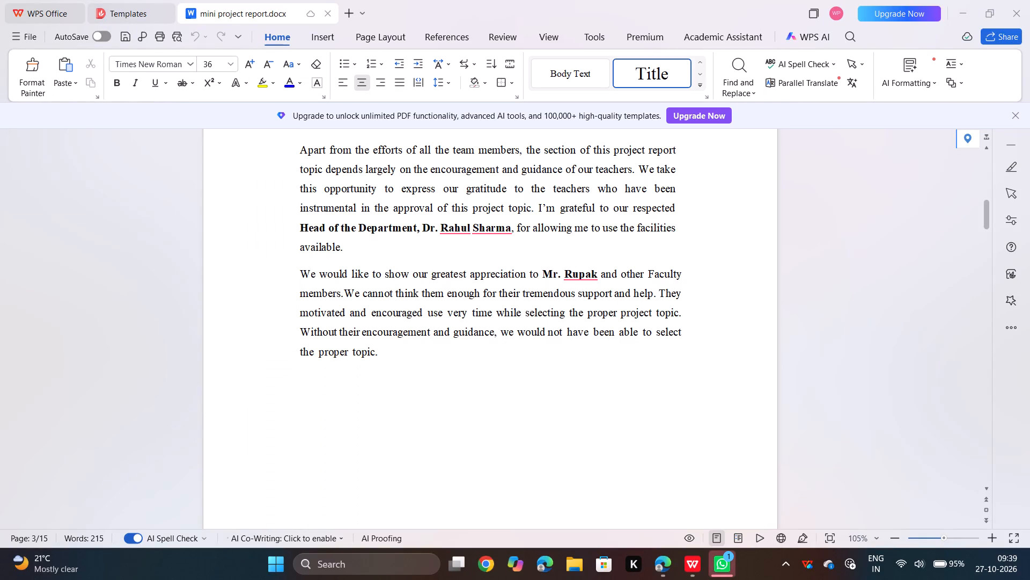
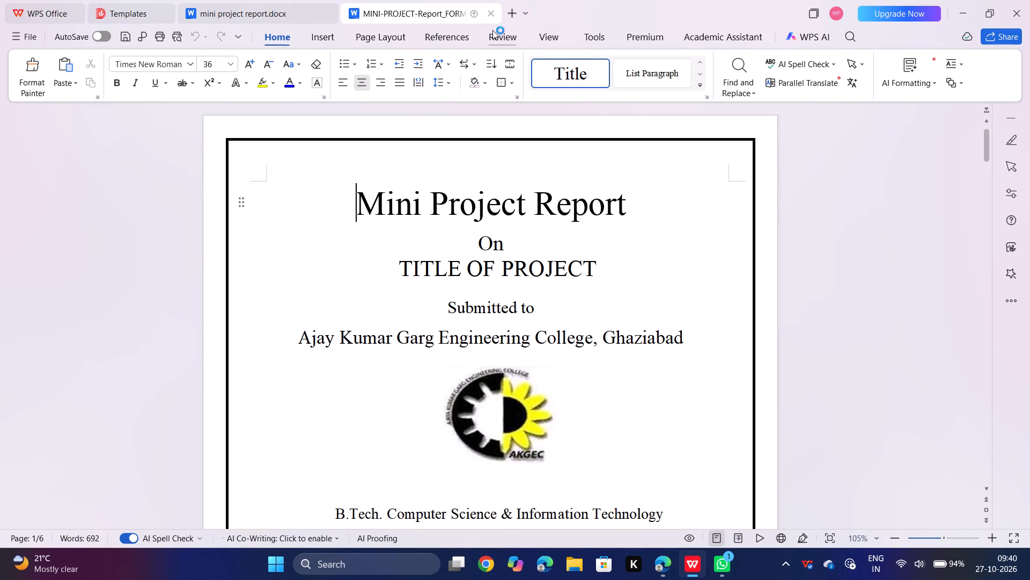
Compare the title and college lines on the cover pages of mini project report.docx and the MINI-PROJECT-Report_FORMAT[1].docx template.
left_click(292, 1)
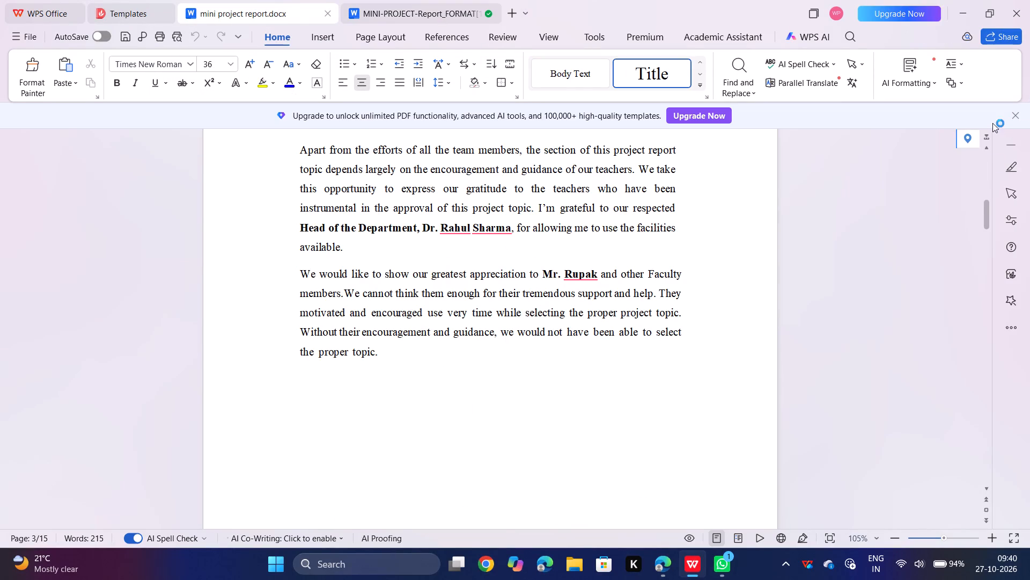
left_click_drag(984, 213, 977, 138)
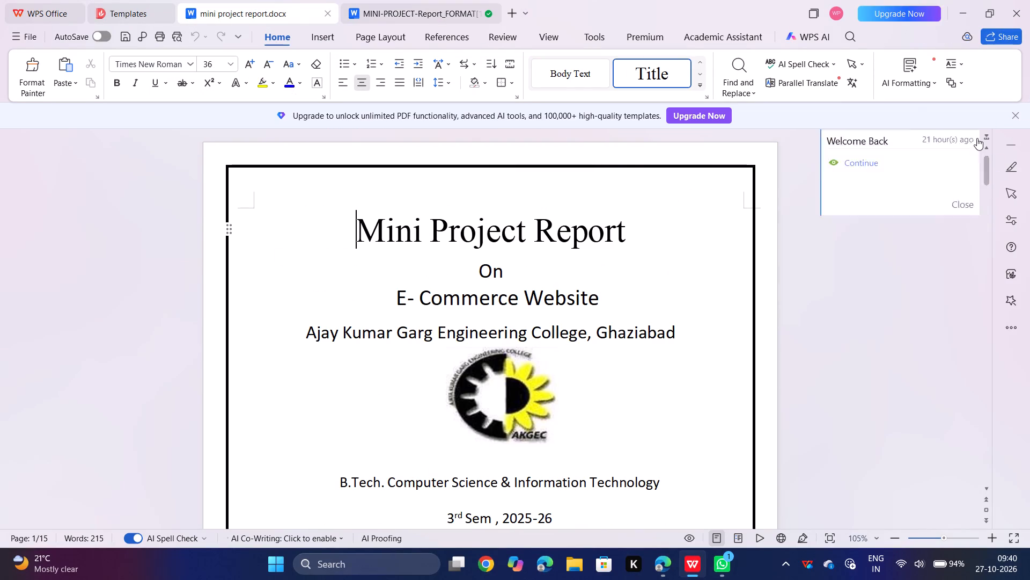
left_click(407, 6)
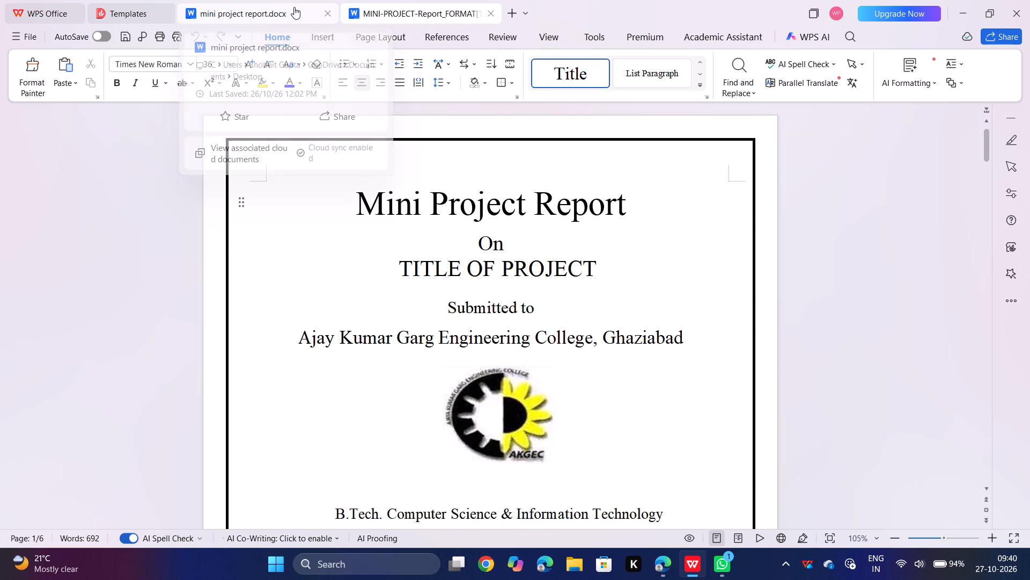
left_click(294, 7)
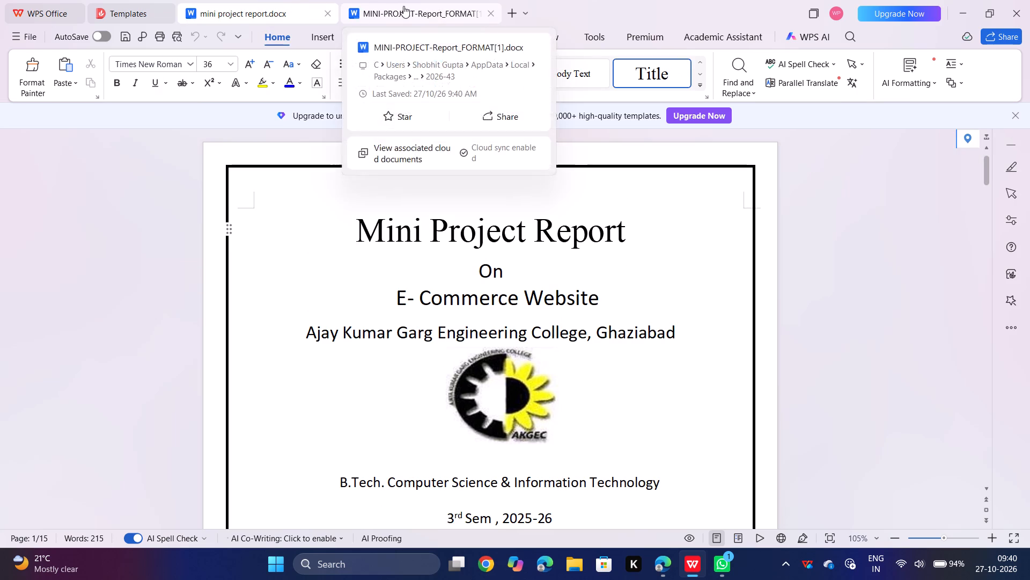
left_click(403, 6)
left_click(271, 0)
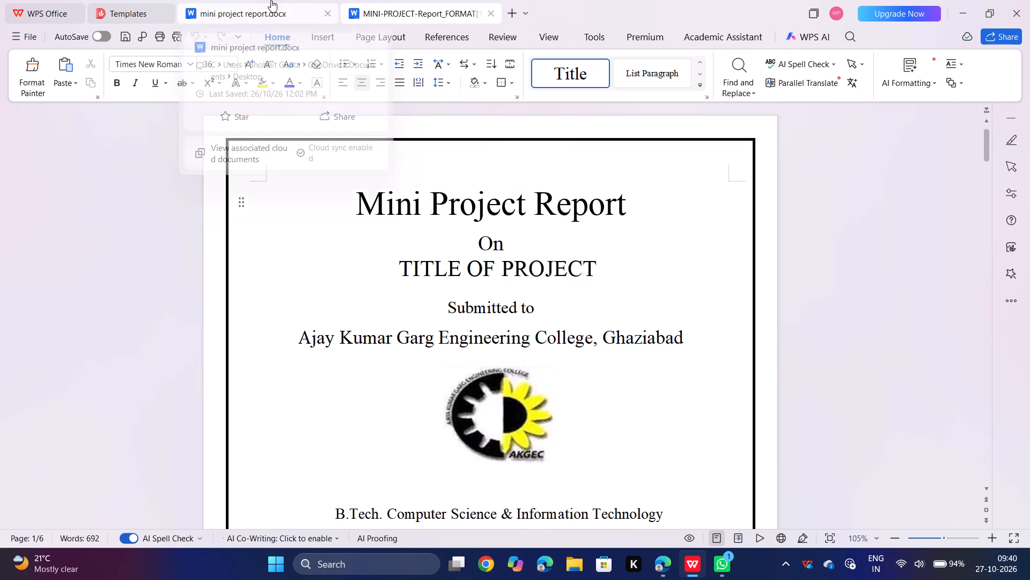
left_click(390, 12)
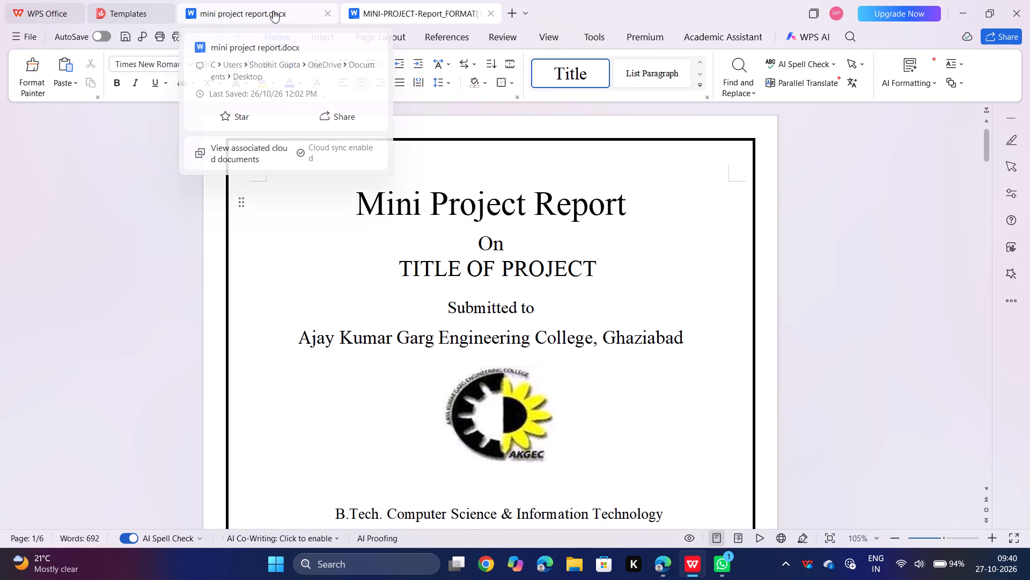
left_click(273, 11)
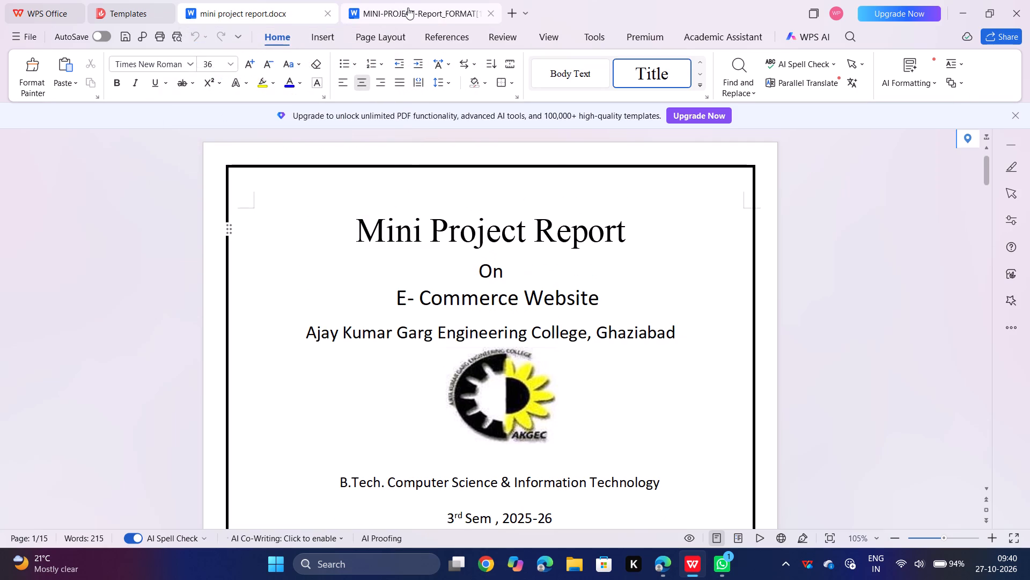
left_click(408, 8)
Compare the semester, subject code, Submitted To and Submitted By details on the cover pages of the report and the format template.
scroll(460, 290, "down", 1)
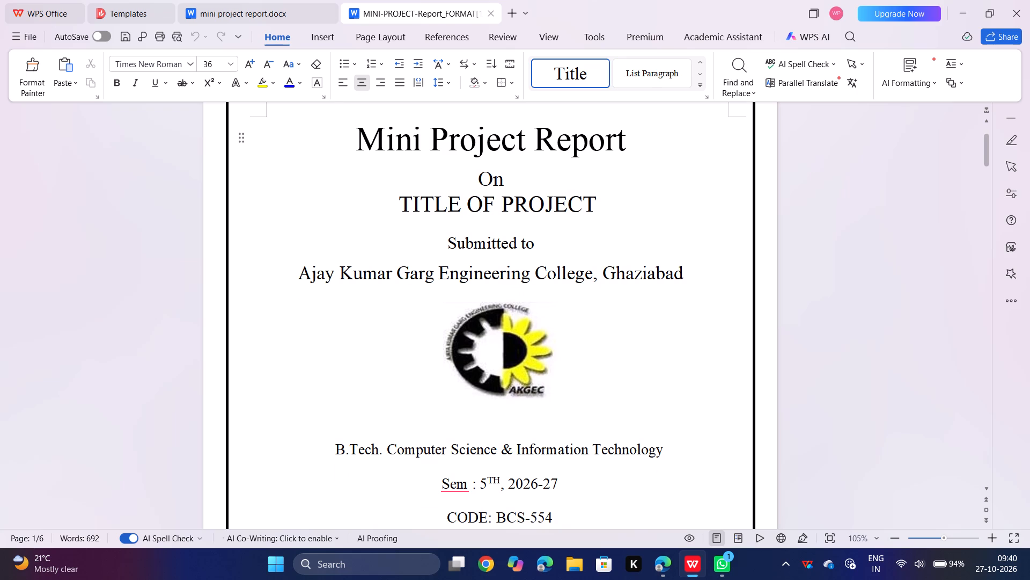
left_click(287, 13)
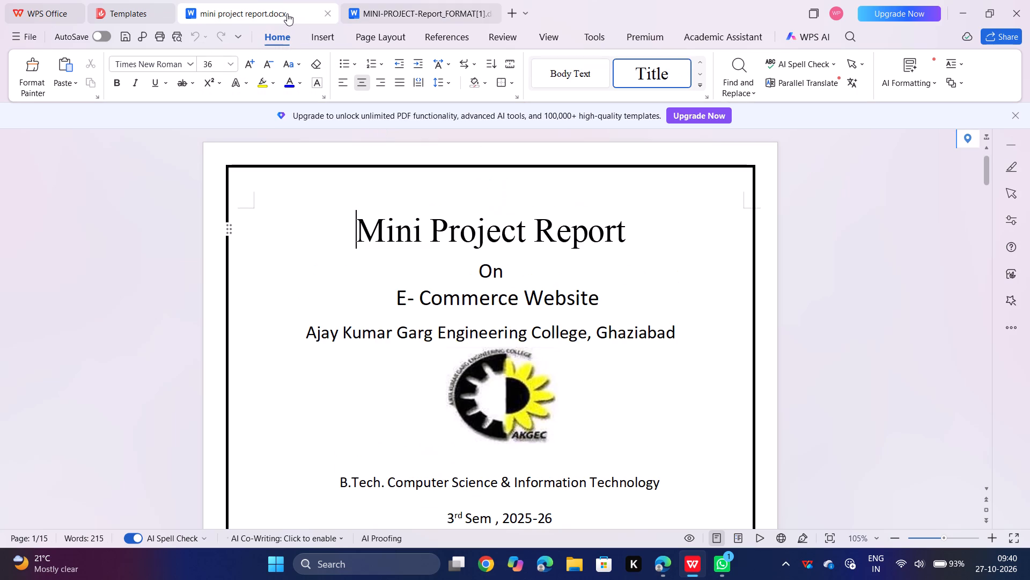
left_click(411, 9)
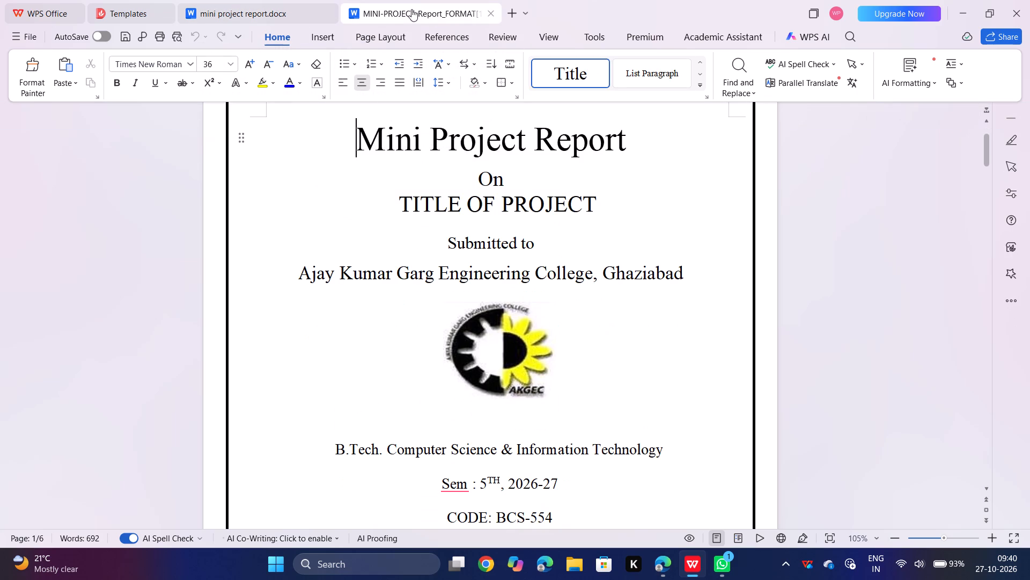
scroll(408, 216, "down", 2)
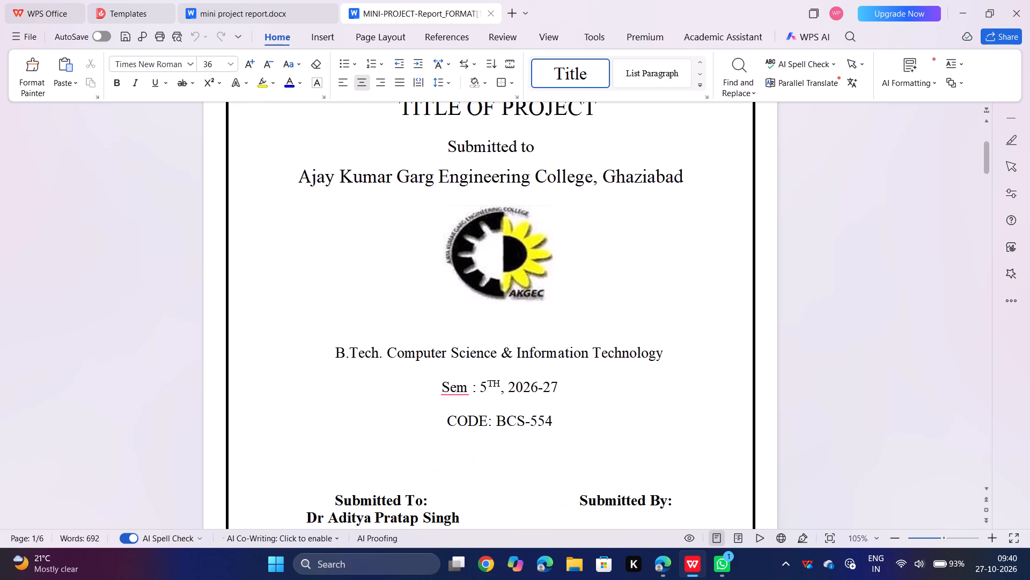
scroll(408, 216, "down", 1)
left_click(280, 13)
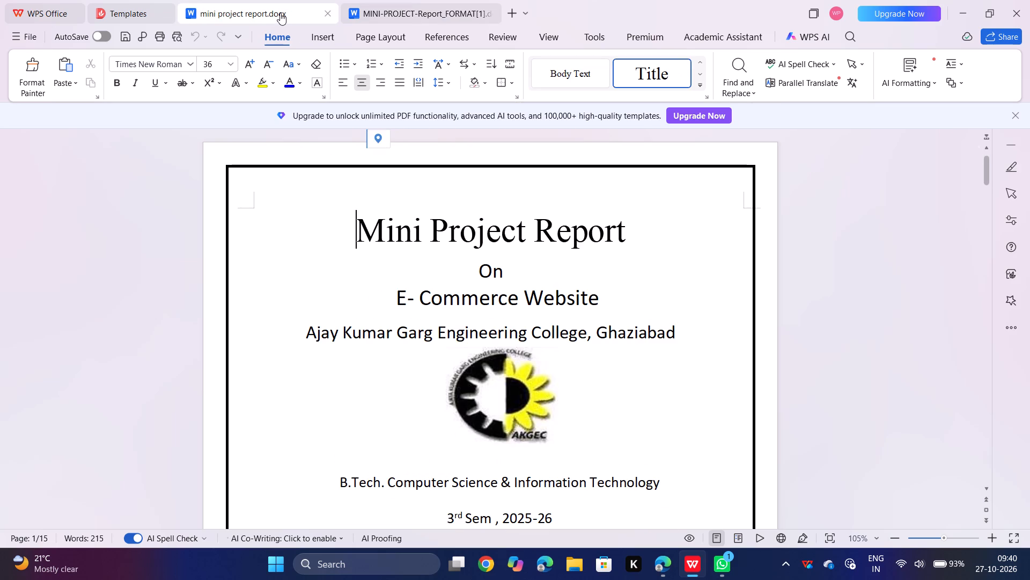
scroll(330, 242, "down", 4)
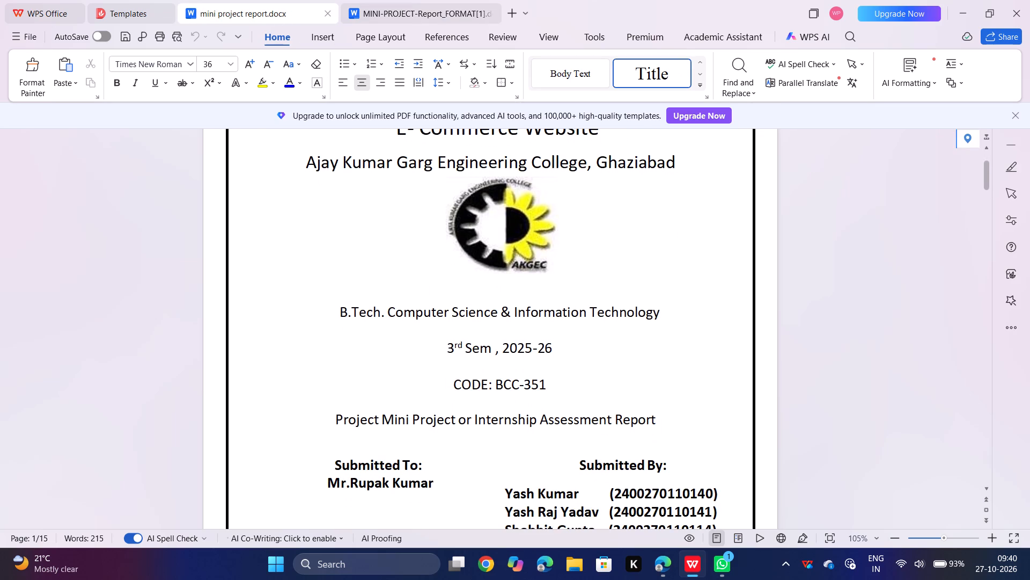
left_click(437, 0)
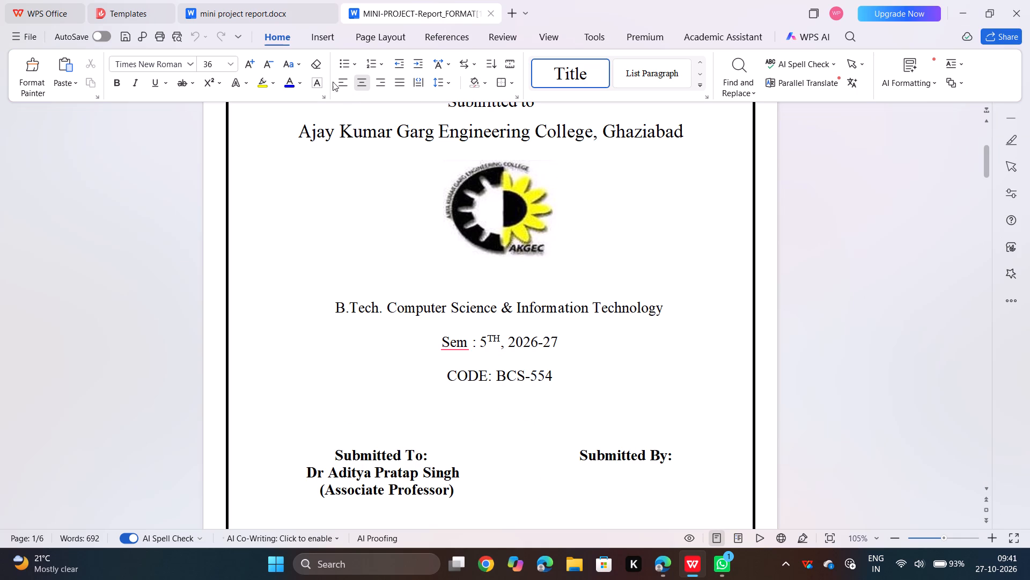
left_click(265, 0)
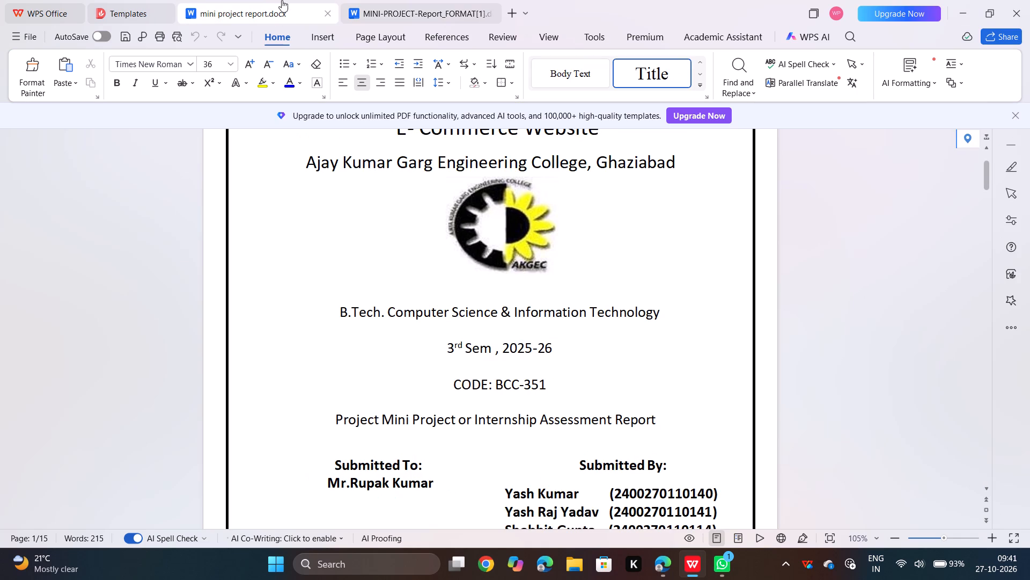
left_click(431, 10)
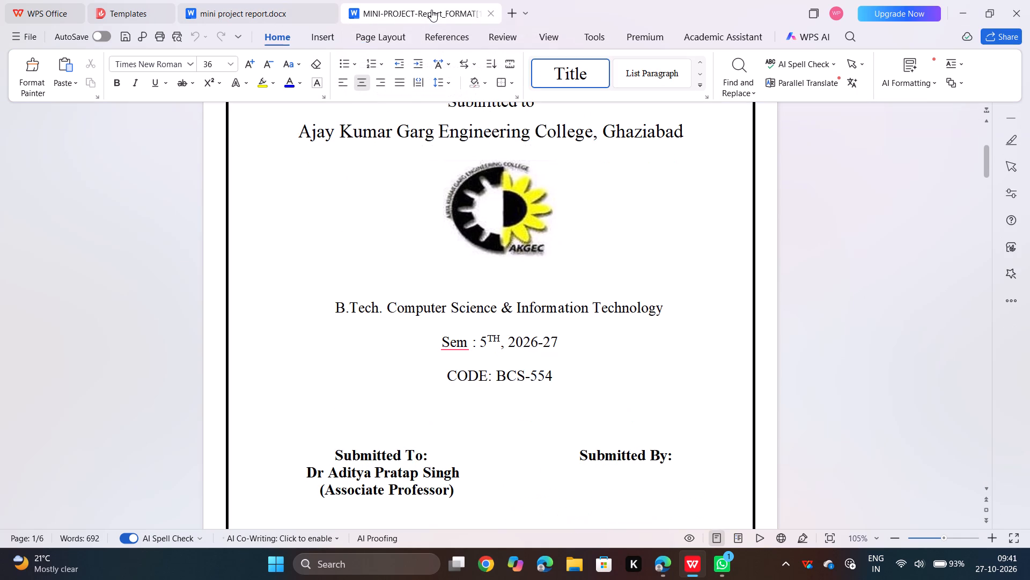
left_click(273, 11)
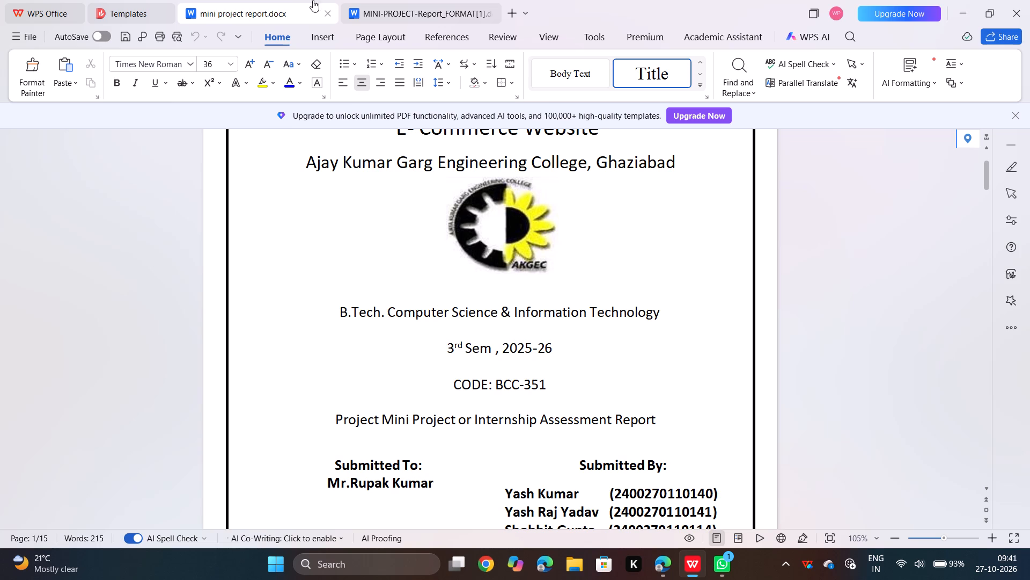
left_click(372, 5)
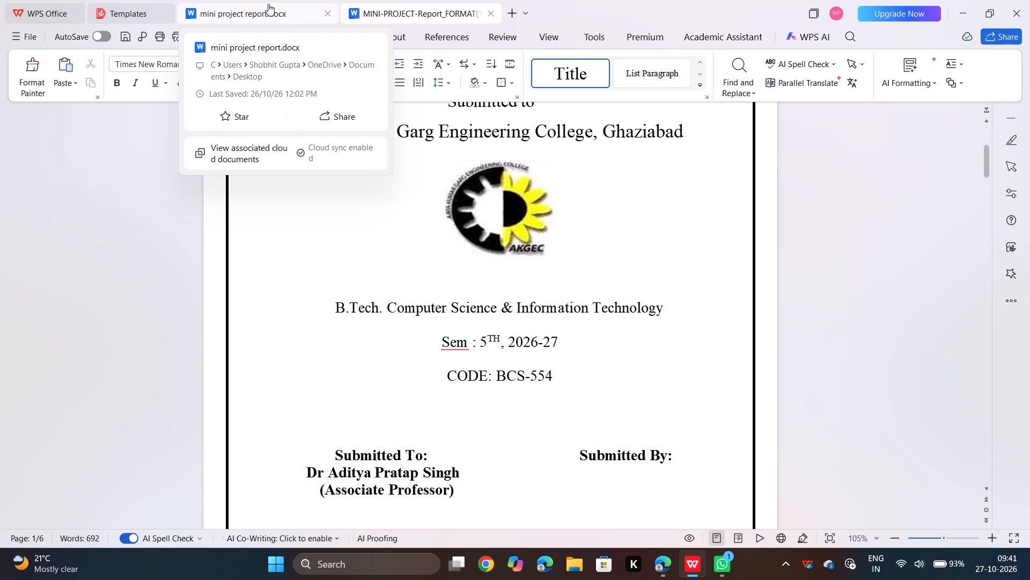
left_click(292, 12)
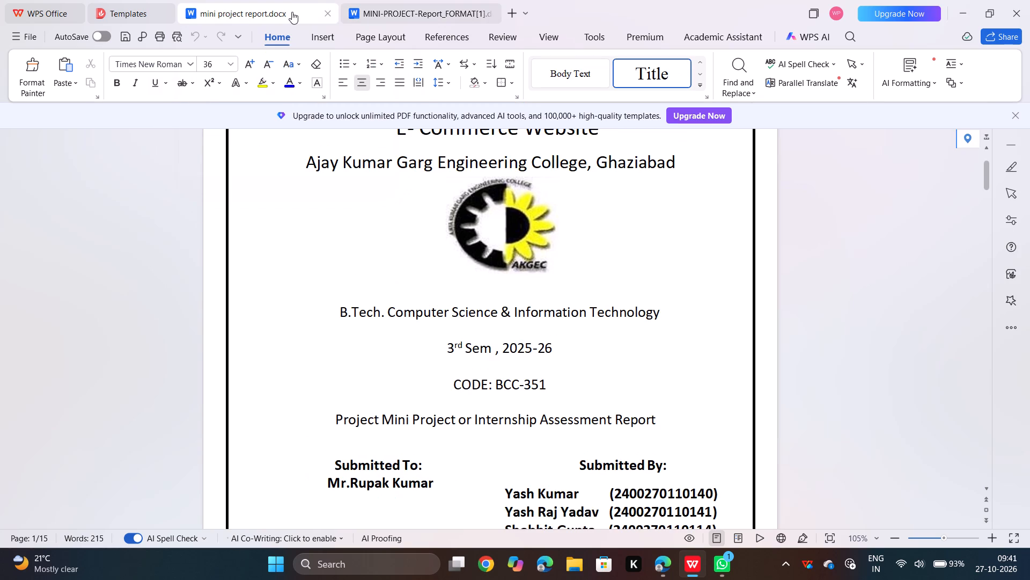
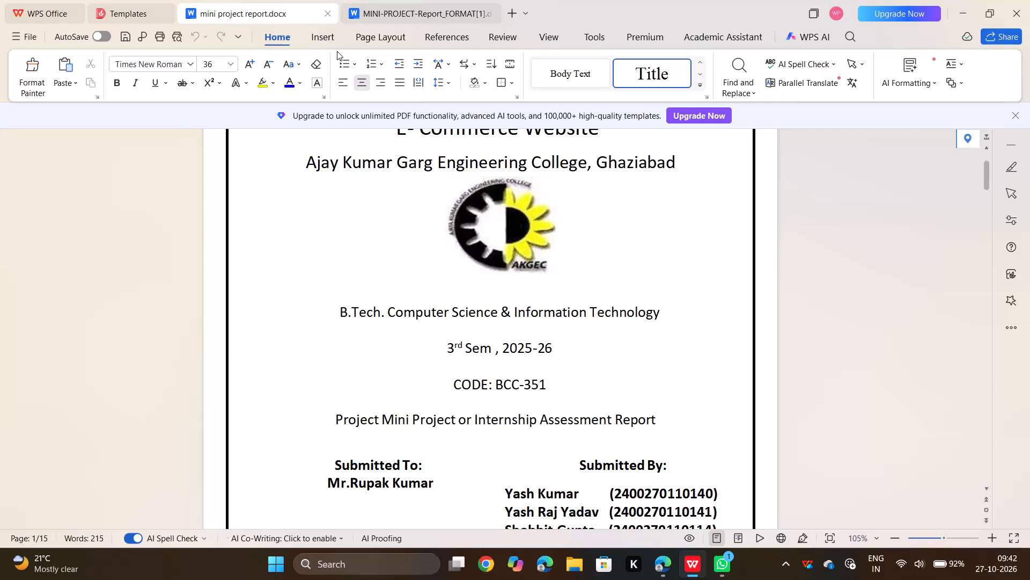
Return to the MINI-PROJECT-Report_FORMAT[1] template to check its cover page against the mini project report.
left_click(397, 7)
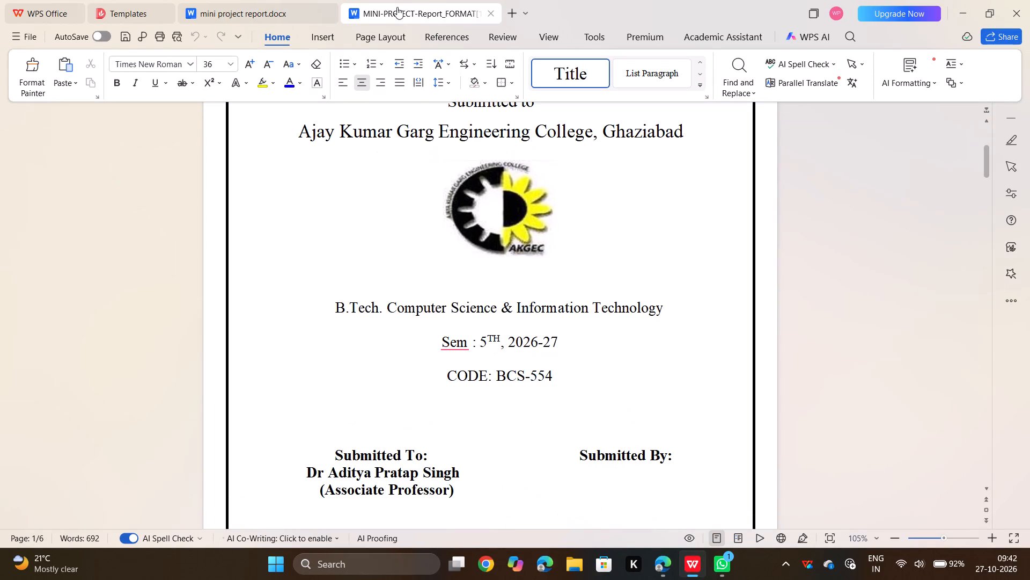
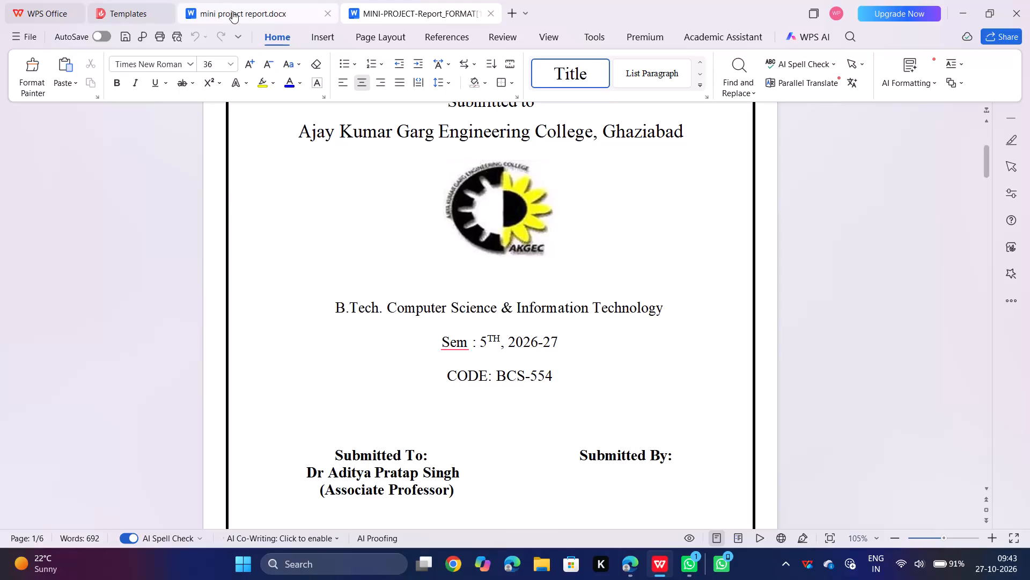
Compare the cover page of the mini project report with that of the MINI-PROJECT-Report_FORMAT[1] template, ending on the template.
left_click(232, 11)
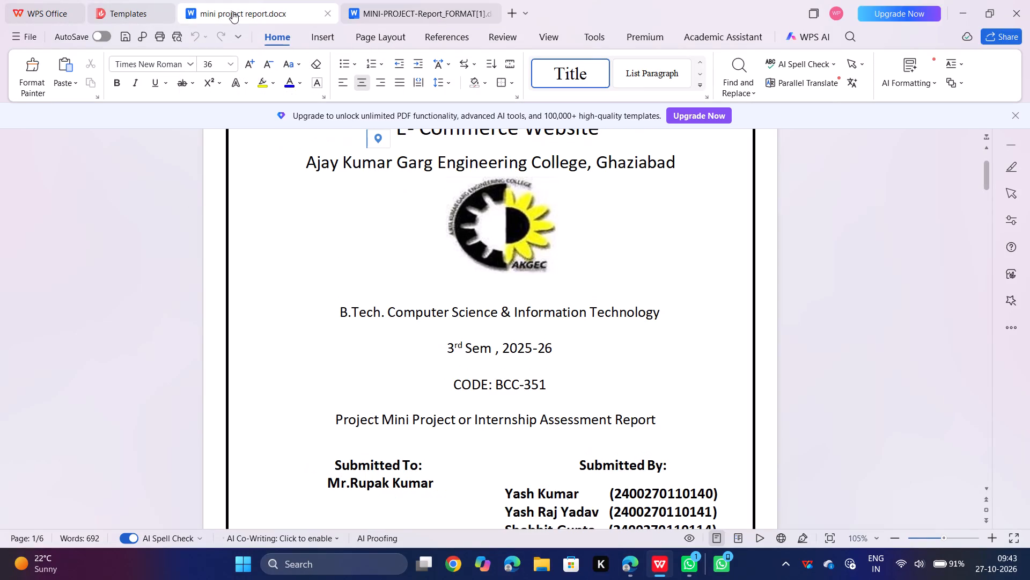
left_click(378, 7)
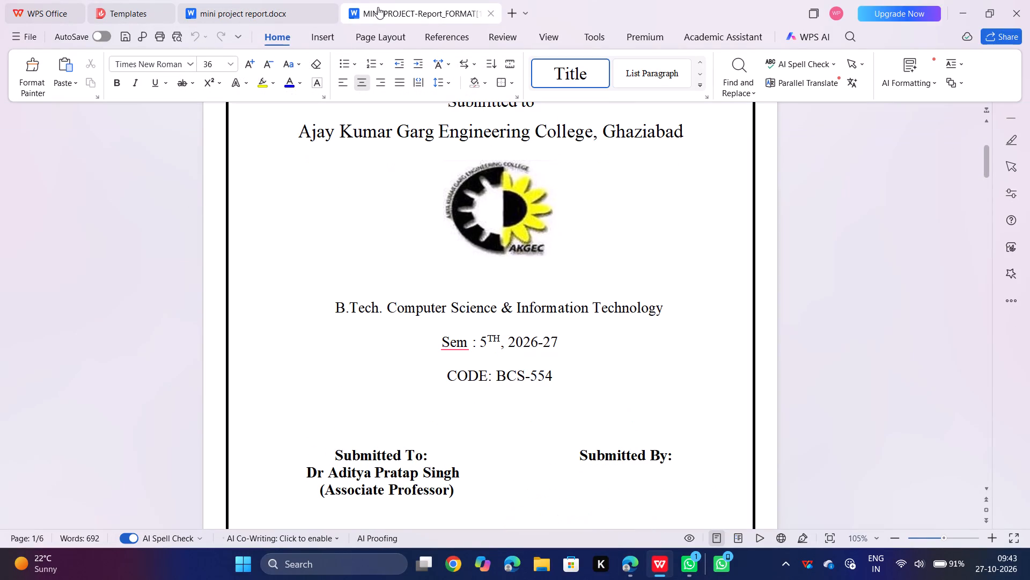
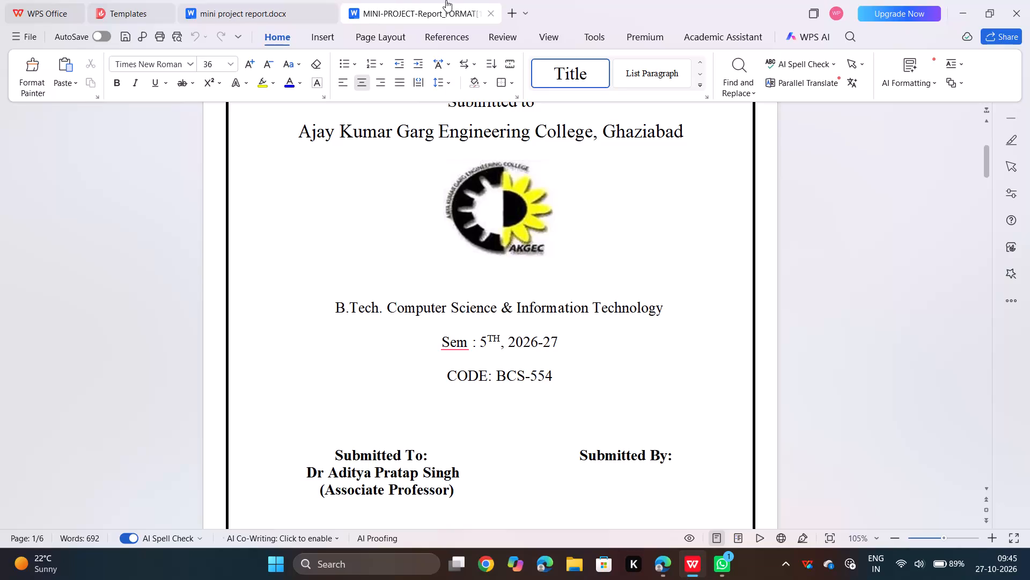
Review the title and college lines at the top of the MINI-PROJECT-Report_FORMAT[1] template's cover page.
scroll(436, 206, "up", 5)
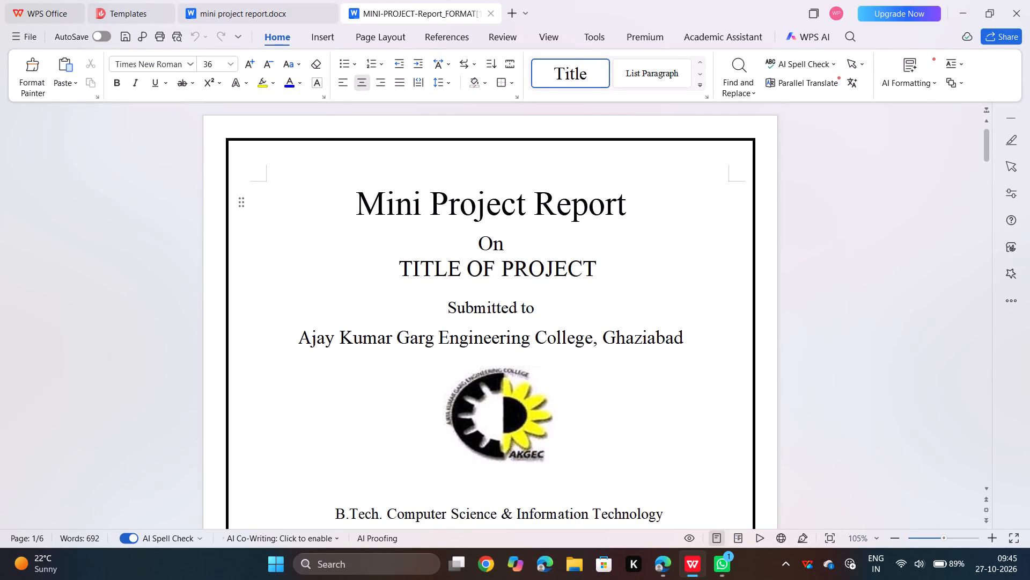
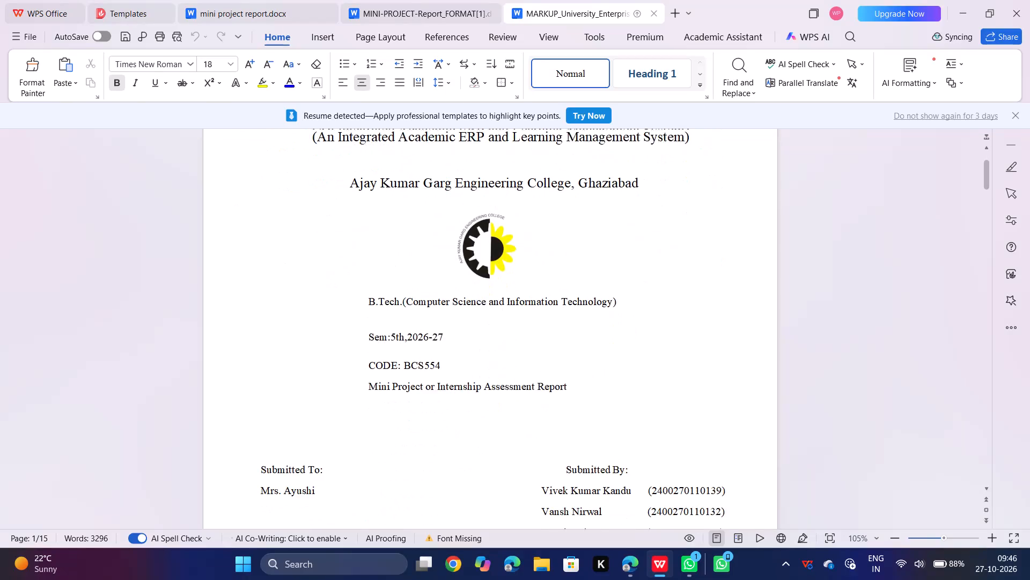
Check the MARKUP report's cover page and replace the name under Submitted To in the MINI-PROJECT-Report_FORMAT template with Ms. Ayushi.
scroll(679, 303, "down", 1)
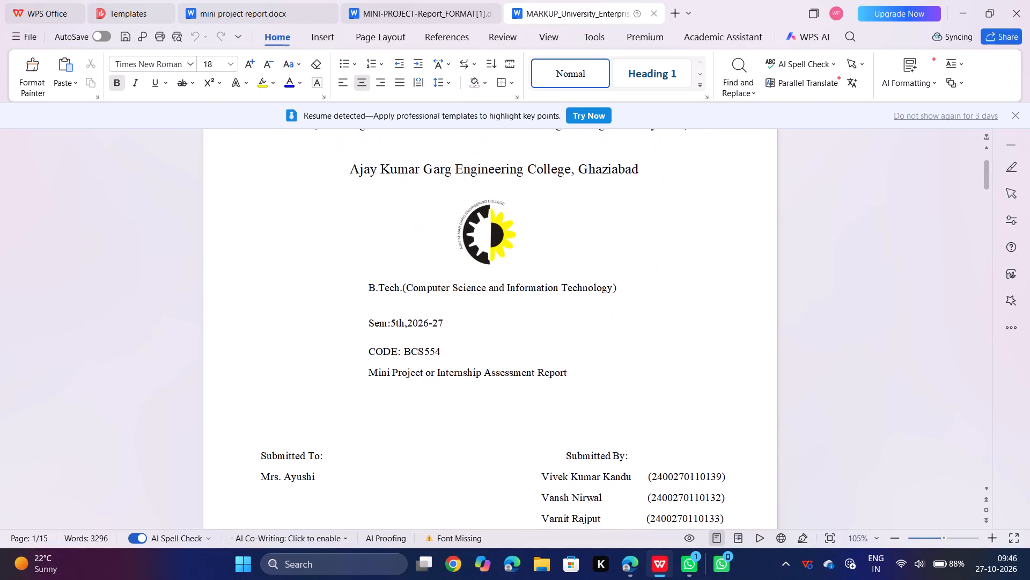
scroll(679, 303, "down", 1)
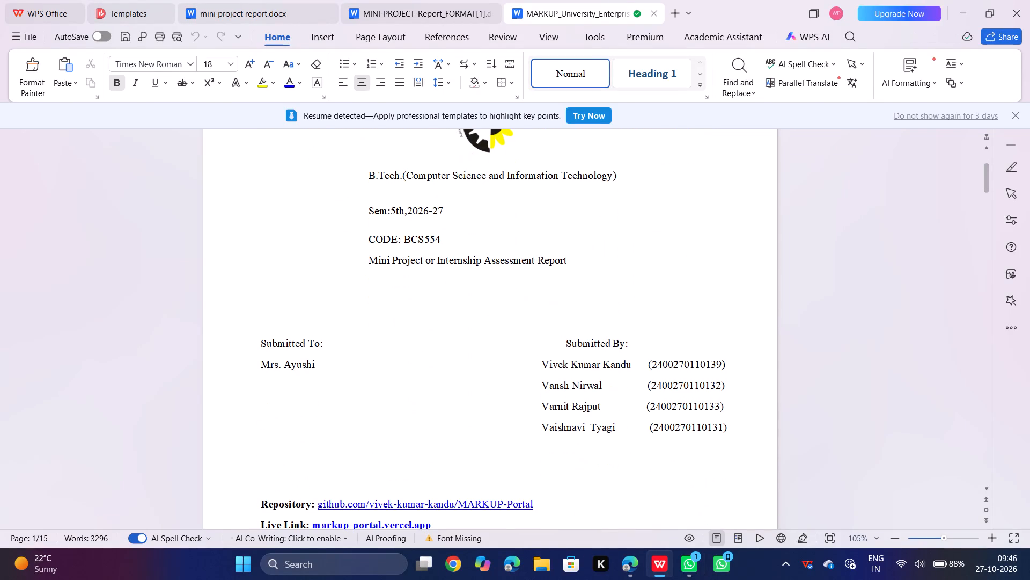
left_click(387, 6)
scroll(413, 237, "down", 1)
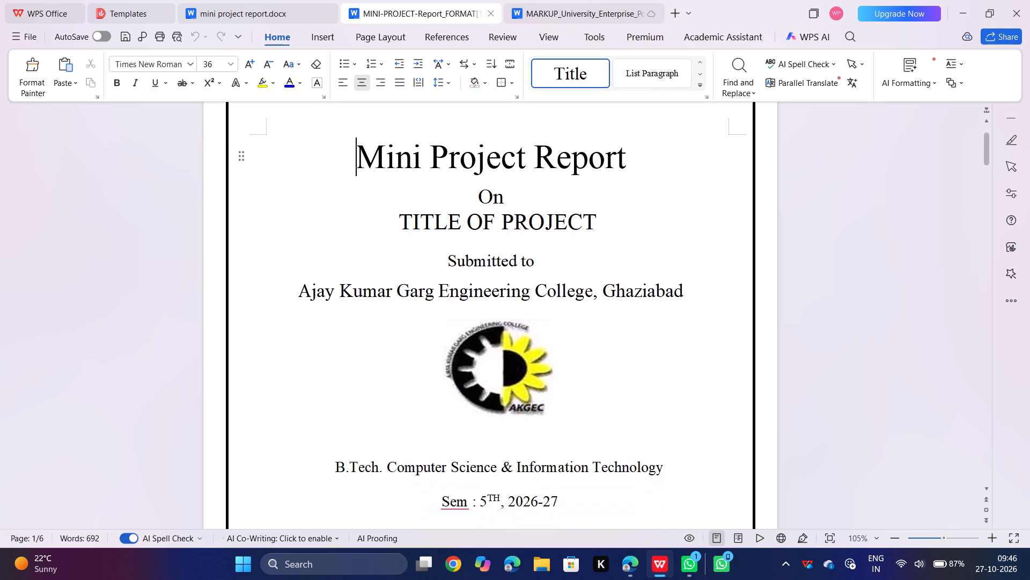
scroll(413, 237, "down", 7)
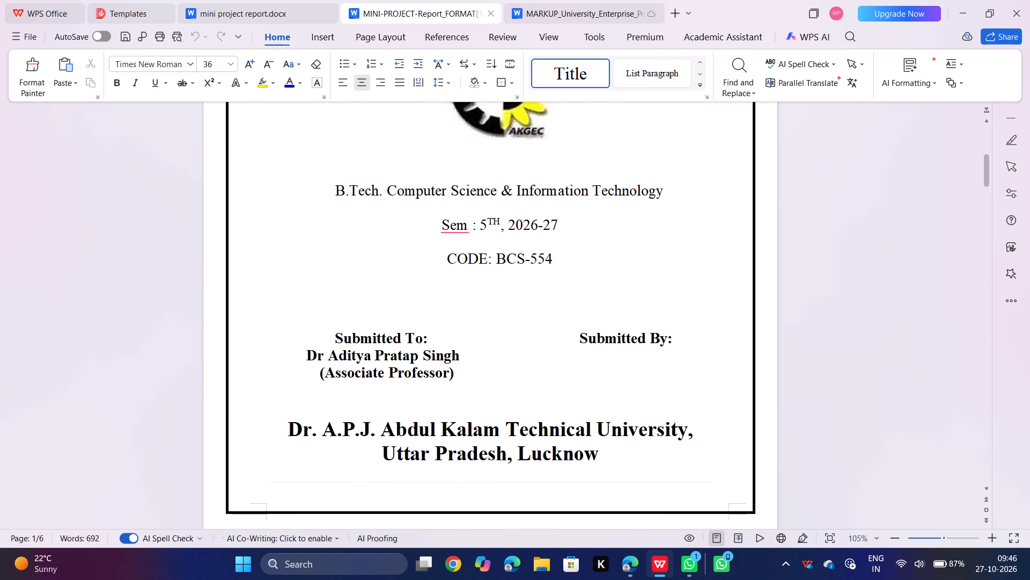
left_click_drag(461, 357, 318, 352)
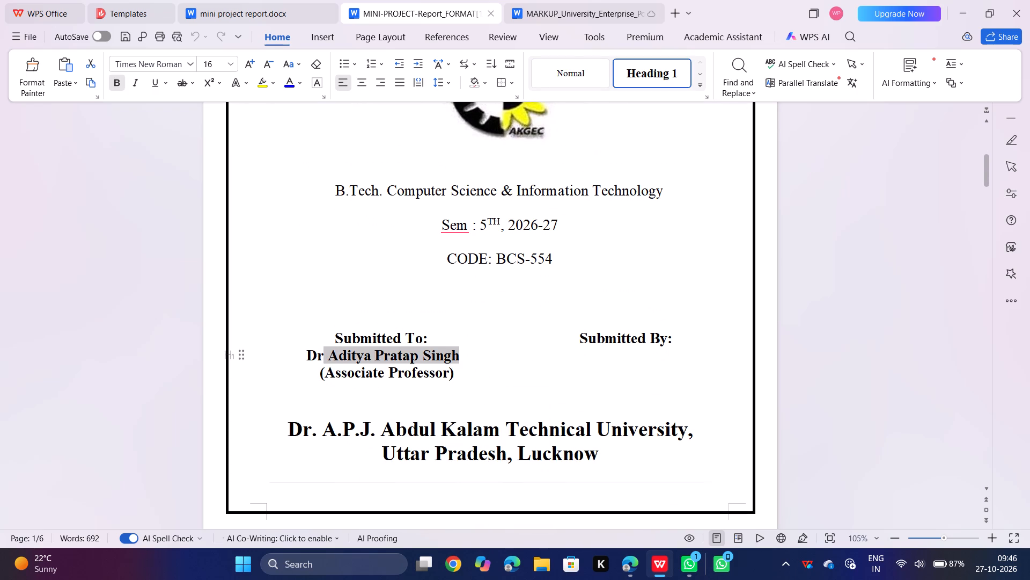
left_click_drag(318, 352, 304, 354)
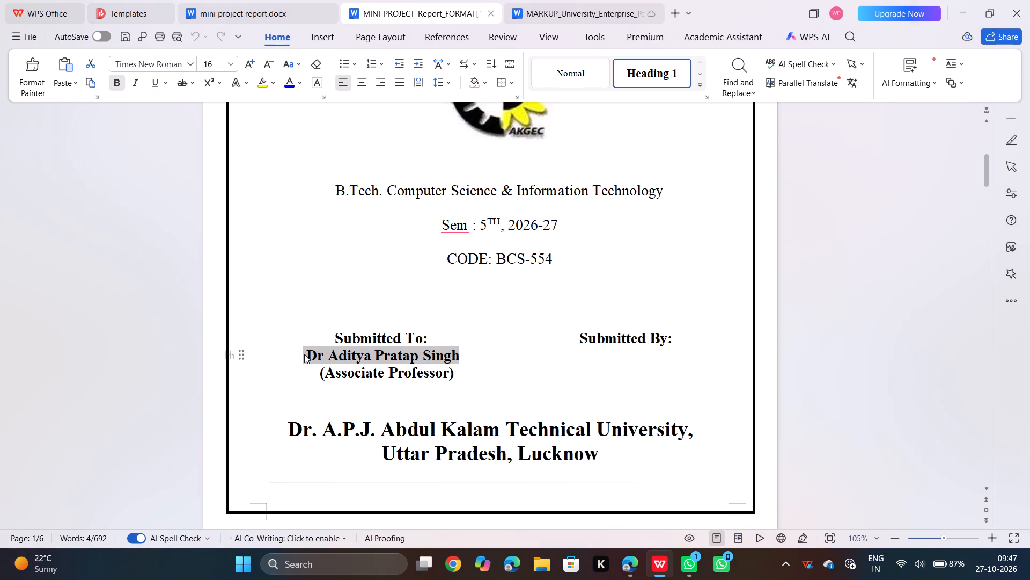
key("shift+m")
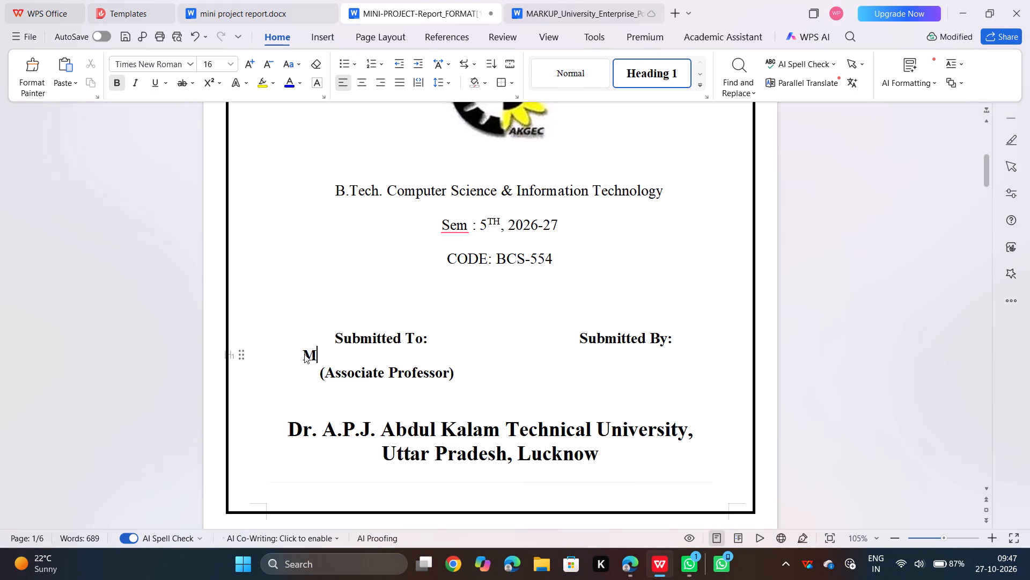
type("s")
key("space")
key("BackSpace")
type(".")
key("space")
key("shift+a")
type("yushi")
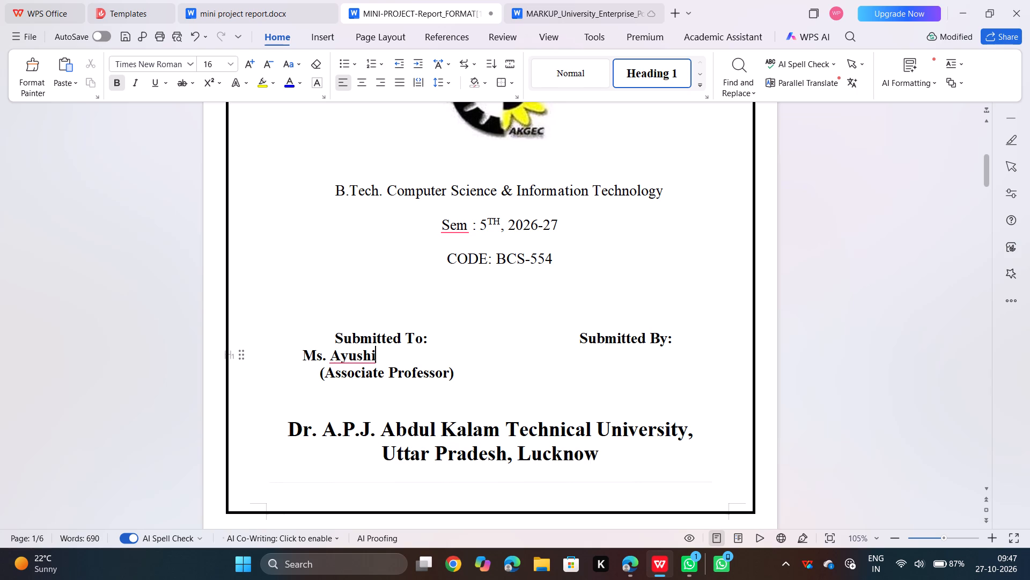
Indent the Ms. Ayushi line with spaces so it sits centred beneath the Submitted To heading.
left_click(300, 357)
key("Tab")
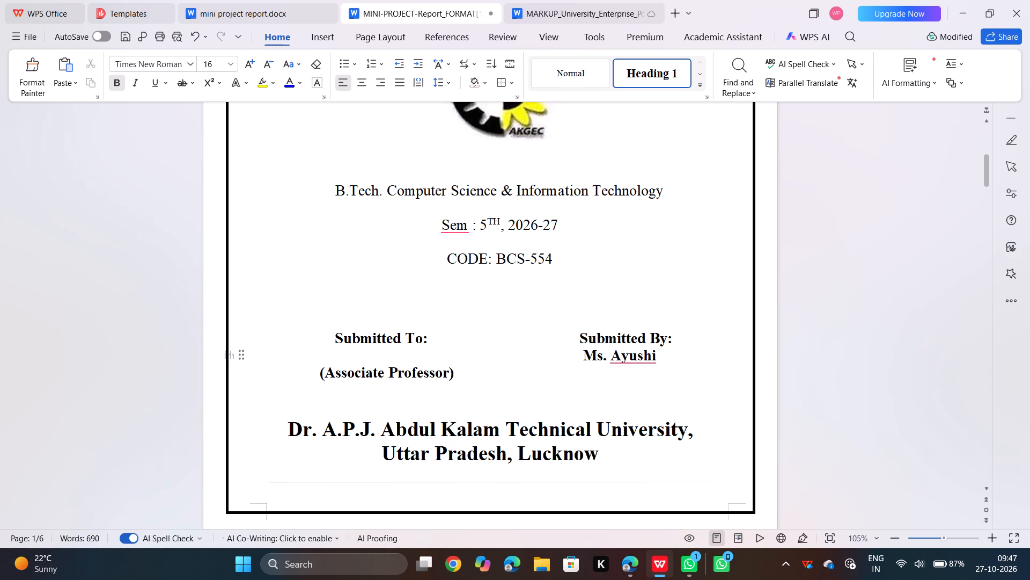
key("BackSpace")
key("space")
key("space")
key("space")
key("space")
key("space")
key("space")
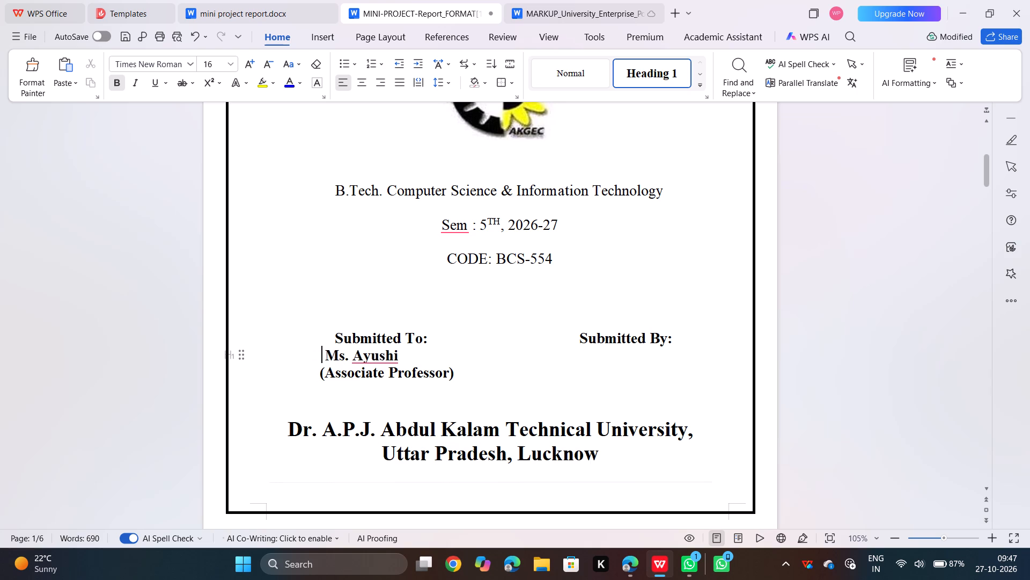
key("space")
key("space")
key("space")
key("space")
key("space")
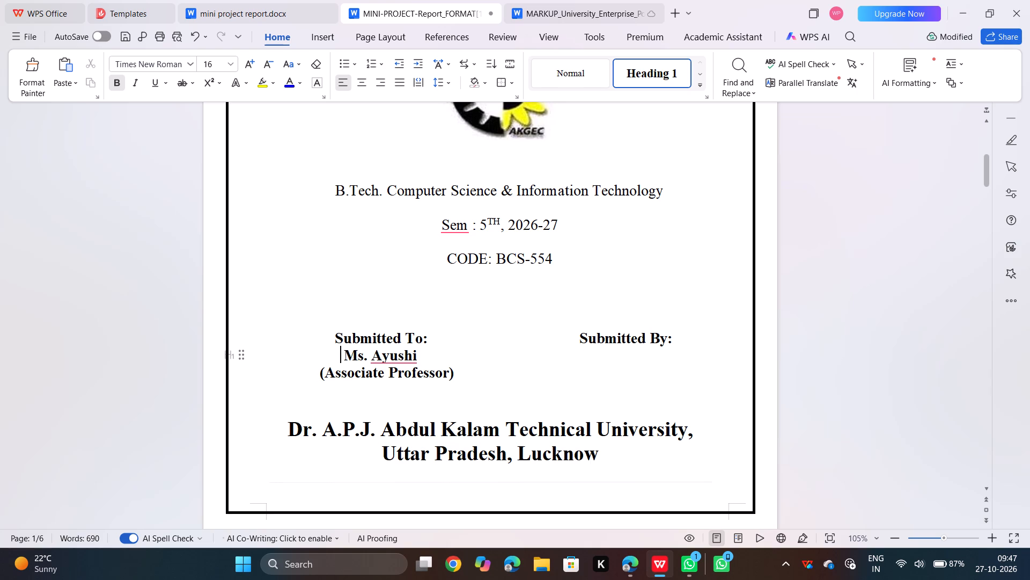
Delete the (Associate Professor) line under Submitted To and add a blank line above the university name.
left_click_drag(453, 374, 322, 369)
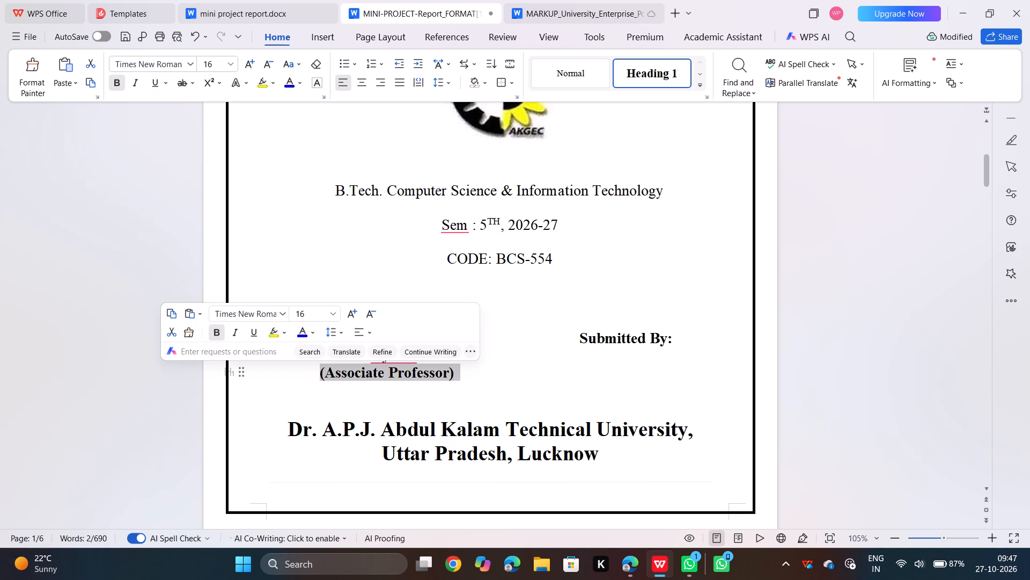
key("BackSpace")
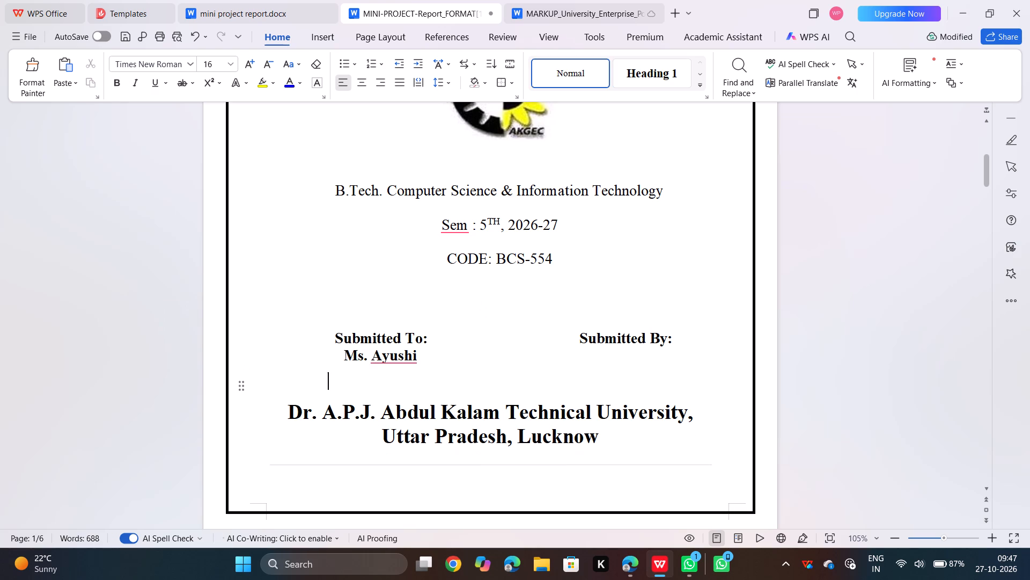
key("Return")
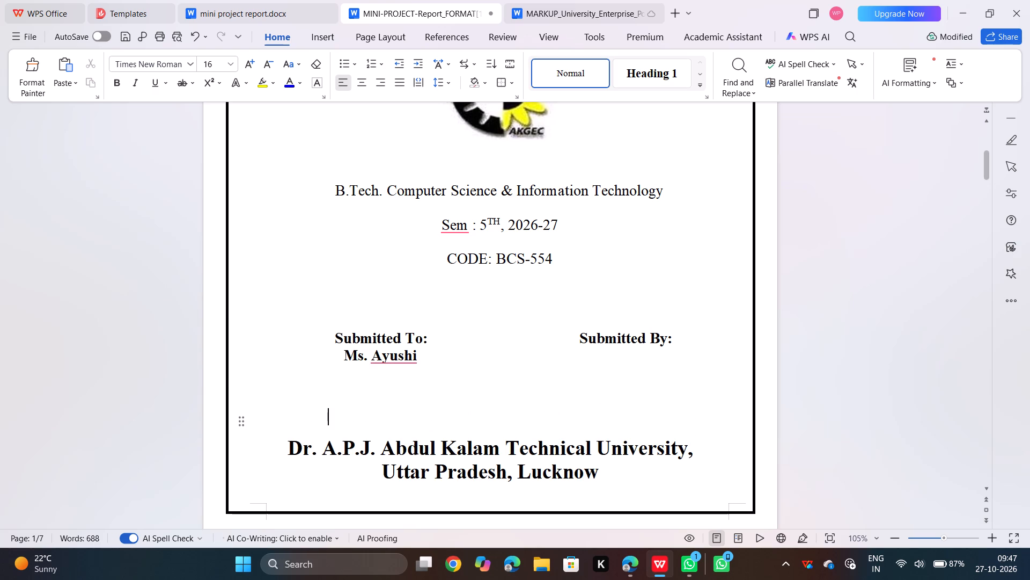
Add a tab after Ms. Ayushi to place the text cursor directly beneath the Submitted By heading.
left_click(586, 357)
left_click(586, 357)
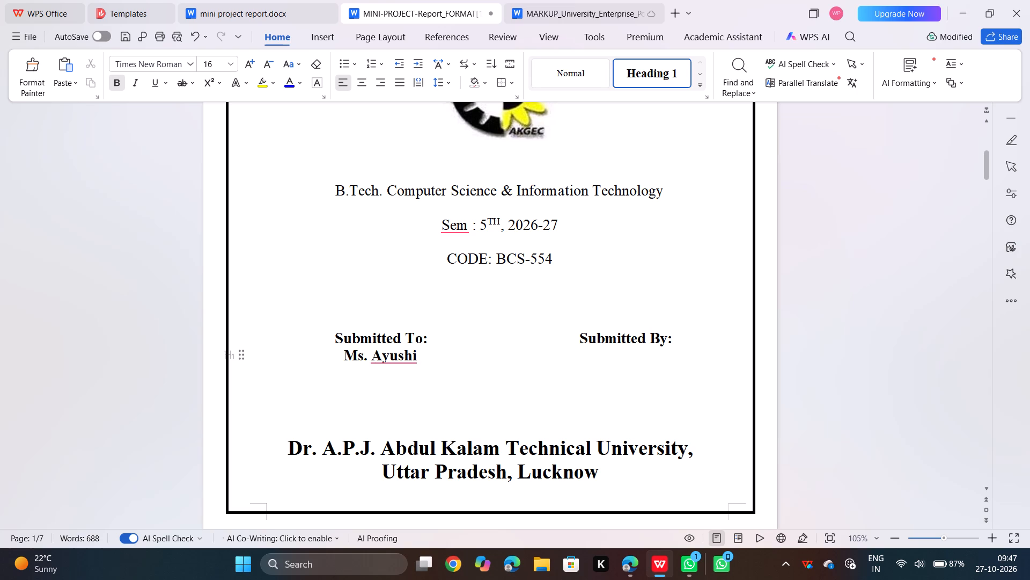
triple_click(586, 357)
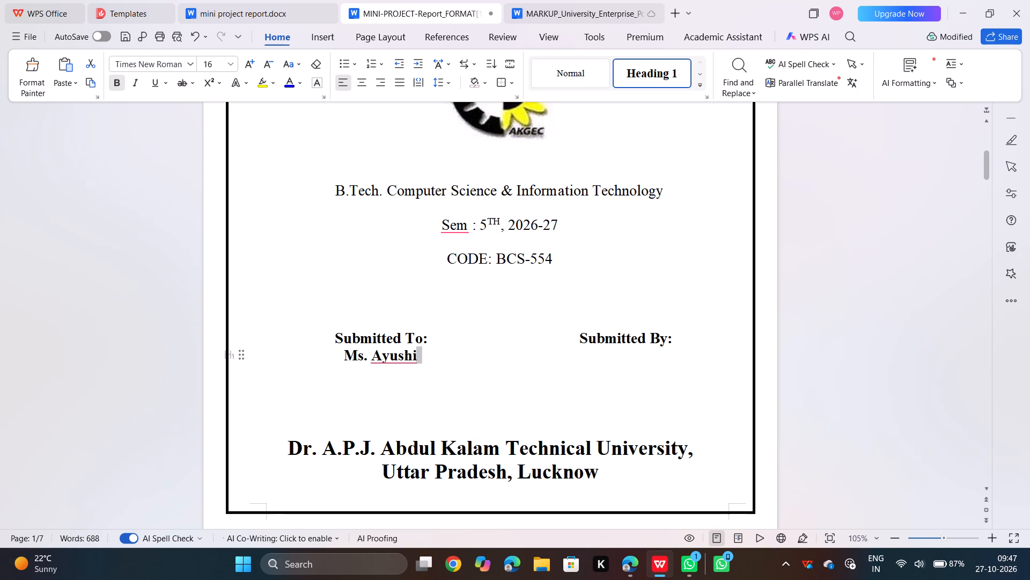
left_click(586, 357)
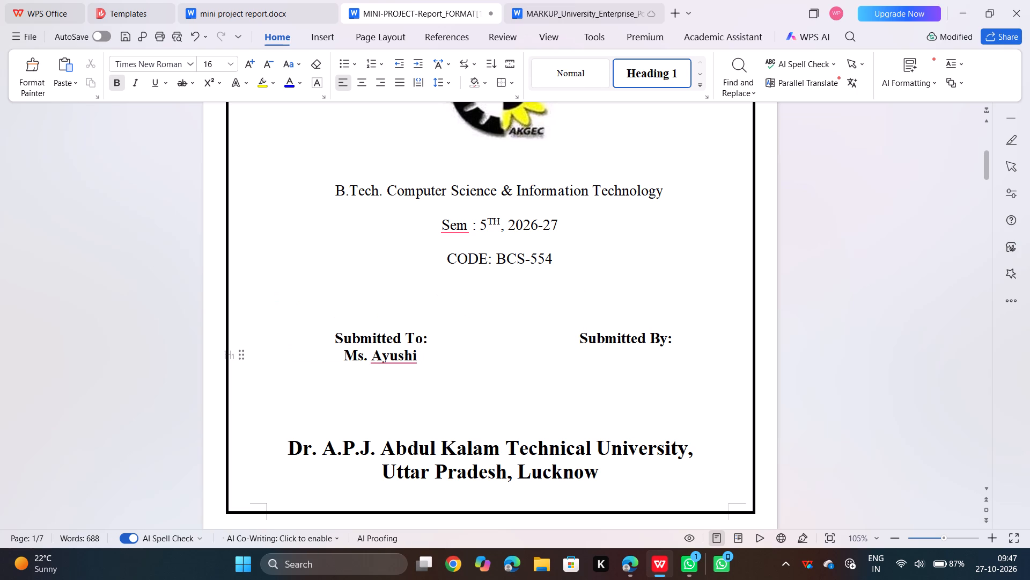
key("Tab")
key("Tab")
key("BackSpace")
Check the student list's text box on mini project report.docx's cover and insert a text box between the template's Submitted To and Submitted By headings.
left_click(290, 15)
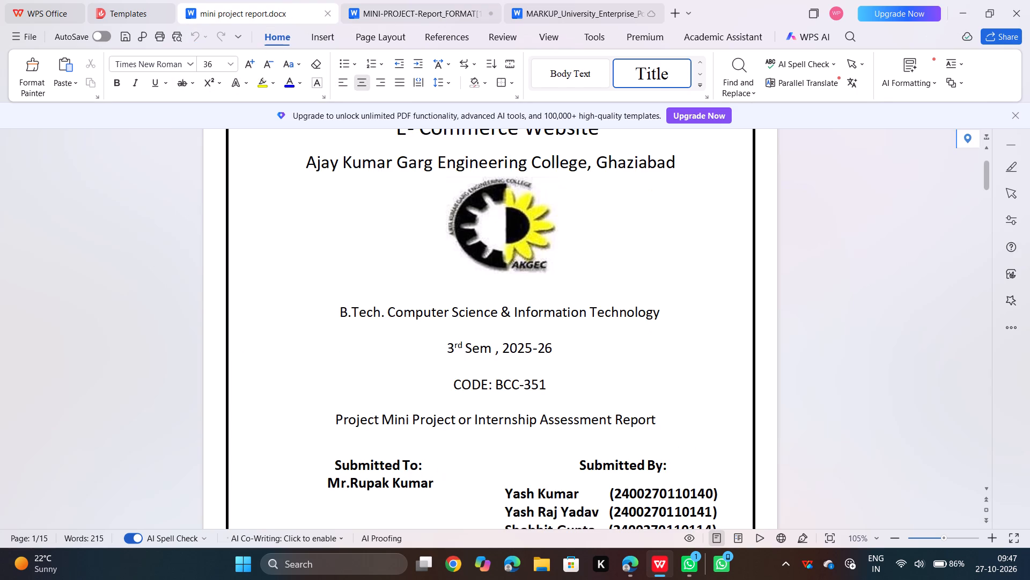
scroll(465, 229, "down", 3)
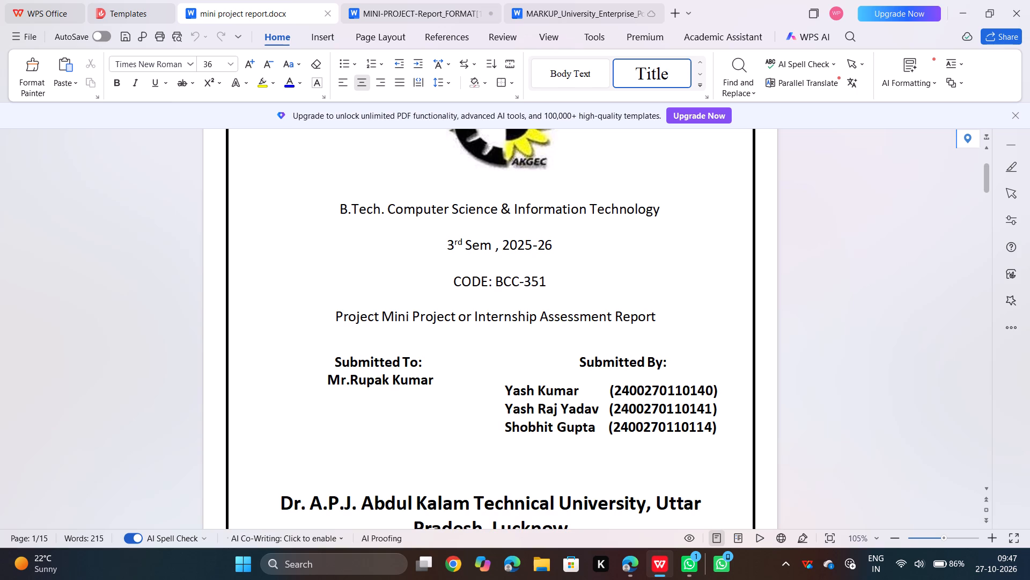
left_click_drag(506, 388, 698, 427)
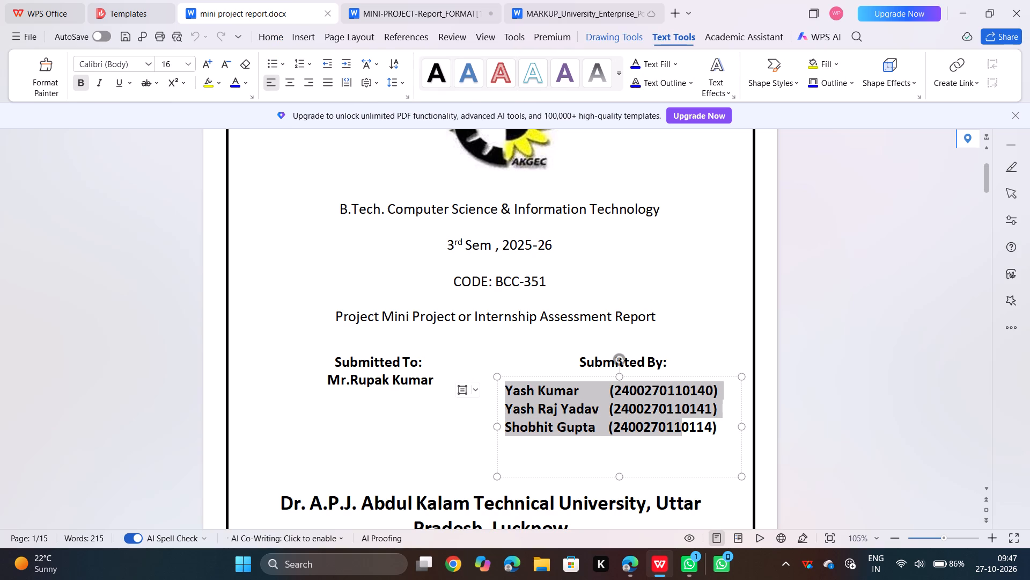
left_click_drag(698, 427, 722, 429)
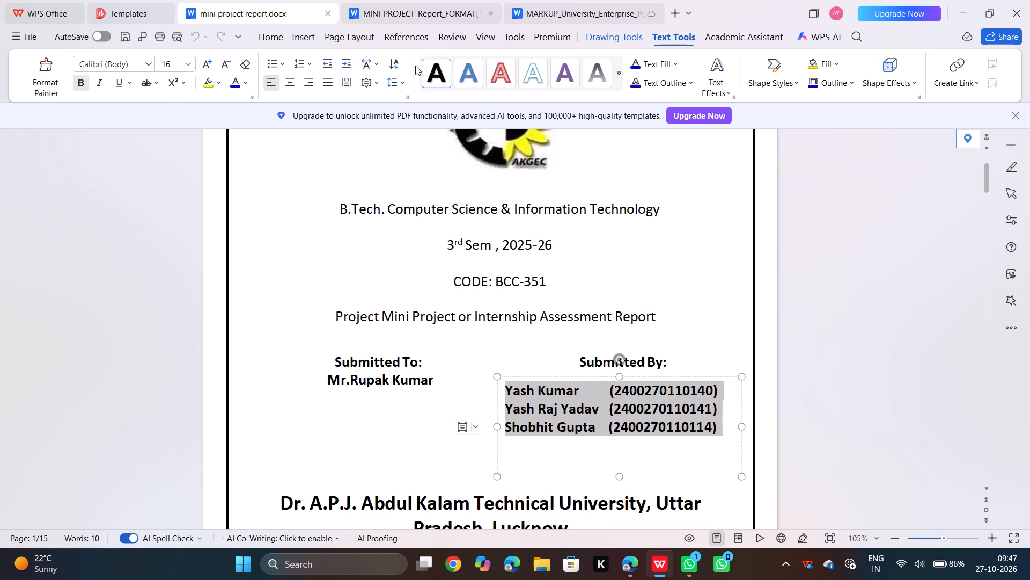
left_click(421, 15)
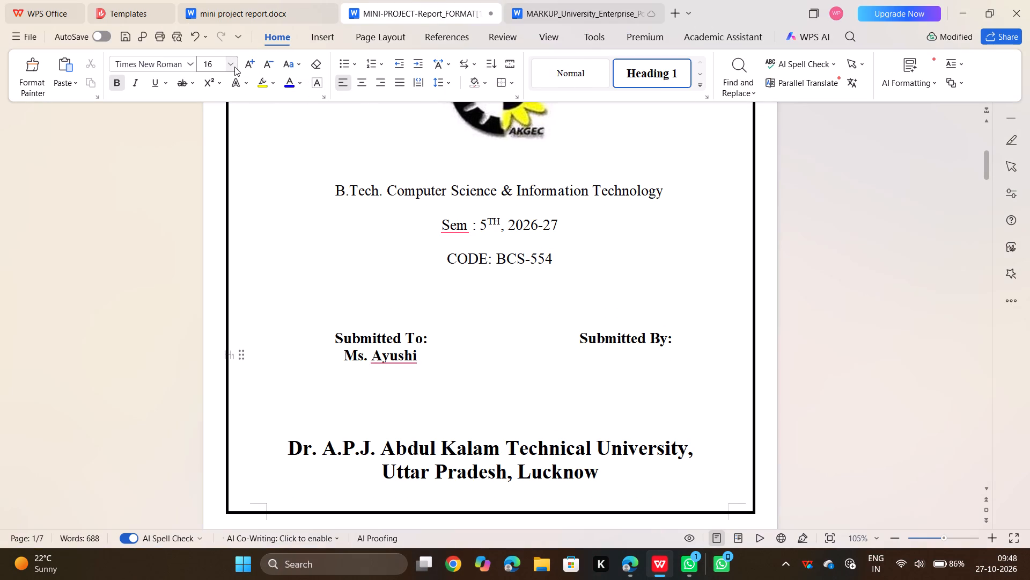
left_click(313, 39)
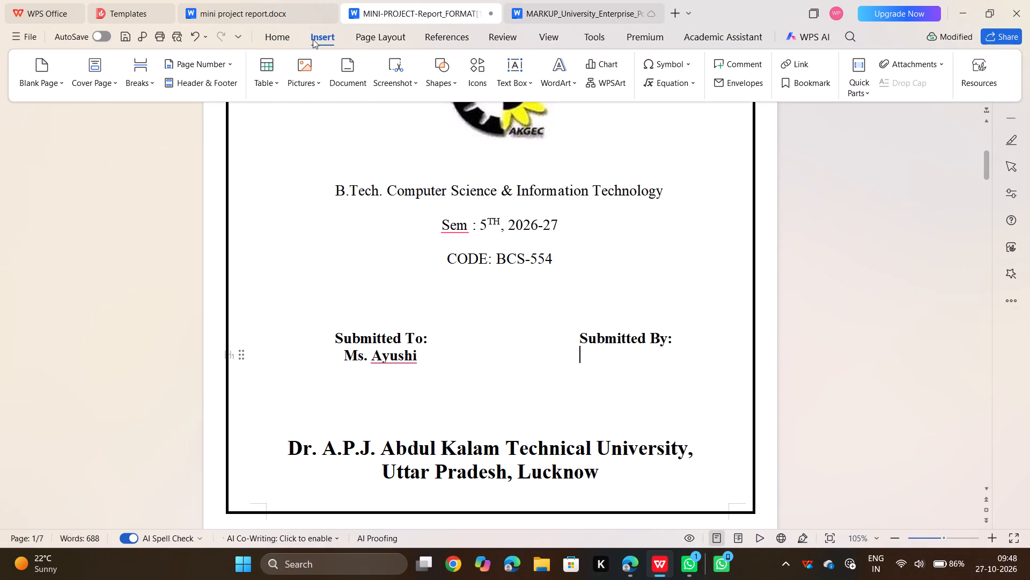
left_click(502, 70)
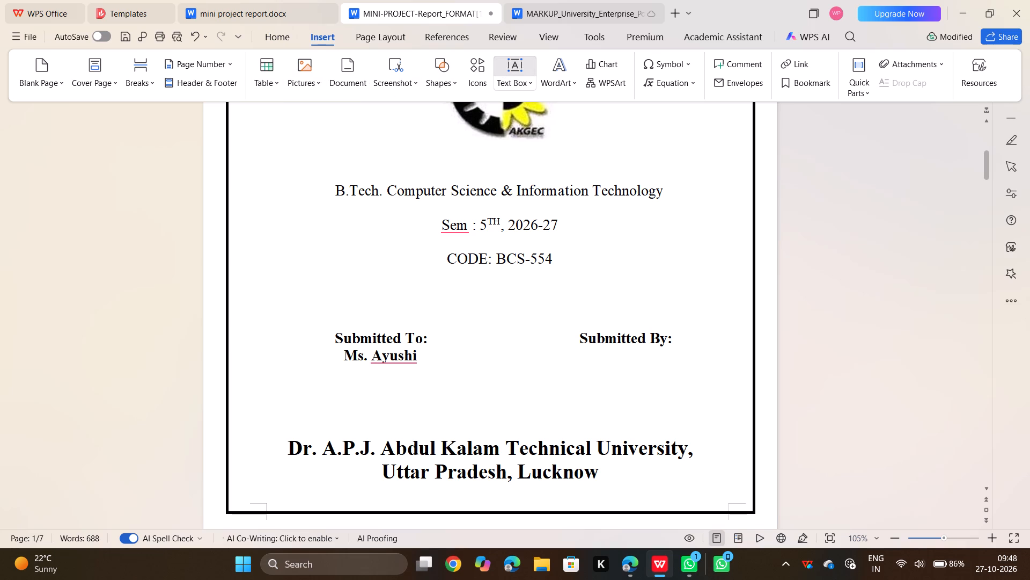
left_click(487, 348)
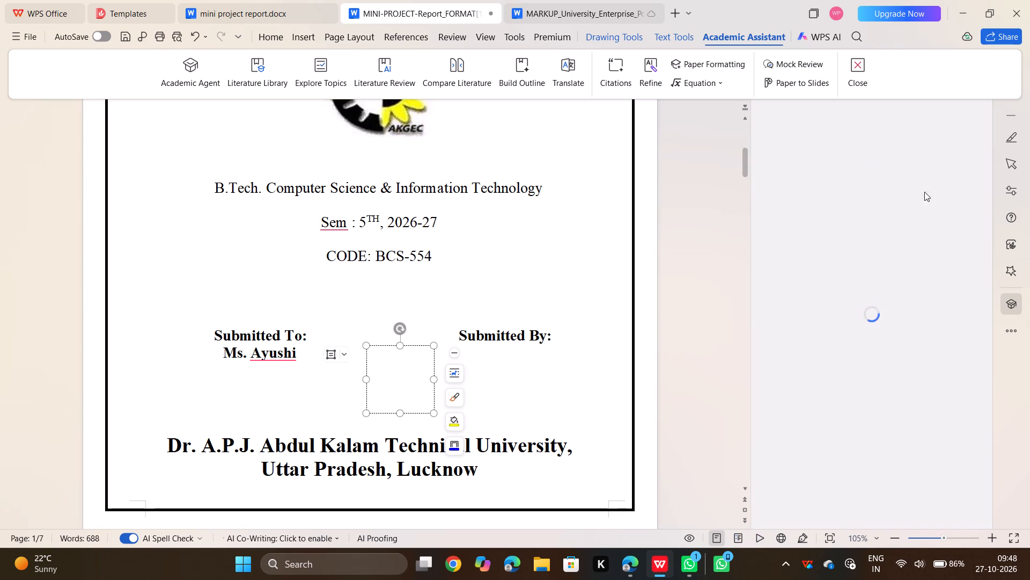
View the template's cover page in full screen and return to the normal editing view.
left_click(1013, 114)
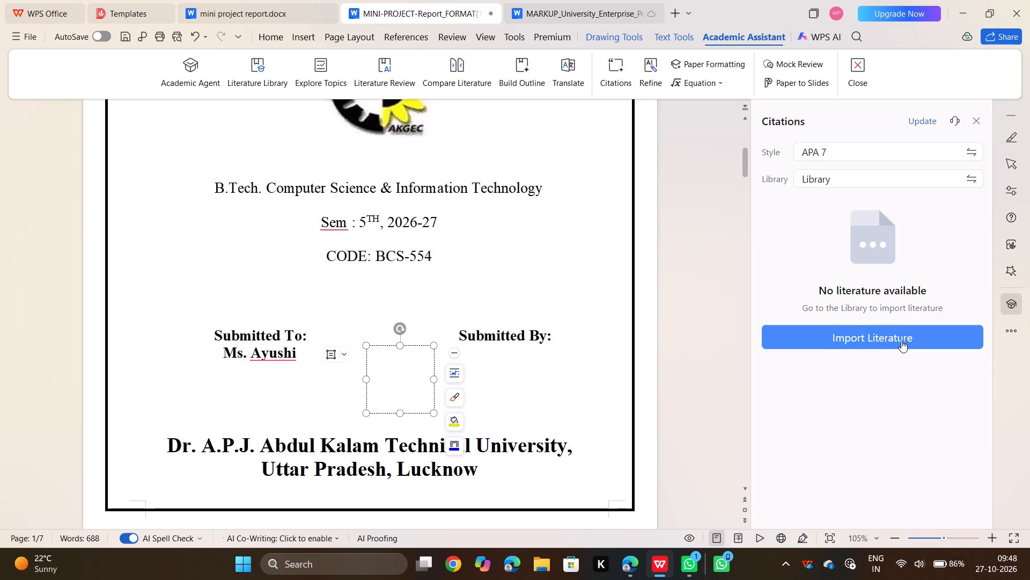
left_click(516, 291)
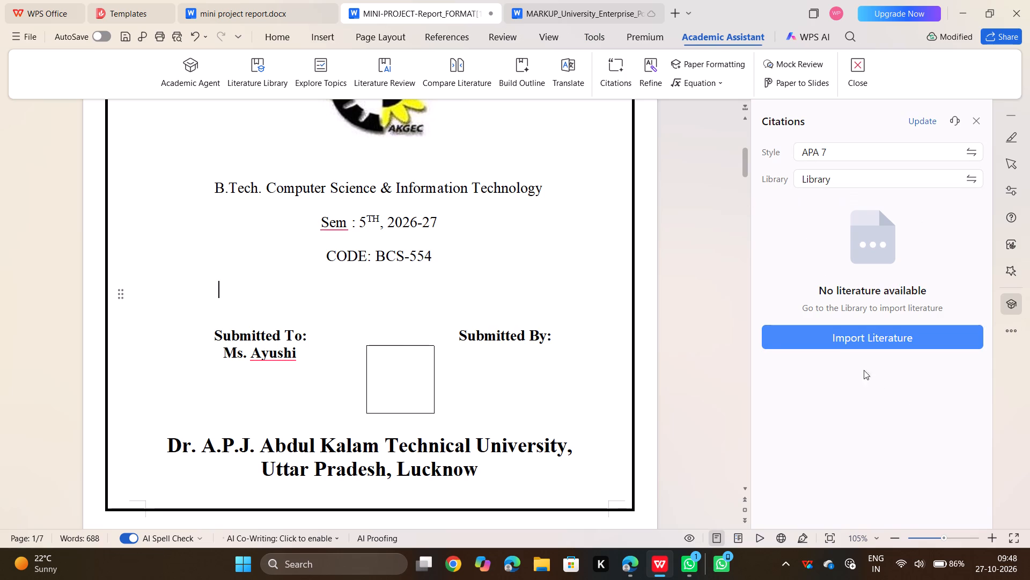
left_click(1013, 538)
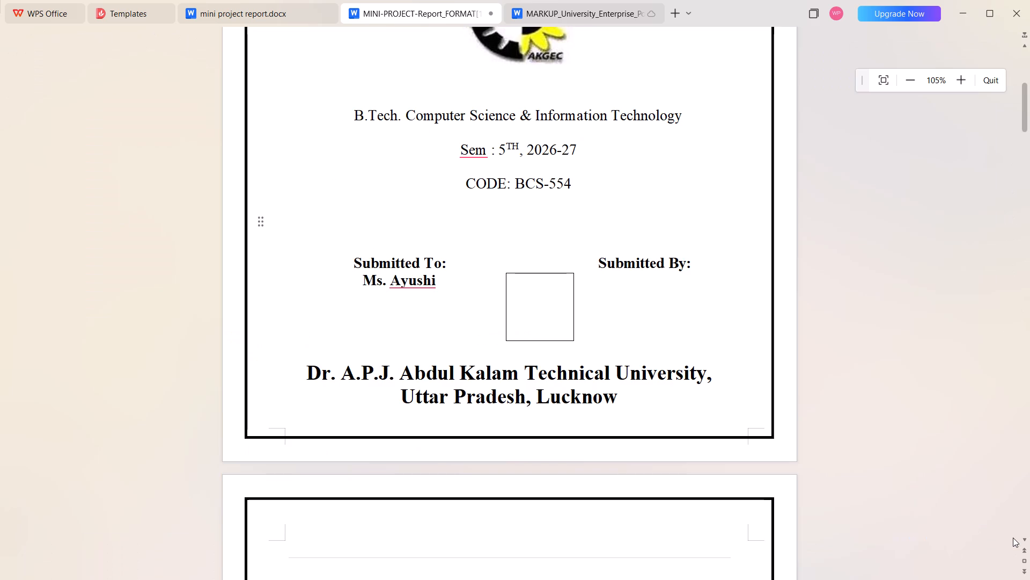
scroll(957, 374, "up", 2)
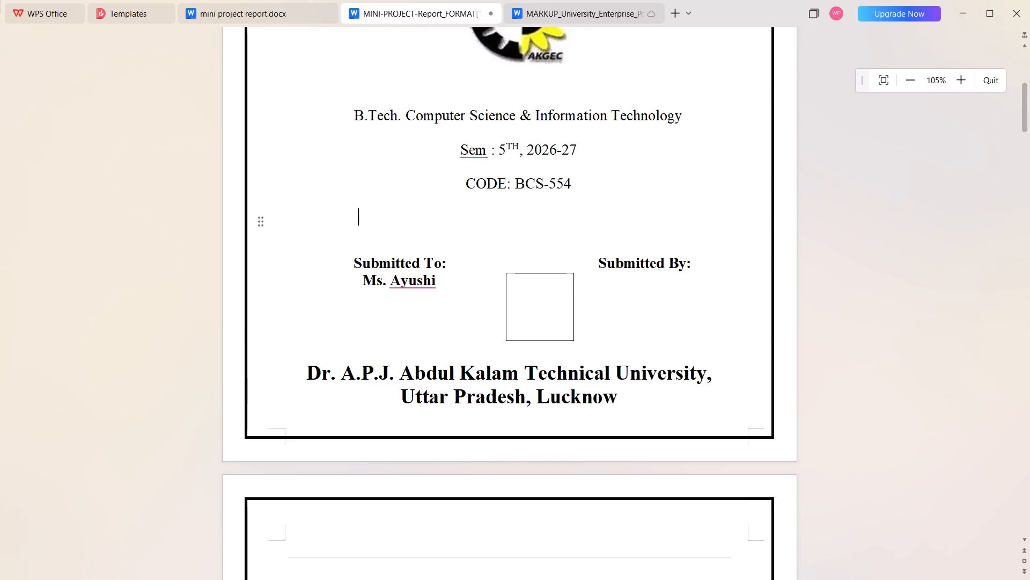
scroll(957, 374, "up", 3)
scroll(957, 374, "down", 1)
left_click(957, 374)
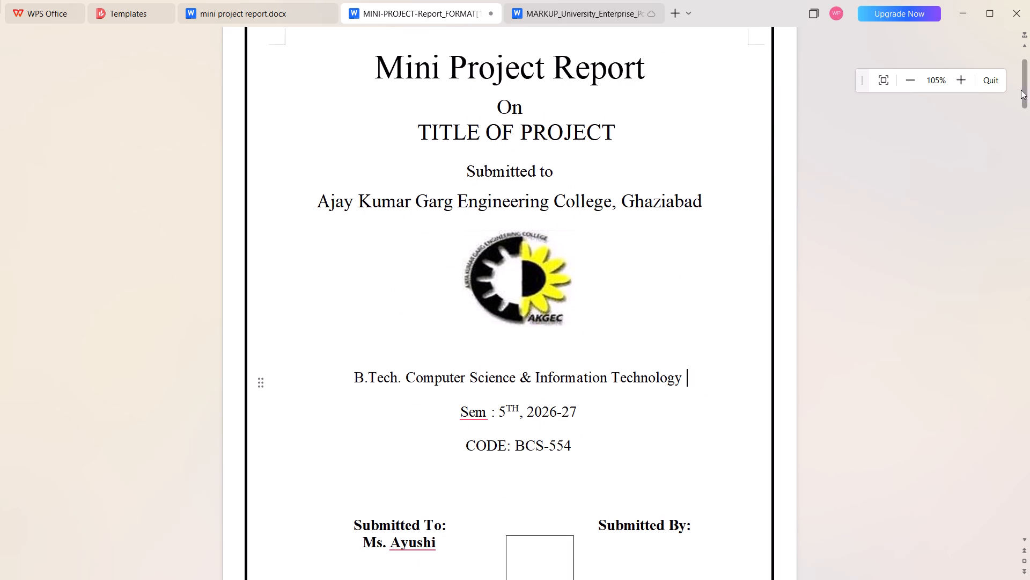
left_click(994, 82)
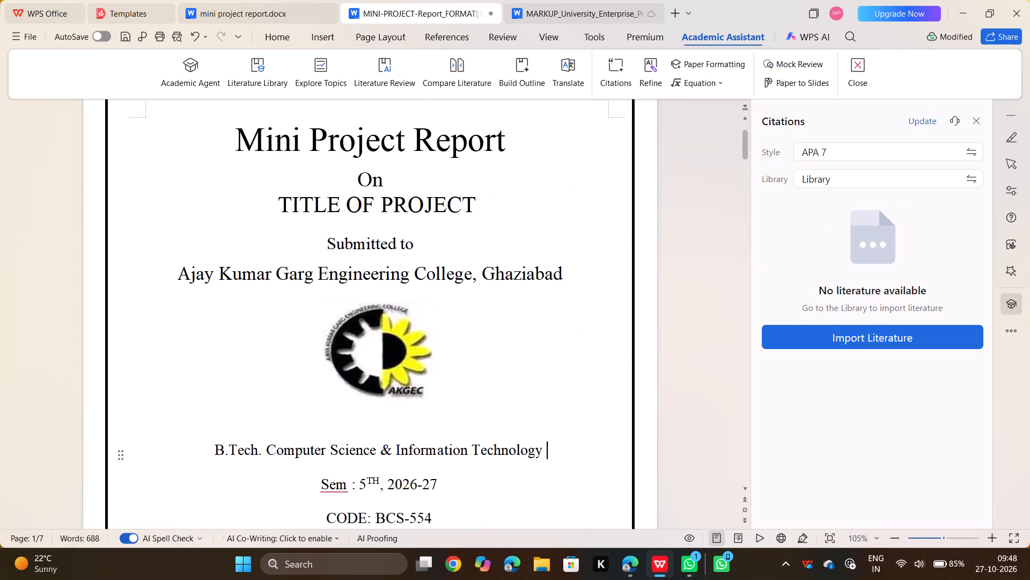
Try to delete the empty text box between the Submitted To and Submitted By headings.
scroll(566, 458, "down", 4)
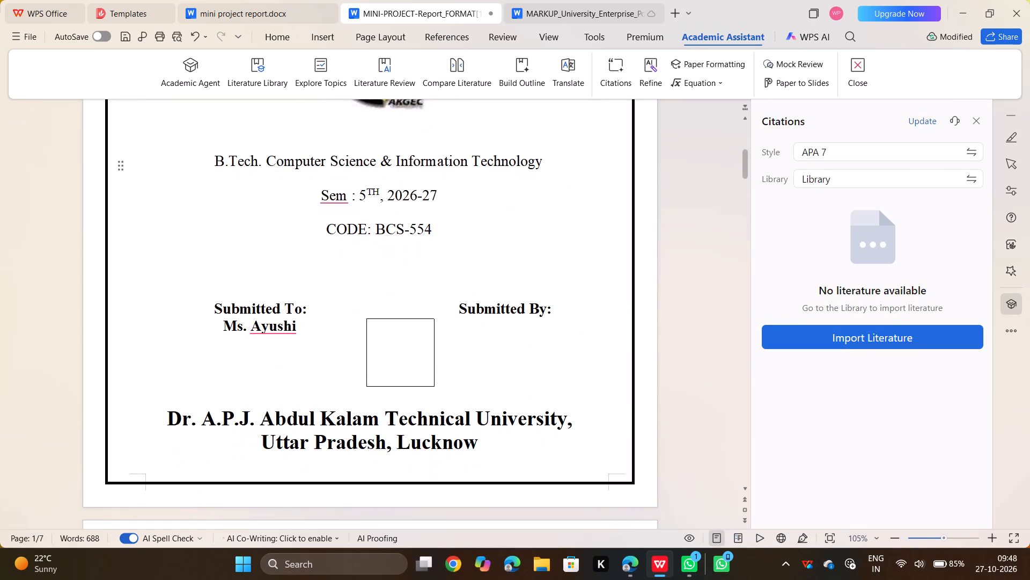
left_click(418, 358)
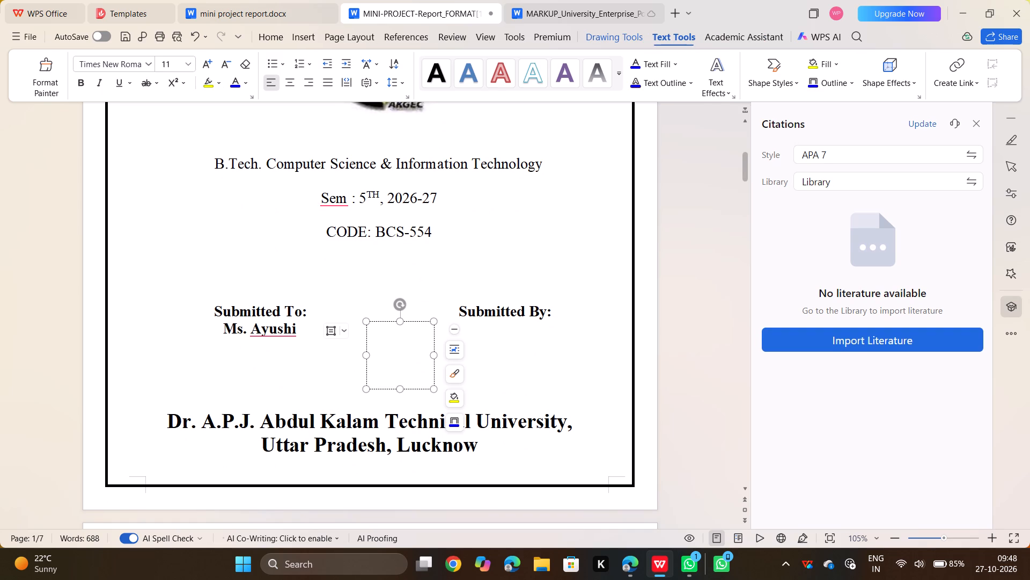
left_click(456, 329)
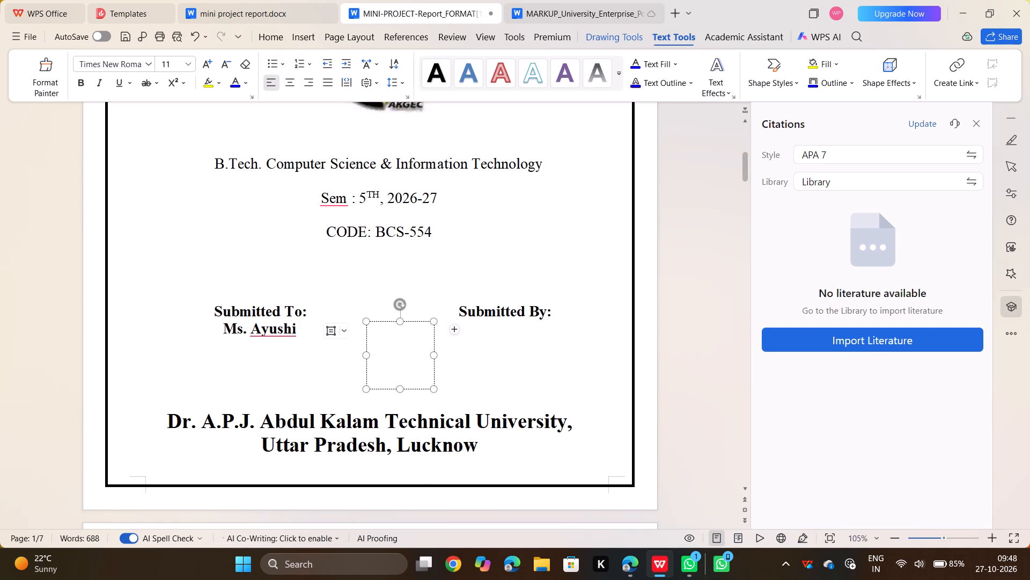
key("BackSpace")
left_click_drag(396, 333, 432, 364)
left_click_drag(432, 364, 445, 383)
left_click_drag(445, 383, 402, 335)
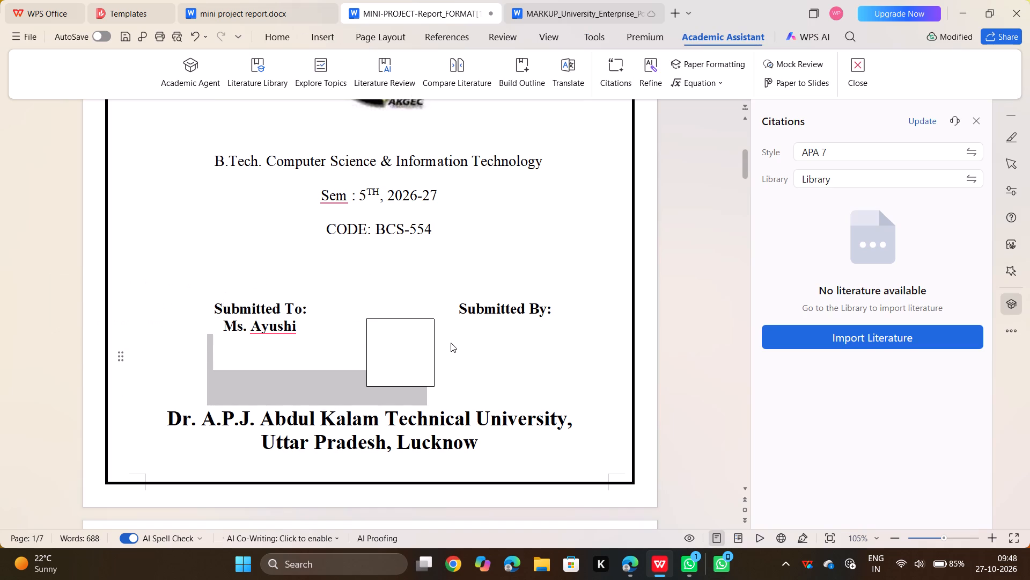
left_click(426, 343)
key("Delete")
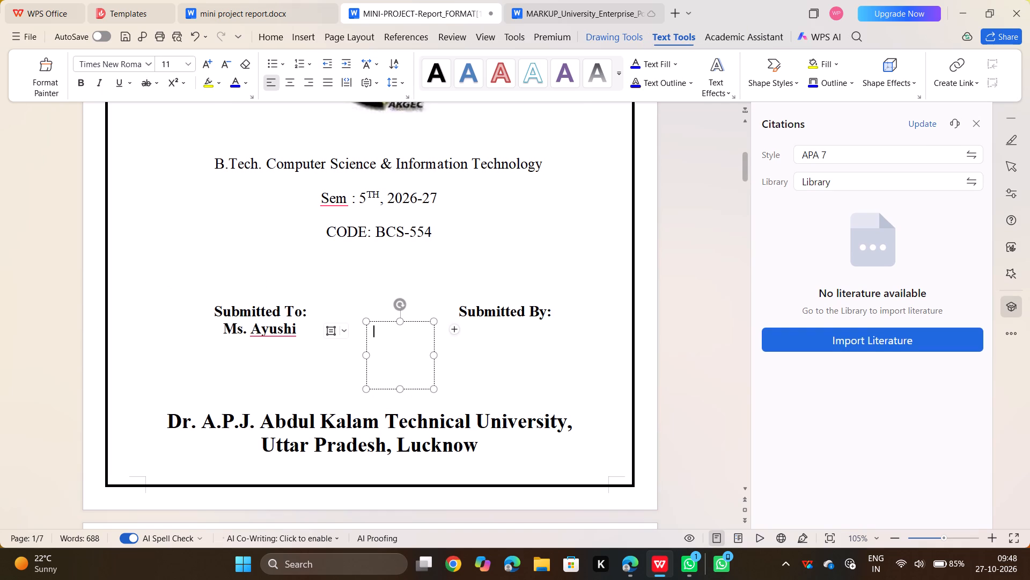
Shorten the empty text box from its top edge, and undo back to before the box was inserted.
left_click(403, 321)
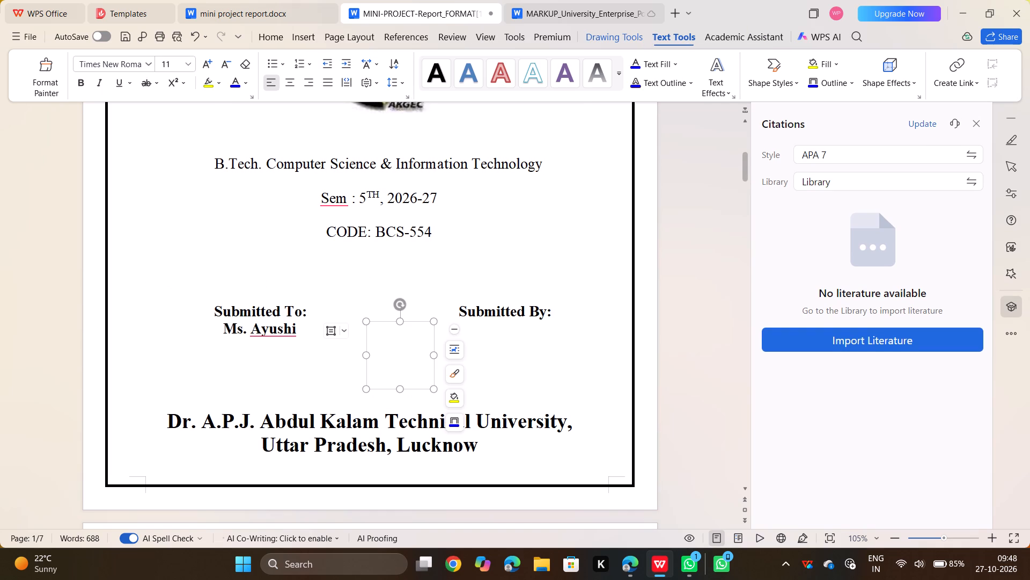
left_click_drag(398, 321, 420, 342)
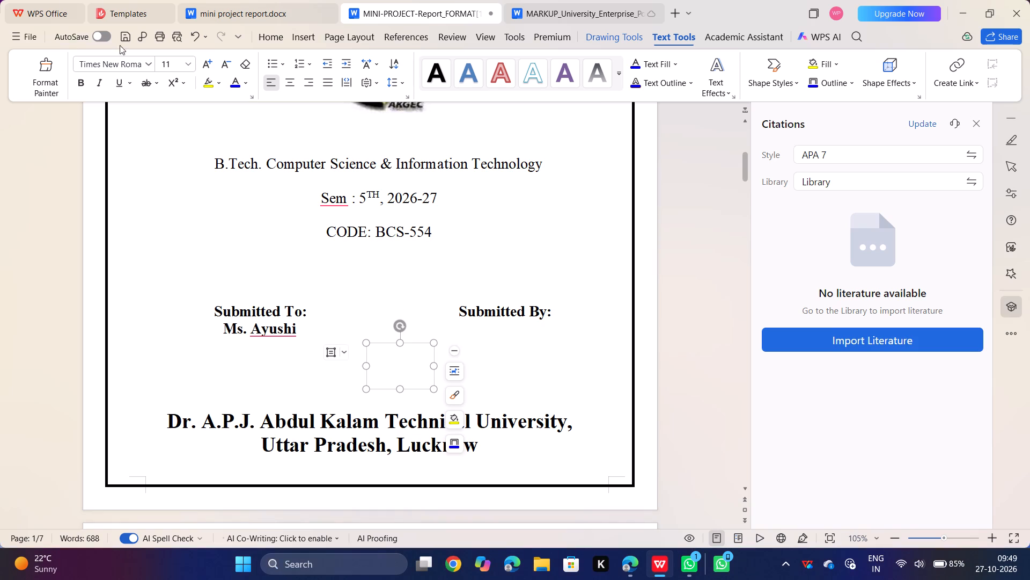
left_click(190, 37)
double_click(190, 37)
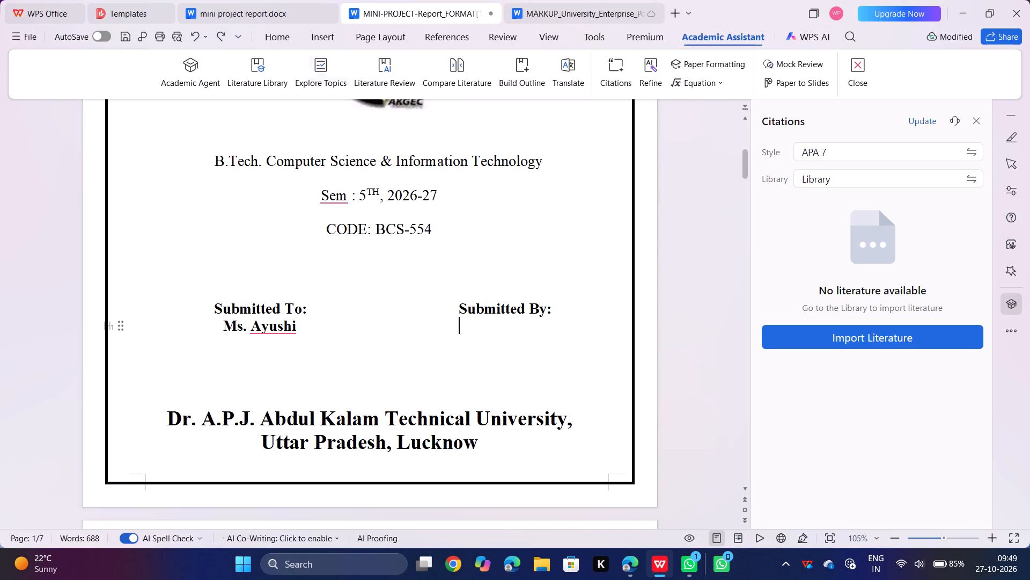
Close the Citations pane and return to the template's cover page.
left_click(977, 122)
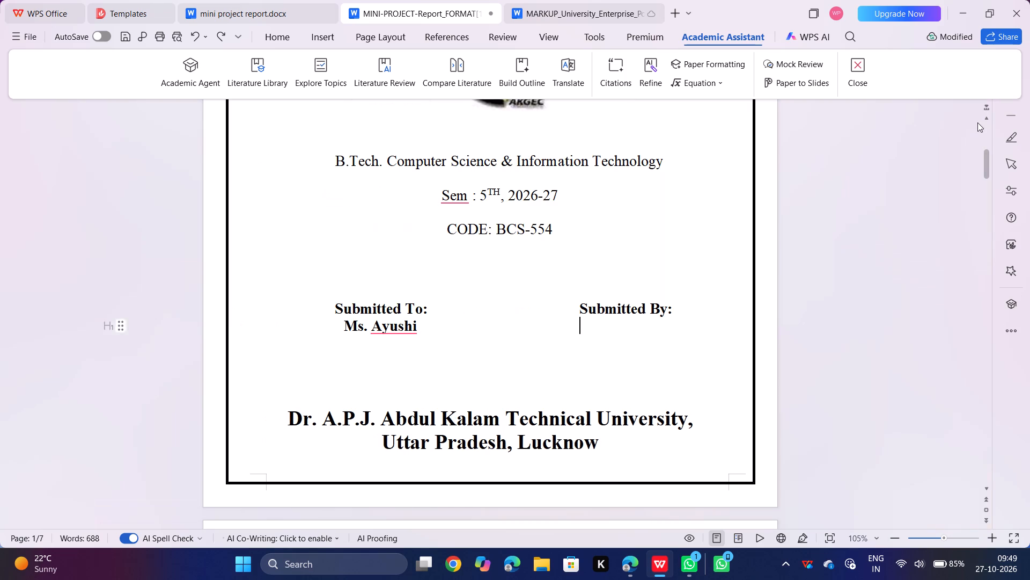
scroll(792, 178, "up", 6)
scroll(792, 178, "down", 1)
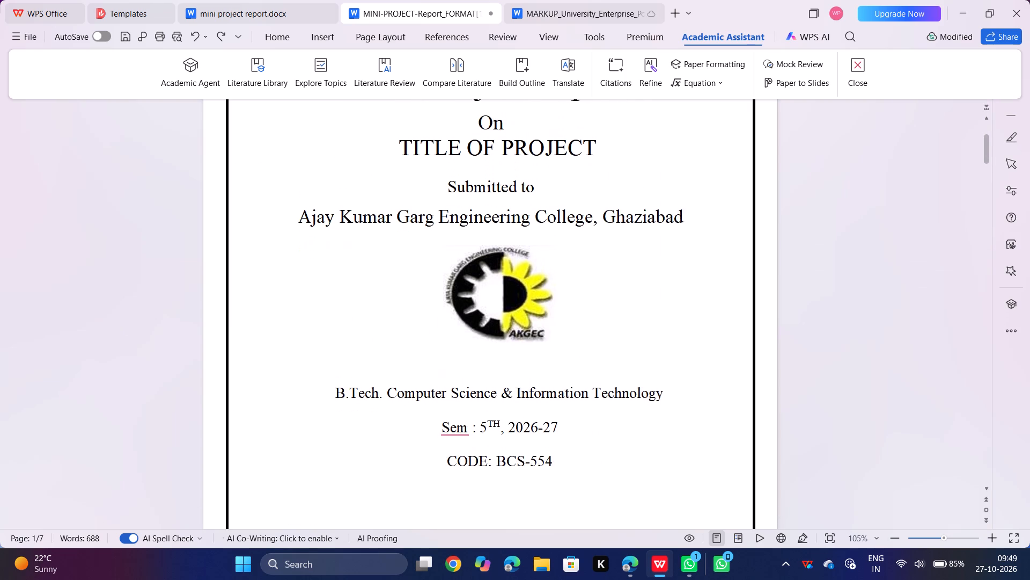
scroll(792, 178, "down", 1)
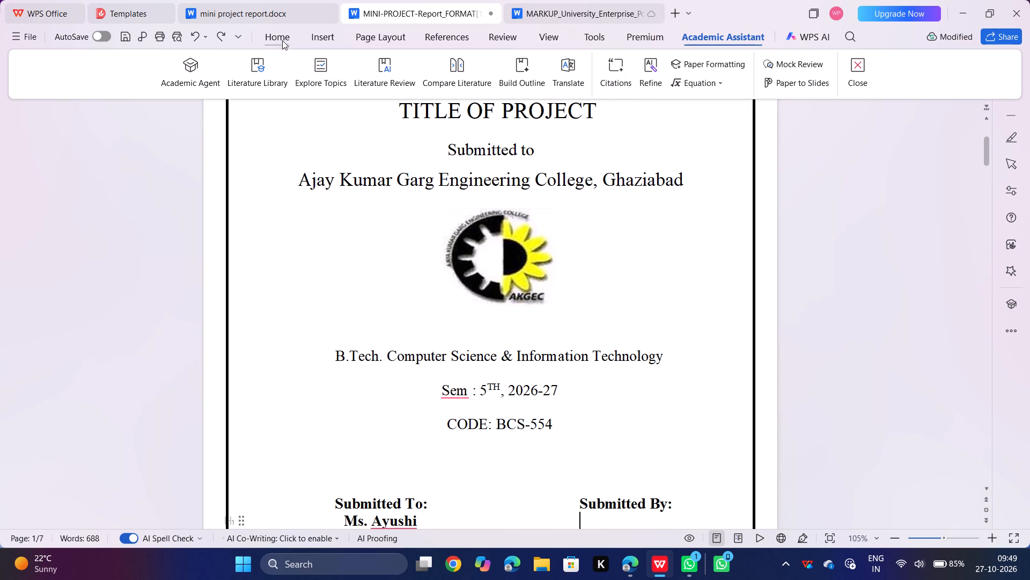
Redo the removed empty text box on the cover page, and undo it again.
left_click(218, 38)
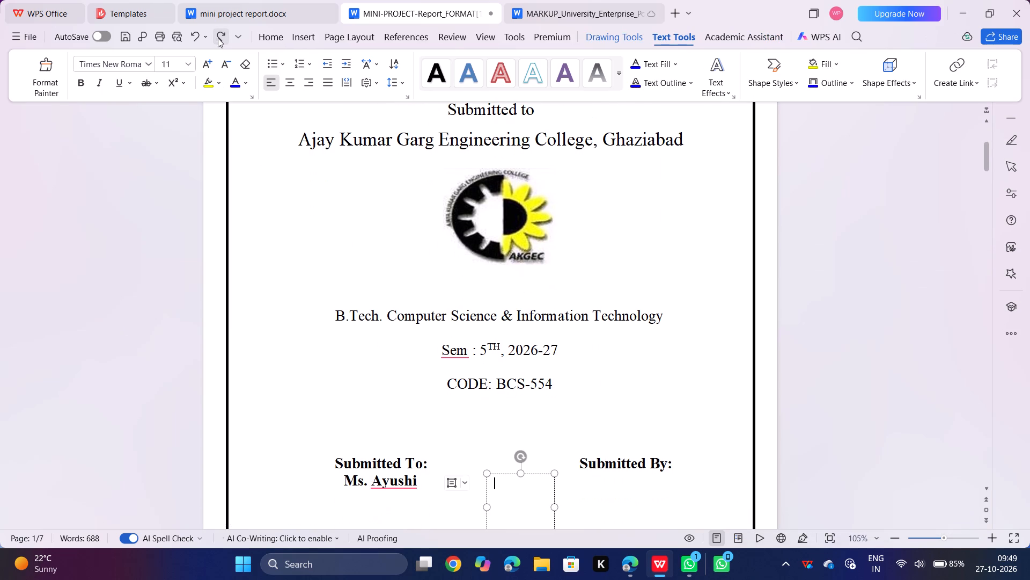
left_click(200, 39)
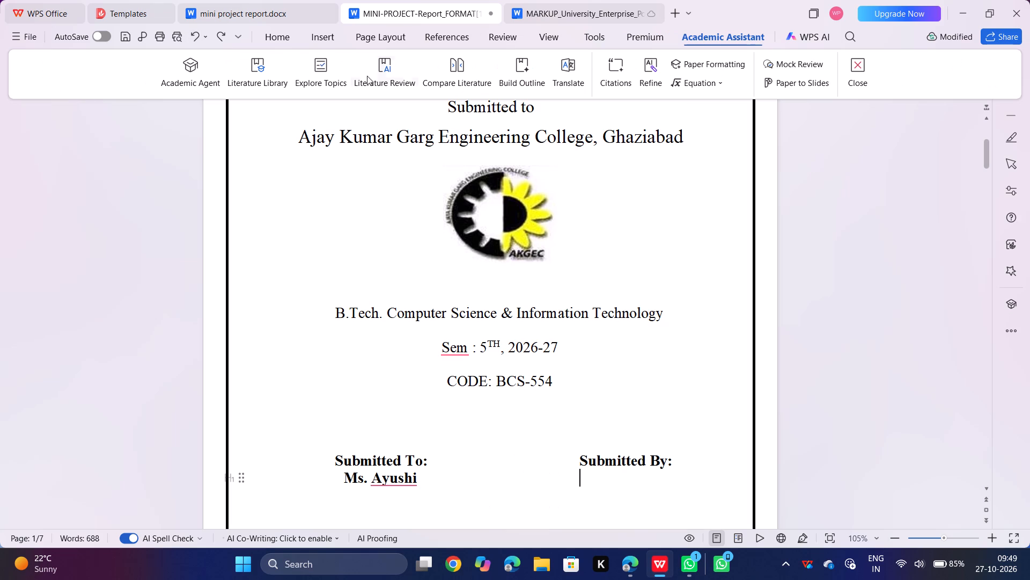
Copy the three student names with roll numbers from mini project report.docx and paste them under Submitted By in the template.
scroll(415, 240, "down", 4)
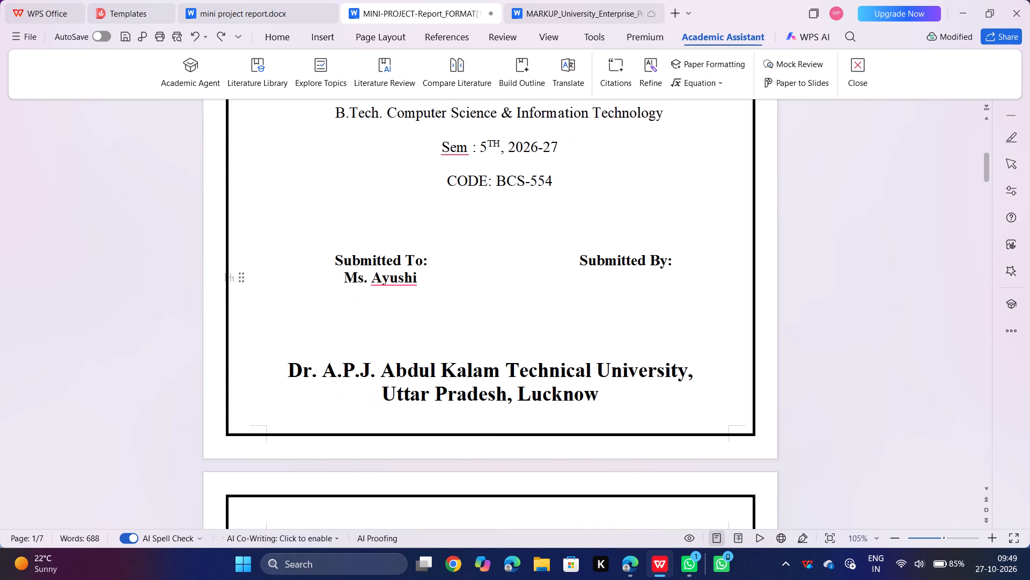
left_click(276, 6)
scroll(556, 343, "down", 5)
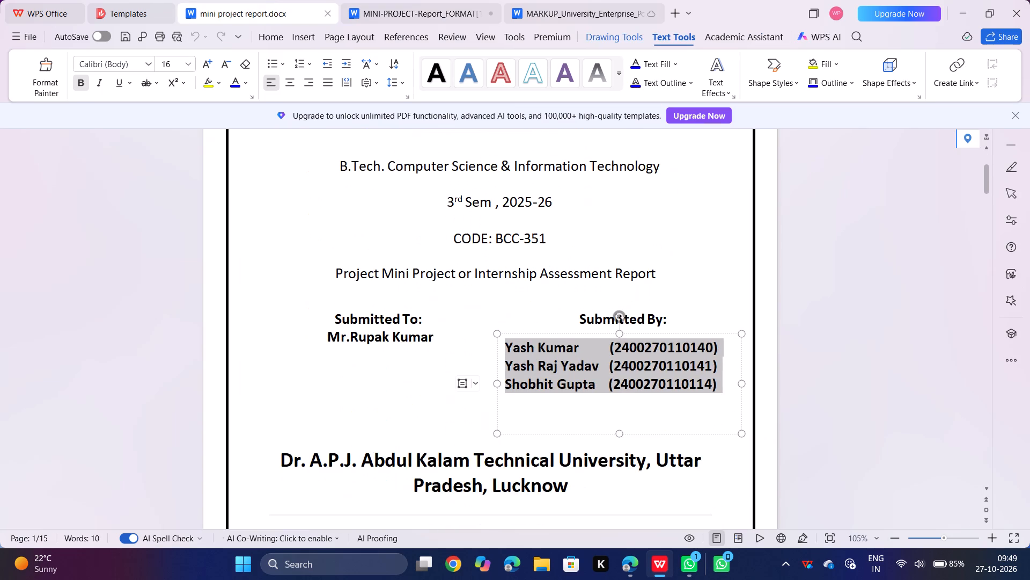
key("ctrl+c")
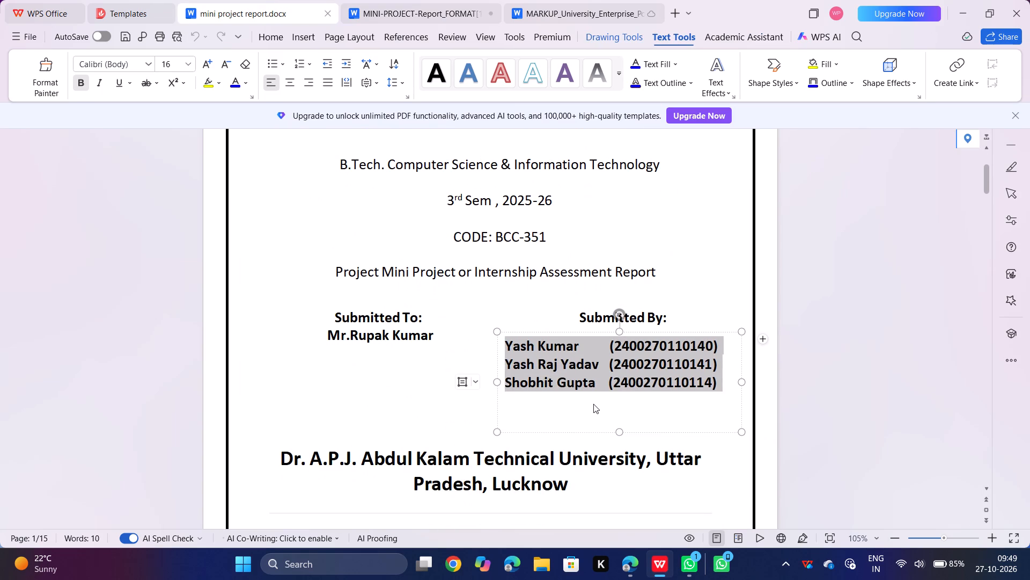
left_click(458, 16)
key("ctrl+v")
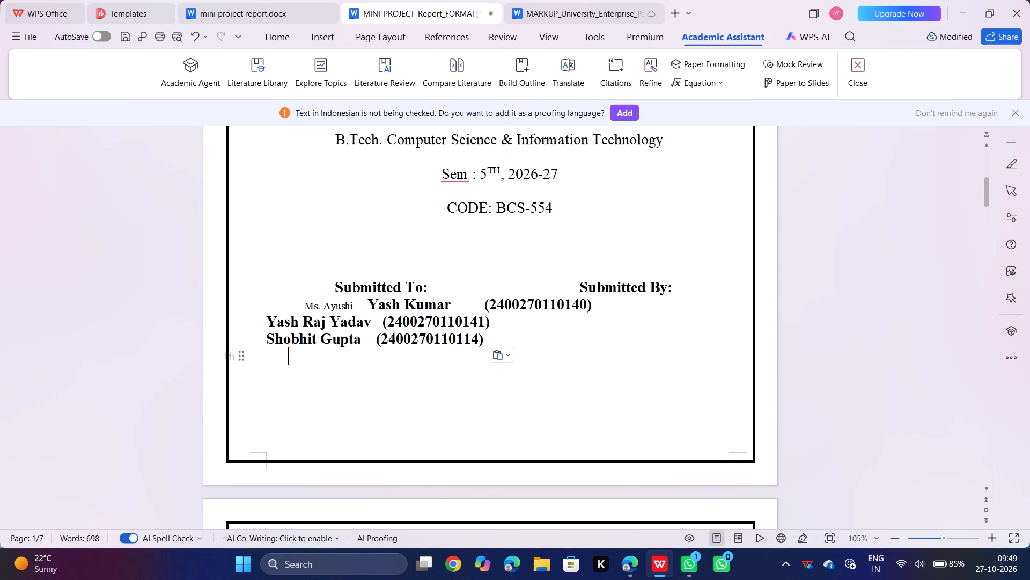
Delete the blank spacing and page break between the pasted student list and the university heading on the following page.
scroll(583, 234, "down", 3)
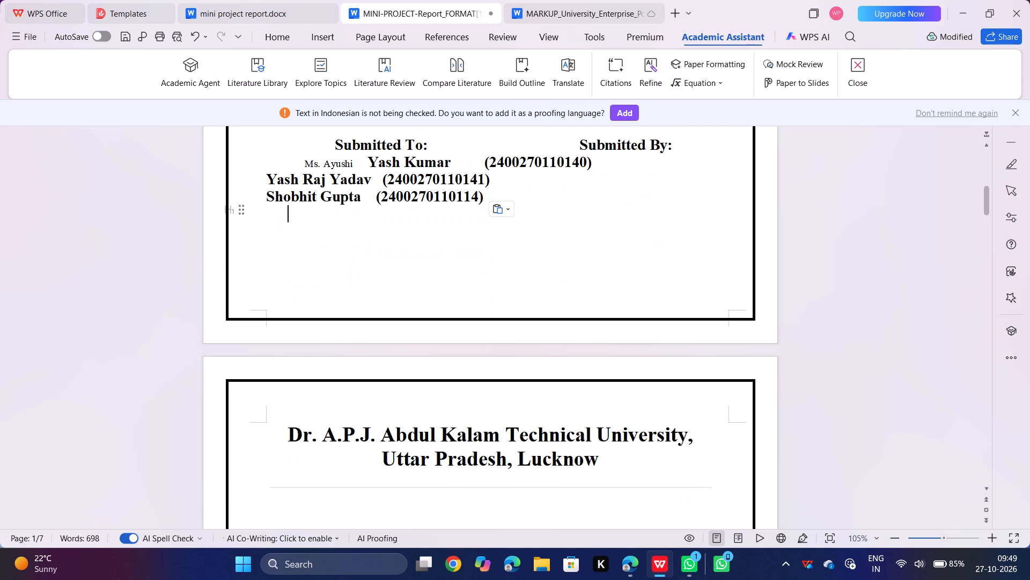
key("Delete")
key("Delete")
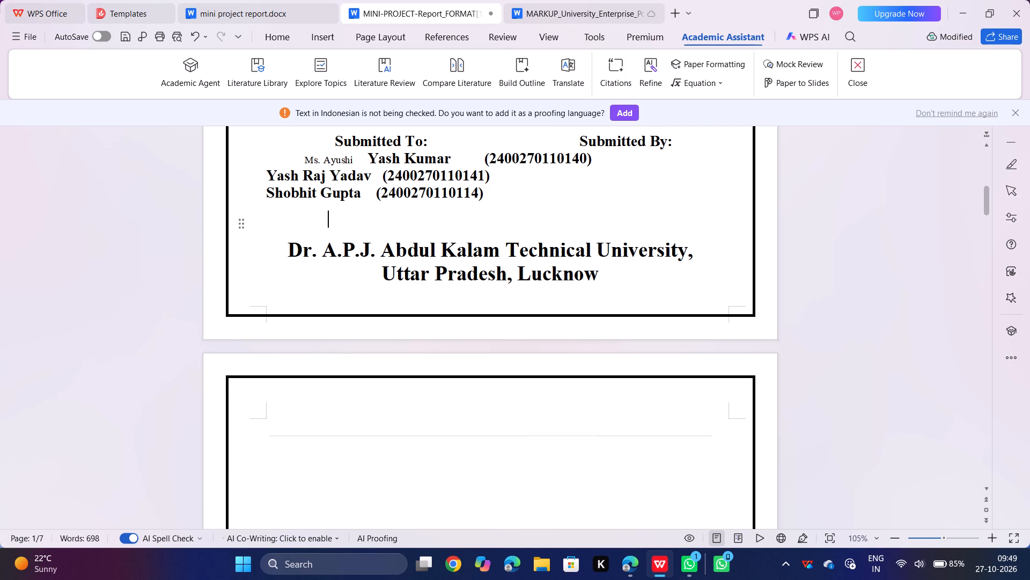
Indent the three student lines with tab spacing so their names align with one another beneath Submitted By.
scroll(567, 286, "up", 3)
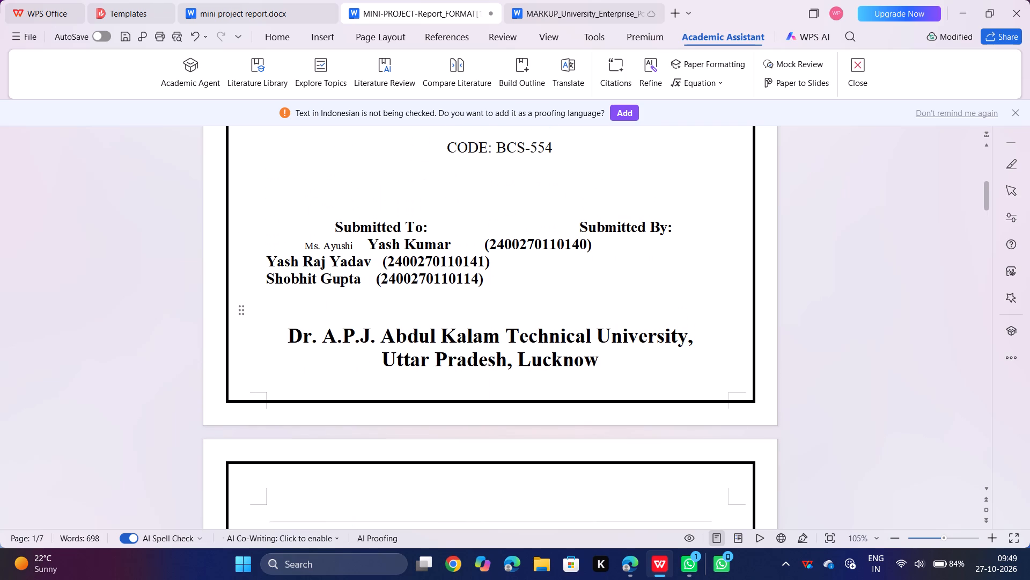
left_click(366, 240)
key("Tab")
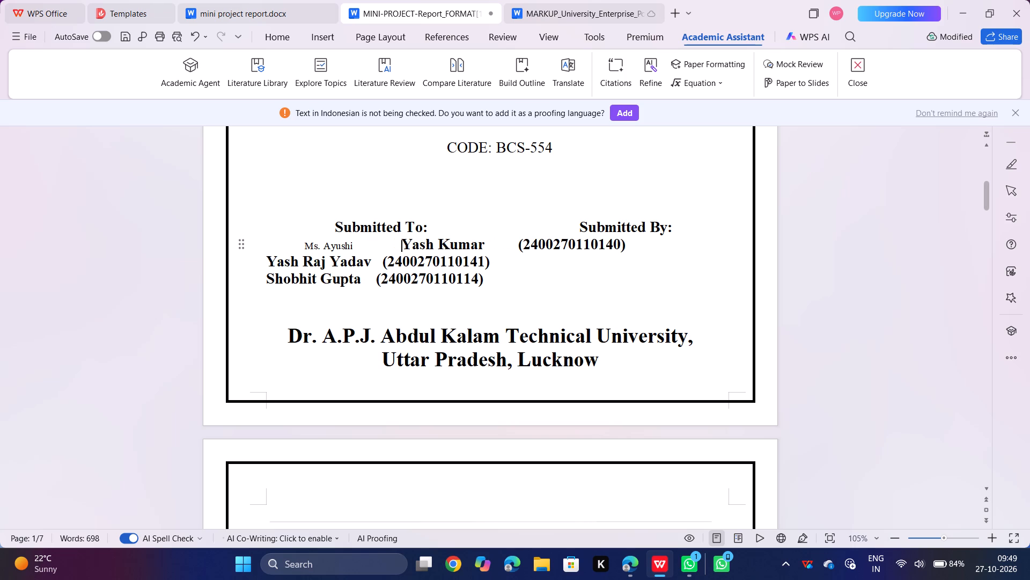
key("Tab")
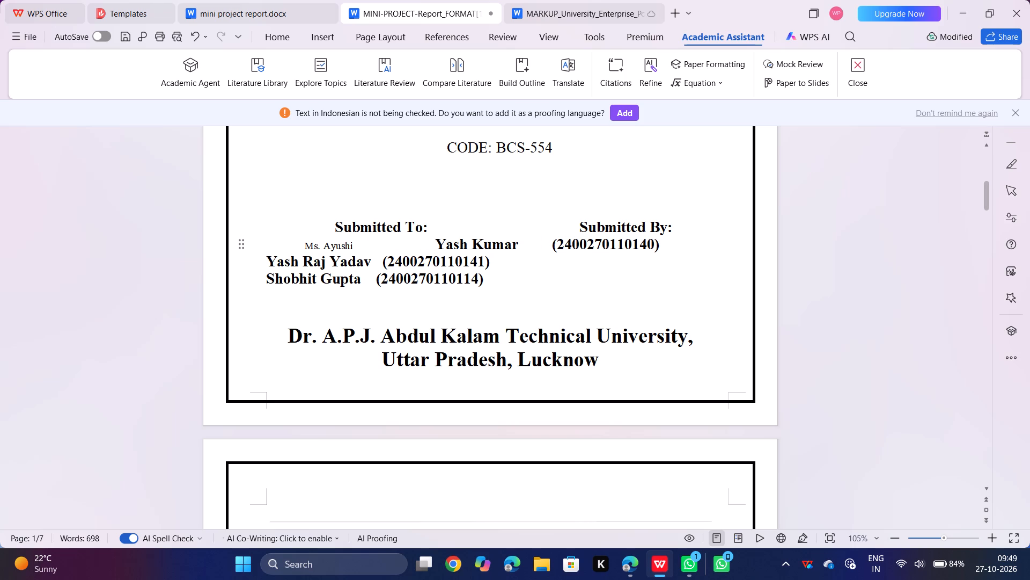
left_click(266, 262)
key("Tab")
key("Tab")
key("Tab")
key("Tab")
key("Tab")
key("Tab")
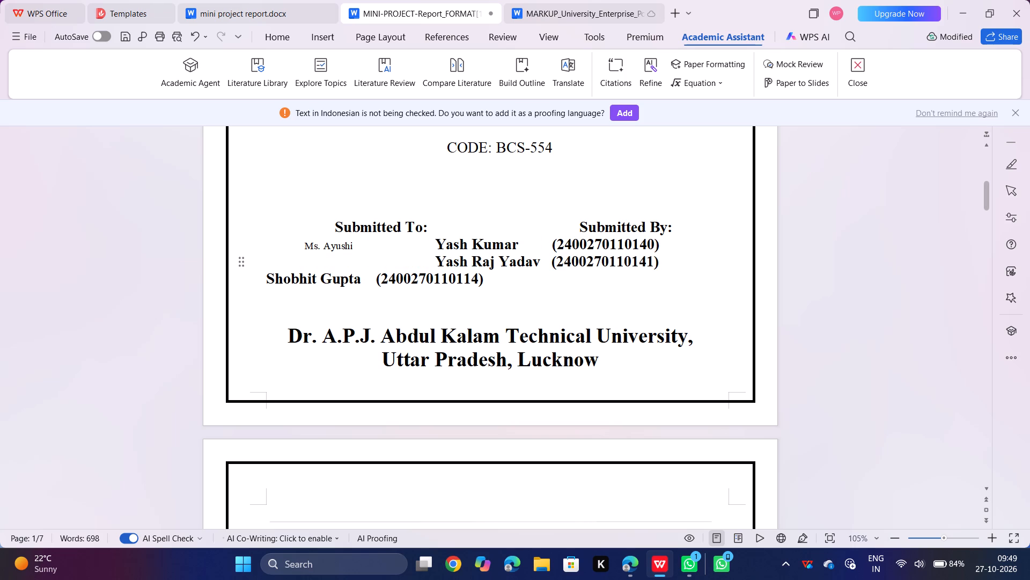
left_click(262, 278)
key("Tab")
key("Tab")
key("Tab")
key("Tab")
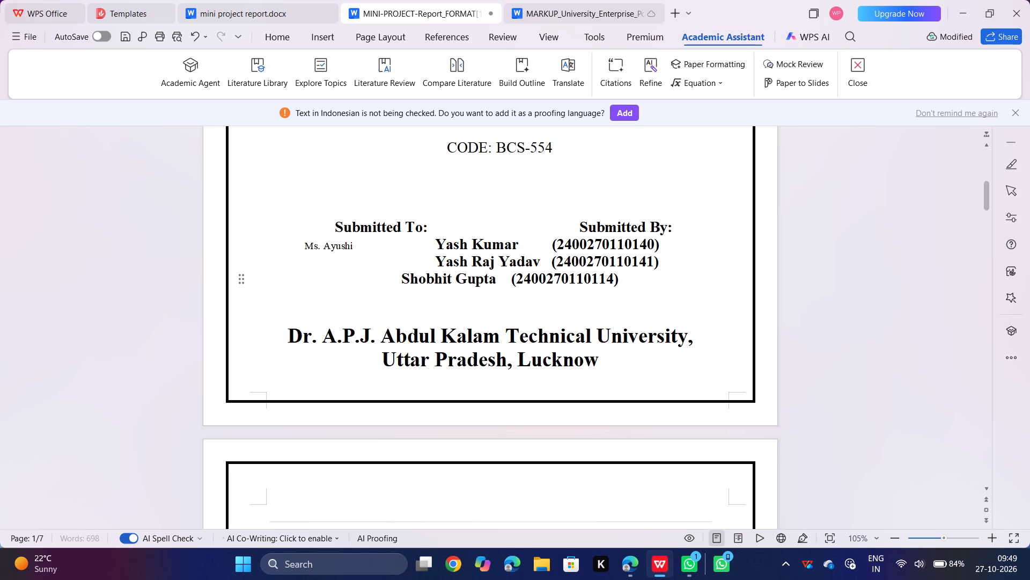
key("Tab")
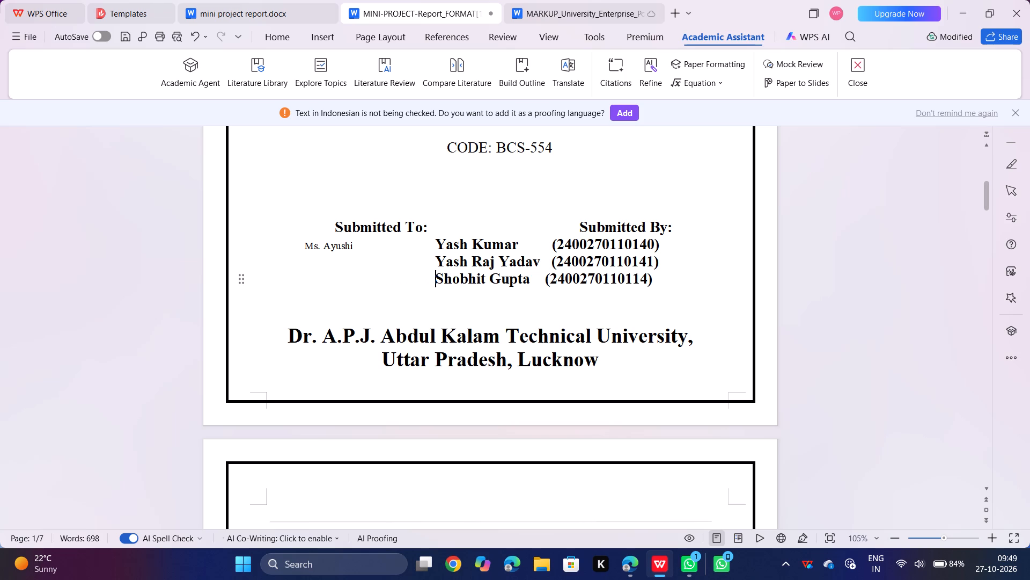
Format the teacher's name under Submitted To as 16 pt bold to match the student names.
left_click(375, 221)
left_click(295, 43)
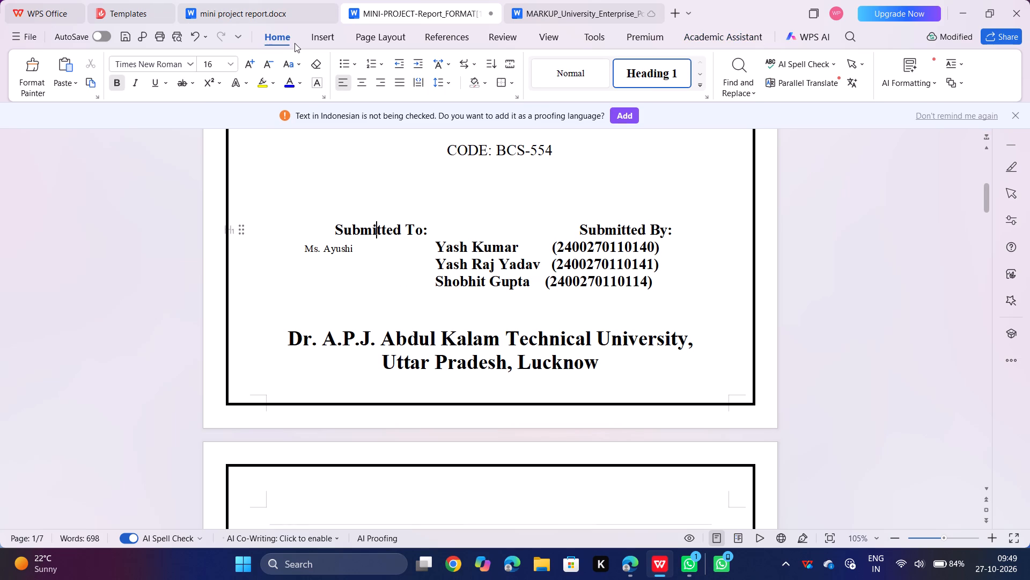
left_click(459, 248)
left_click(459, 248)
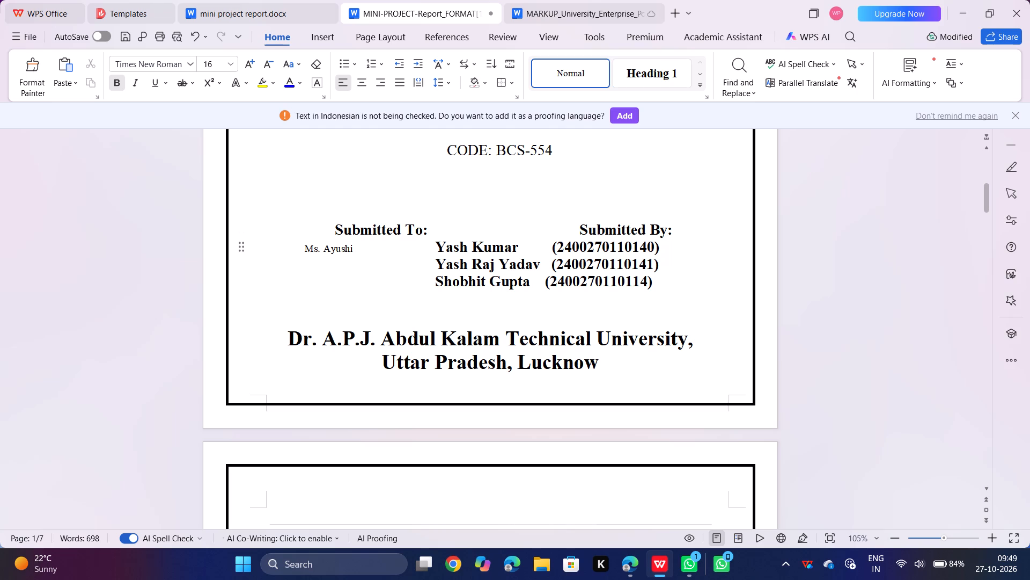
left_click_drag(523, 248, 460, 247)
left_click(424, 261)
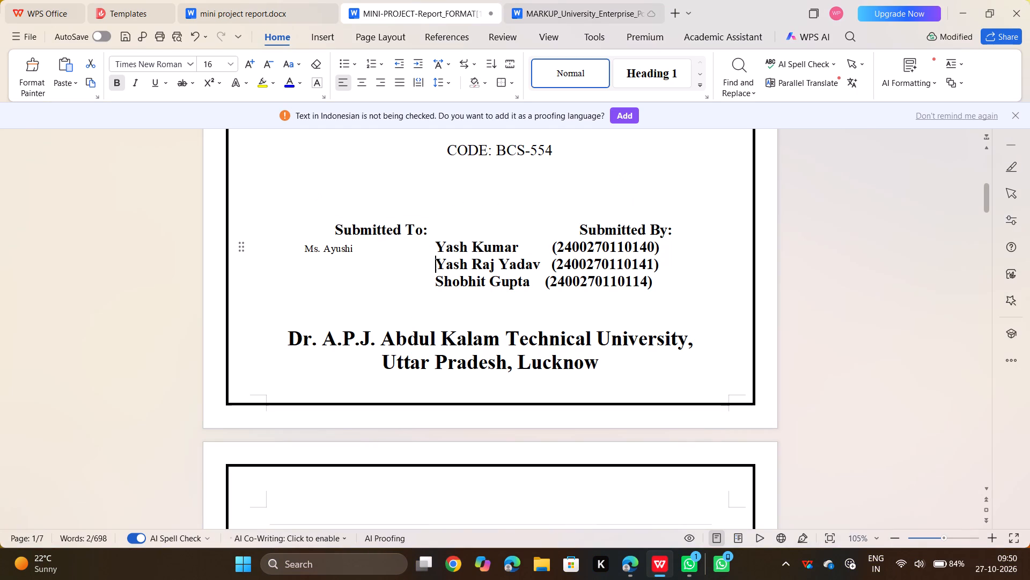
left_click_drag(433, 225, 369, 224)
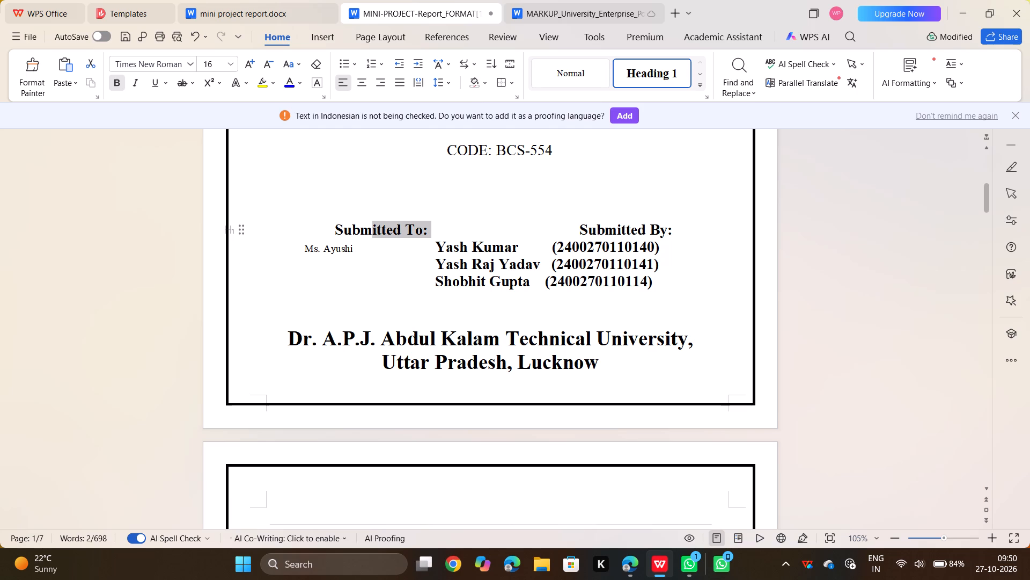
left_click_drag(369, 224, 369, 224)
left_click(359, 253)
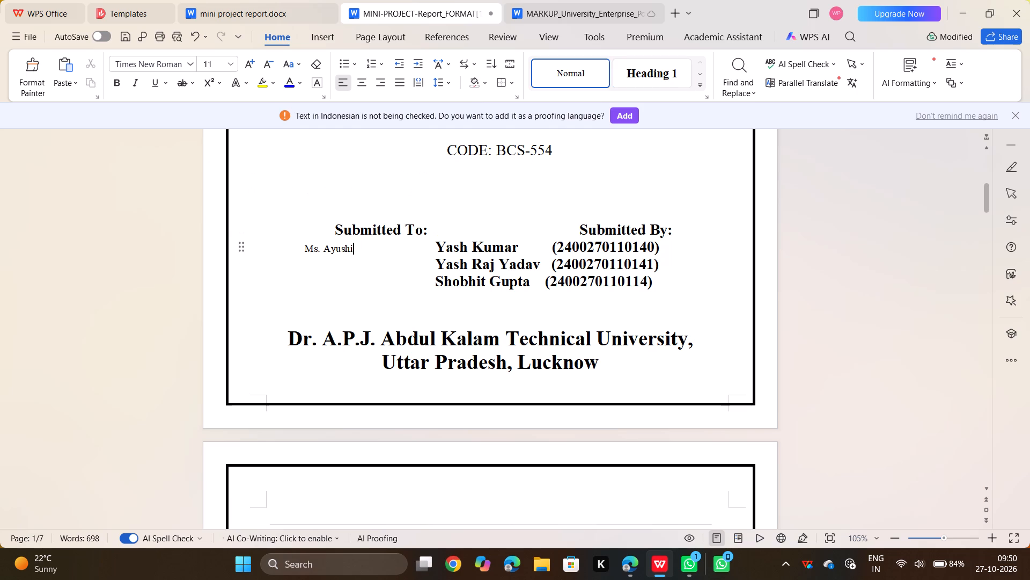
left_click_drag(359, 253, 308, 254)
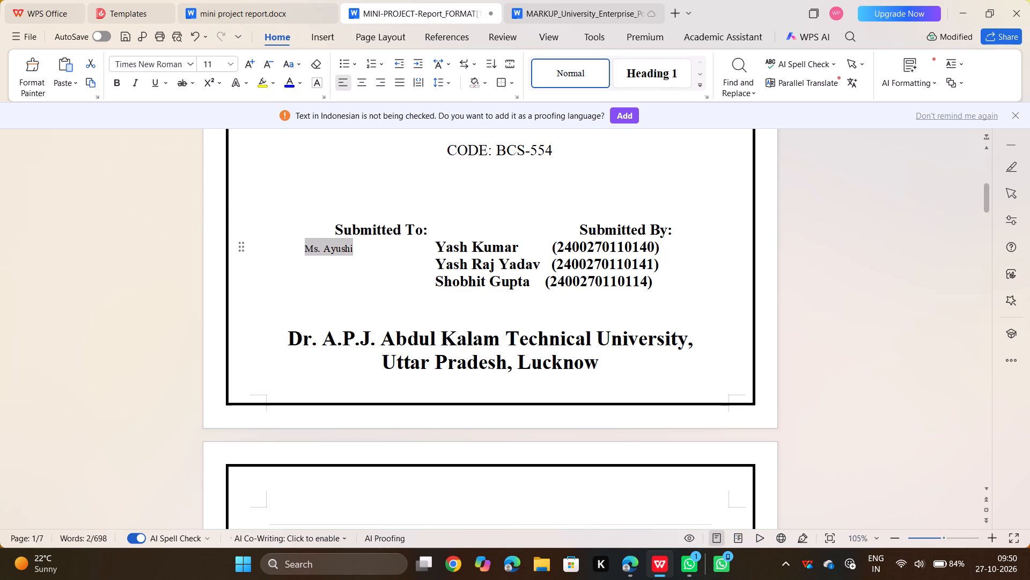
left_click_drag(308, 254, 308, 254)
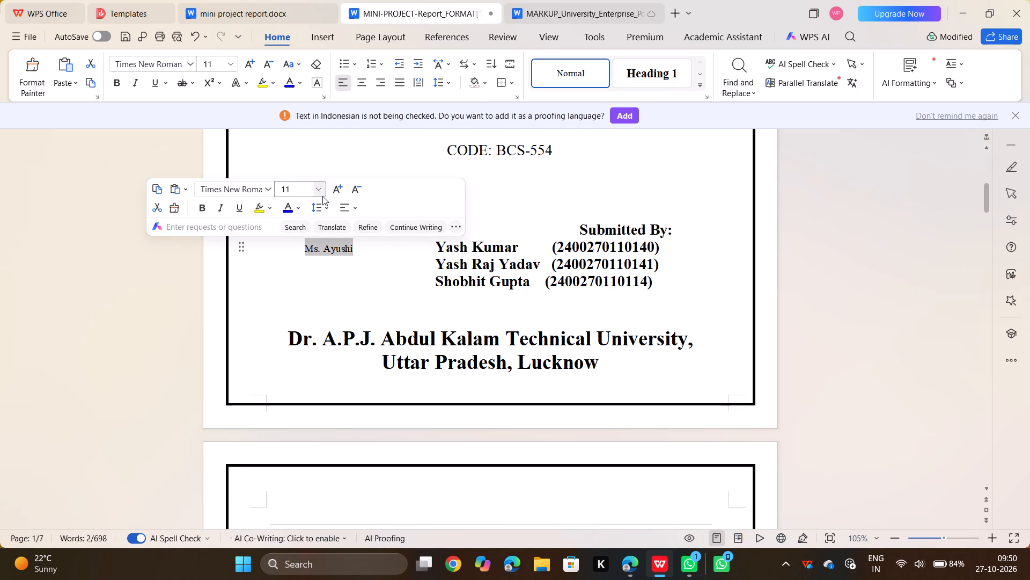
left_click(322, 196)
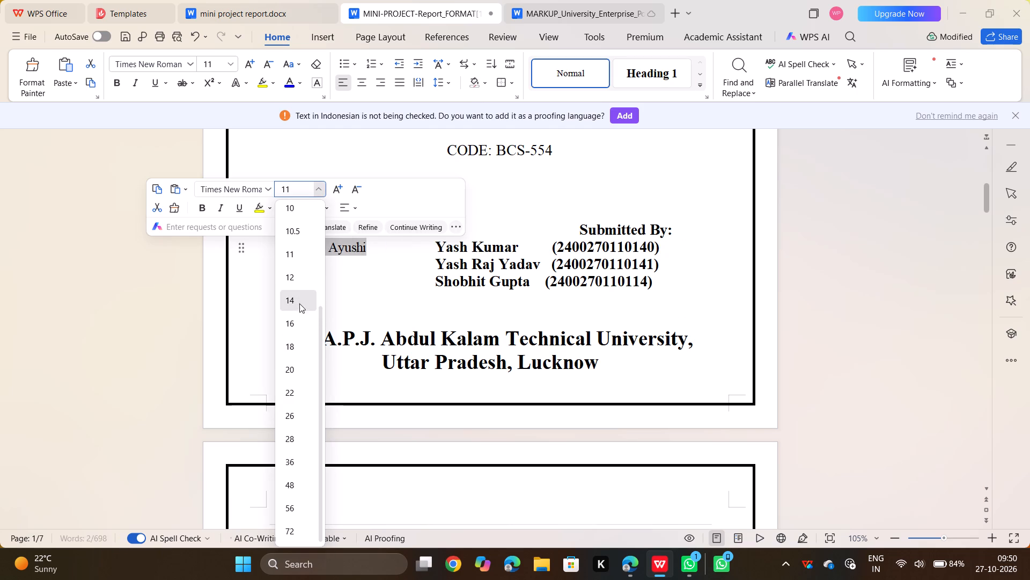
left_click(298, 322)
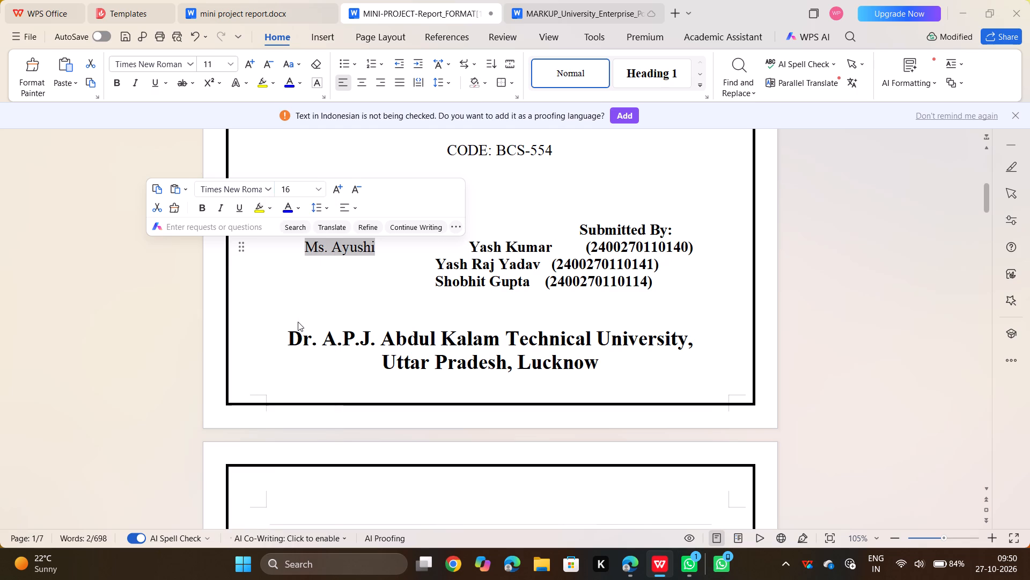
left_click(203, 211)
left_click(422, 246)
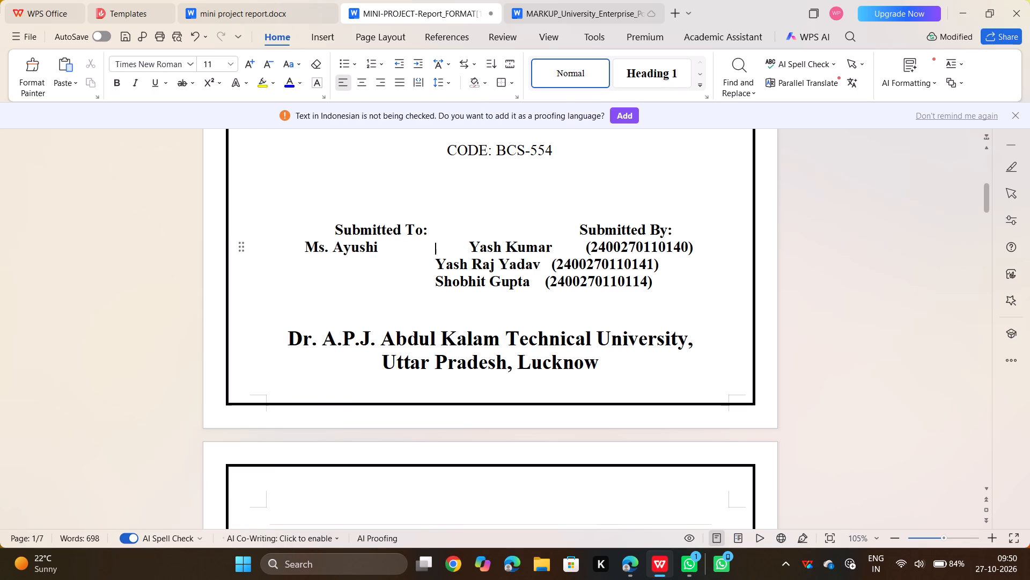
Replace the first name in the first student line under Submitted By with Sonu.
left_click(502, 245)
key("BackSpace")
key("BackSpace")
key("BackSpace")
key("BackSpace")
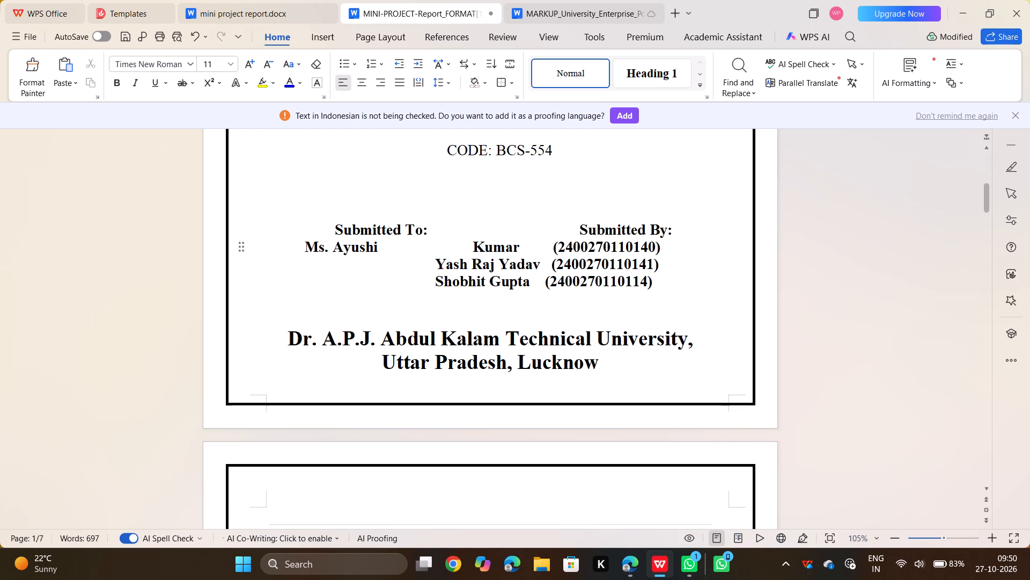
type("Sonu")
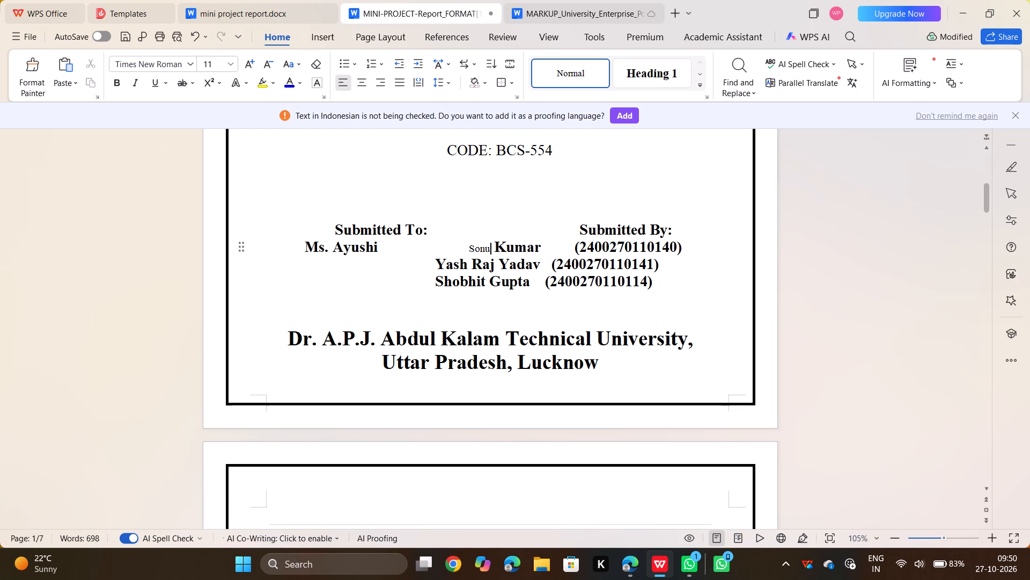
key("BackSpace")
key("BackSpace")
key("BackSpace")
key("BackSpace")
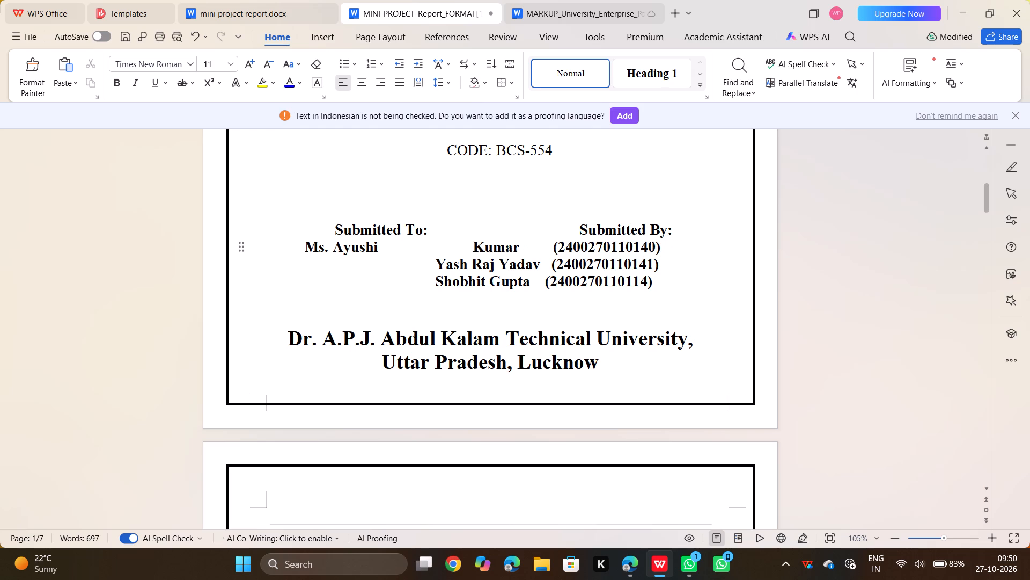
Complete the first student's name under Submitted By with the given name and surname, in 16 pt bold.
left_click(231, 64)
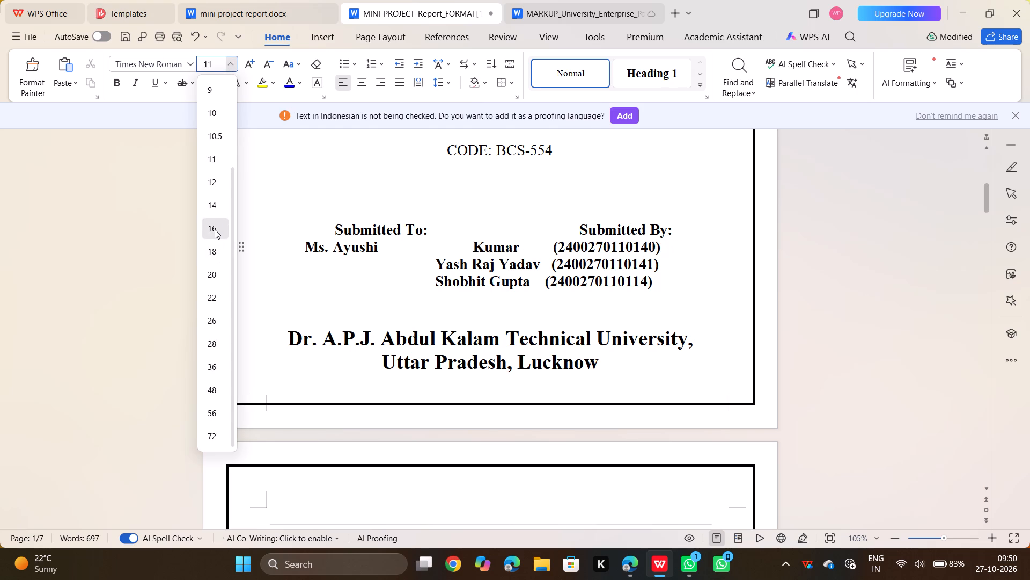
left_click(215, 229)
left_click(120, 85)
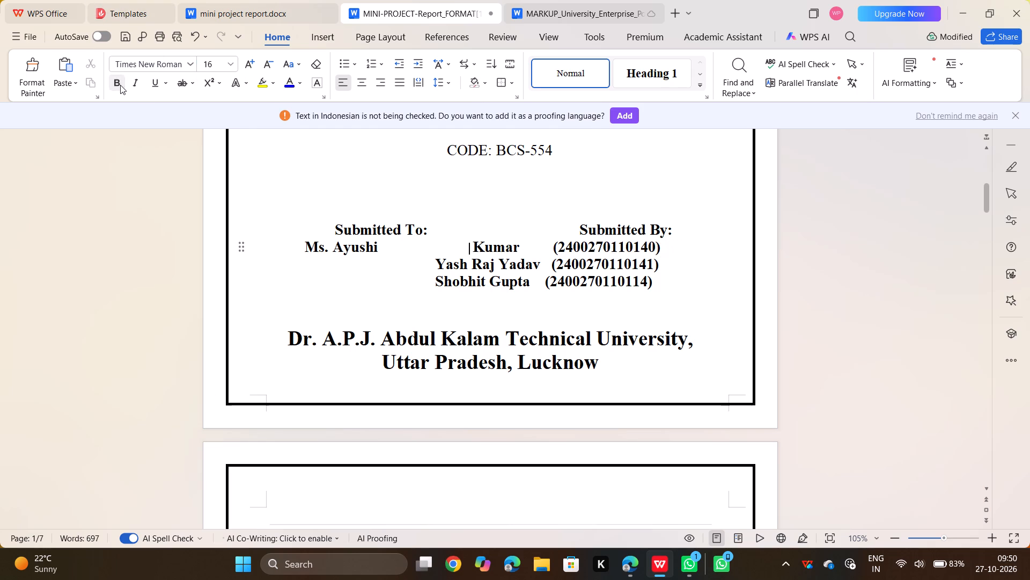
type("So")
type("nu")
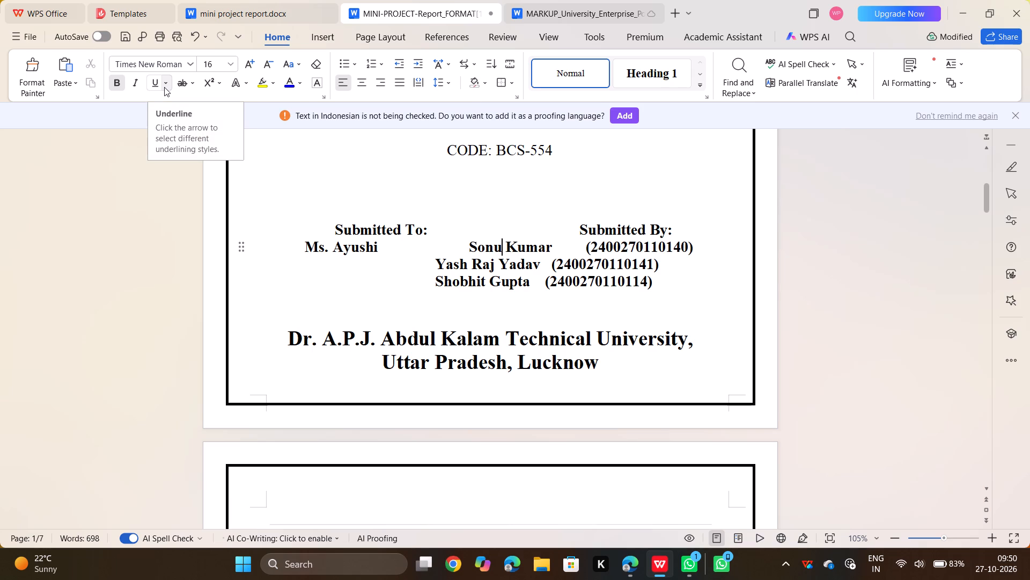
left_click(565, 251)
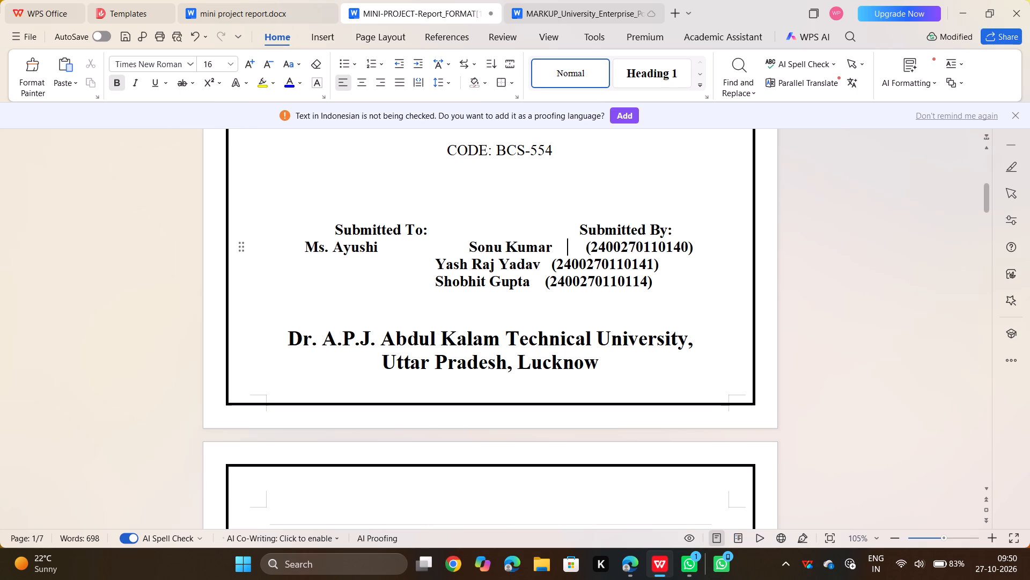
key("BackSpace")
key("BackSpace")
key("BackSpace")
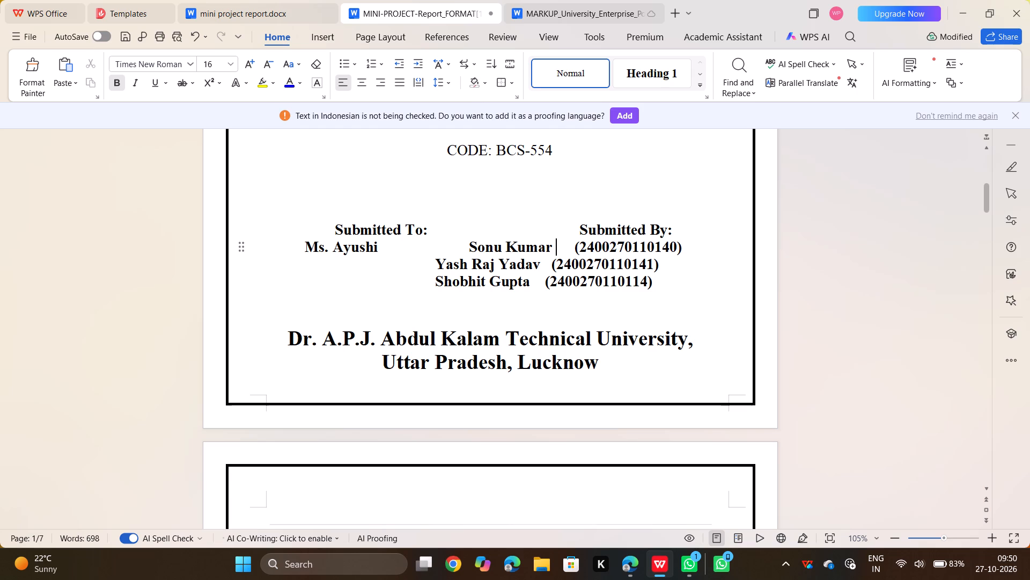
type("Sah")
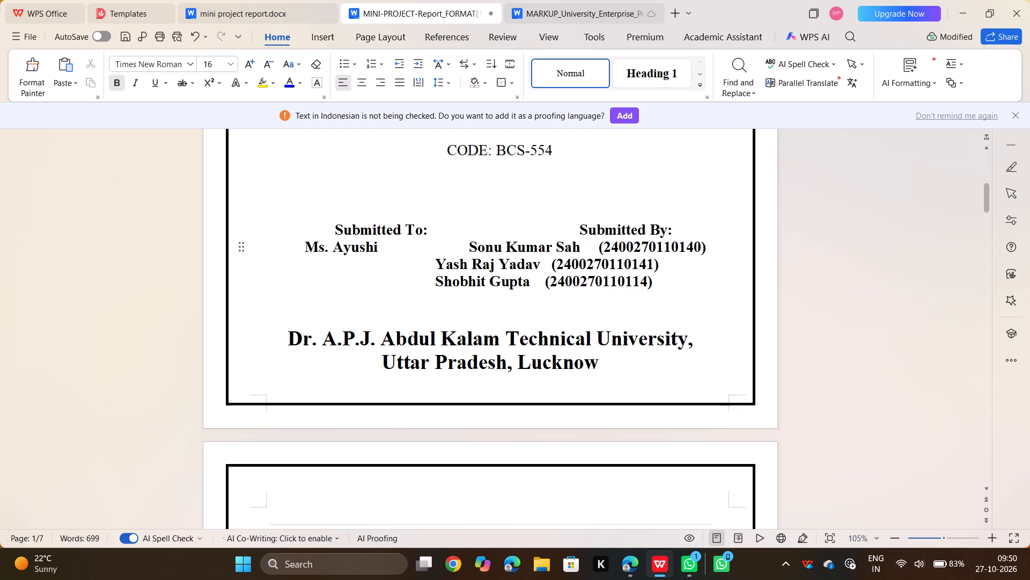
Indent the second and third student lines with spaces so they line up beneath the first student's name.
left_click(432, 270)
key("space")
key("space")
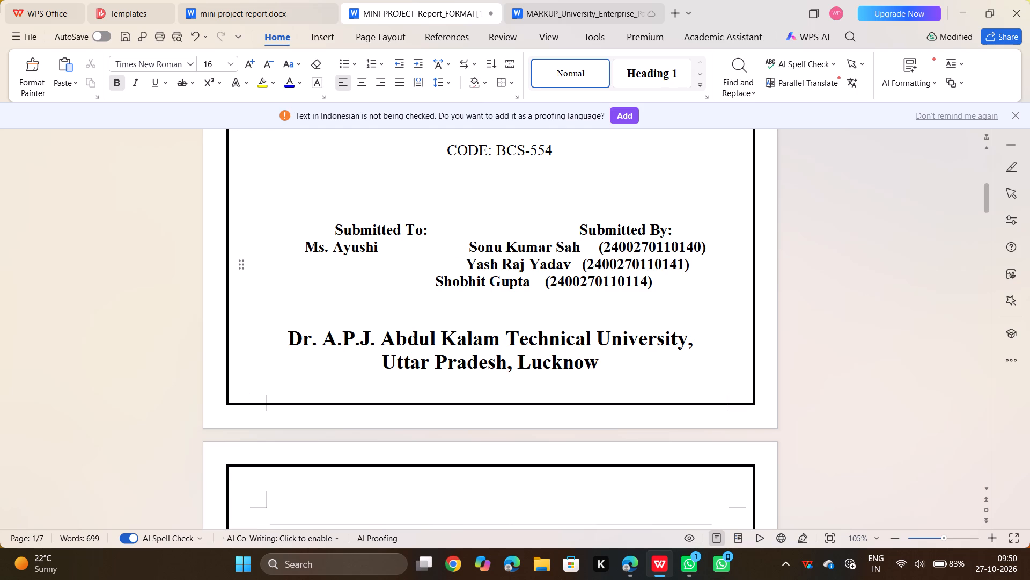
left_click(429, 282)
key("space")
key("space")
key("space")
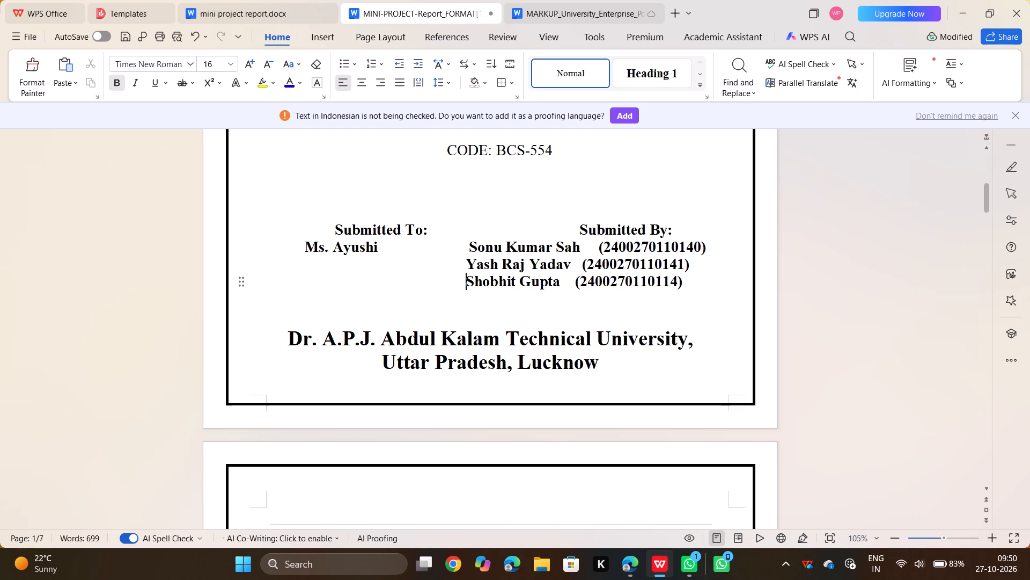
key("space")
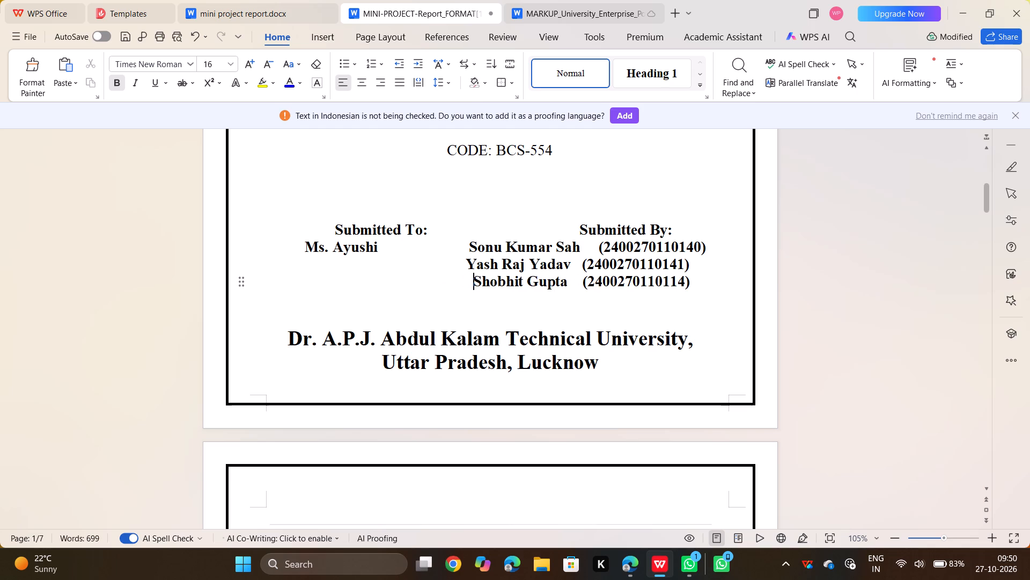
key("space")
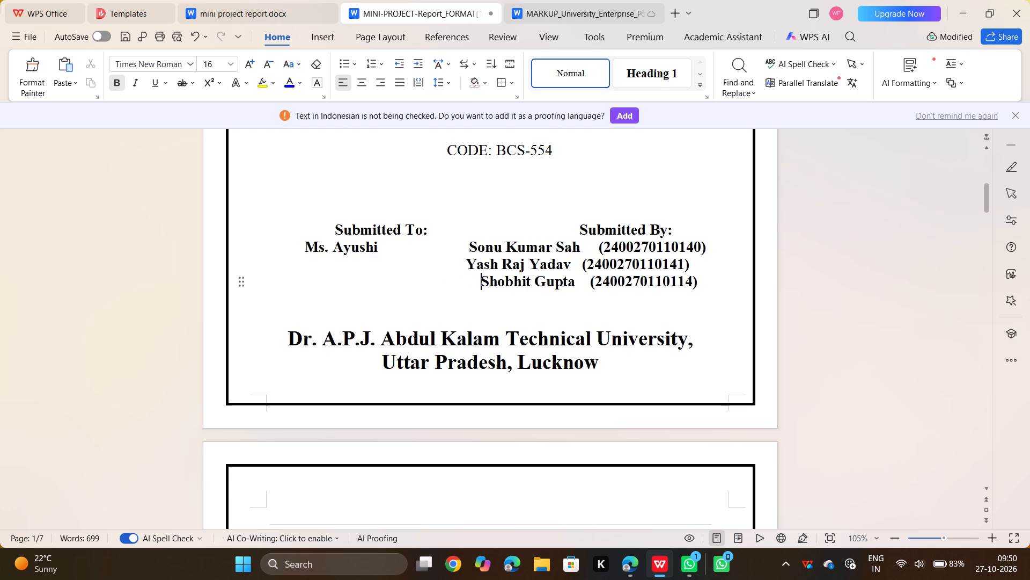
left_click(466, 263)
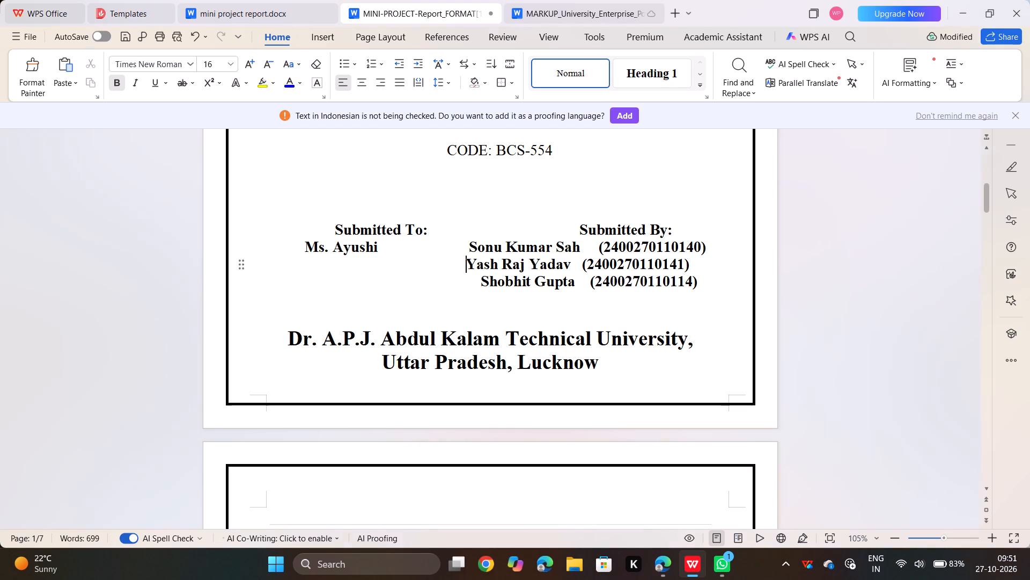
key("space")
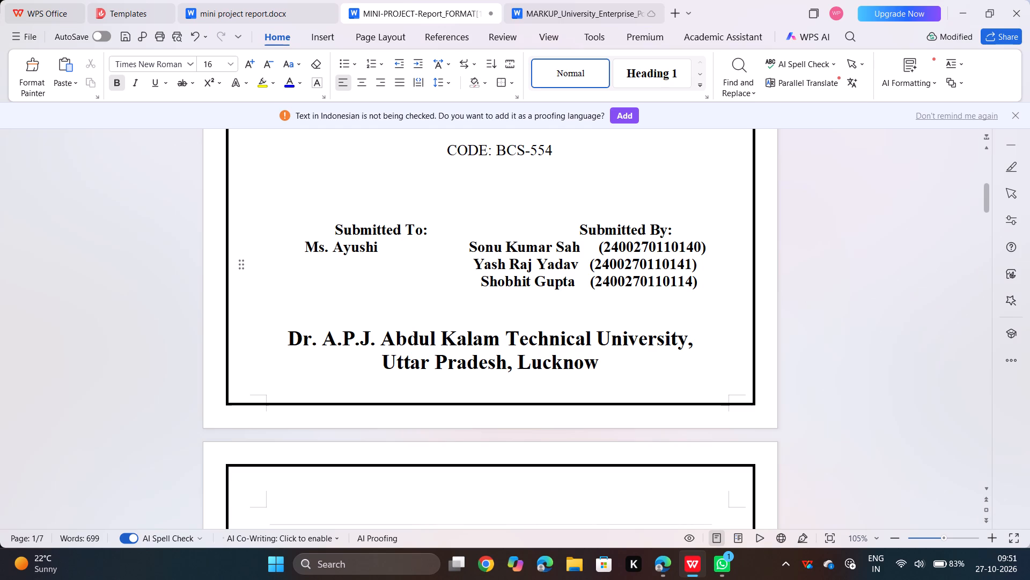
Add a new line below the third student and enter the fourth student's name, correcting its capitalisation.
left_click(704, 268)
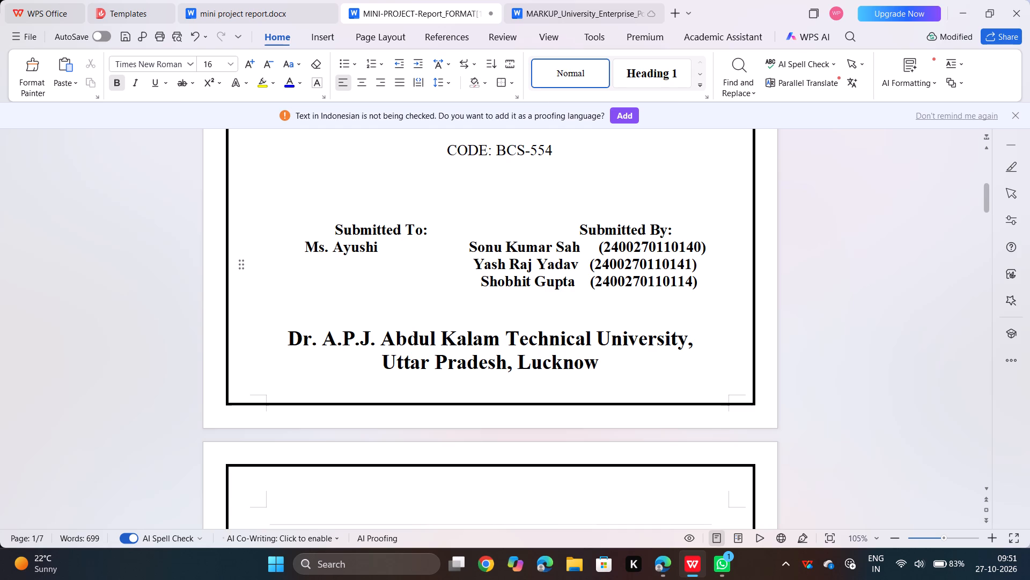
left_click(703, 282)
key("Return")
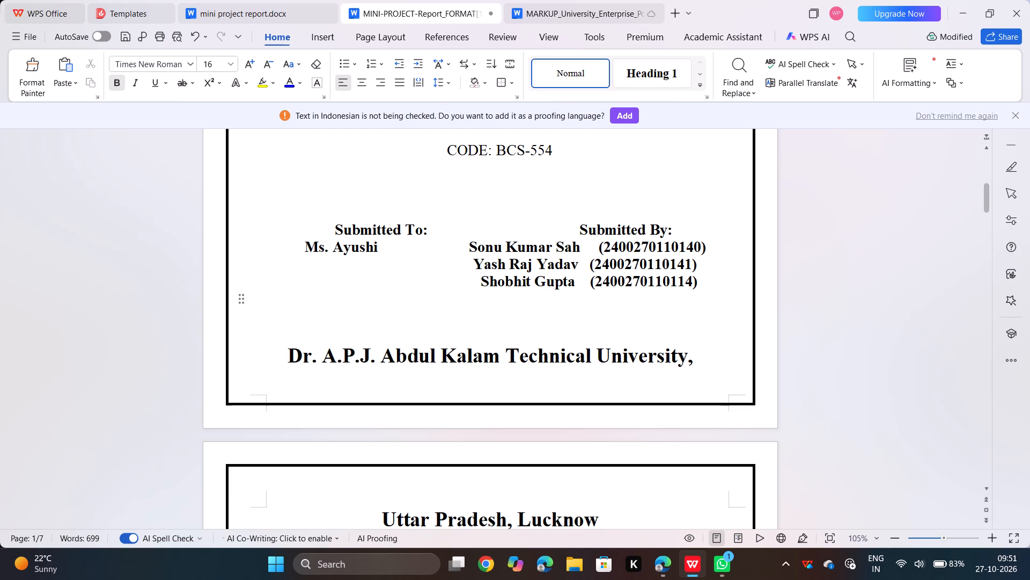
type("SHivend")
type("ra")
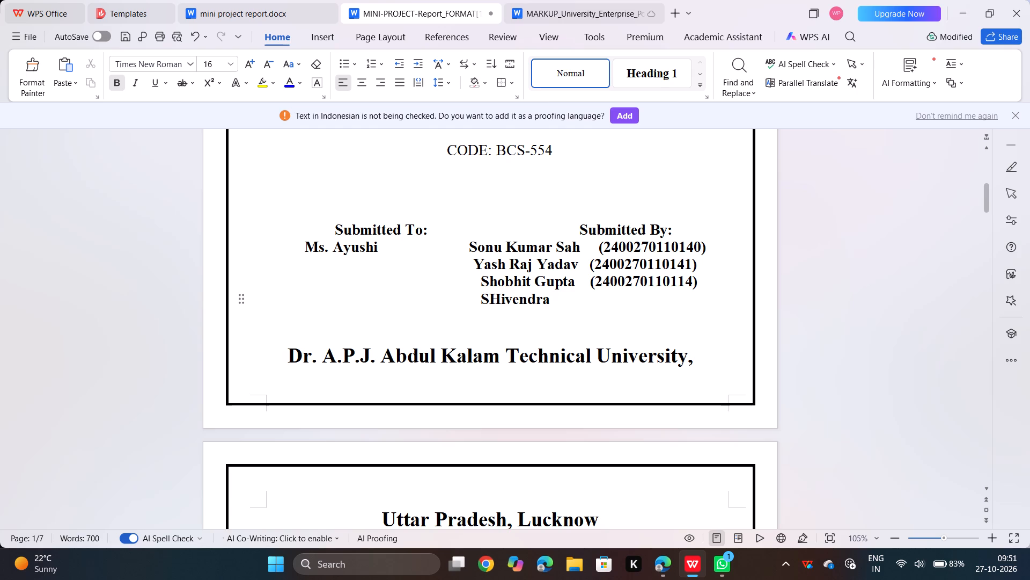
left_click(500, 299)
key("BackSpace")
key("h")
left_click(551, 299)
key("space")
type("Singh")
Copy the third student's roll number, paste it after the fourth student's name, and start a new line below.
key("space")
left_click_drag(589, 281, 675, 279)
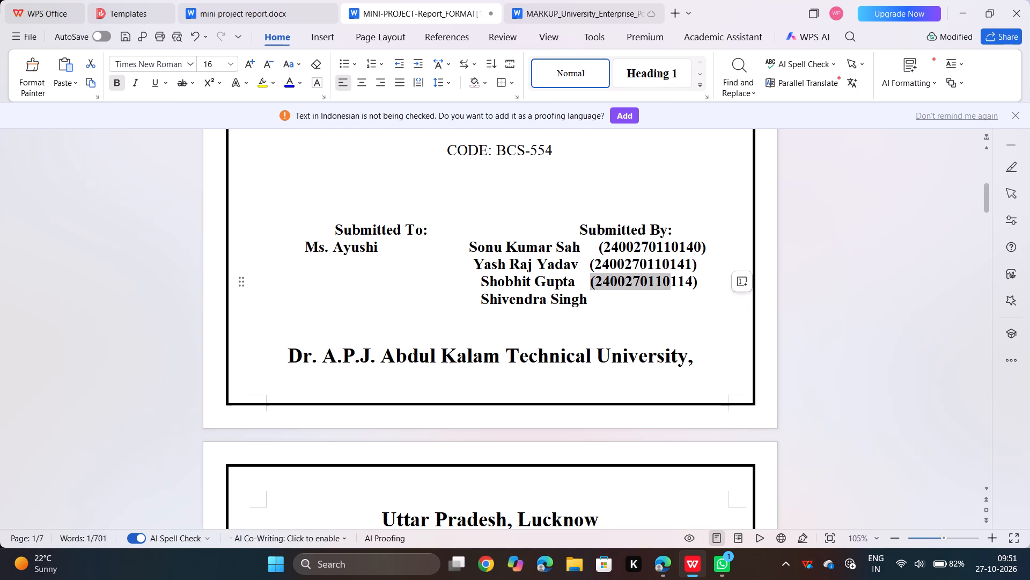
left_click_drag(675, 279, 698, 281)
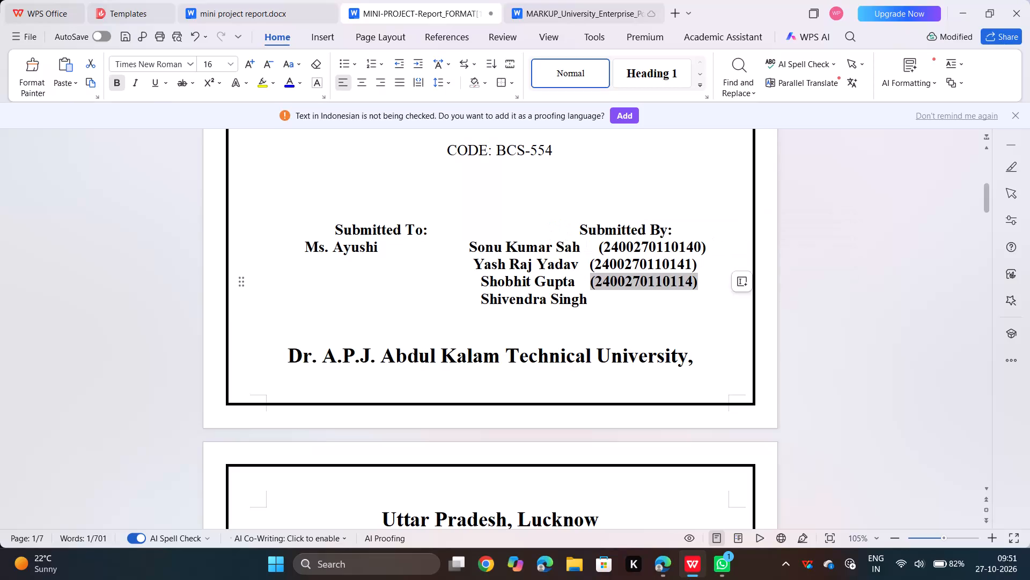
key("ctrl+c")
left_click(678, 298)
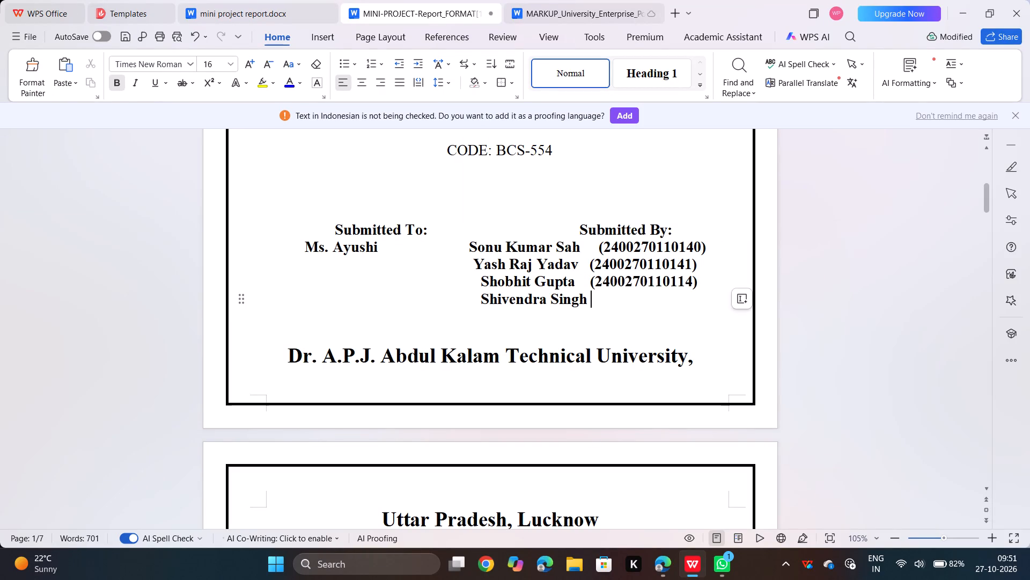
key("ctrl+v")
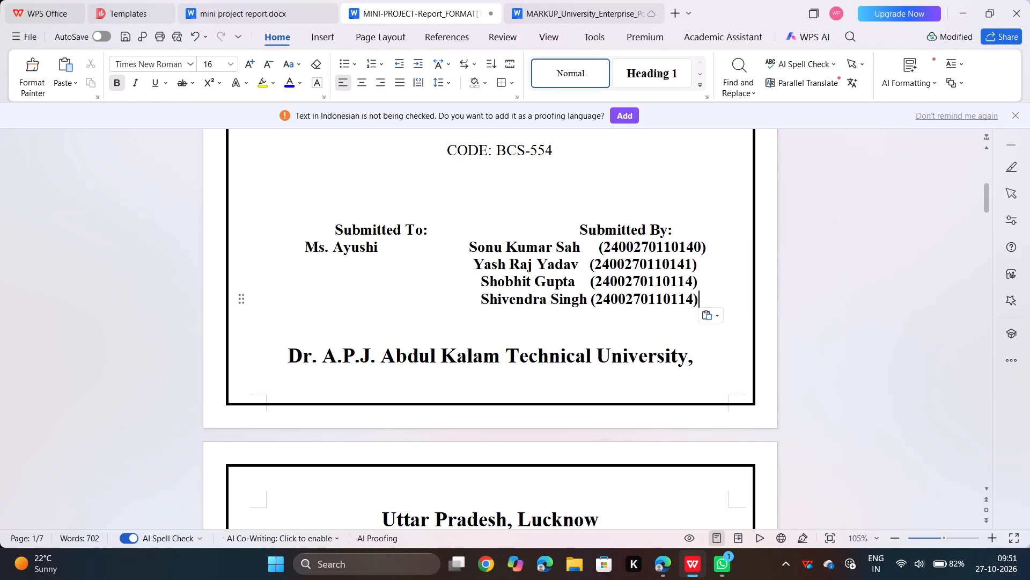
key("Return")
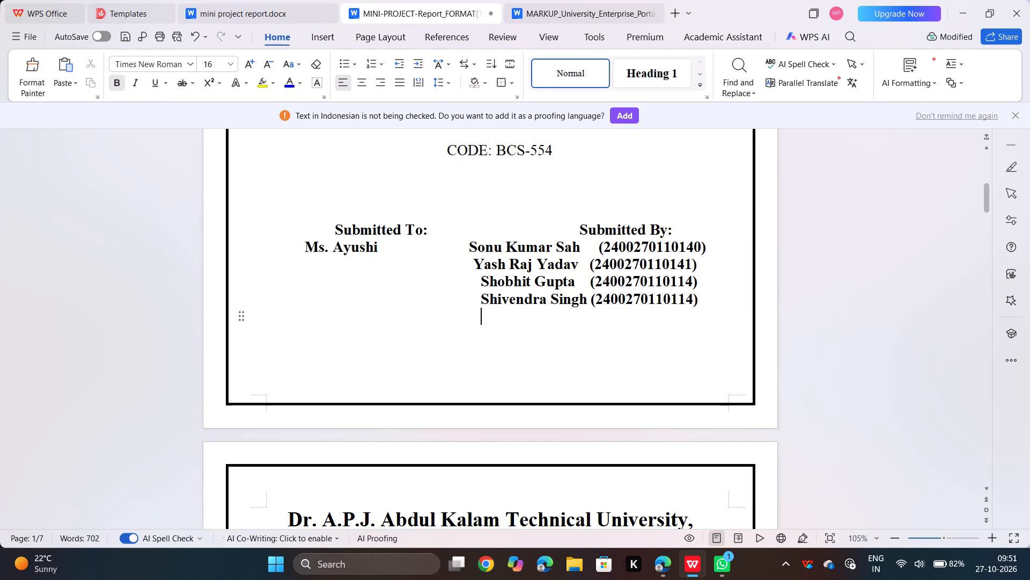
Delete the blank paragraph between the CODE: BCS-554 line and the Submitted To and Submitted By headings.
left_click(576, 183)
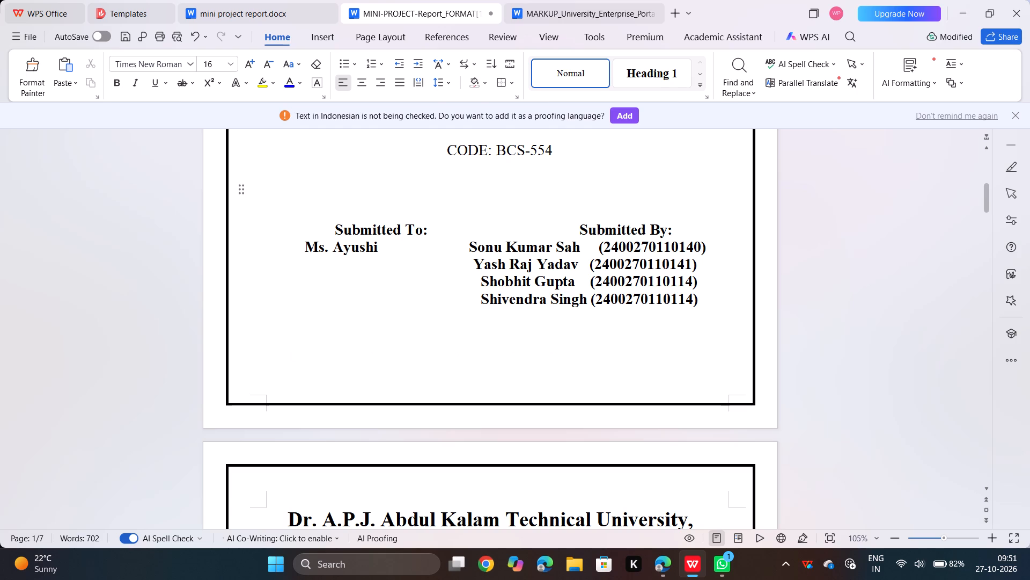
key("BackSpace")
key("BackSpace")
key("BackSpace")
left_click(292, 178)
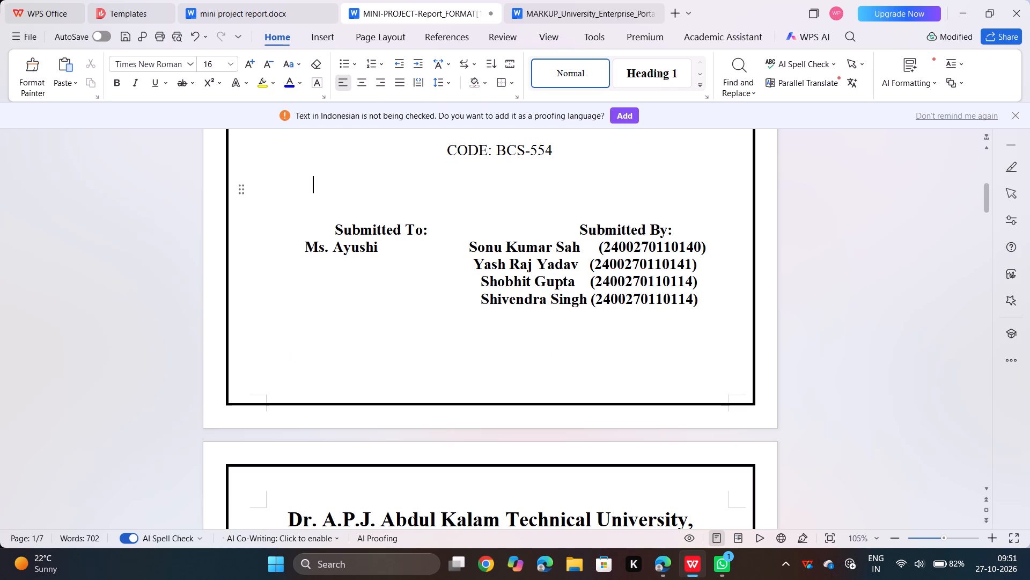
triple_click(292, 178)
left_click(292, 178)
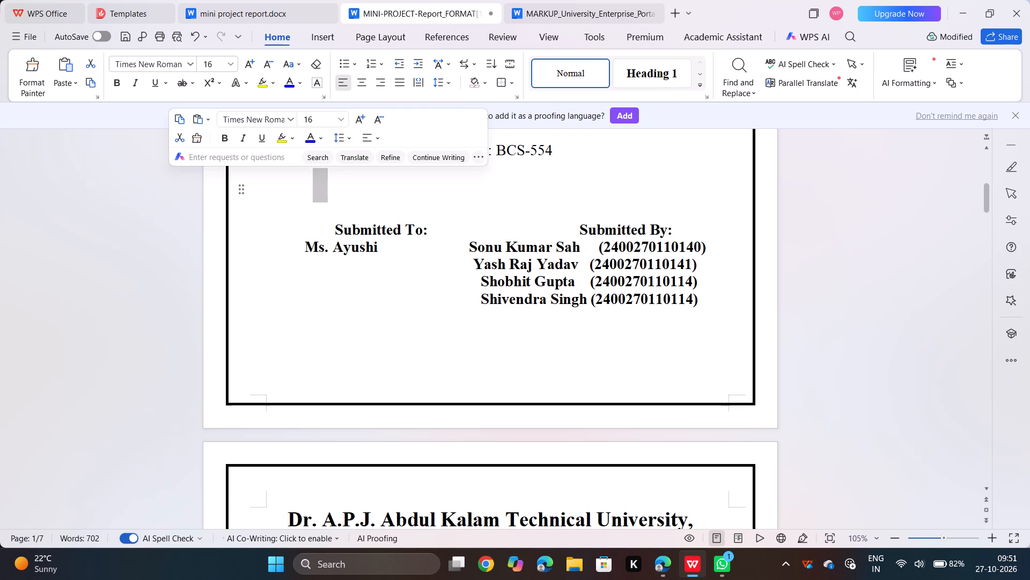
key("BackSpace")
key("BackSpace")
key("BackSpace")
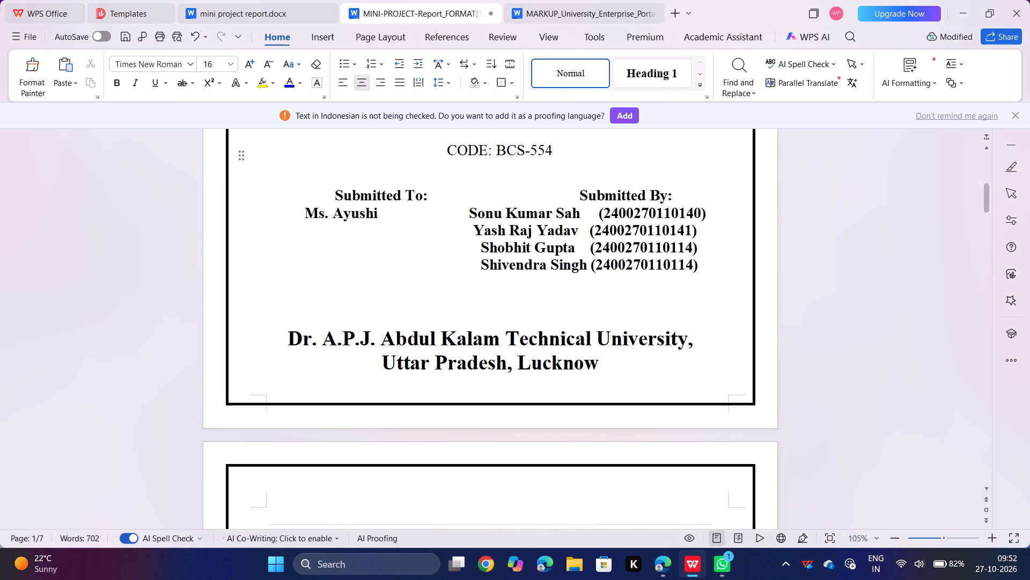
Reduce the indent before the Submitted To heading so it starts almost level with the teacher's name below.
left_click(441, 193)
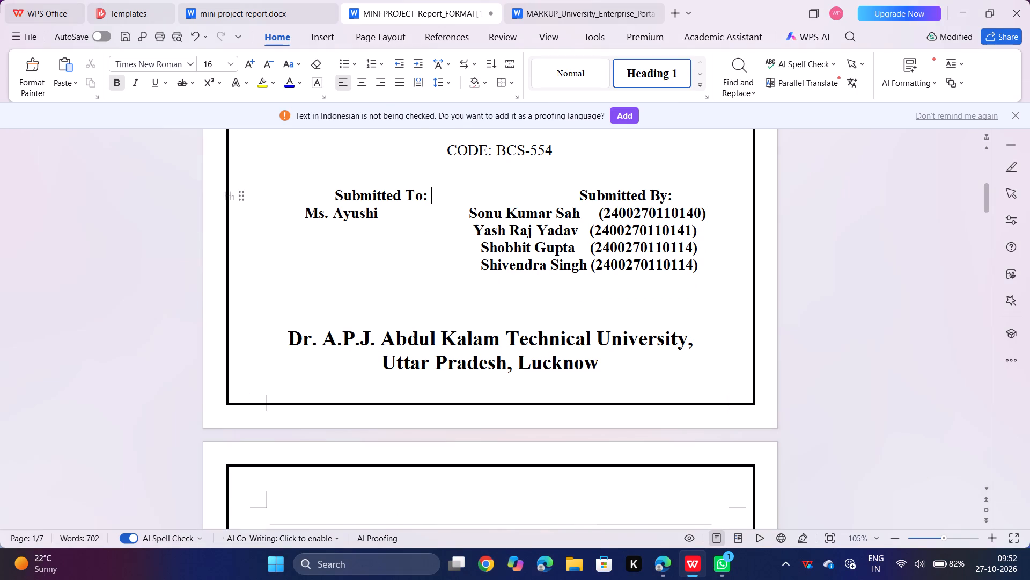
left_click(289, 193)
key("BackSpace")
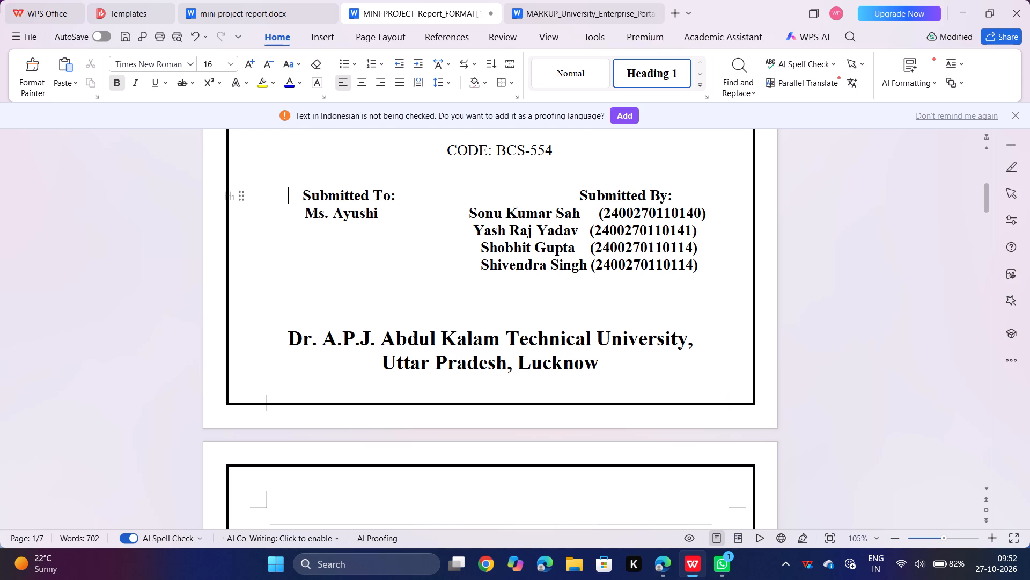
Change the fourth student's roll number so it ends in 3 and the first student's so it ends in 20.
left_click(693, 266)
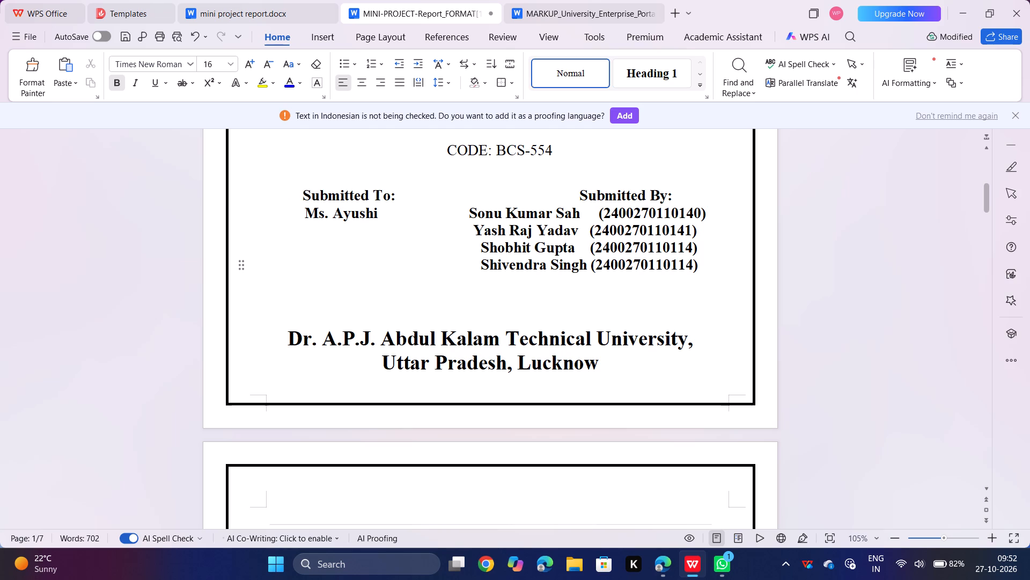
key("BackSpace")
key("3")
left_click(701, 213)
key("BackSpace")
key("BackSpace")
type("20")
Add one more space between the fourth student's name and roll number.
left_click(588, 270)
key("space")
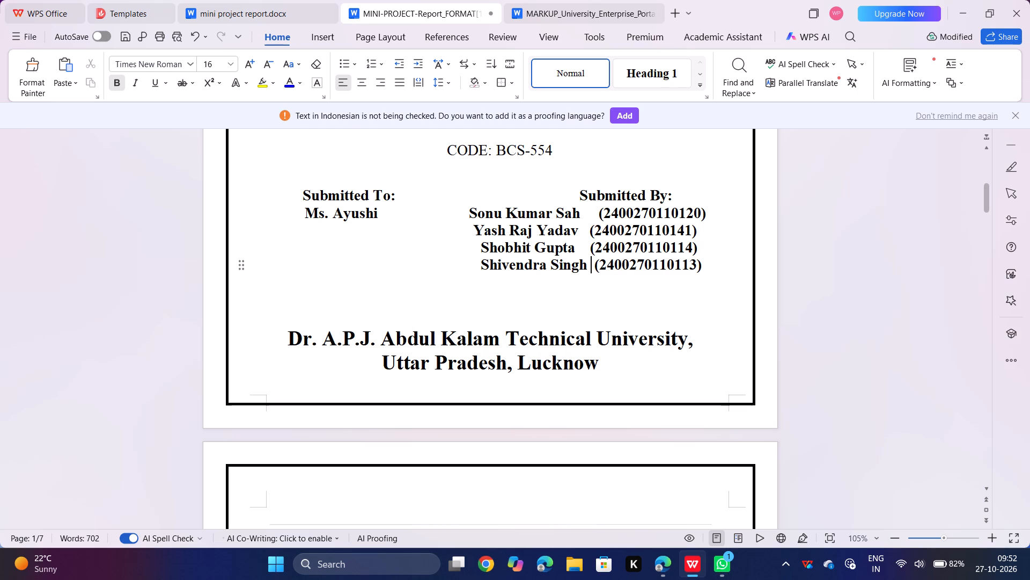
Replace the second student line's indent with six tab characters so the name starts directly beneath the first student's name.
left_click(473, 230)
key("BackSpace")
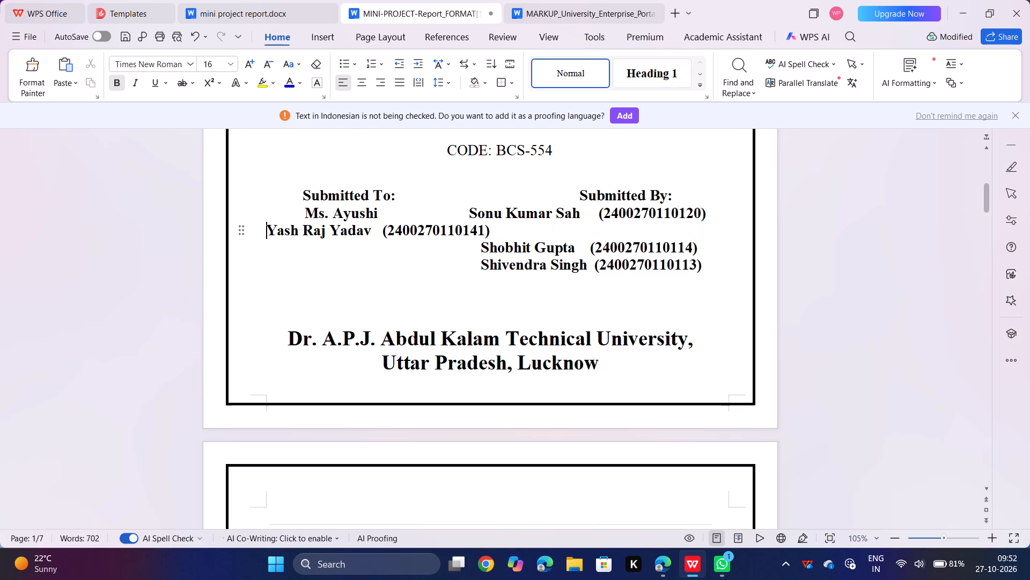
key("Tab")
key("Tab")
key("Tab")
key("Tab")
key("Tab")
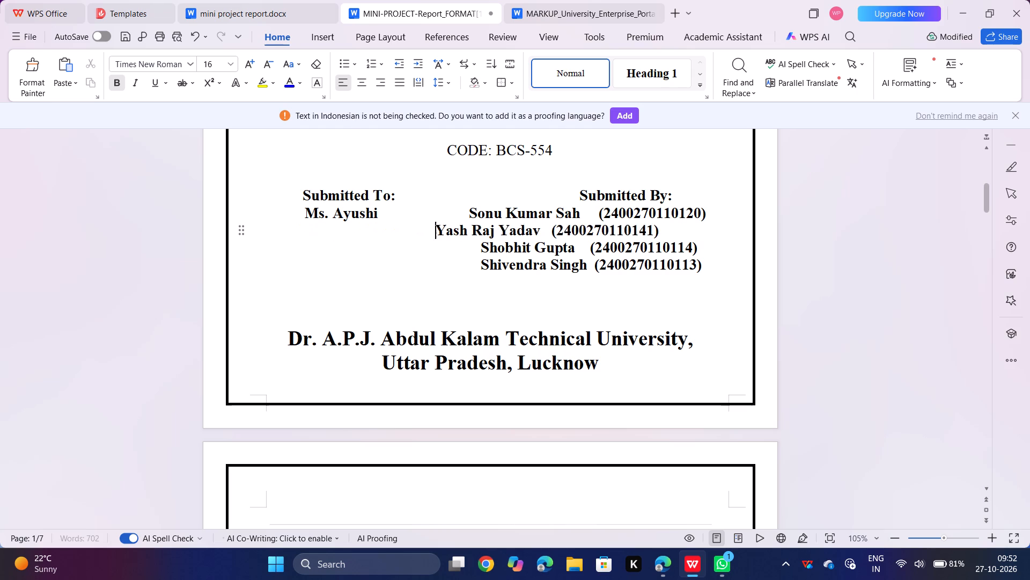
key("Tab")
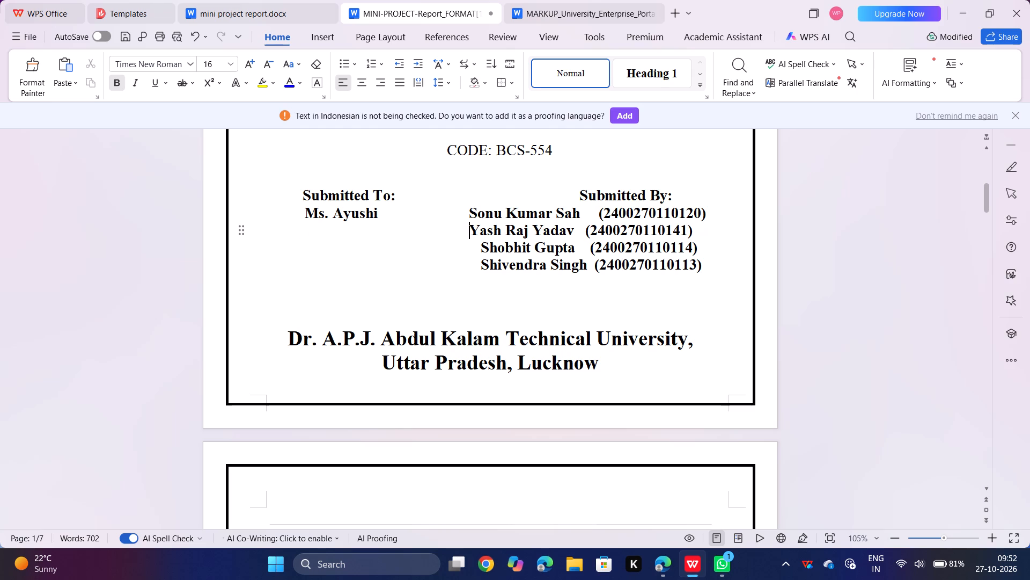
Replace the third student line's indent with six tab characters so the name starts directly beneath the names above.
left_click(480, 244)
key("BackSpace")
key("Tab")
key("Tab")
key("Tab")
key("Tab")
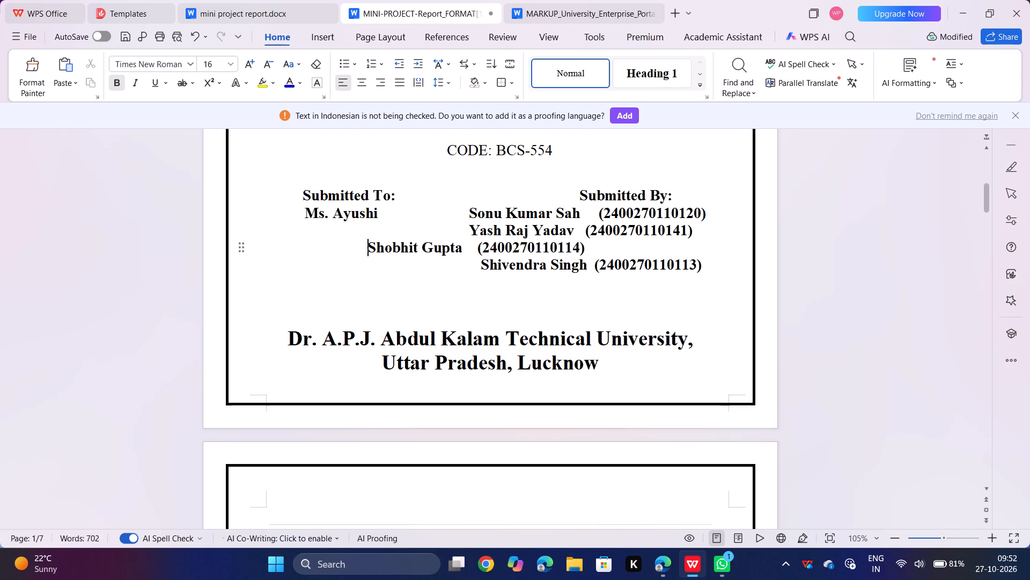
key("Tab")
key("Tab")
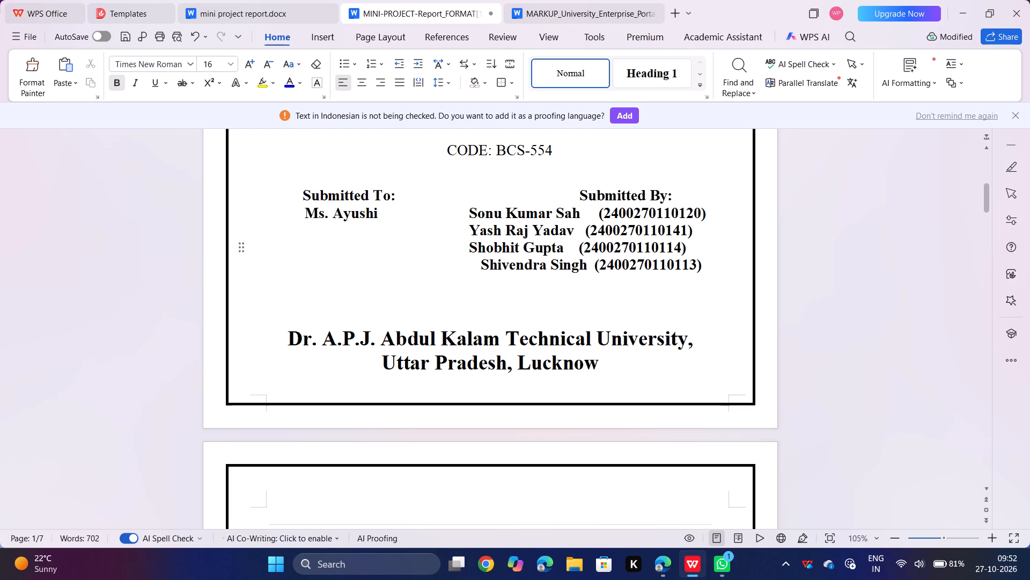
left_click(482, 260)
Replace the fourth student line's indent with six tab characters so the name starts directly beneath the names above.
key("BackSpace")
key("Tab")
key("Tab")
key("Tab")
key("Tab")
key("Tab")
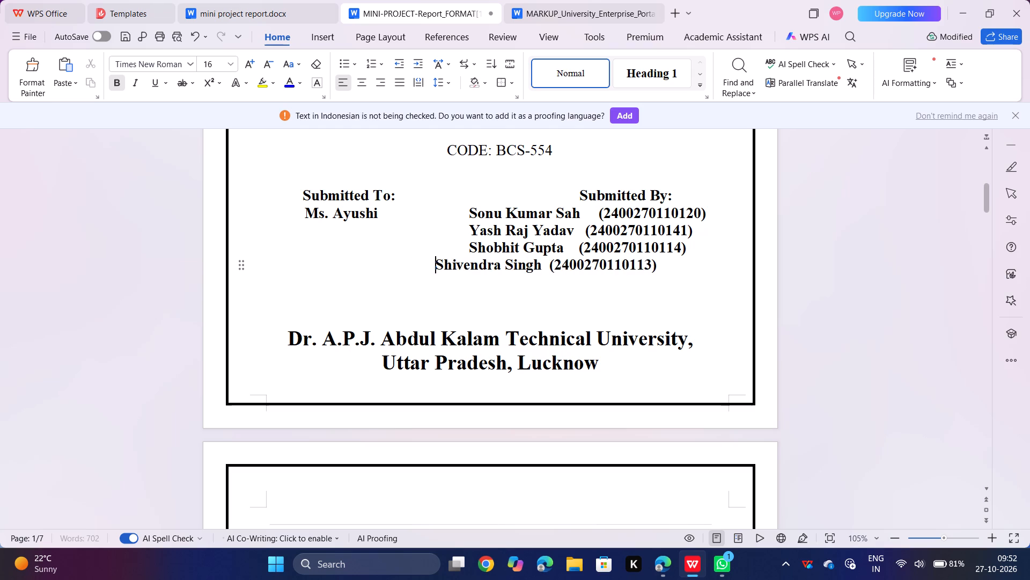
key("Tab")
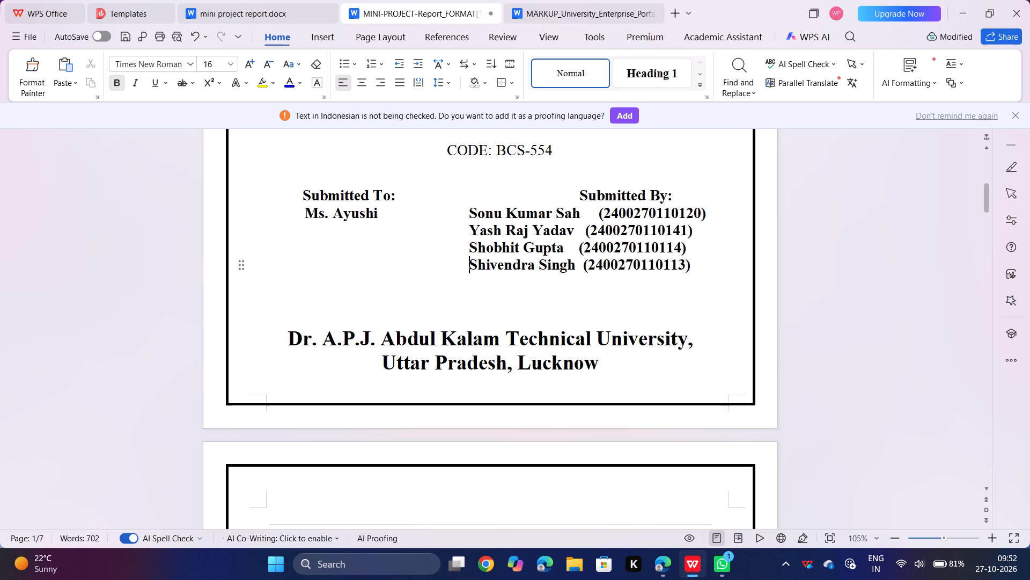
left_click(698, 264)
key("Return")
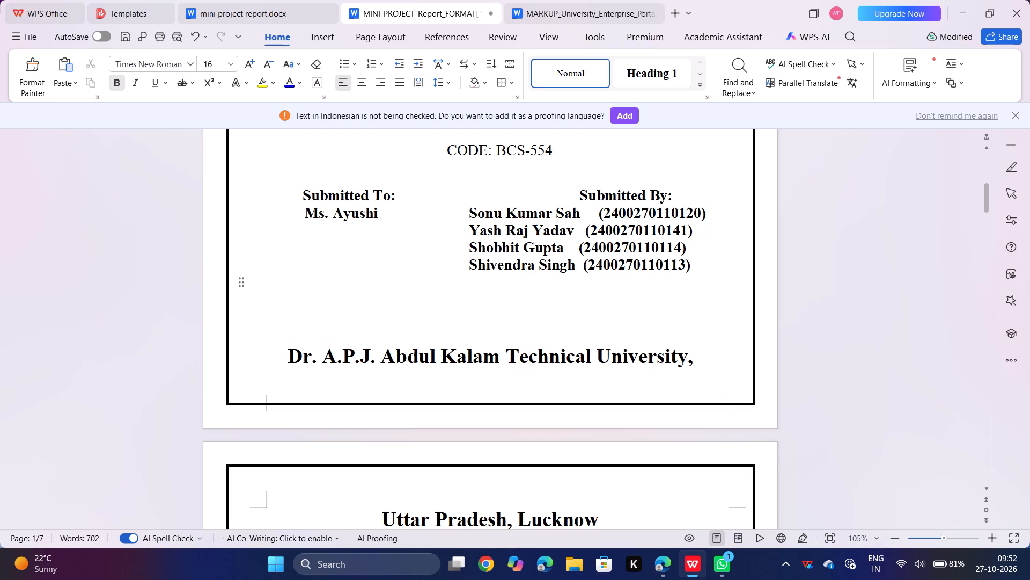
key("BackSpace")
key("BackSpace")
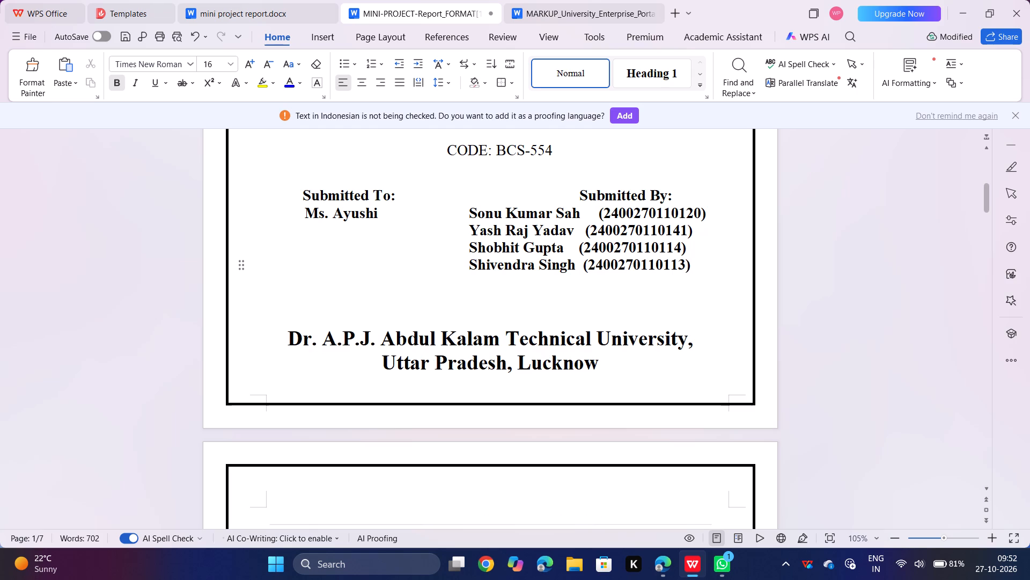
Add the fifth student's name on the line below the fourth, indented with six tab characters to align with the names above.
left_click(482, 282)
key("BackSpace")
key("Tab")
key("Tab")
key("Tab")
key("Tab")
key("Tab")
key("Tab")
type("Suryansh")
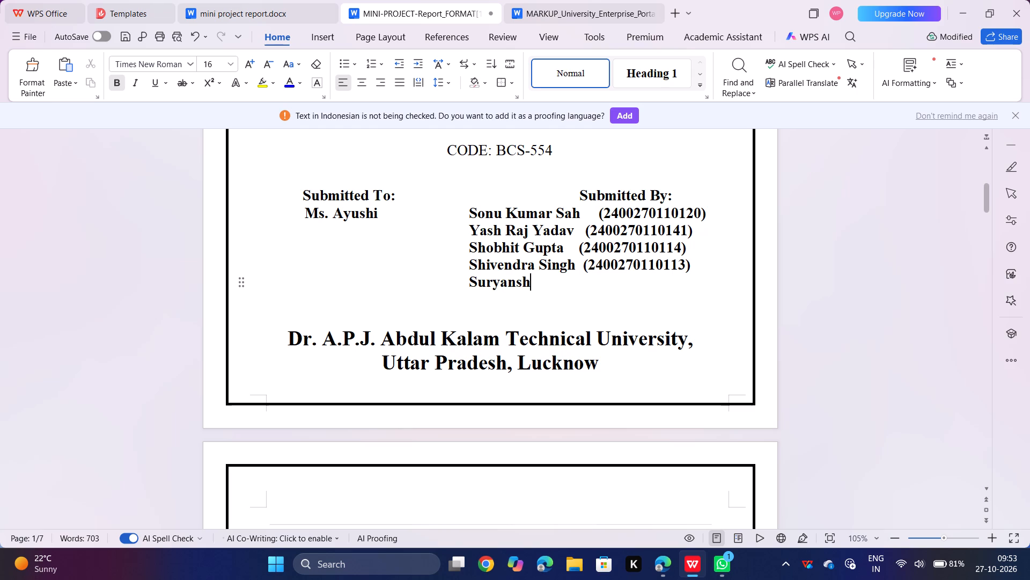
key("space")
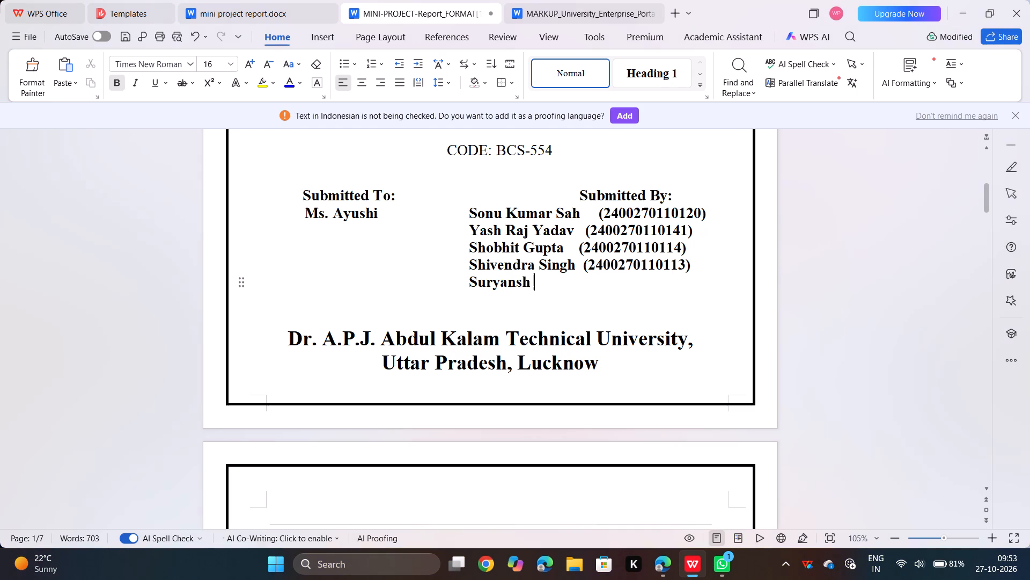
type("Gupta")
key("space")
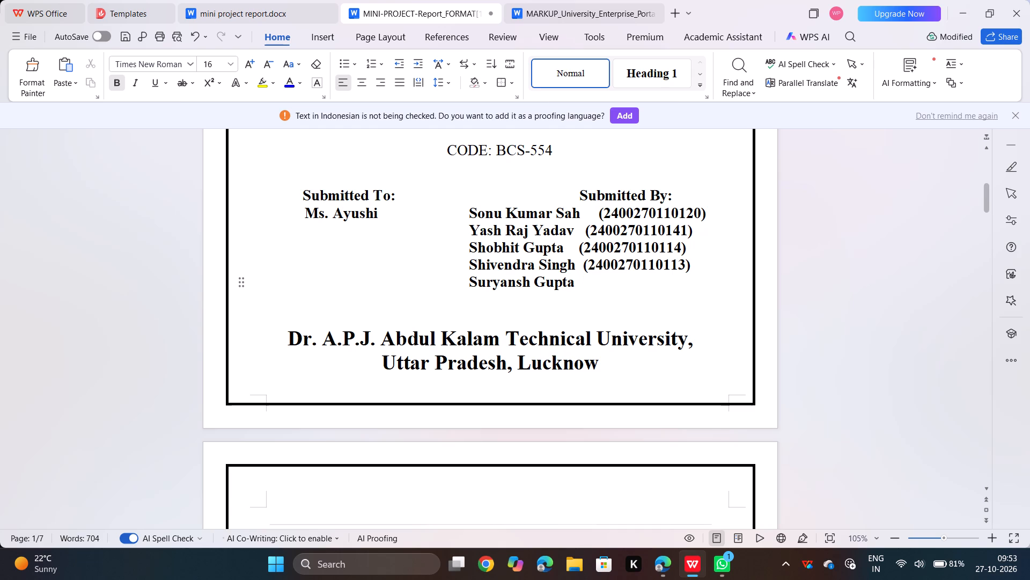
Paste the copied roll number after the fifth student's name and change its last two digits to 23.
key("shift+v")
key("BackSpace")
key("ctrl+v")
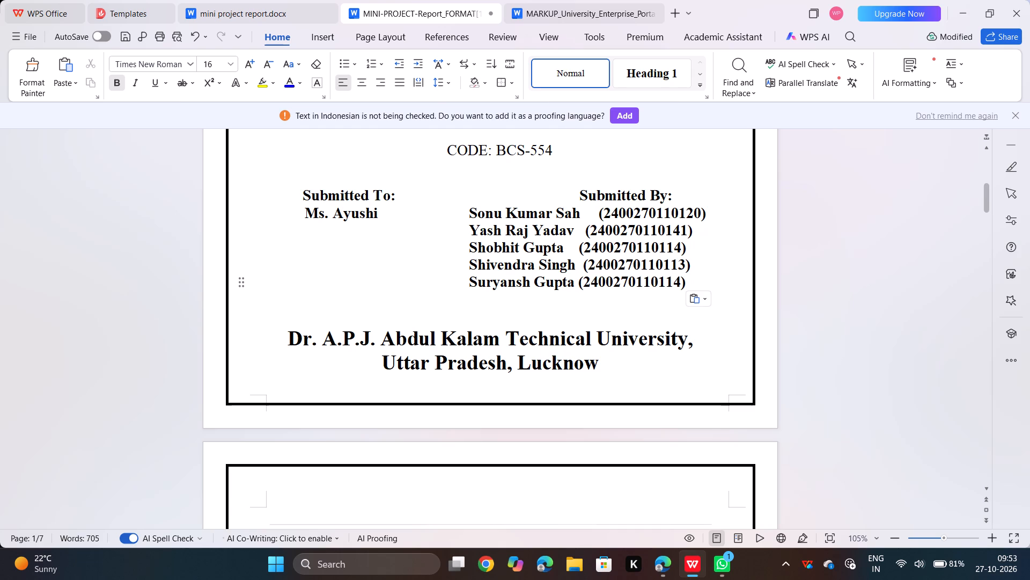
left_click(680, 284)
key("BackSpace")
key("BackSpace")
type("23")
Insert five more spaces between the fifth student's name and roll number.
left_click(573, 284)
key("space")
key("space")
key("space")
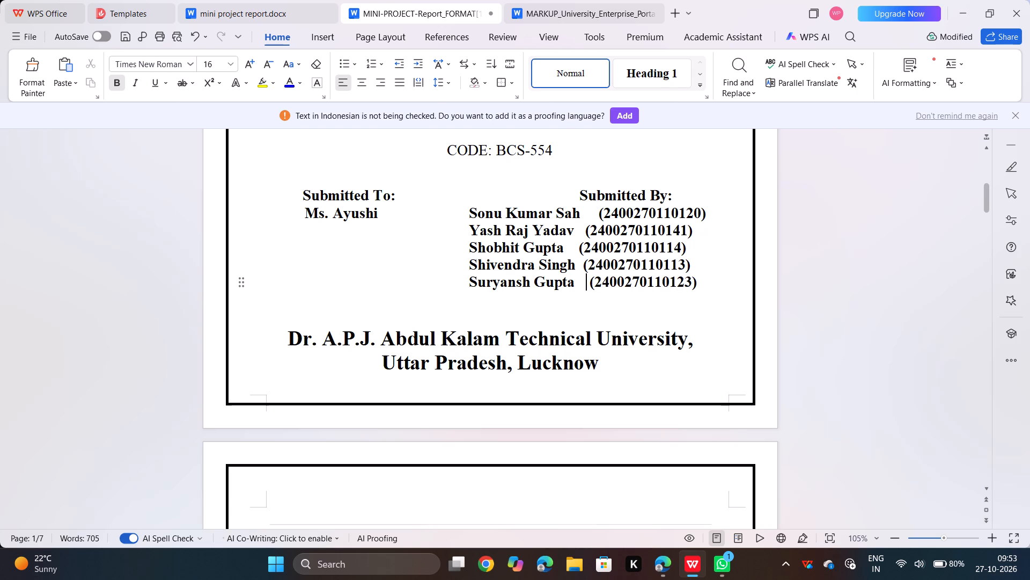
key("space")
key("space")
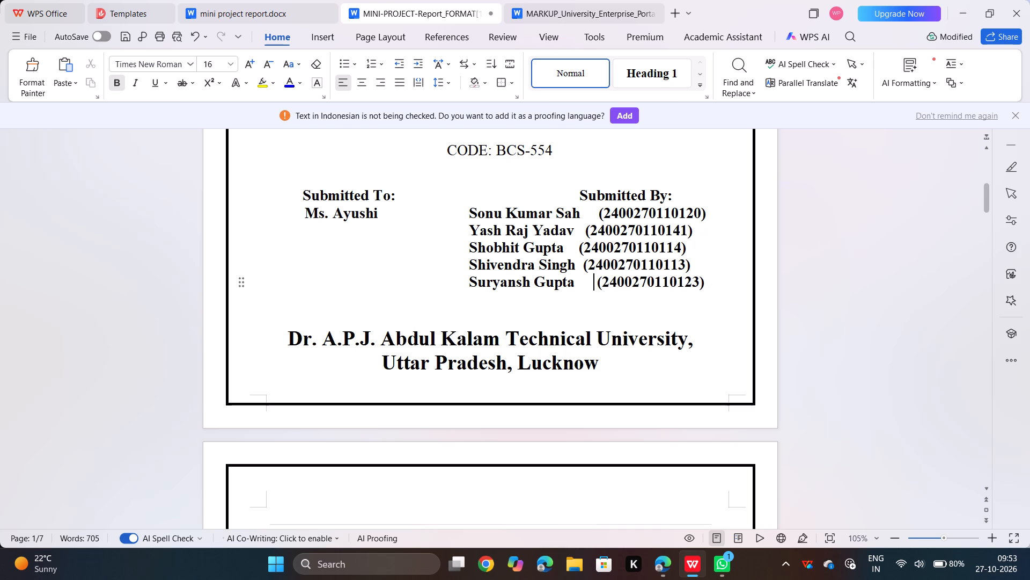
Widen the gaps after the fourth, third and second students' names with spaces, bringing their roll numbers roughly beneath the first student's.
left_click(579, 262)
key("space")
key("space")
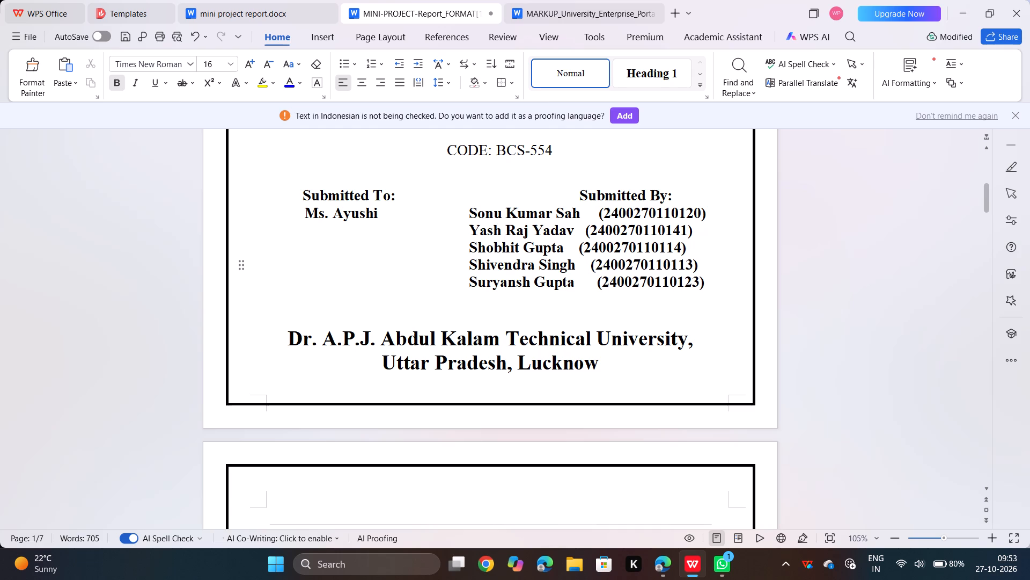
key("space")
left_click(577, 249)
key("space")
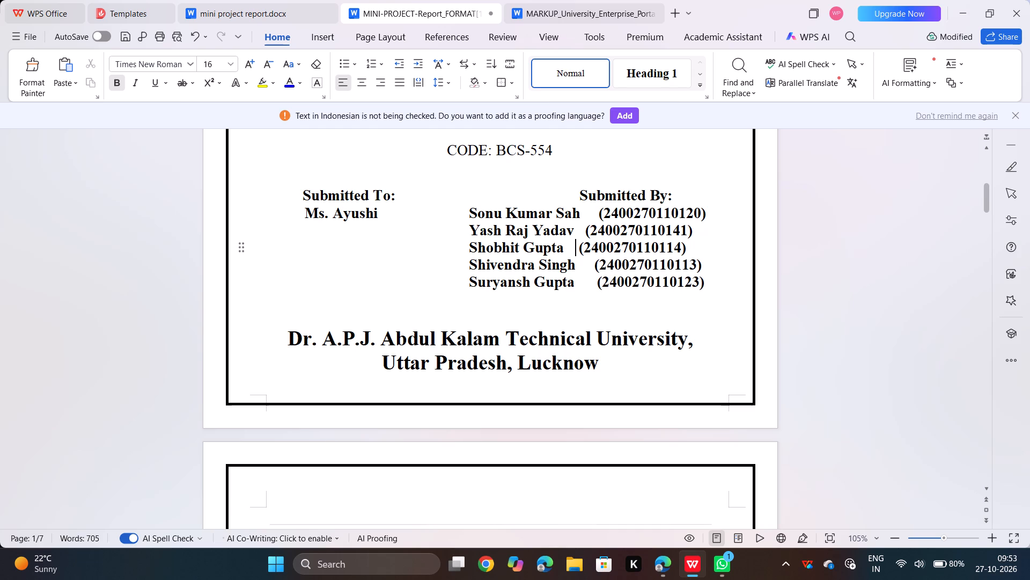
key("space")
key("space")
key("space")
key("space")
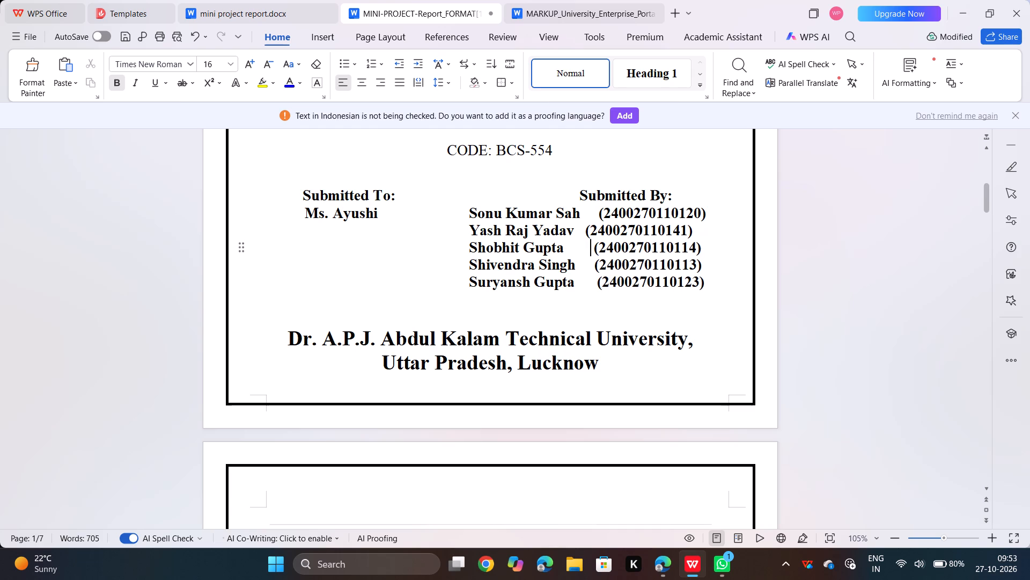
left_click(584, 228)
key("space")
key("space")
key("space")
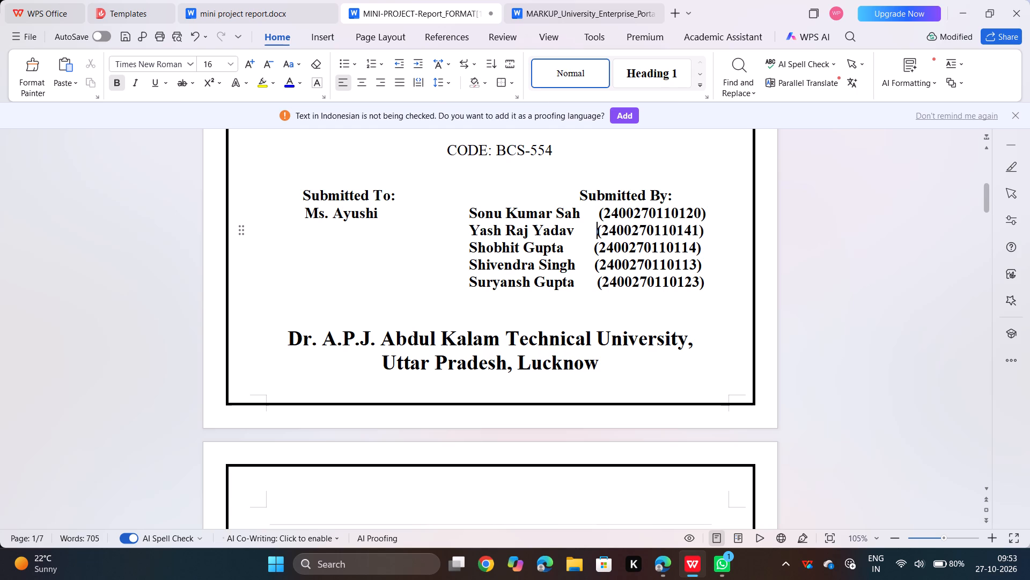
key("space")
Fine-tune the spacing before the third and fourth students' roll numbers so they line up with the second student's.
left_click(592, 247)
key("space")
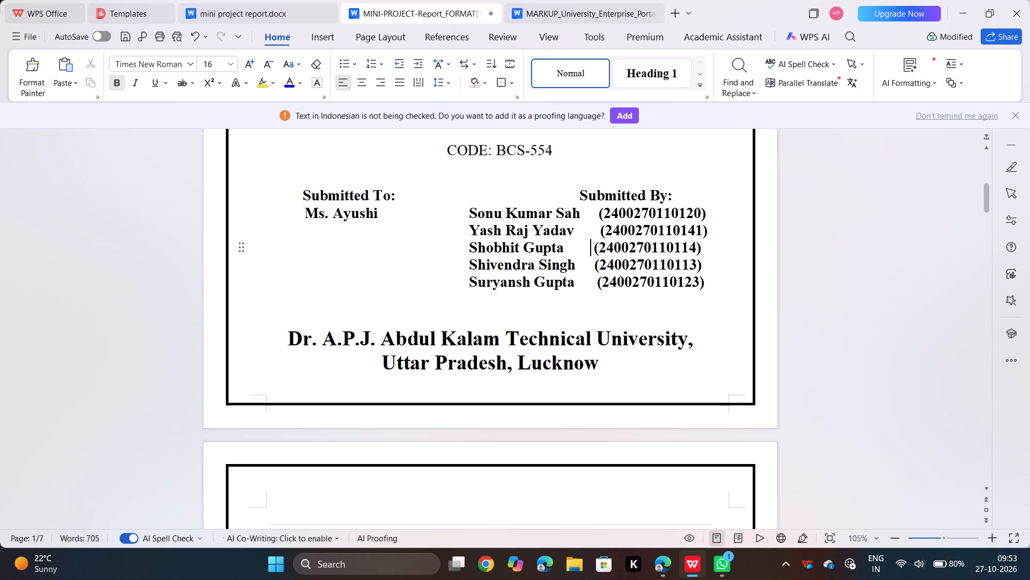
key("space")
left_click(593, 266)
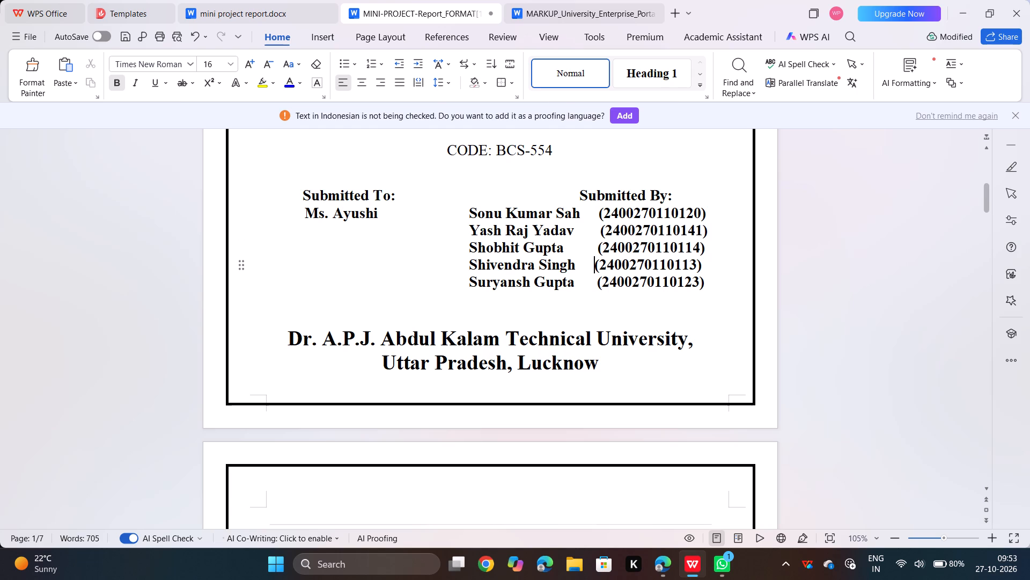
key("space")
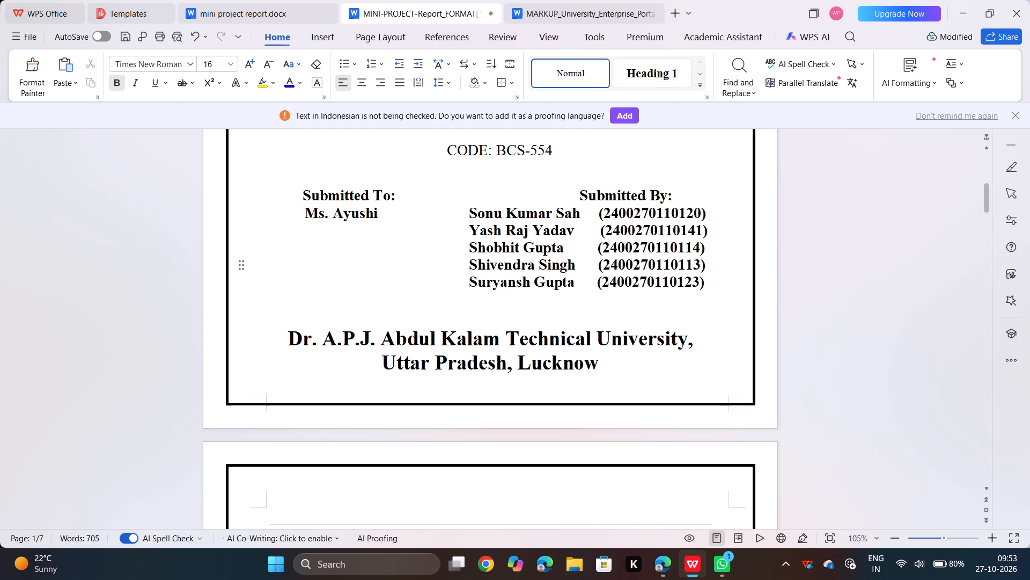
left_click(597, 249)
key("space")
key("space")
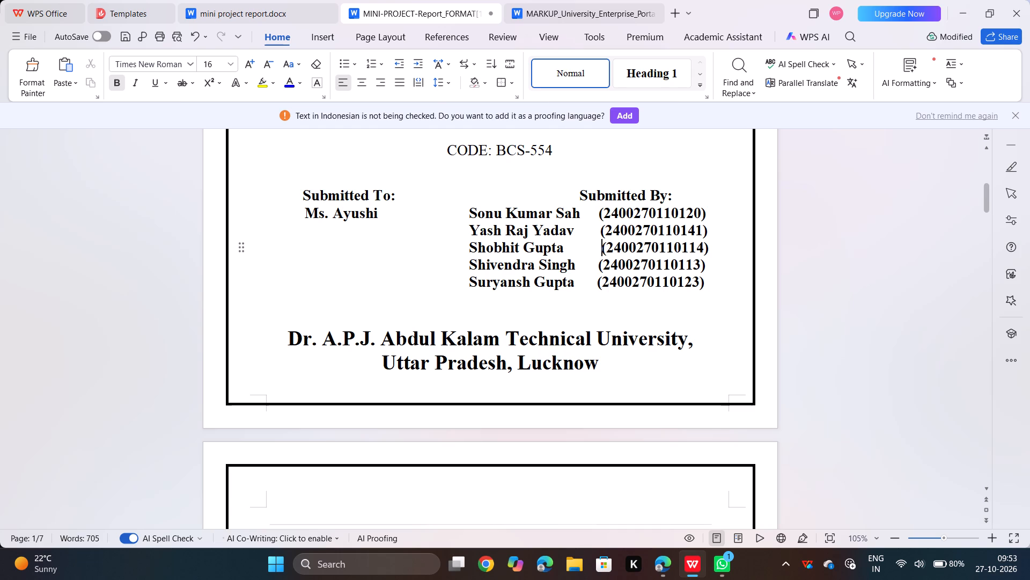
left_click(594, 262)
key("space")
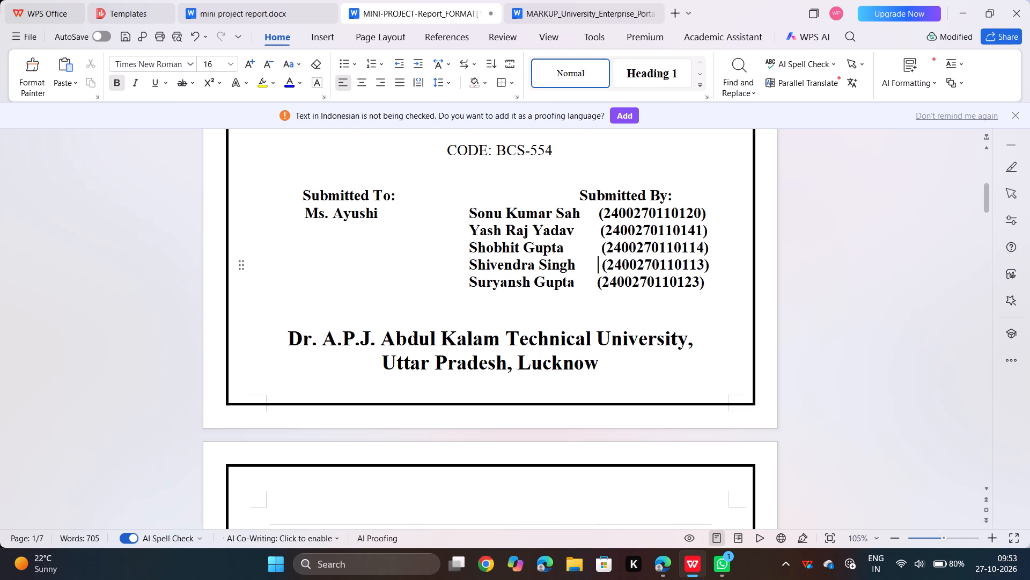
Adjust the spaces before the fifth student's roll number so it lines up with the roll numbers above.
left_click(593, 286)
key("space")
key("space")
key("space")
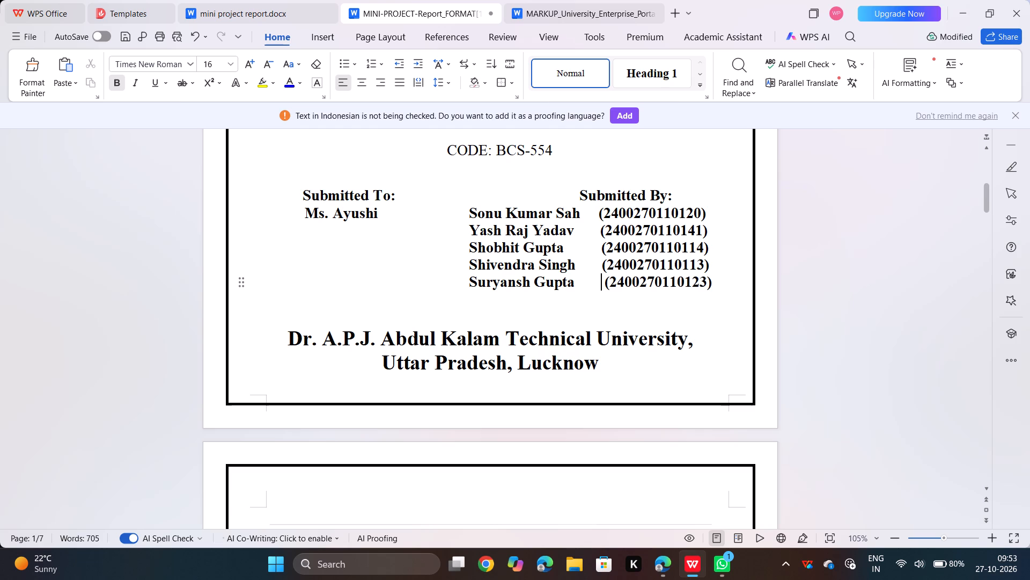
key("BackSpace")
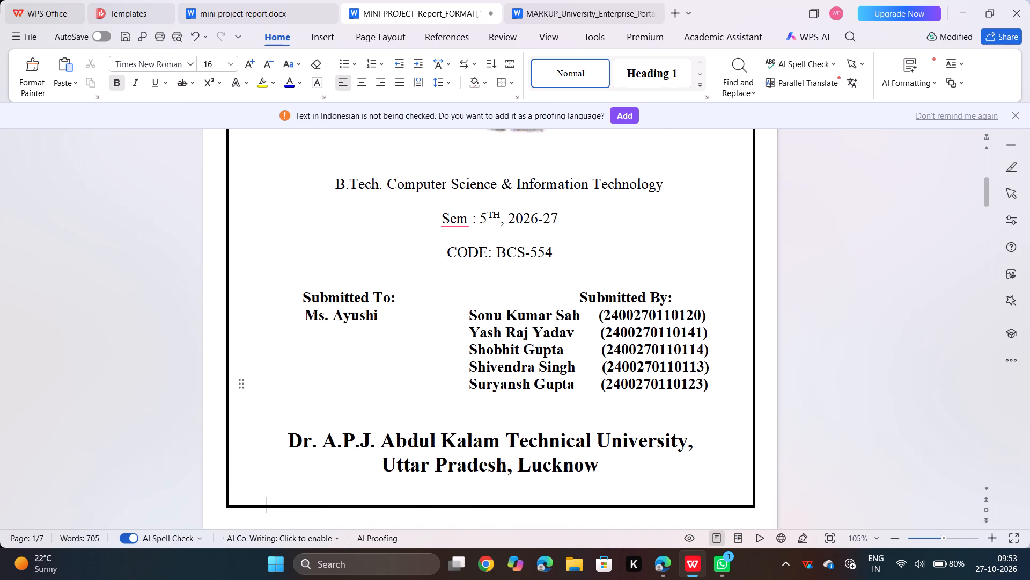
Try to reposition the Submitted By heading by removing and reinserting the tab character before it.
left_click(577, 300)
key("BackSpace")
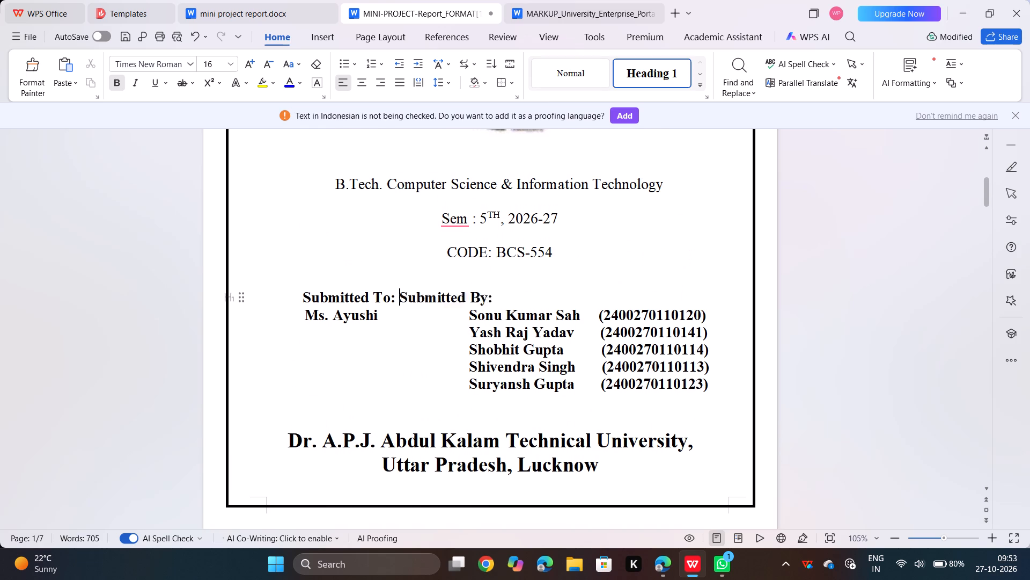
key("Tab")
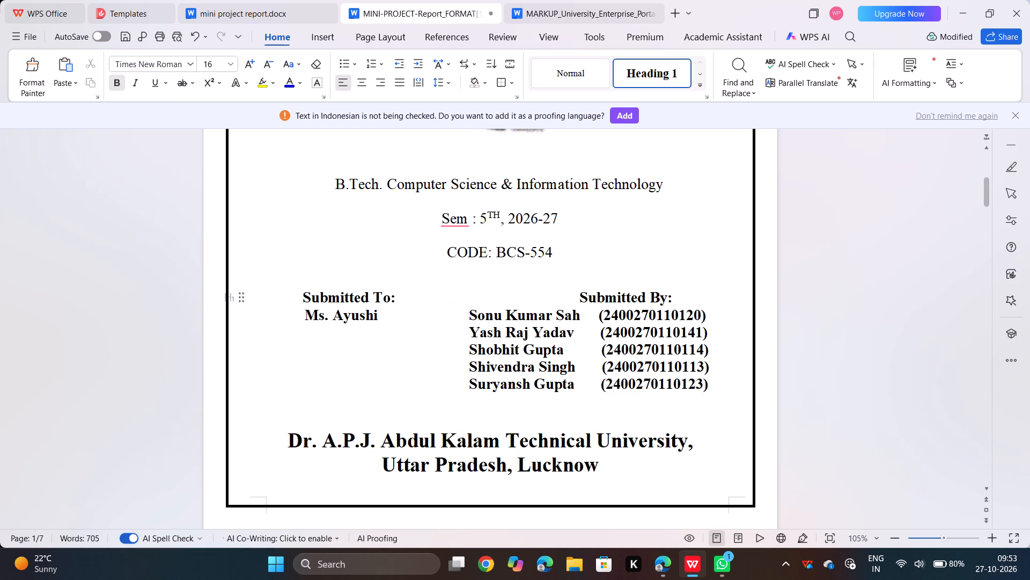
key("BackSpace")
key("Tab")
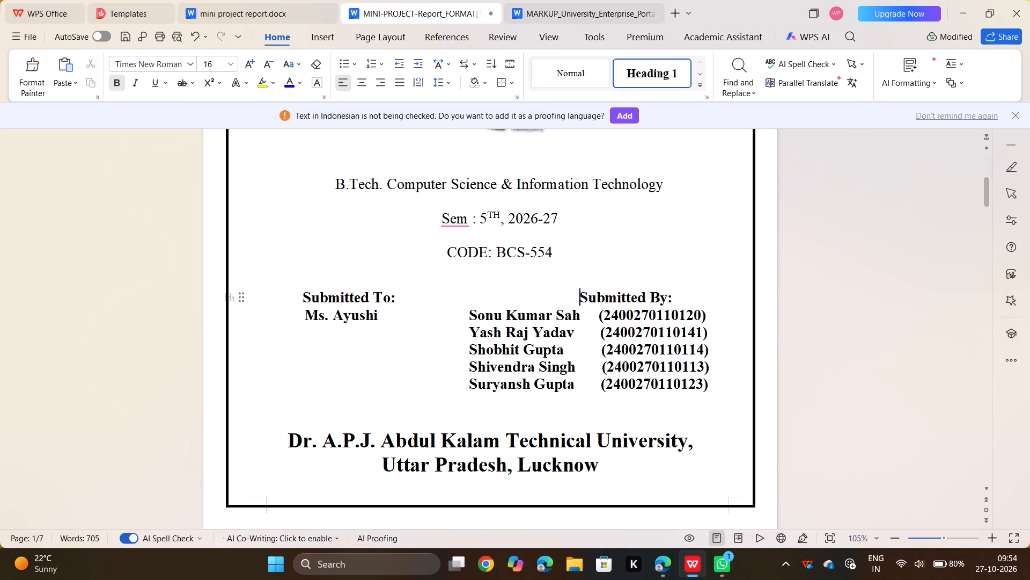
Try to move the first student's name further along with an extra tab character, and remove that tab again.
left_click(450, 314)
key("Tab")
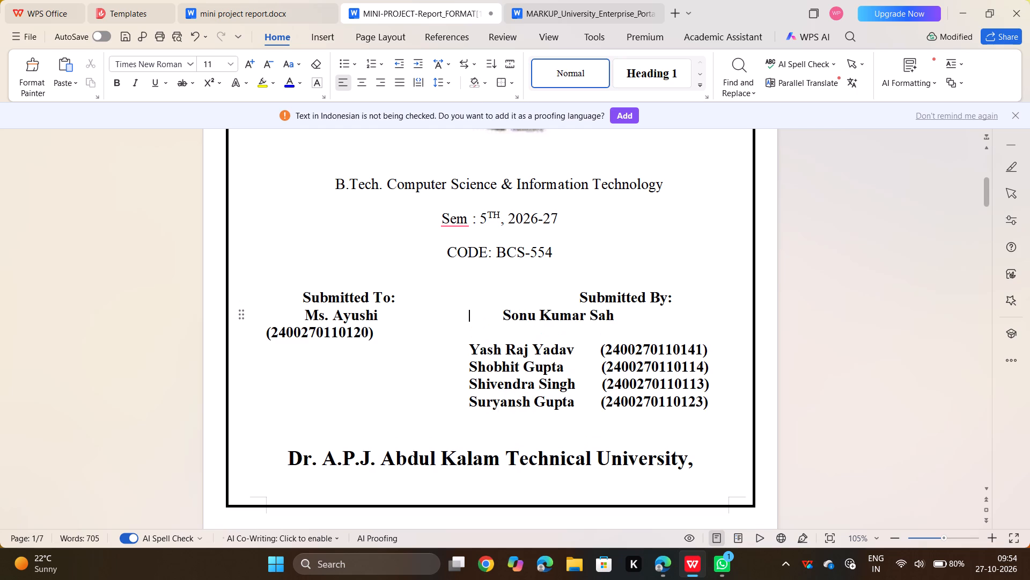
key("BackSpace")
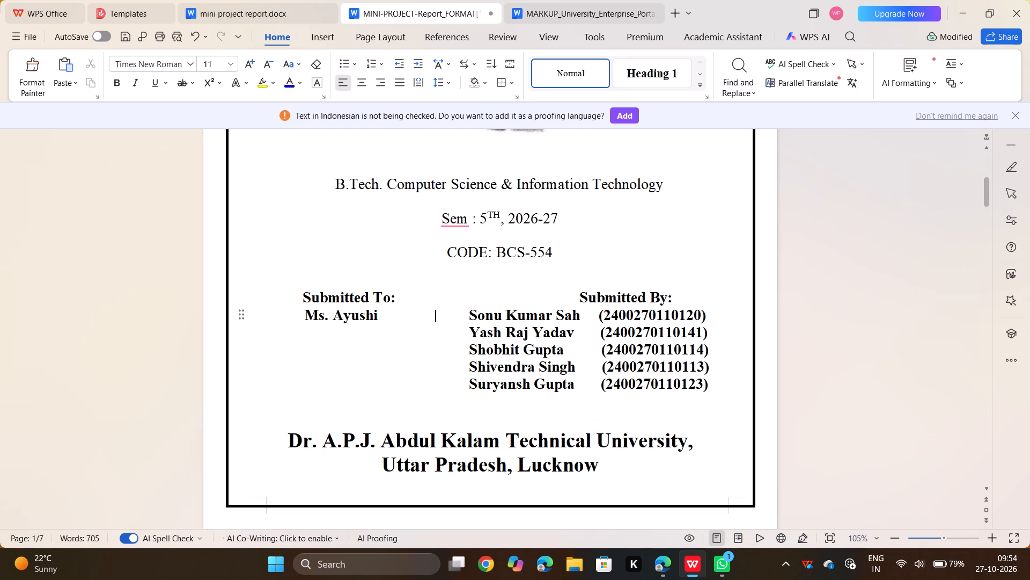
Insert spaces before the first student's name to move it further along its line, closer beneath the Submitted By heading.
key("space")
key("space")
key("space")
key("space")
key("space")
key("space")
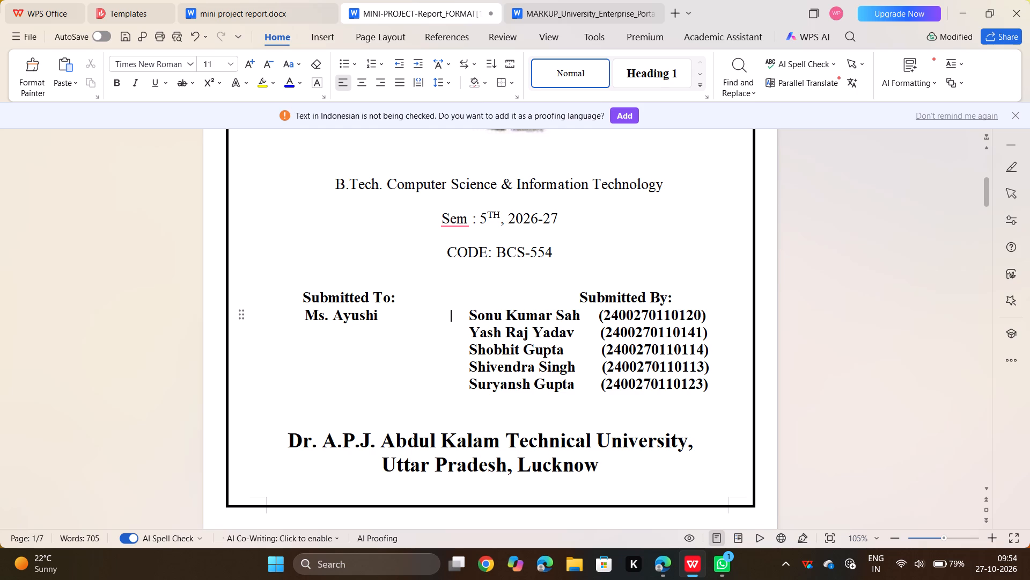
left_click(466, 314)
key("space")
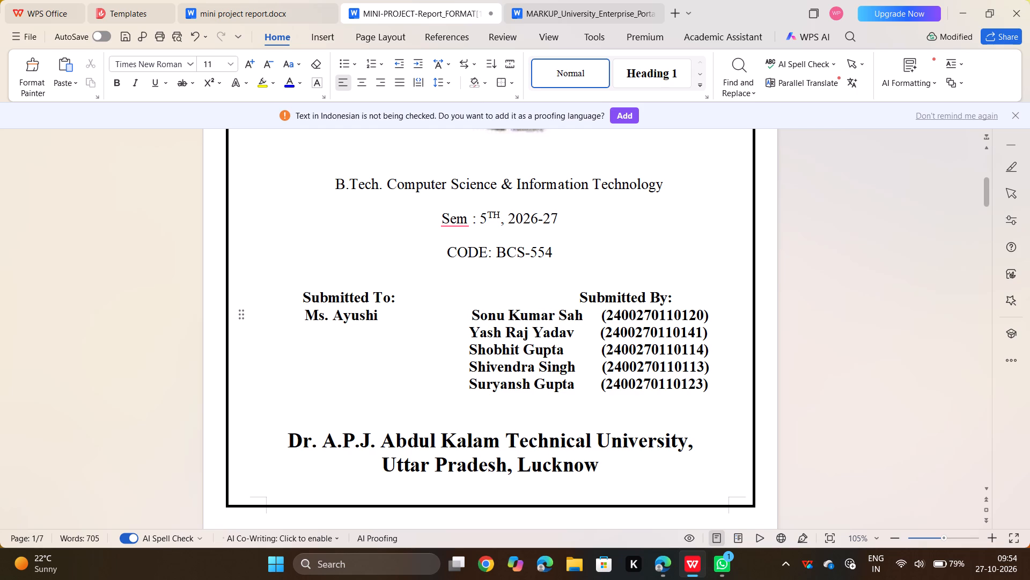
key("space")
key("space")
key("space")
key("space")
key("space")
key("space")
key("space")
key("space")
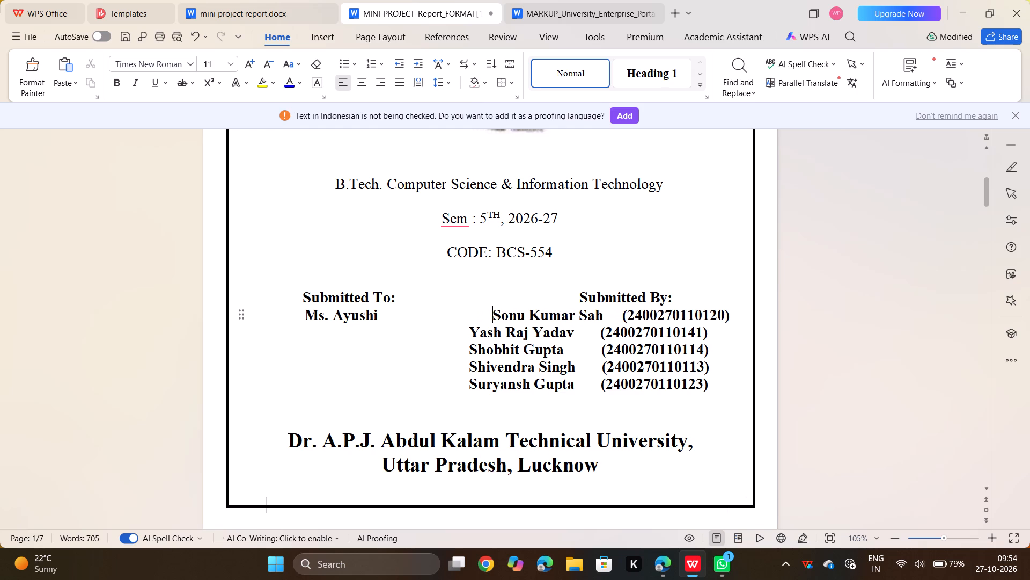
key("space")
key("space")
key("BackSpace")
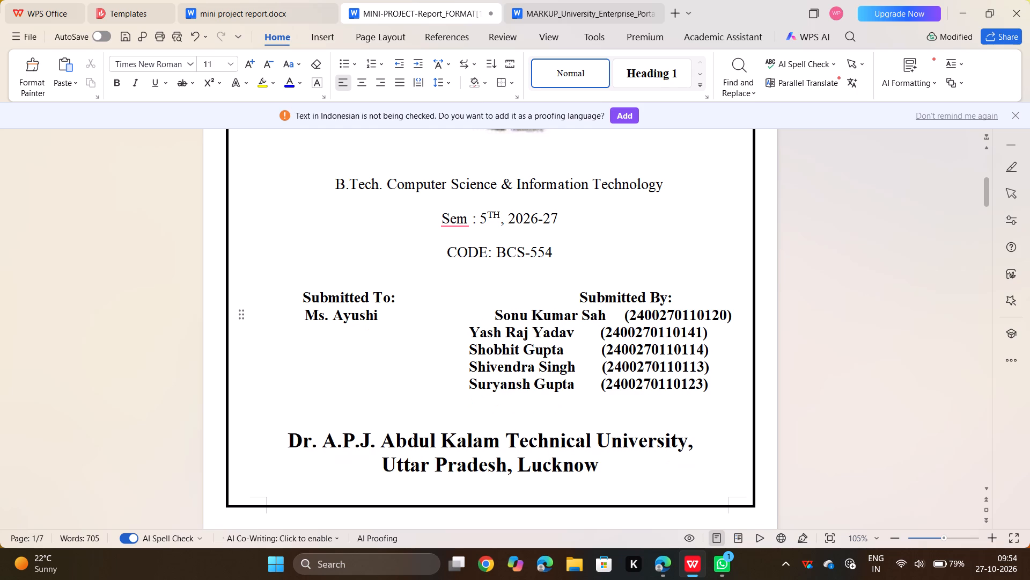
Rebuild the second student line's indent with six tab characters and a space so the name starts nearly beneath the first name.
left_click(467, 332)
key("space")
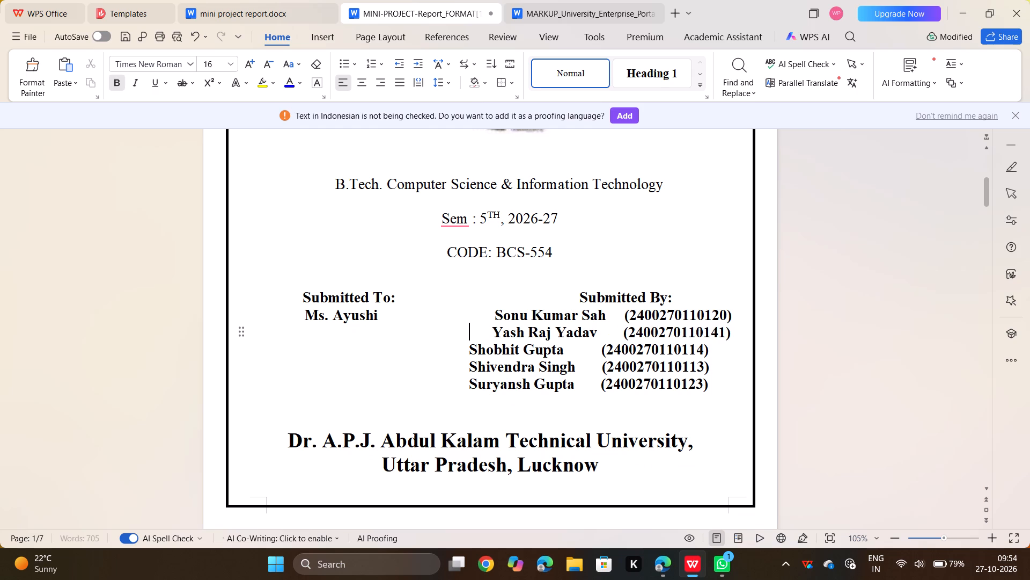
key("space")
key("BackSpace")
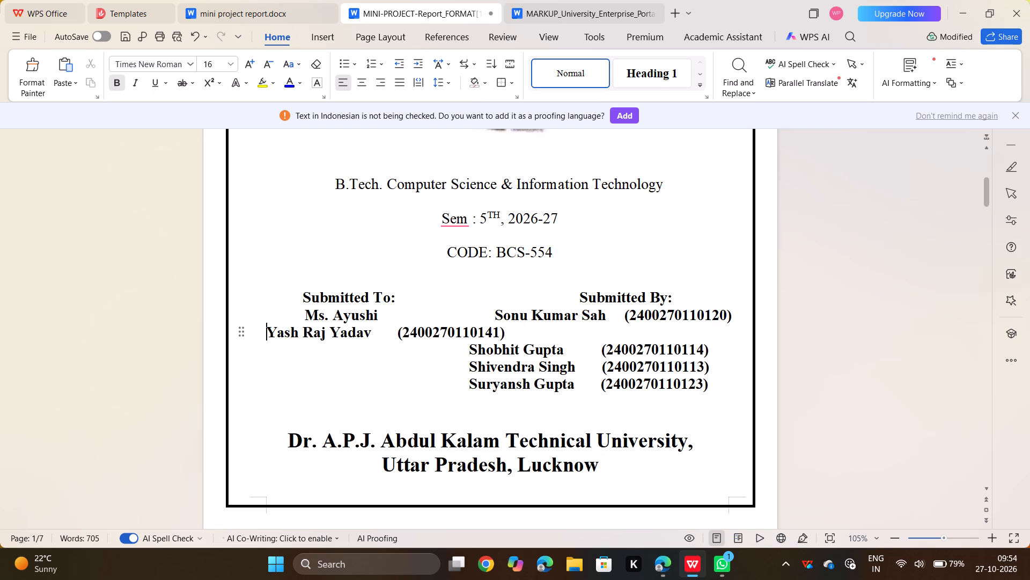
key("Tab")
key("Tab")
key("Tab")
key("Tab")
key("Tab")
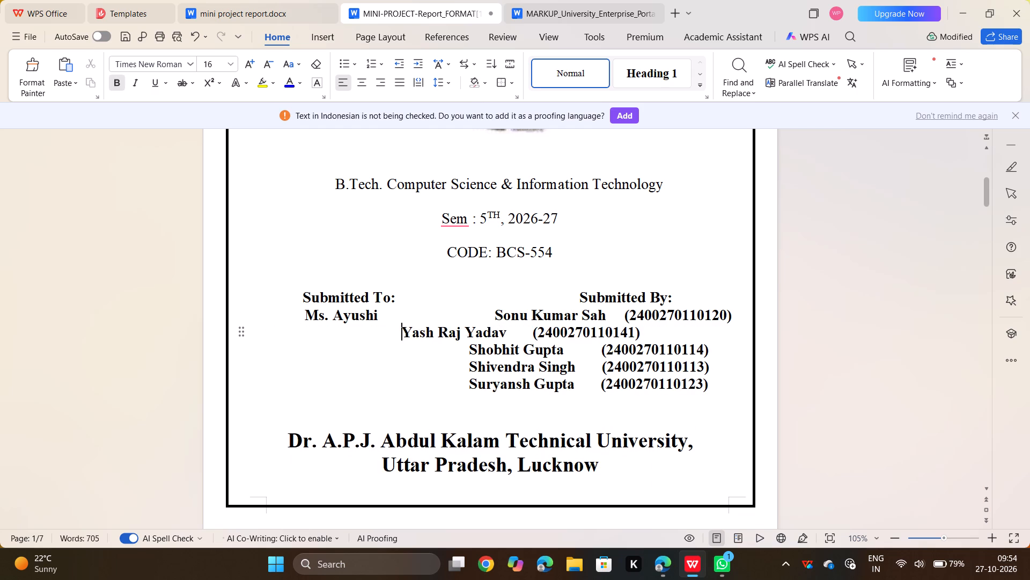
key("Tab")
key("Tab")
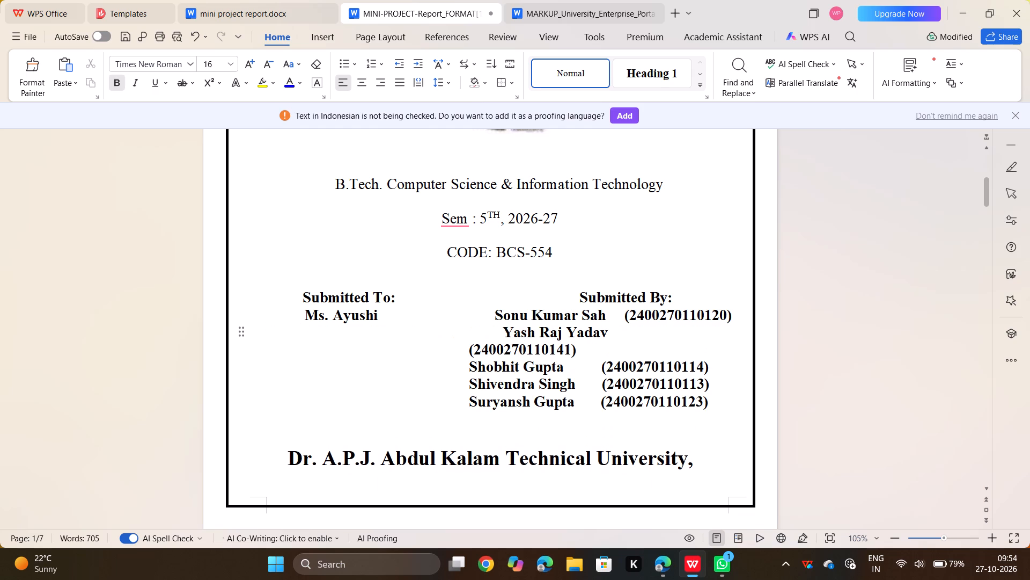
key("BackSpace")
key("Tab")
key("Tab")
key("Tab")
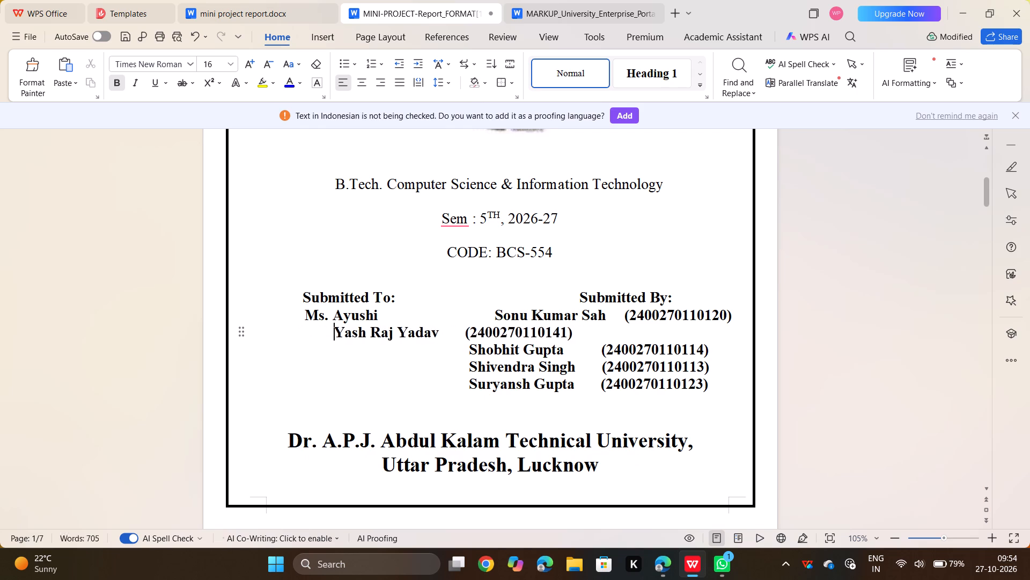
key("Tab")
key("Tab")
key("Tab")
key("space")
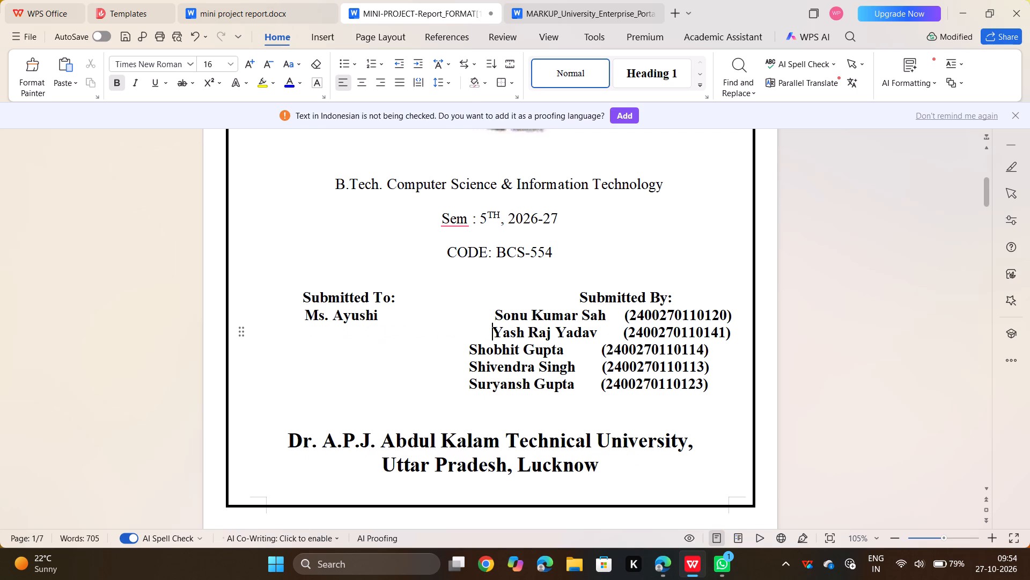
Add one space before each of the third, fourth and fifth student names so they line up beneath the second name.
left_click(466, 348)
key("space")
left_click(465, 376)
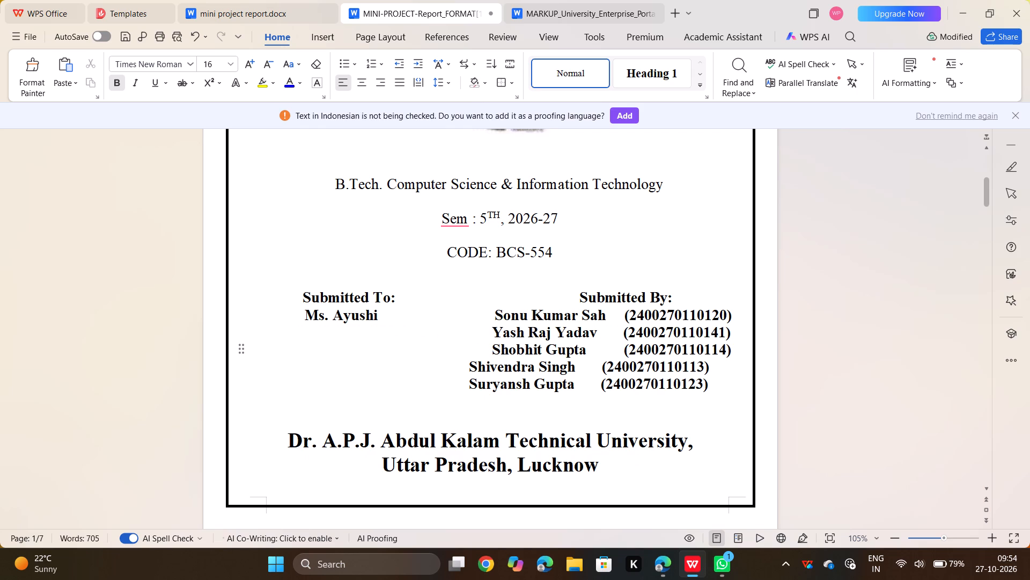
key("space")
left_click(463, 371)
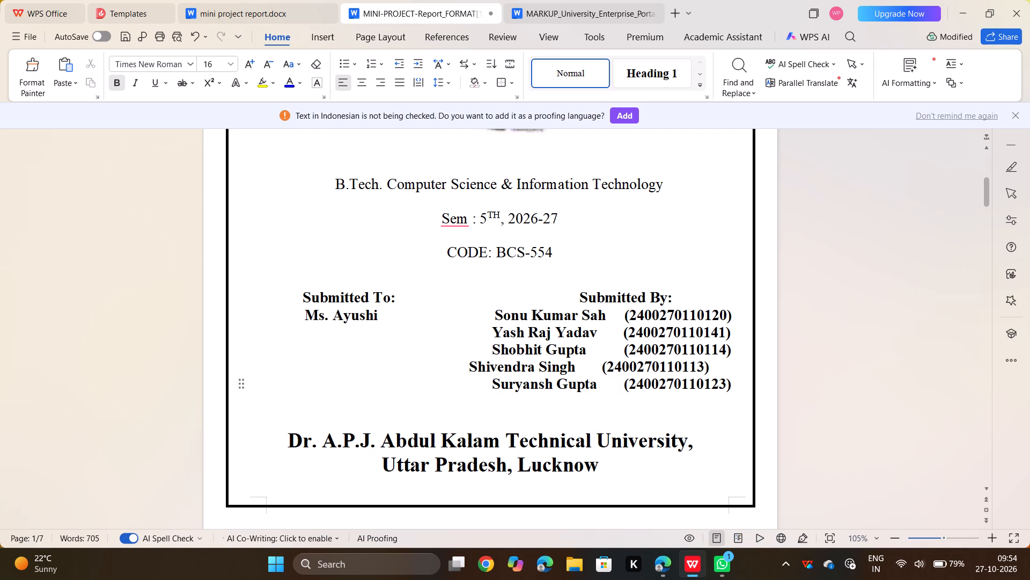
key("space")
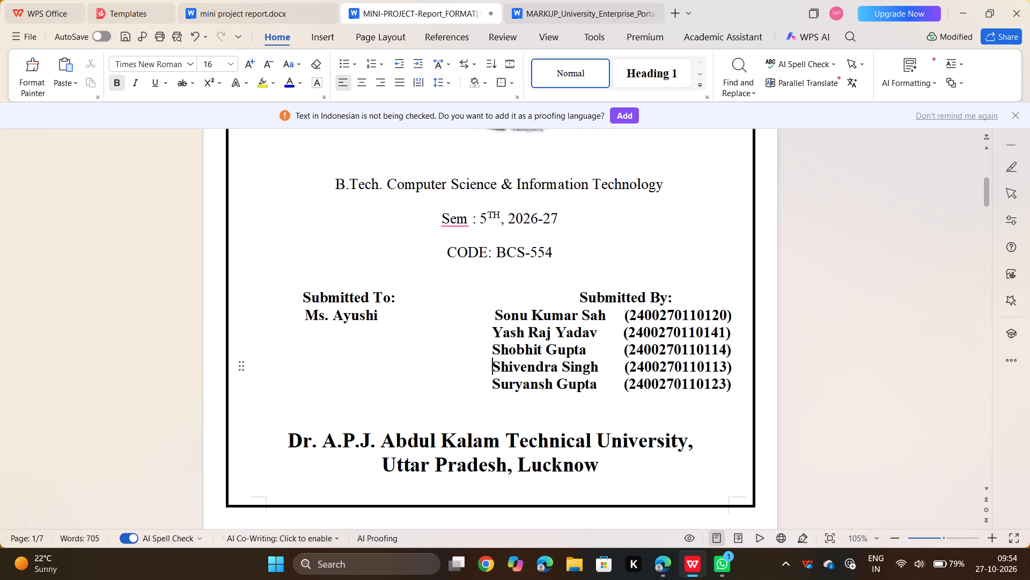
Replace one tab character in the gap between Ms. Ayushi and the first student's name with a space.
left_click(422, 313)
key("BackSpace")
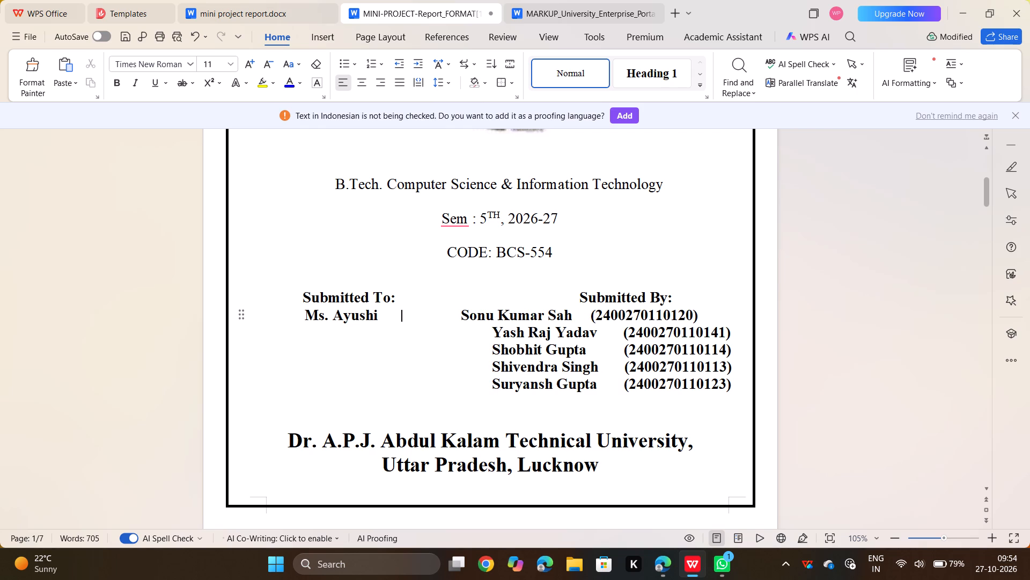
key("Tab")
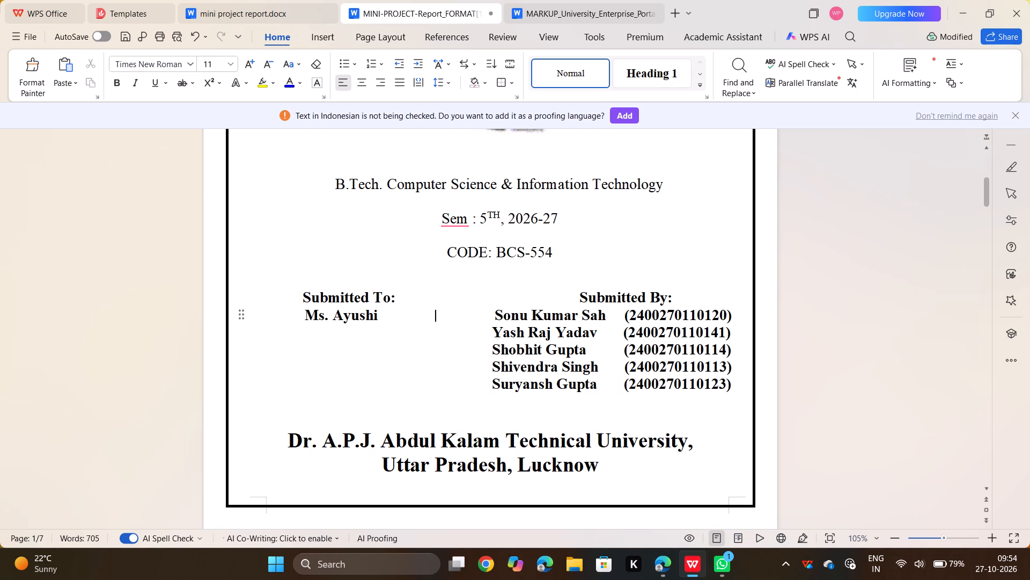
key("BackSpace")
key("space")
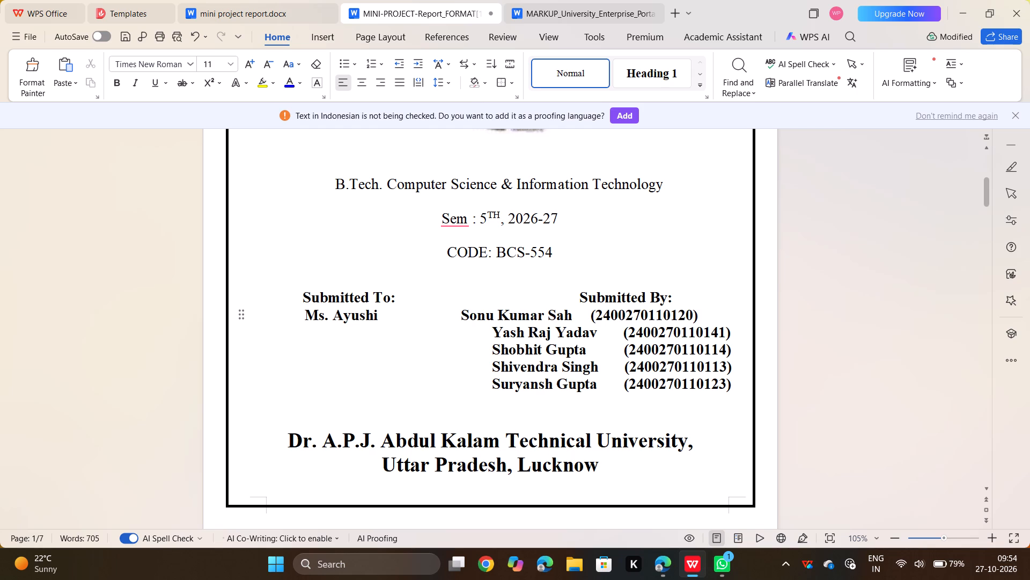
Insert a tab and seven spaces directly before the first student's name so it lines up with the names below.
left_click(456, 315)
key("Tab")
key("Tab")
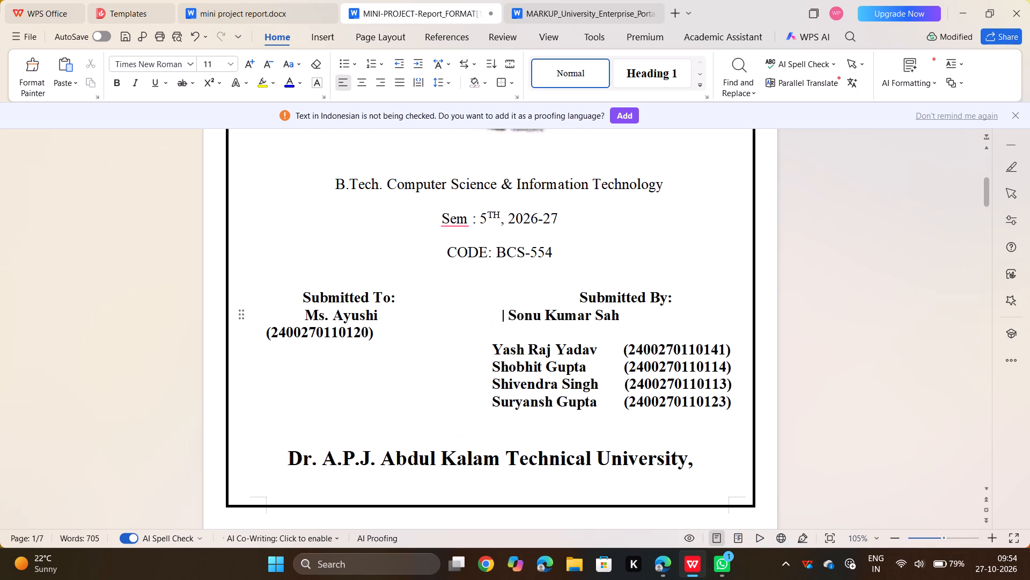
key("BackSpace")
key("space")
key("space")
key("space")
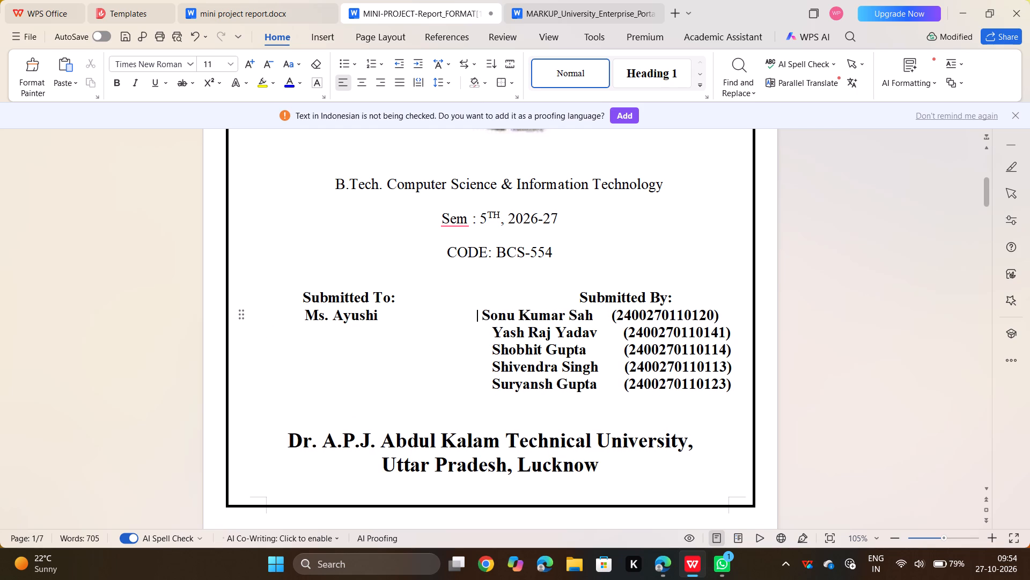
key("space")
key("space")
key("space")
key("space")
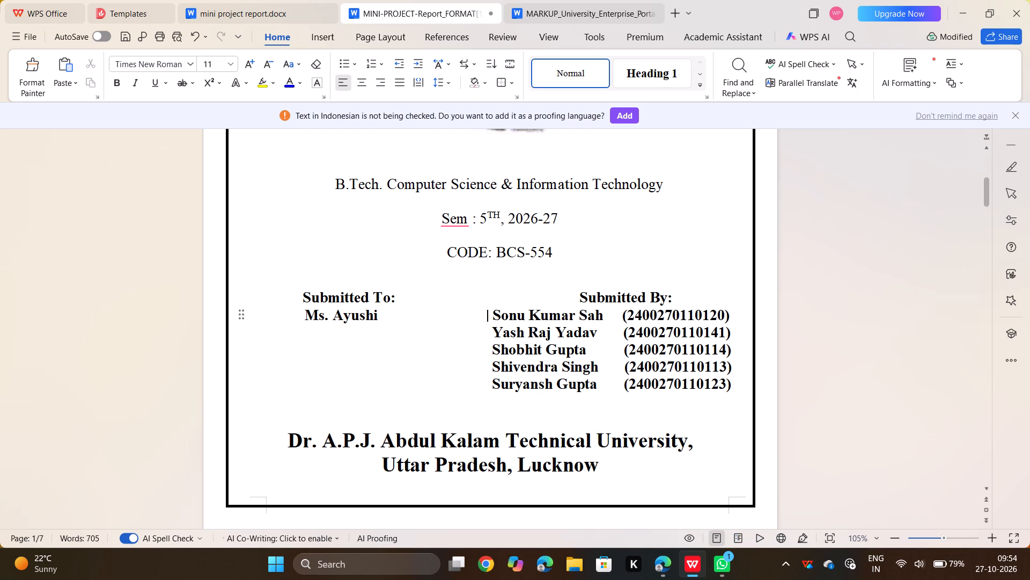
Review the whole cover page layout and the pages that follow it, up to the Acknowledgment.
scroll(456, 315, "down", 1)
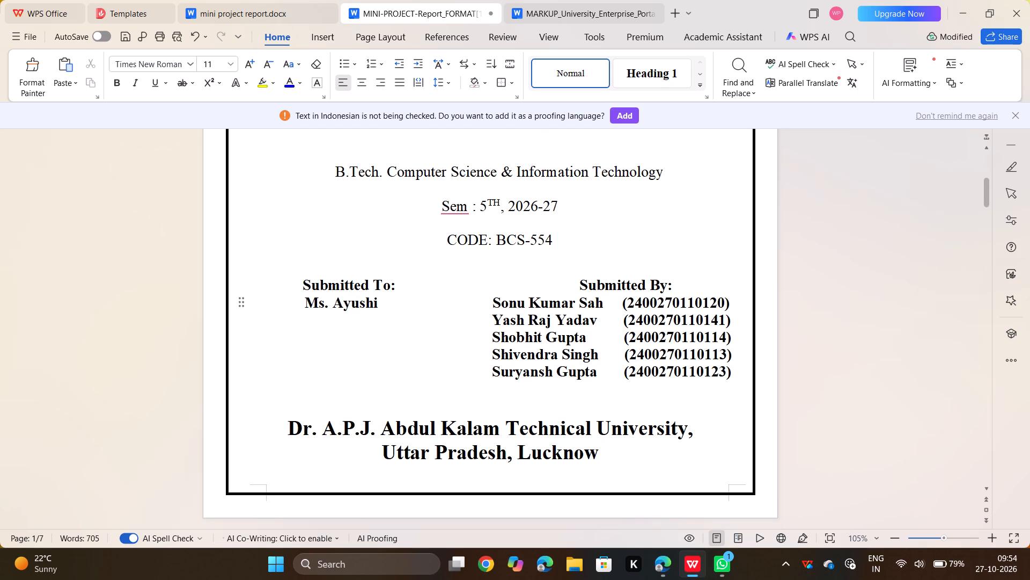
scroll(456, 315, "up", 5)
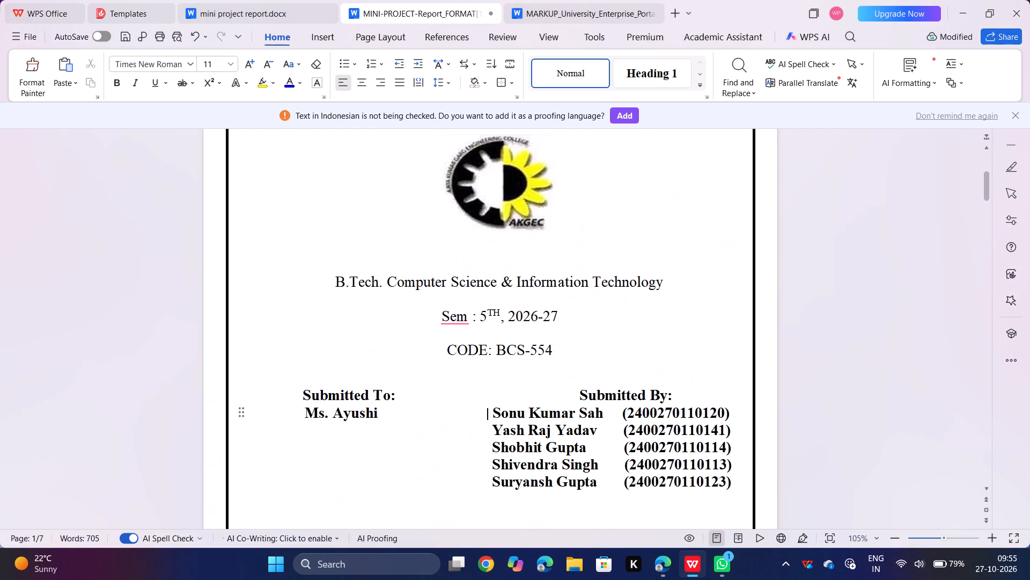
scroll(456, 315, "down", 3)
scroll(456, 315, "up", 6)
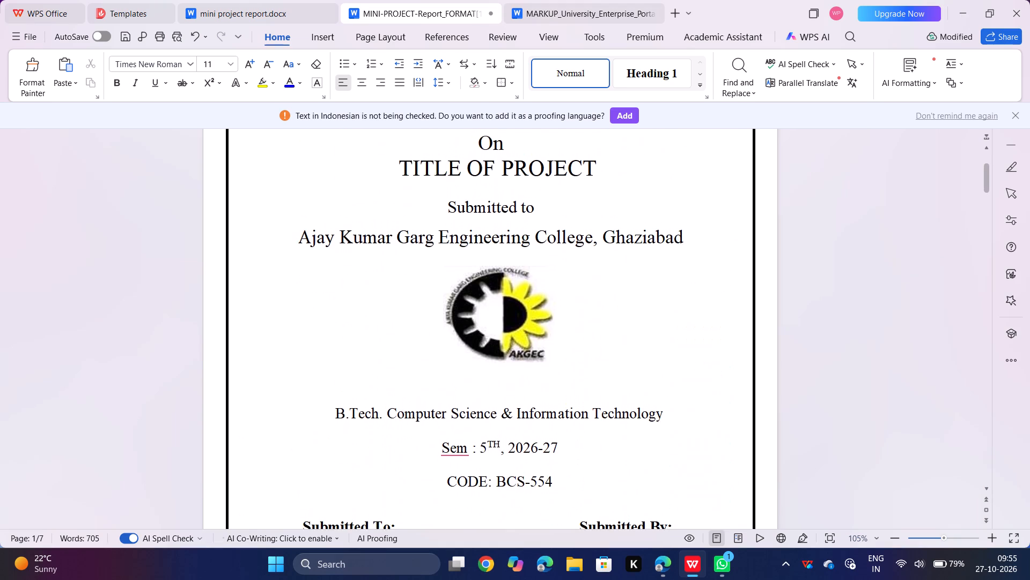
scroll(456, 315, "up", 5)
scroll(456, 315, "down", 6)
scroll(456, 315, "up", 5)
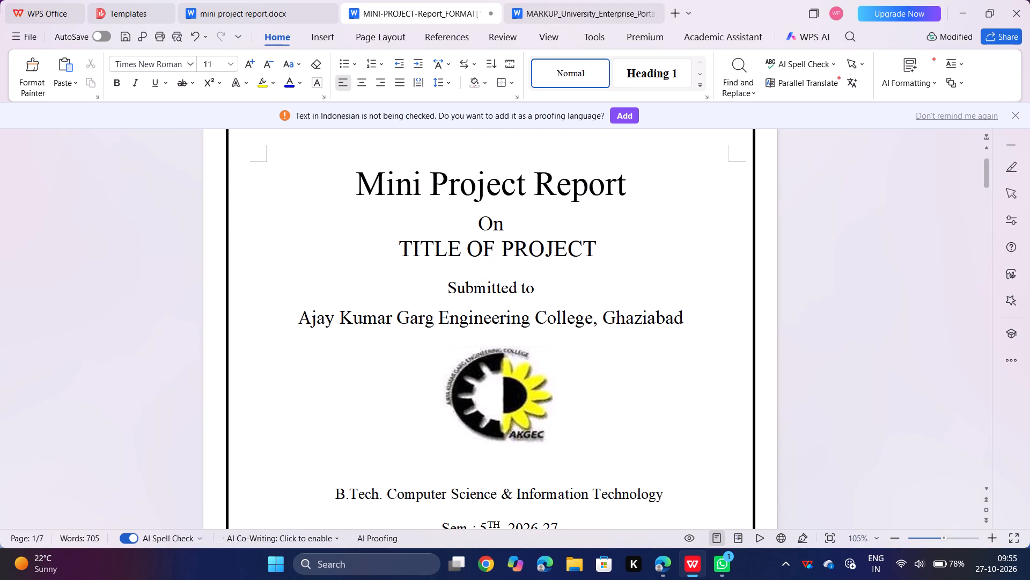
scroll(456, 315, "down", 11)
scroll(456, 315, "up", 7)
scroll(456, 315, "down", 3)
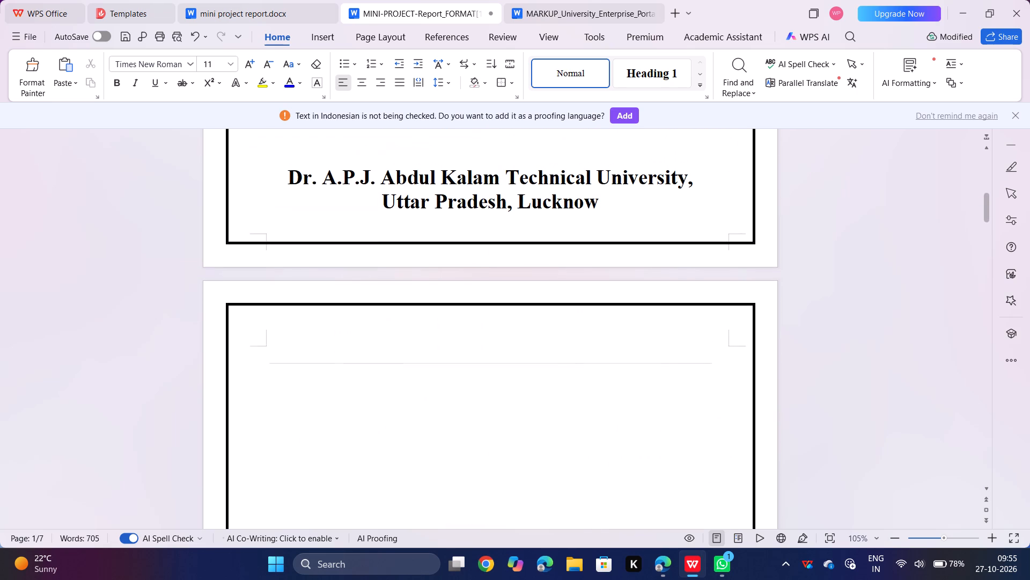
scroll(456, 315, "down", 11)
scroll(456, 315, "up", 2)
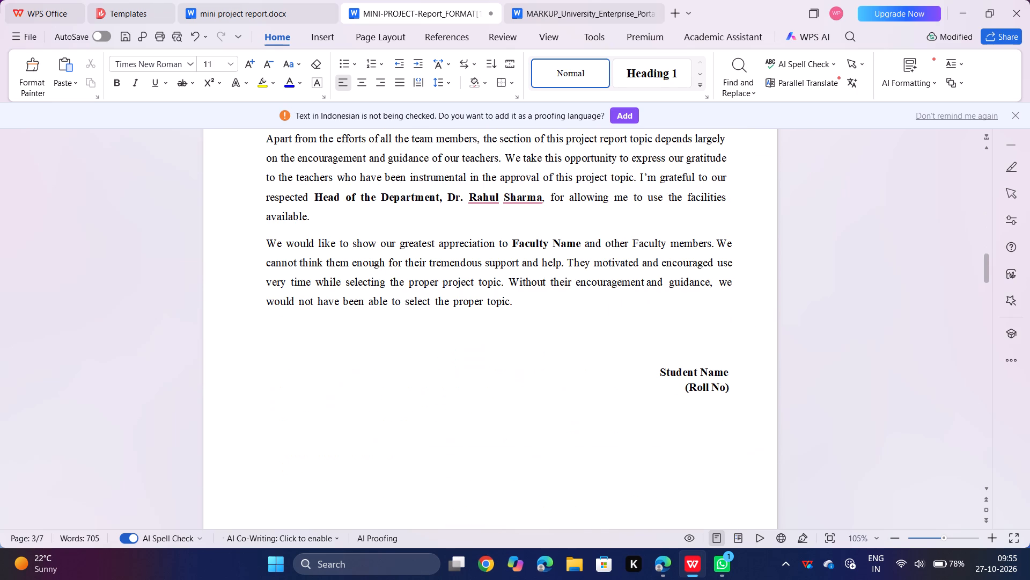
Delete the blank bordered page between the cover page and the Acknowledgment.
scroll(456, 315, "up", 13)
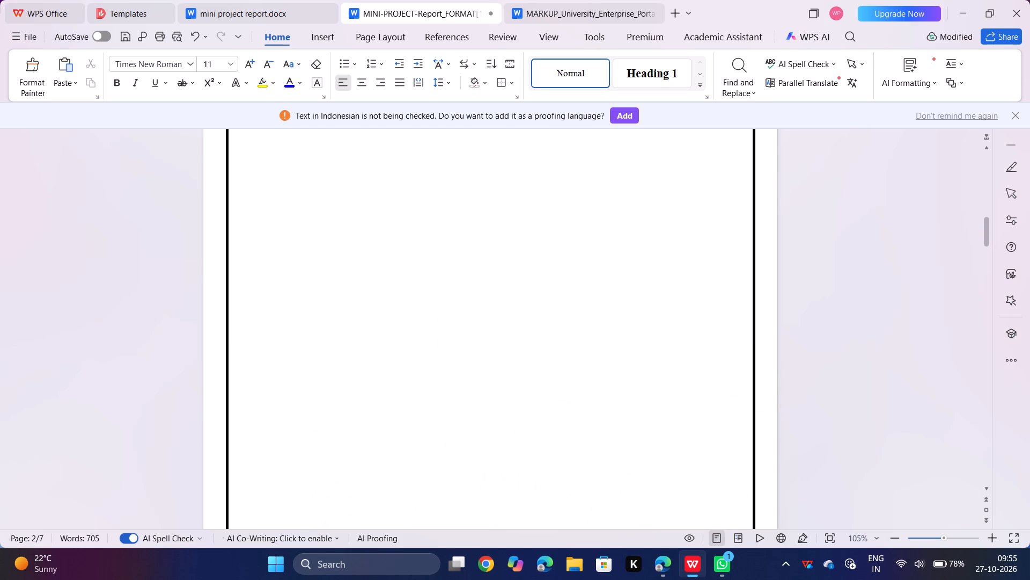
scroll(456, 315, "up", 2)
left_click(397, 231)
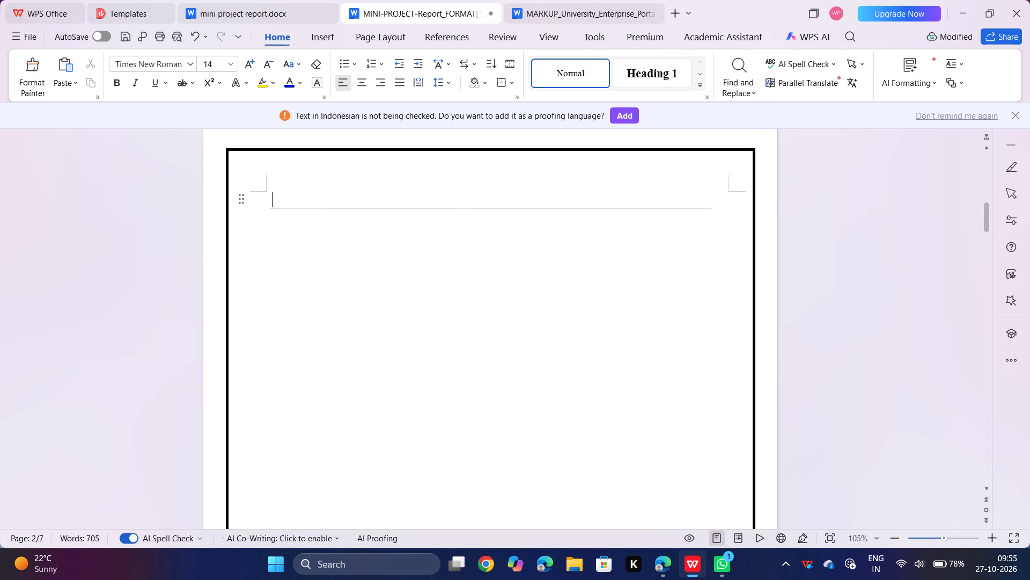
key("BackSpace")
Examine the remaining pages of the report format from the Acknowledgment through the Abstract to the Table of Contents.
scroll(397, 231, "down", 2)
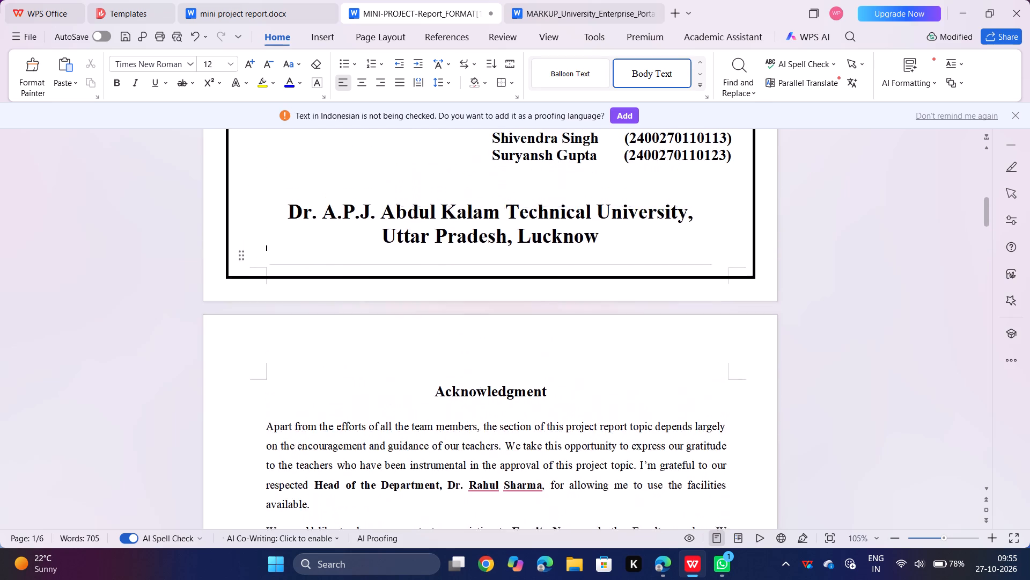
scroll(397, 231, "down", 8)
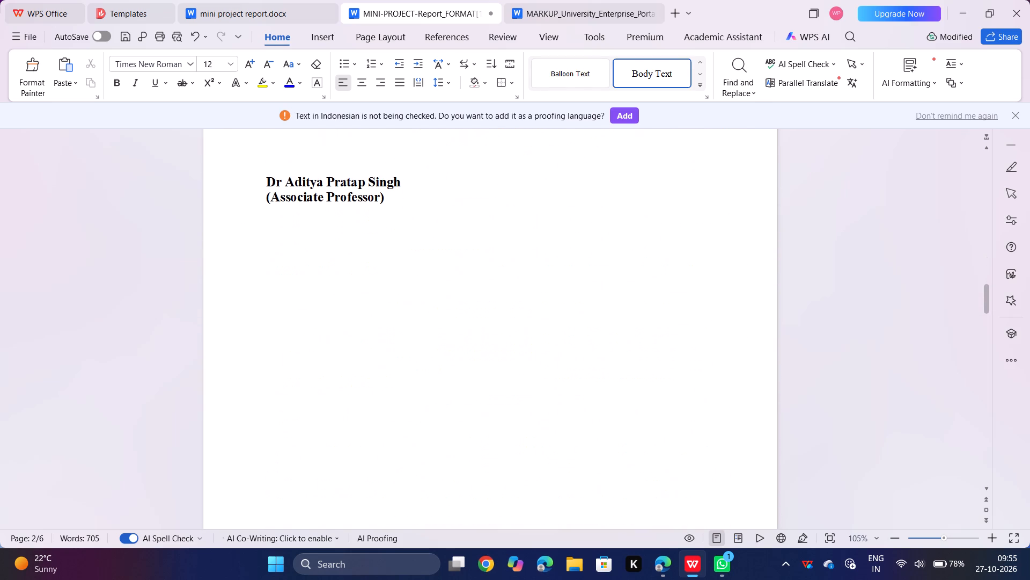
scroll(397, 231, "down", 1)
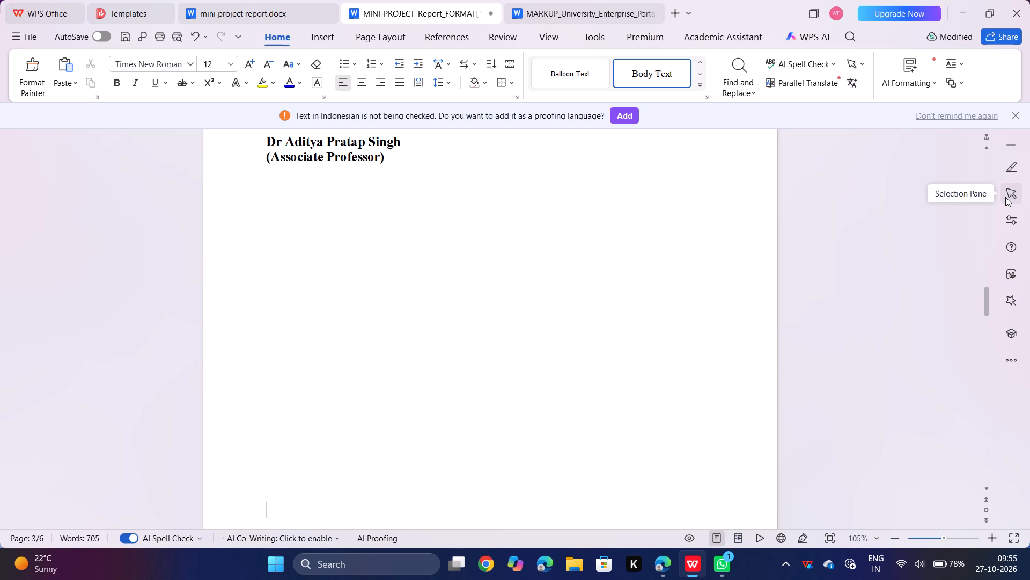
scroll(750, 278, "down", 5)
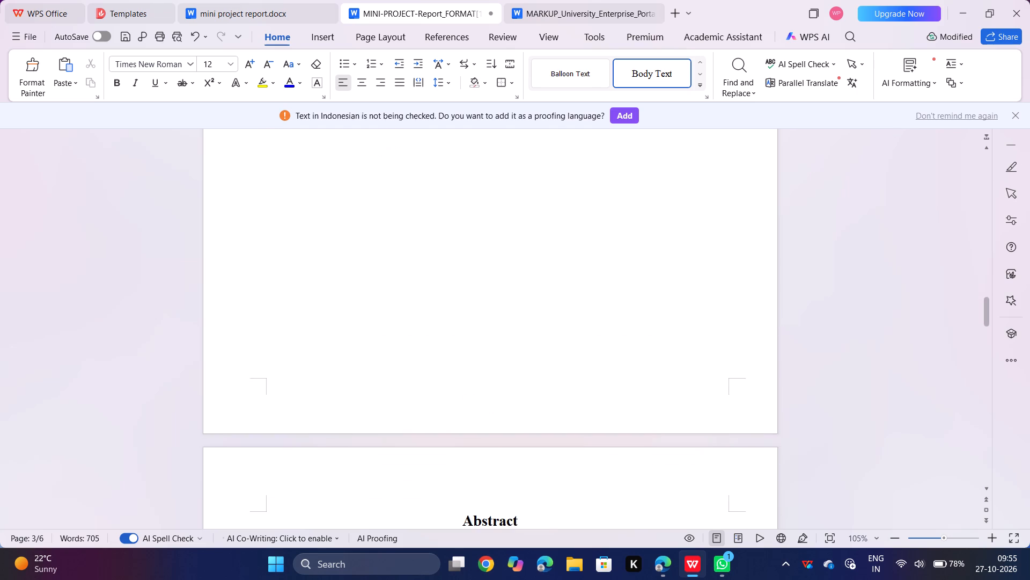
scroll(750, 278, "down", 4)
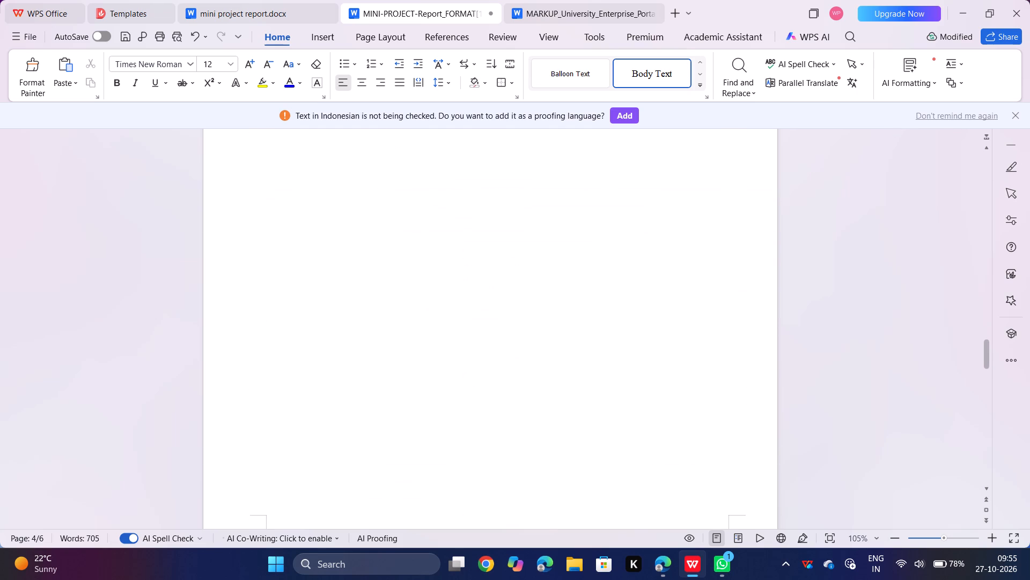
left_click(398, 45)
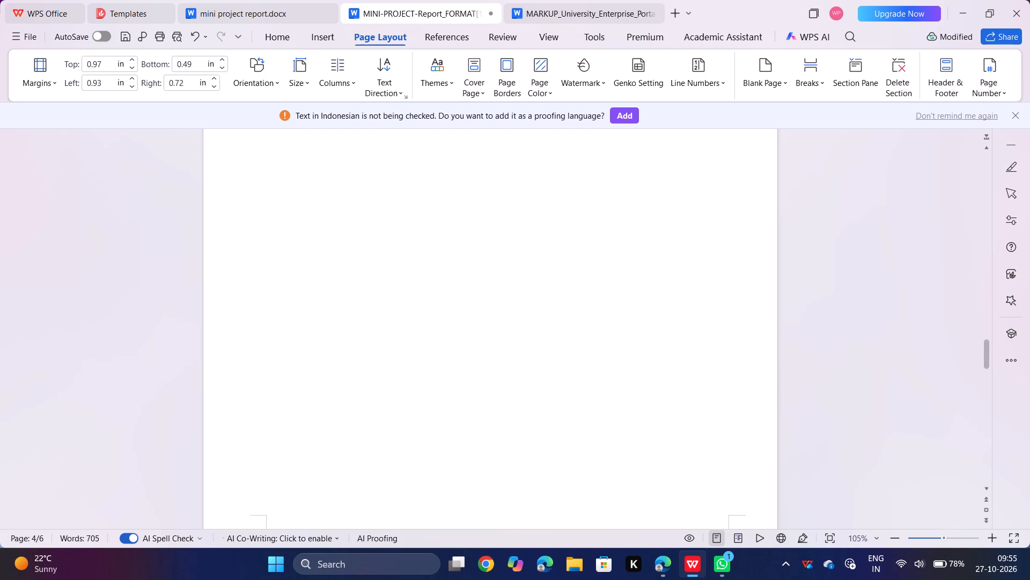
scroll(438, 270, "down", 2)
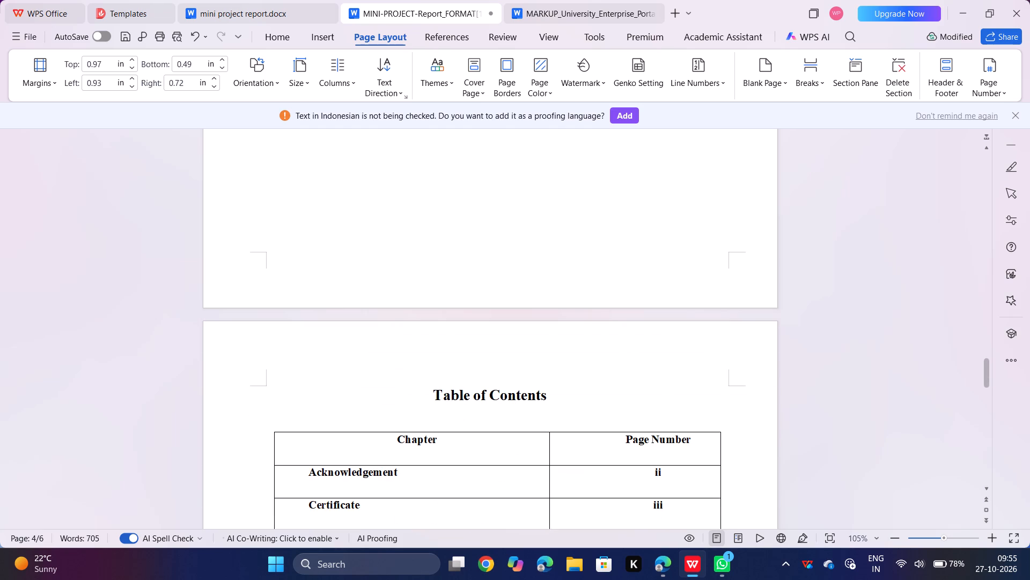
scroll(369, 377, "down", 3)
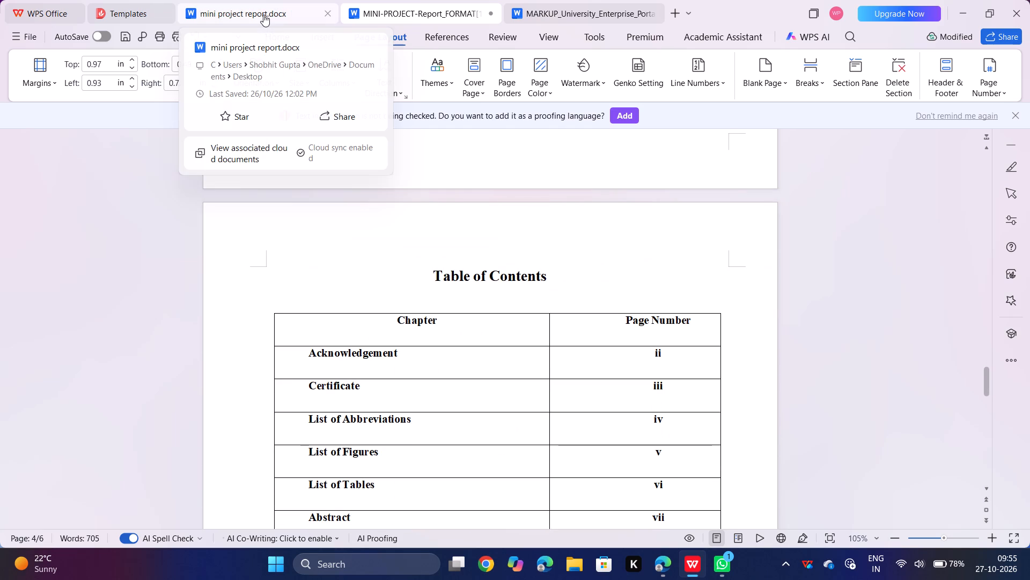
Switch to the MARKUP synopsis and examine it from the cover page and Acknowledgement through section 5, Objectives, and its target users.
left_click(576, 9)
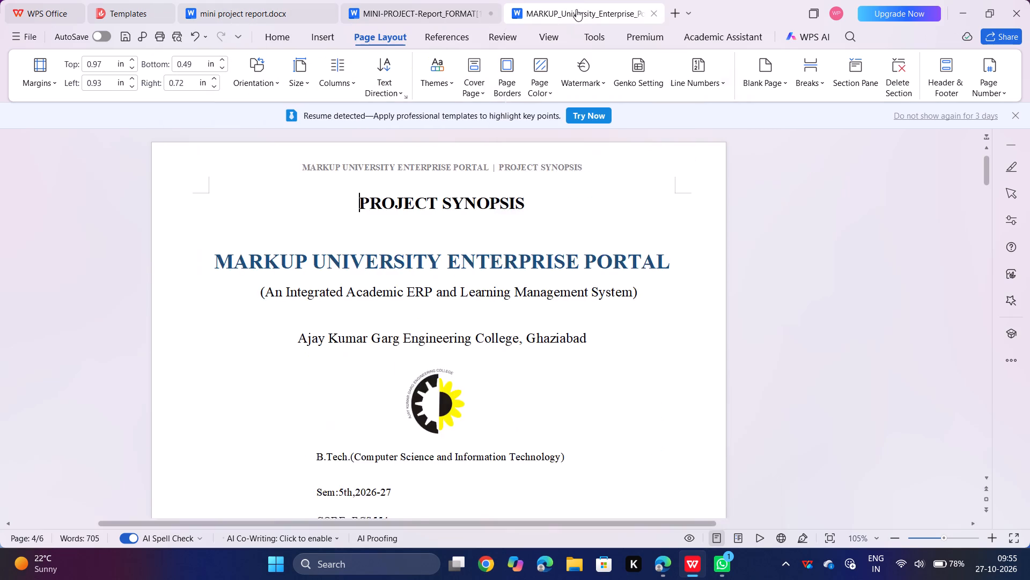
scroll(551, 287, "down", 7)
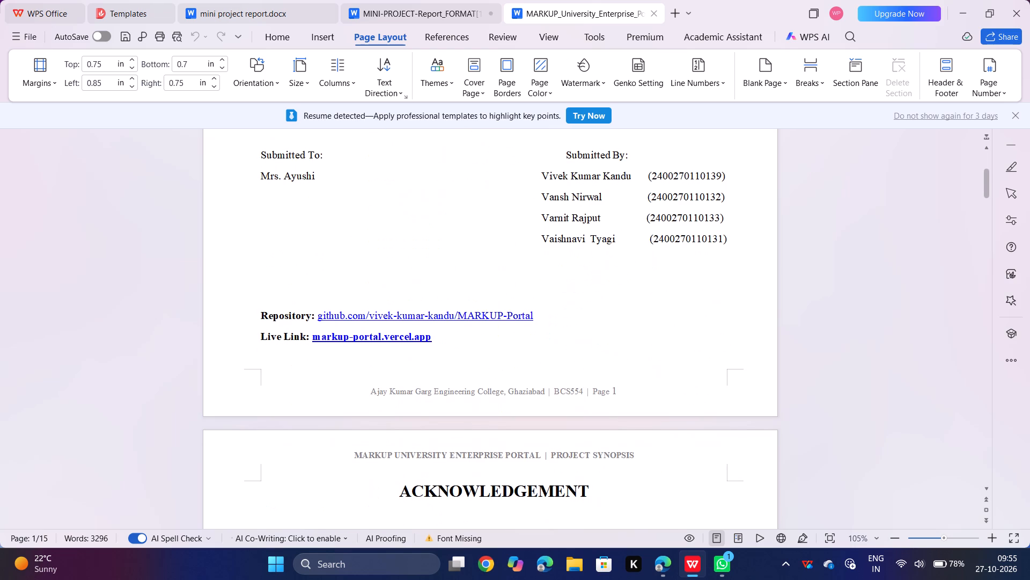
scroll(551, 287, "down", 1)
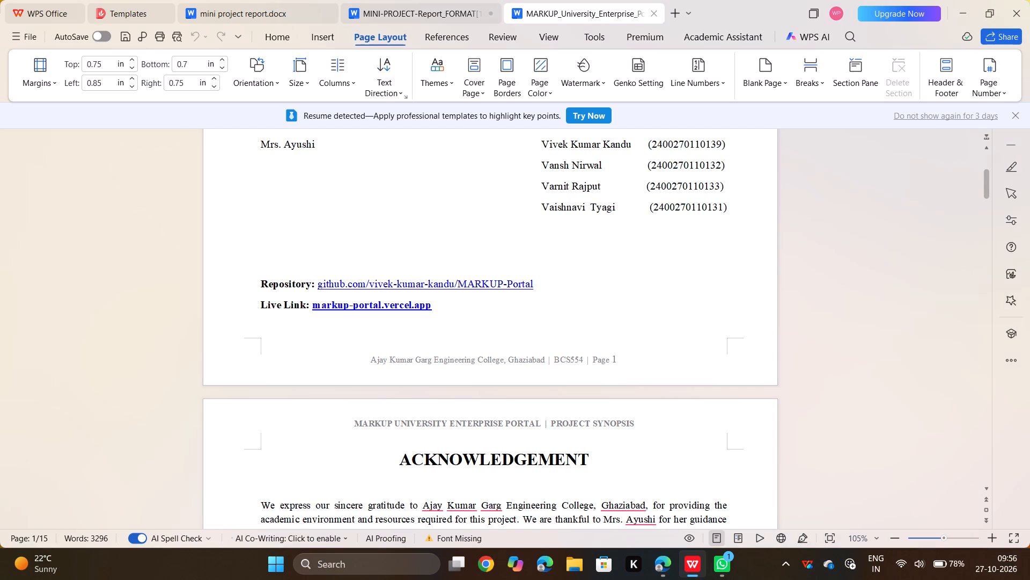
scroll(551, 287, "down", 1)
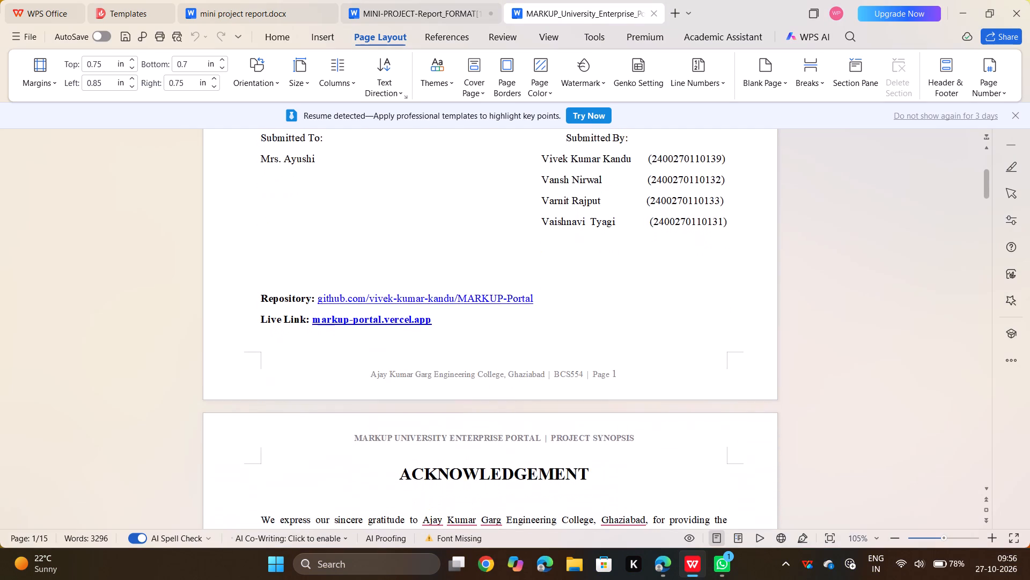
scroll(551, 287, "down", 5)
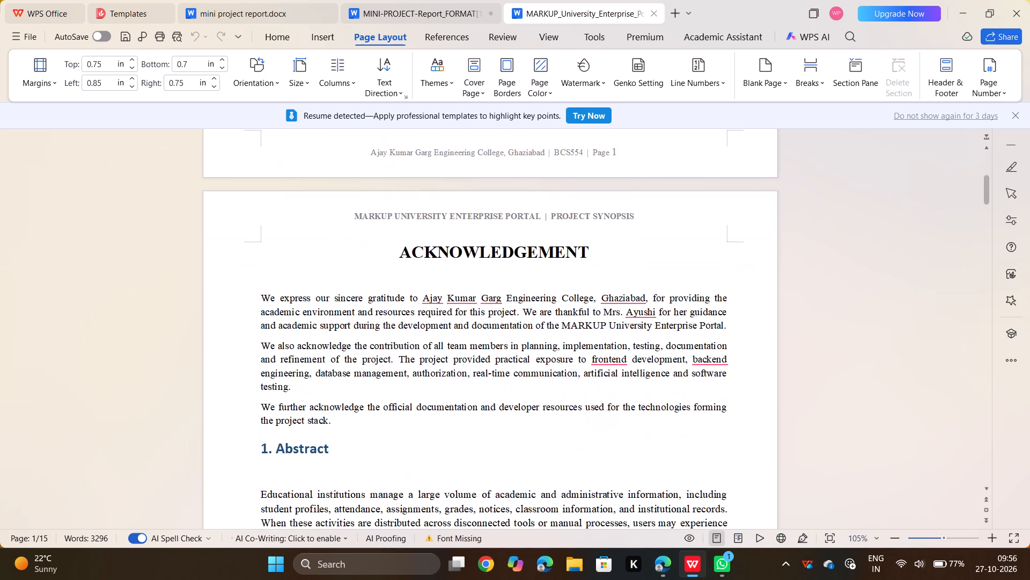
scroll(551, 287, "down", 9)
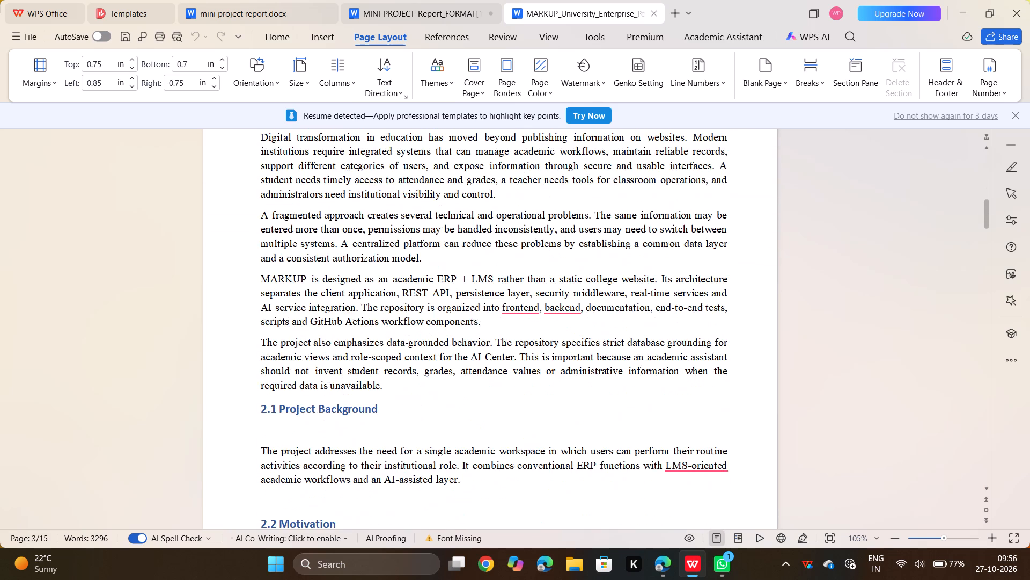
scroll(551, 287, "down", 6)
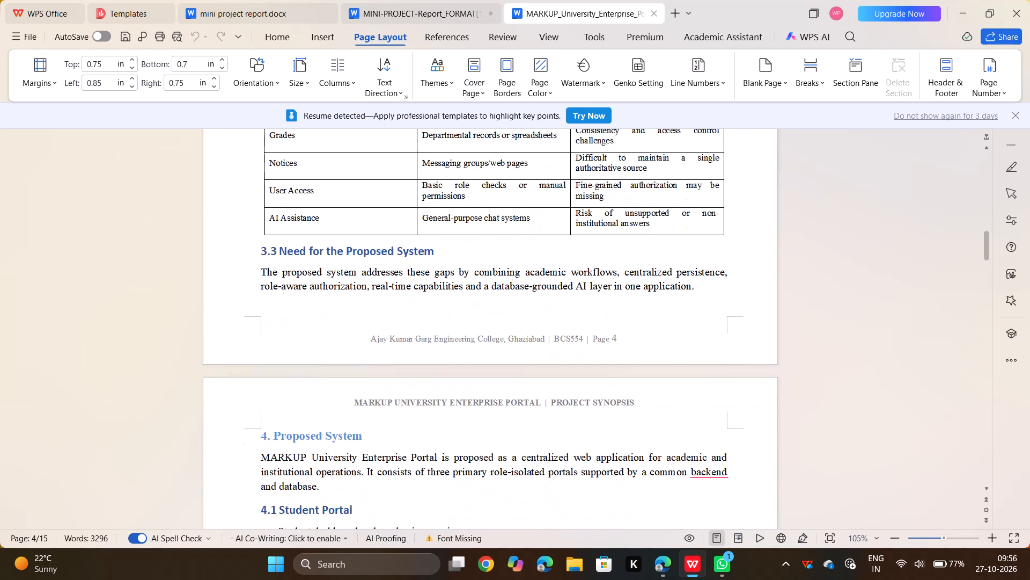
scroll(551, 287, "down", 8)
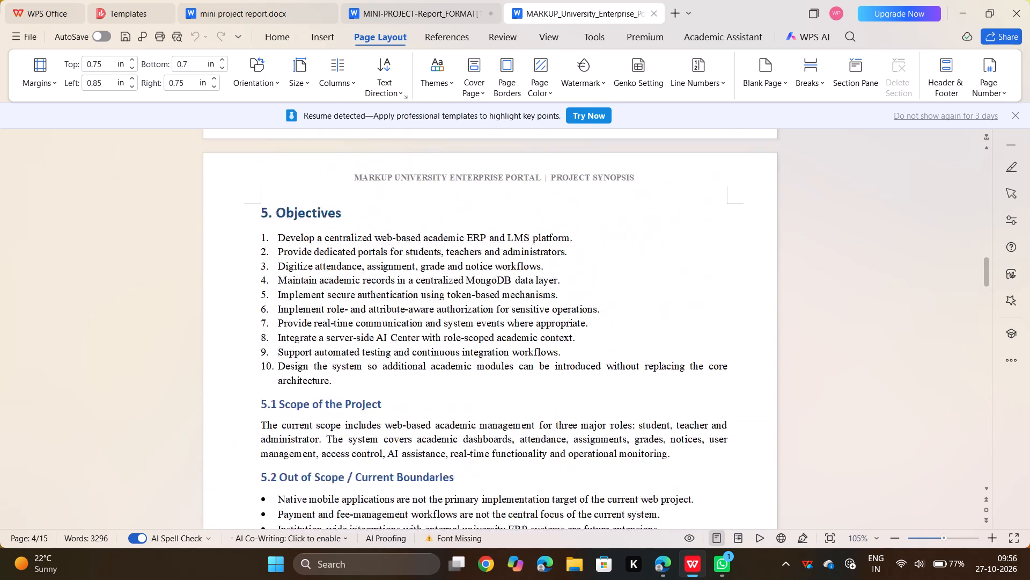
scroll(551, 287, "down", 1)
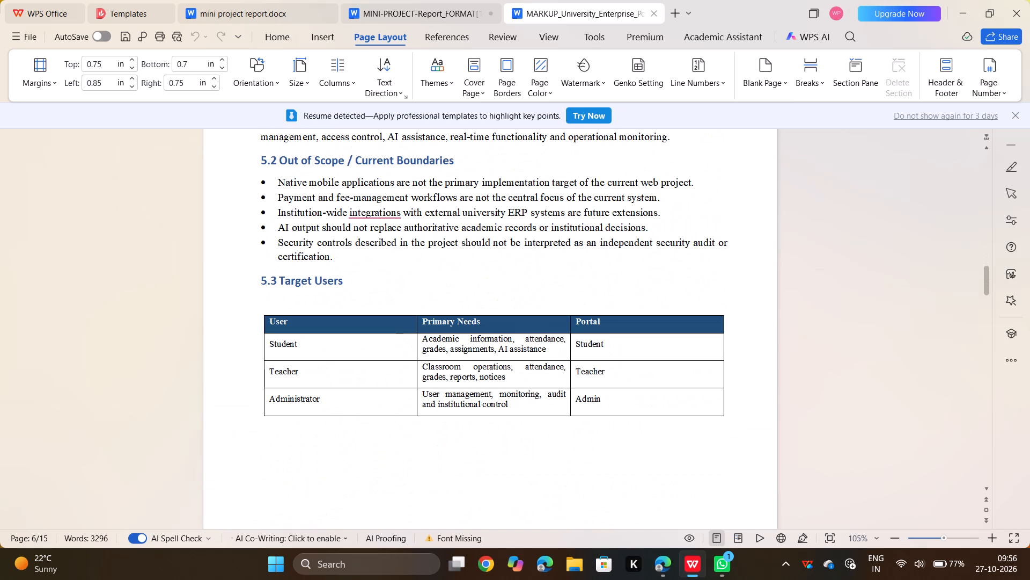
Recheck the synopsis's section 4, Proposed System, covering the three portals, the core technical approach and the data authenticity principle.
scroll(551, 287, "up", 6)
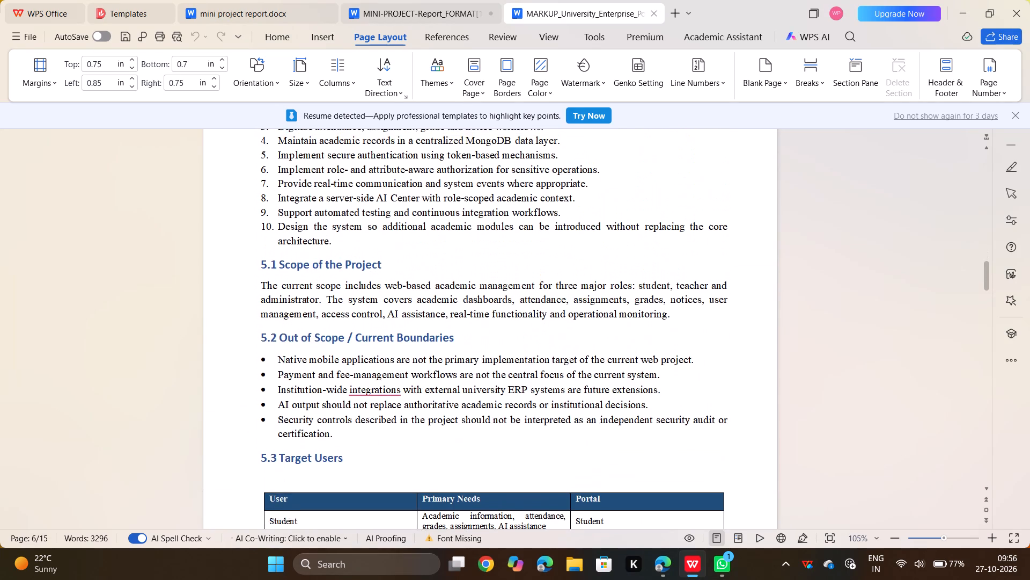
scroll(551, 287, "up", 6)
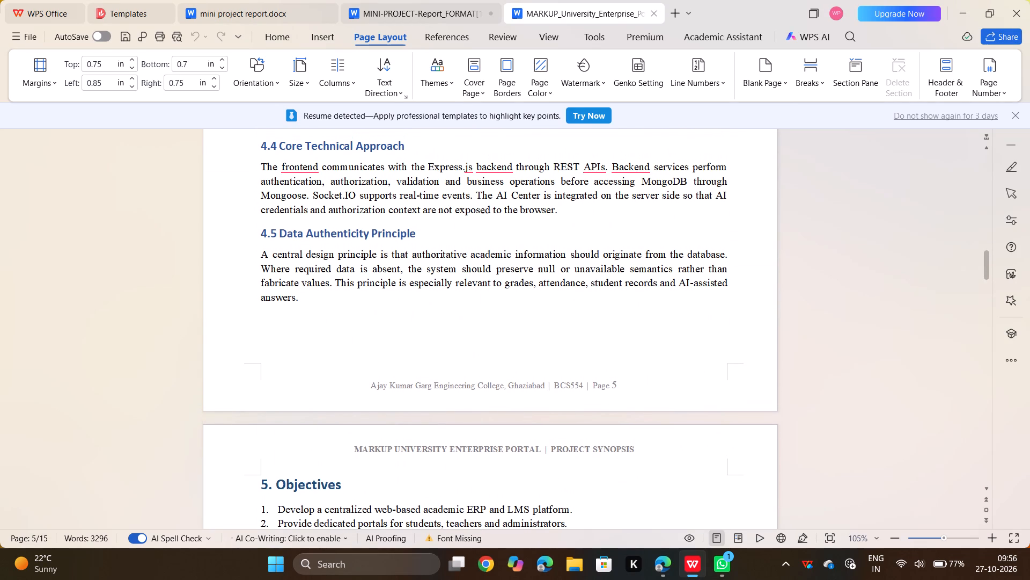
scroll(551, 287, "up", 5)
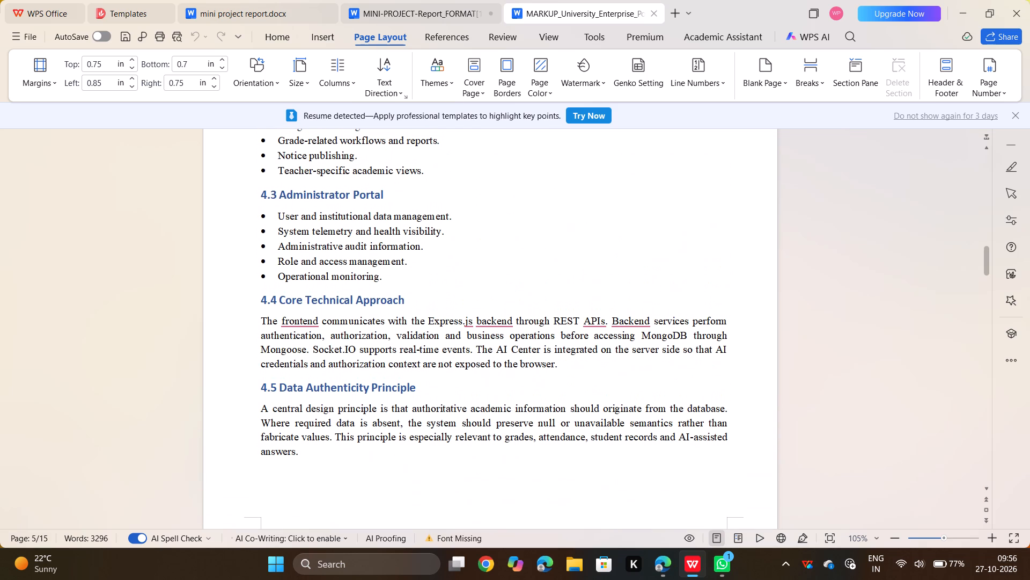
scroll(551, 287, "up", 5)
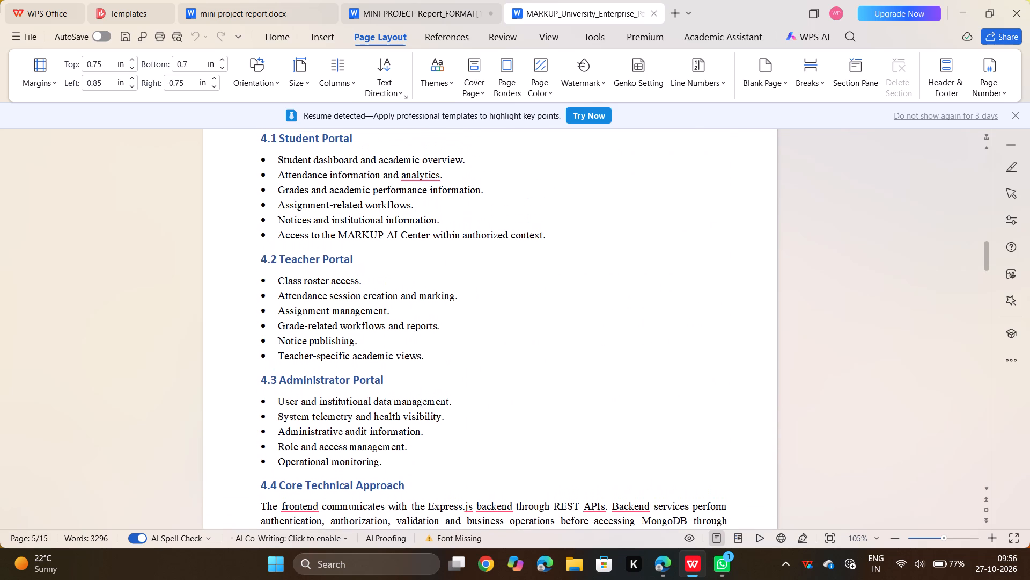
scroll(551, 287, "up", 5)
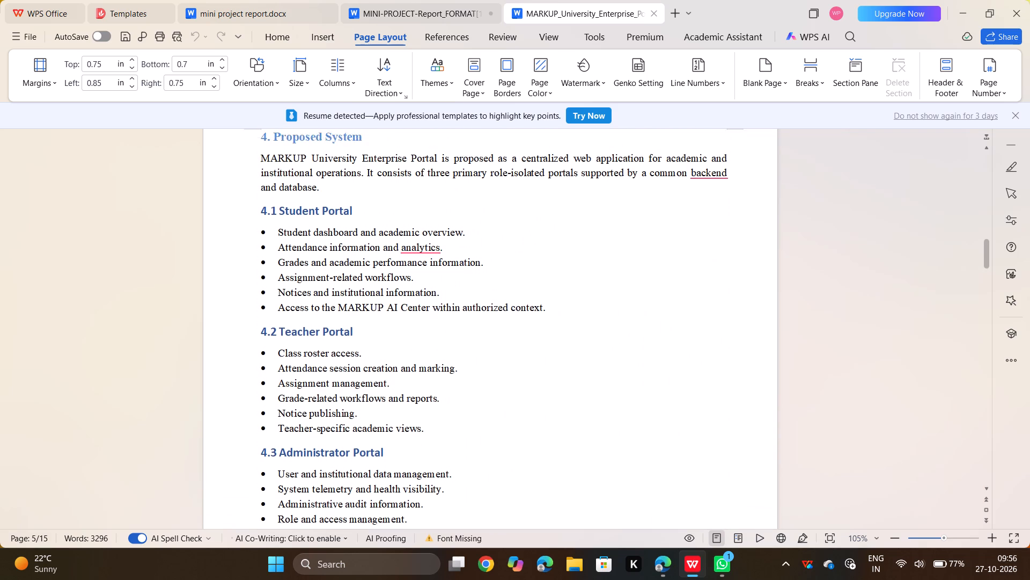
scroll(551, 287, "up", 2)
scroll(551, 287, "down", 11)
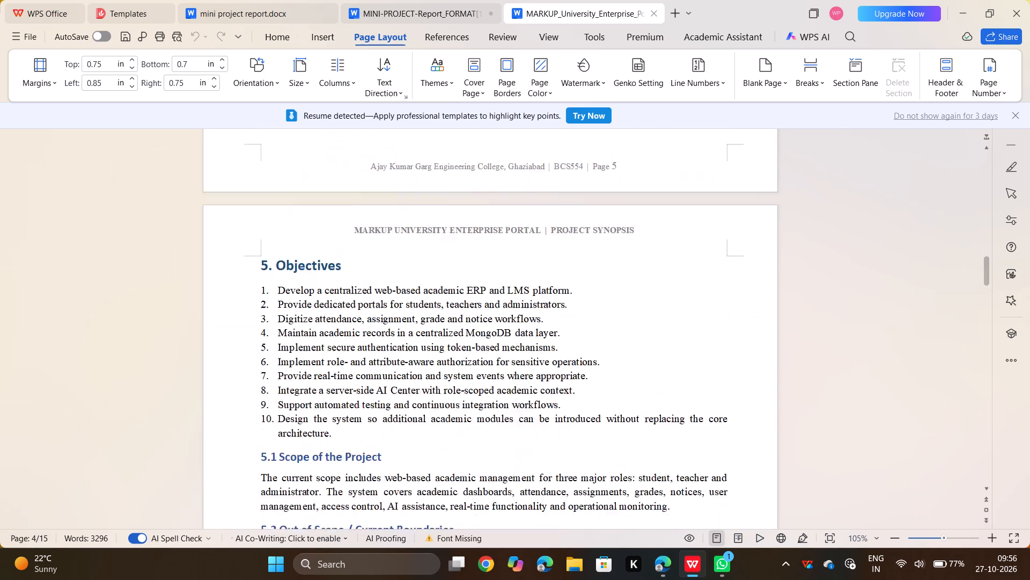
Examine the synopsis from section 6, System Architecture, through the technology stack and development stages to section 12.3, Potential Applications.
scroll(551, 287, "down", 5)
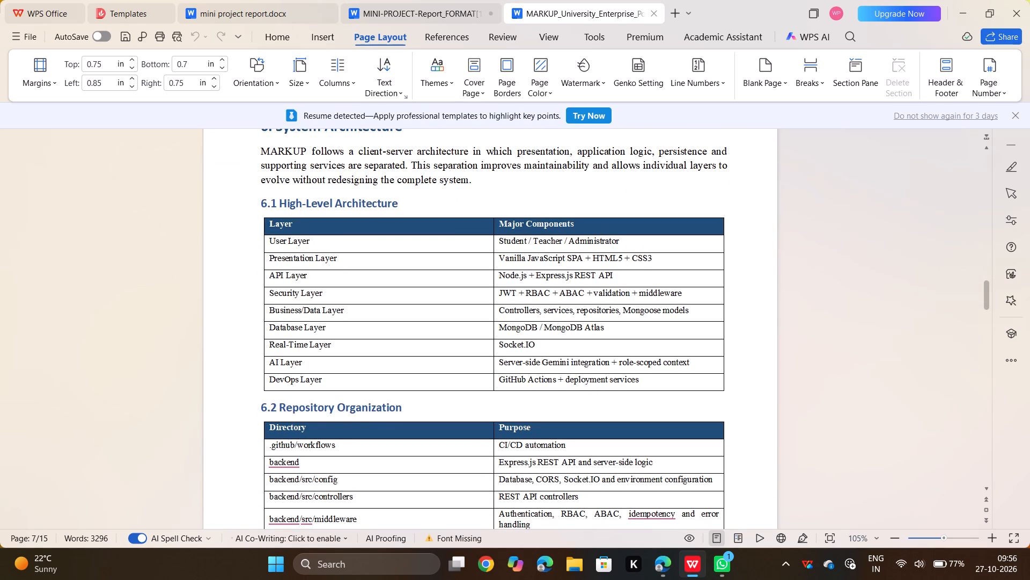
scroll(551, 287, "down", 12)
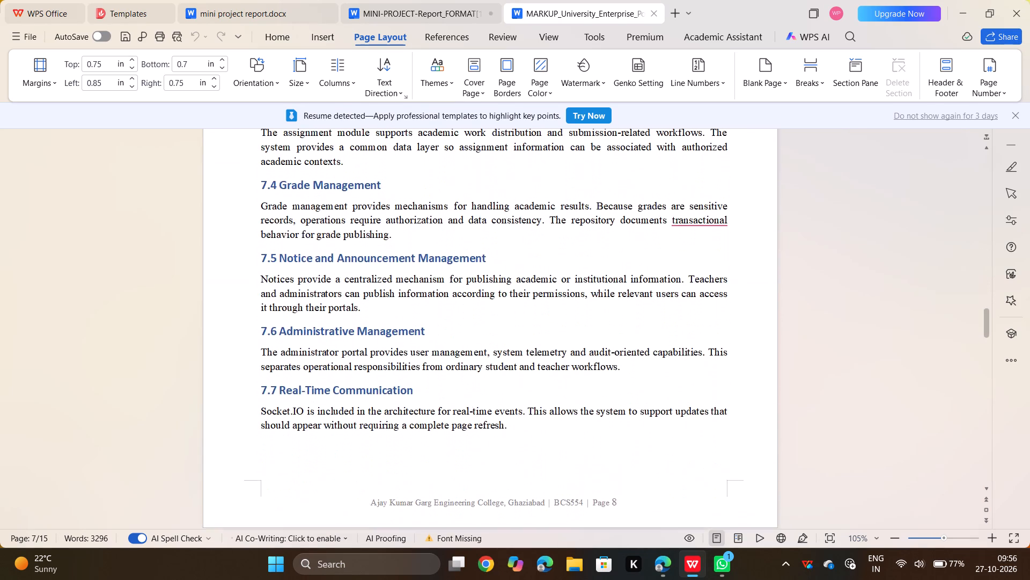
scroll(551, 287, "down", 10)
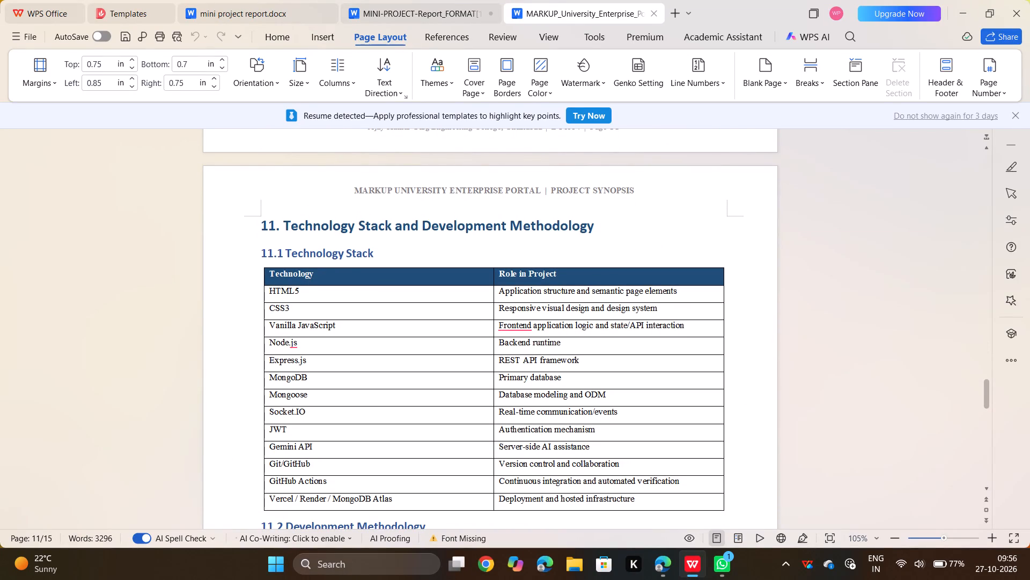
scroll(551, 287, "down", 4)
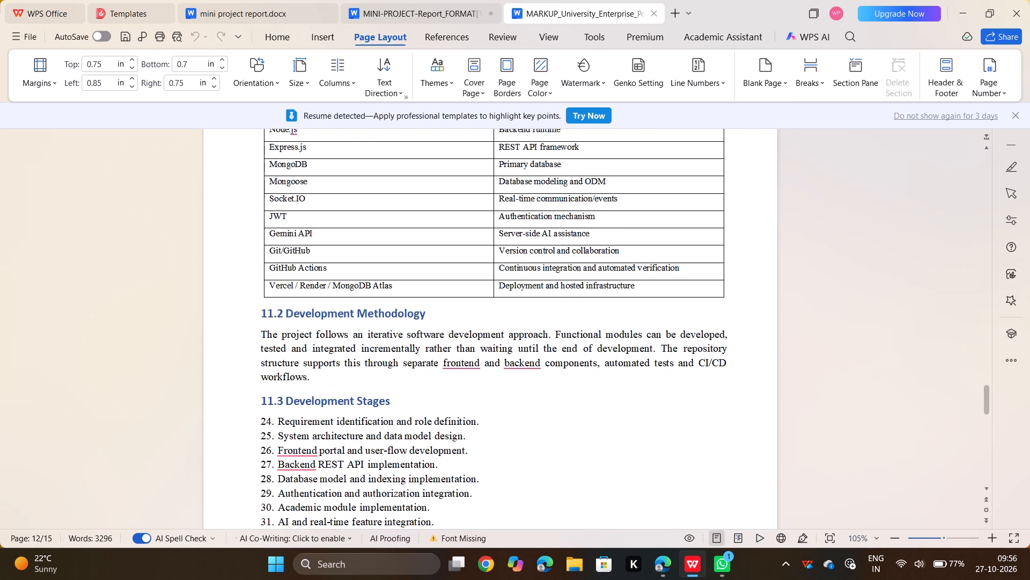
scroll(551, 287, "down", 3)
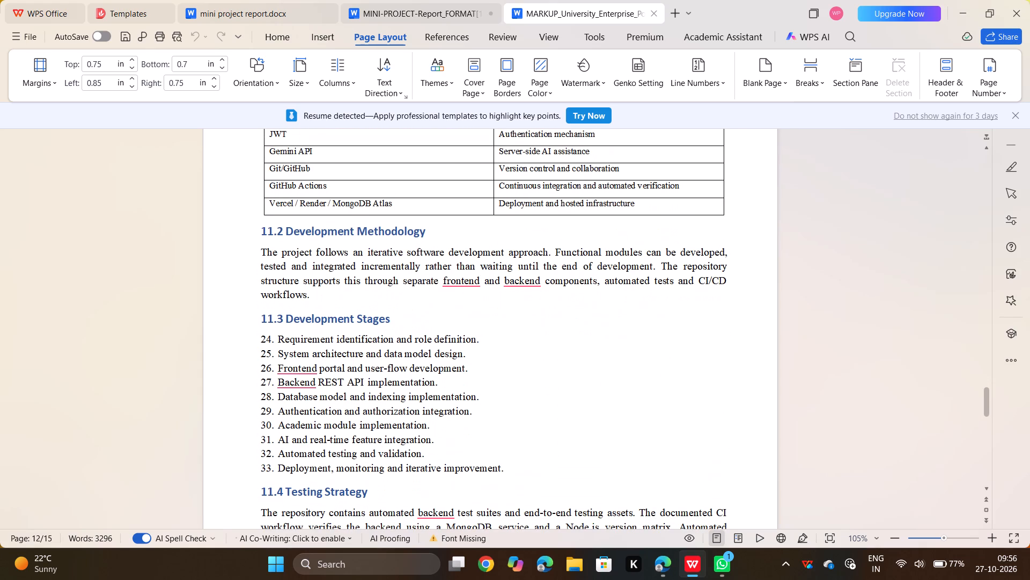
scroll(551, 287, "down", 9)
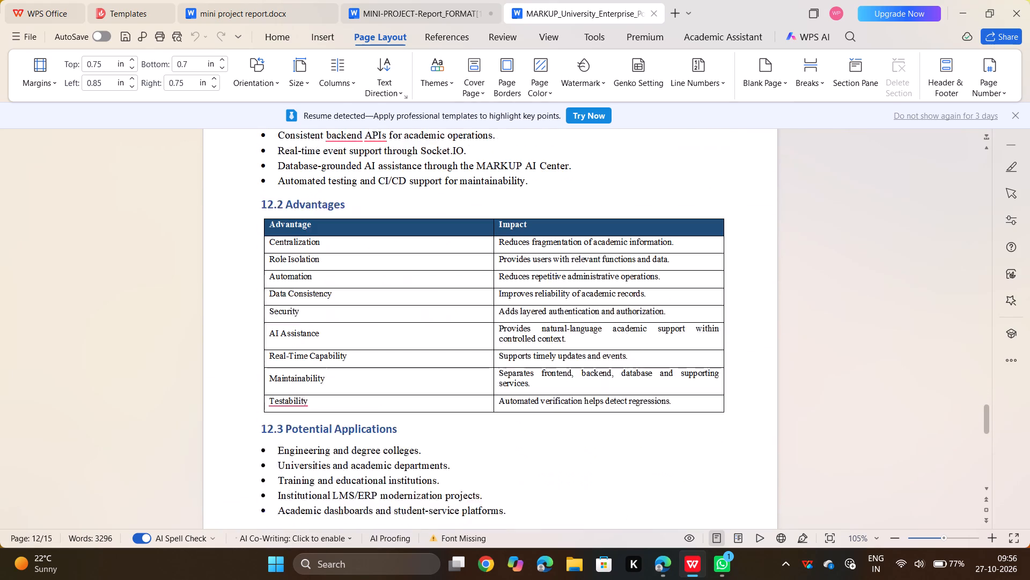
scroll(551, 287, "down", 3)
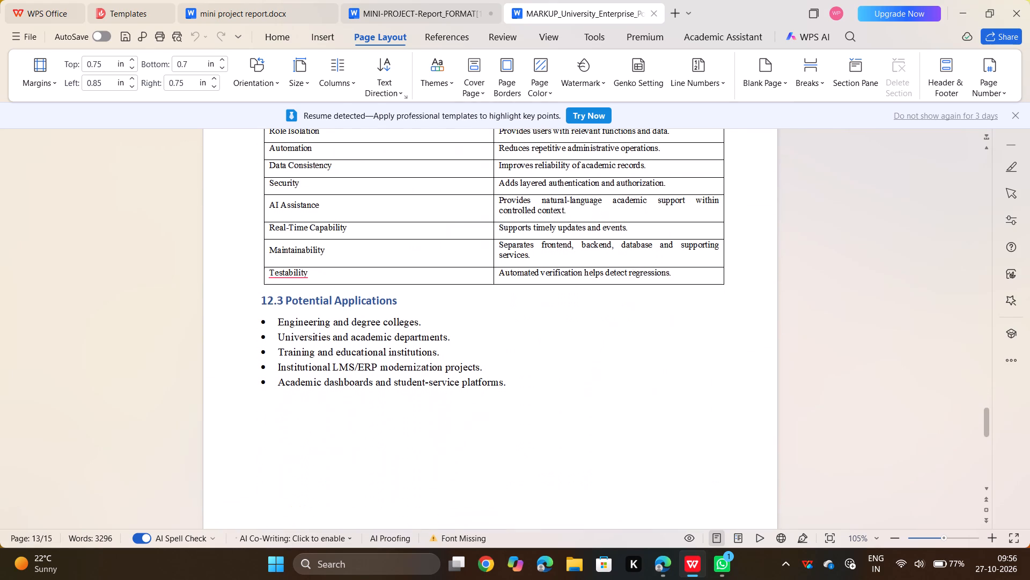
Review the synopsis's closing sections: Future Scope, Limitations, Conclusion and References.
scroll(551, 287, "down", 6)
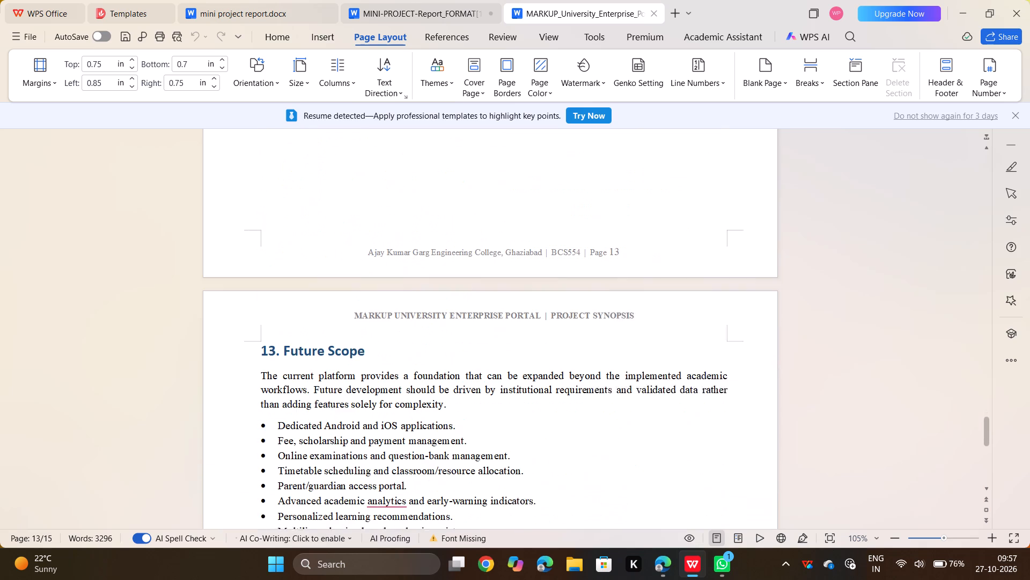
scroll(551, 287, "down", 2)
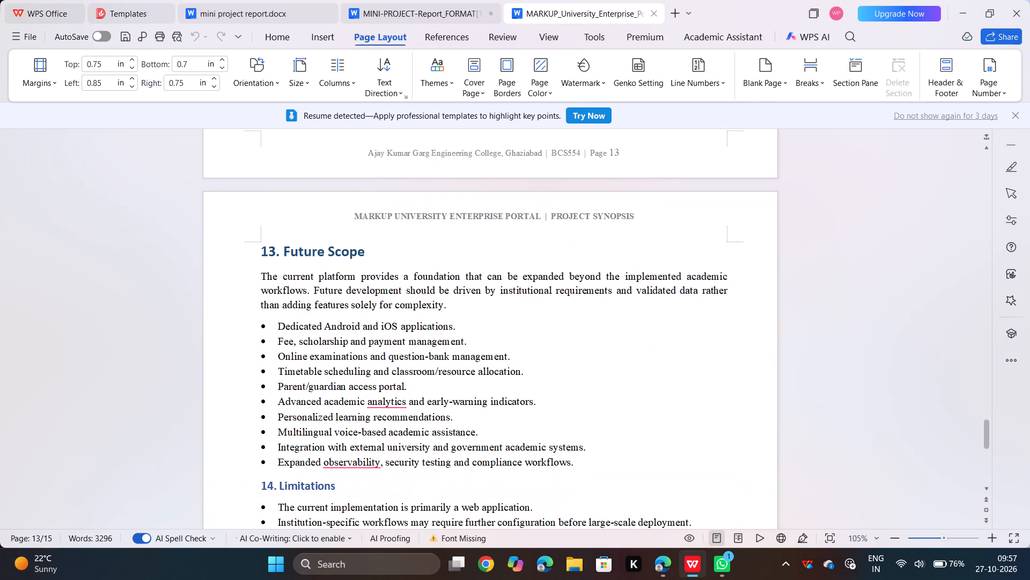
scroll(551, 287, "down", 2)
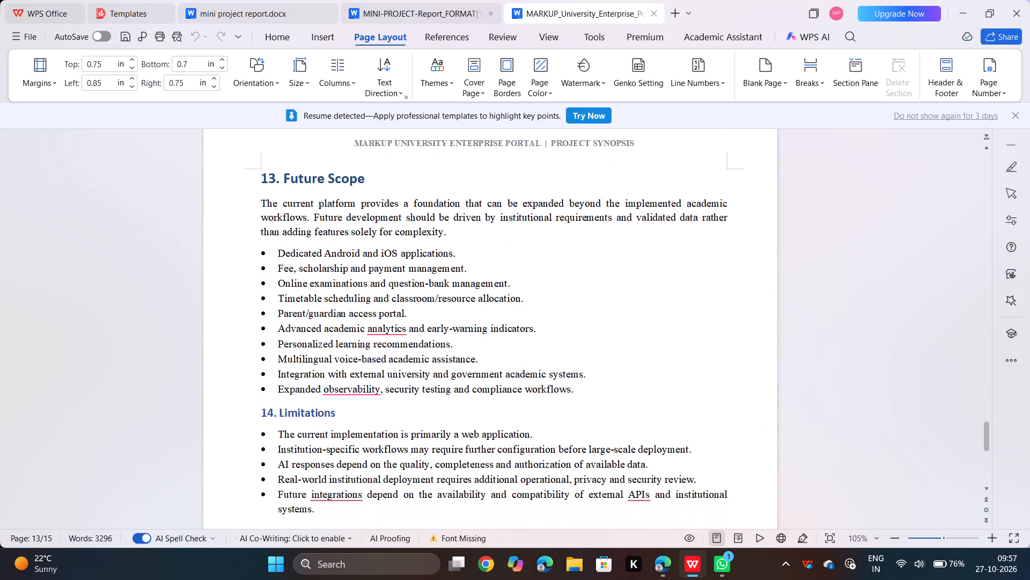
scroll(551, 287, "down", 3)
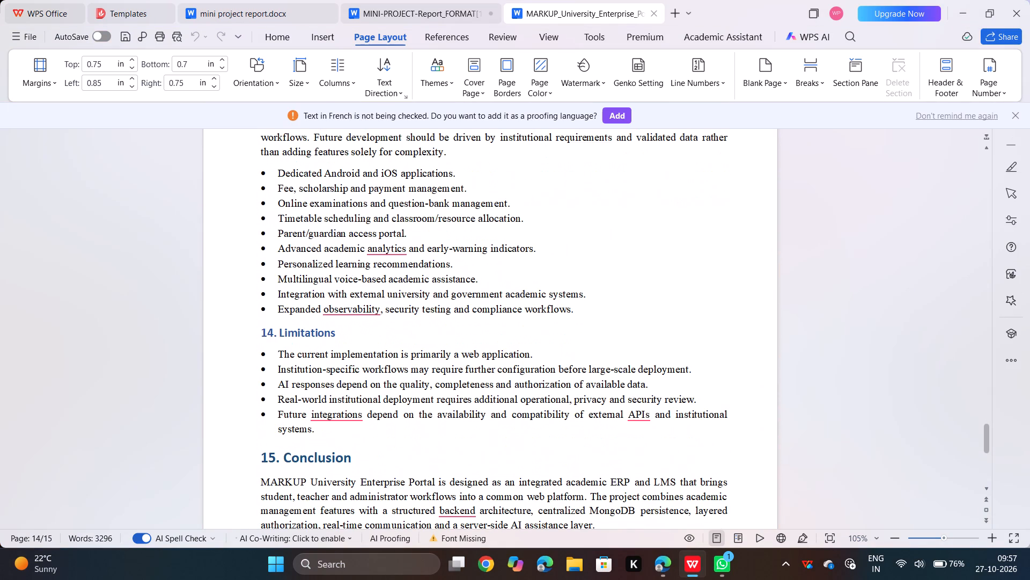
scroll(551, 287, "down", 3)
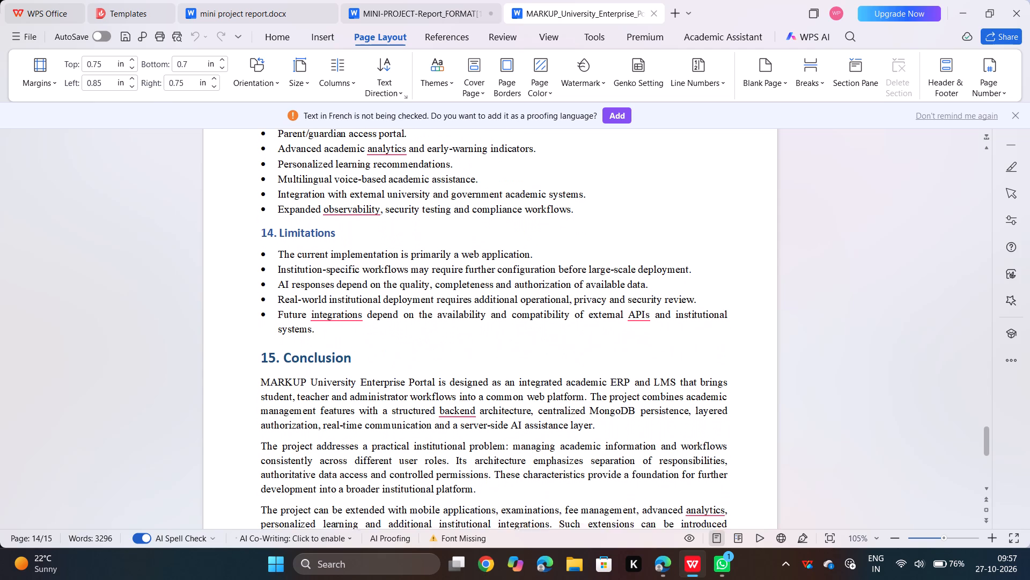
scroll(551, 287, "down", 6)
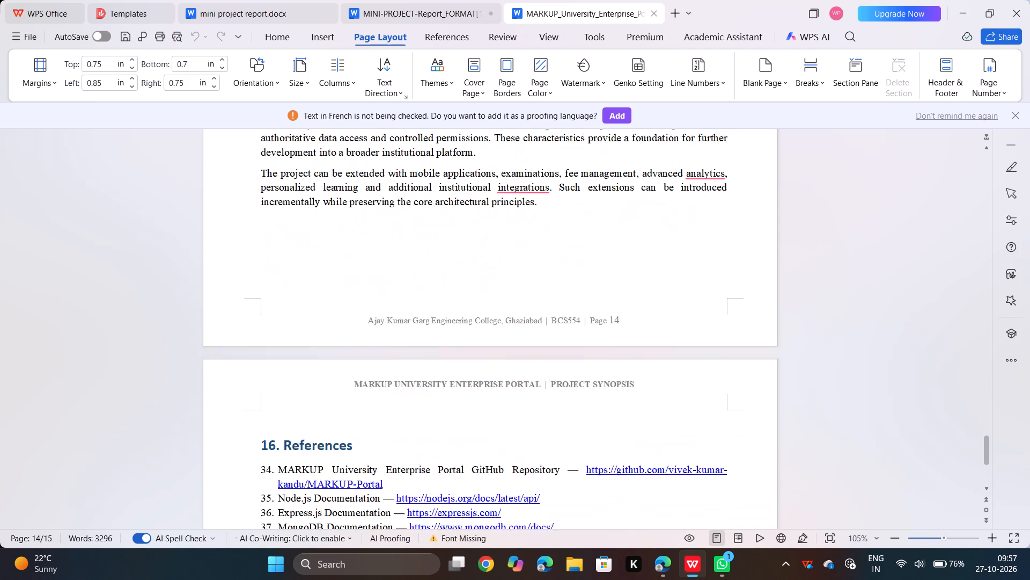
scroll(551, 287, "down", 3)
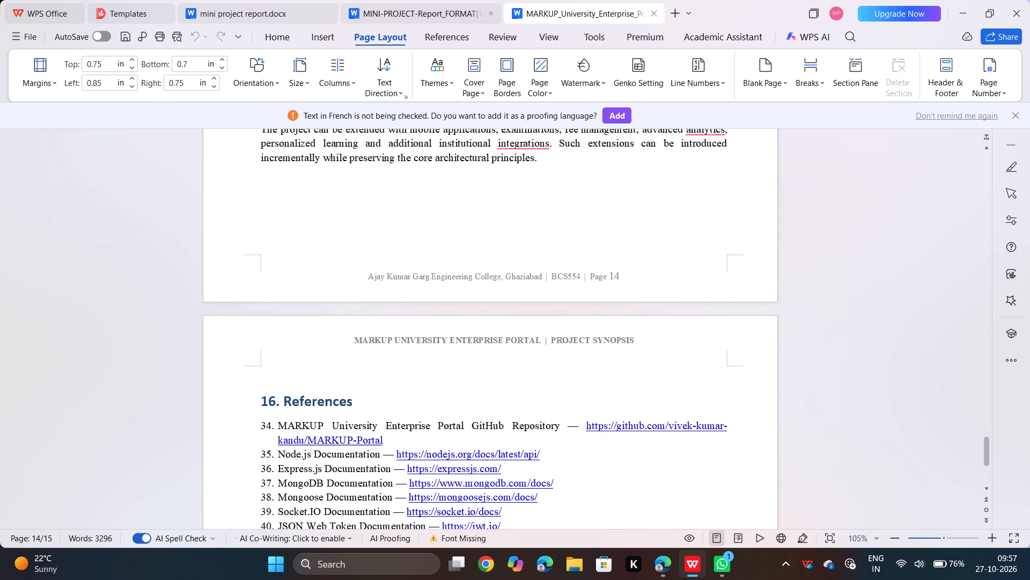
scroll(551, 287, "down", 1)
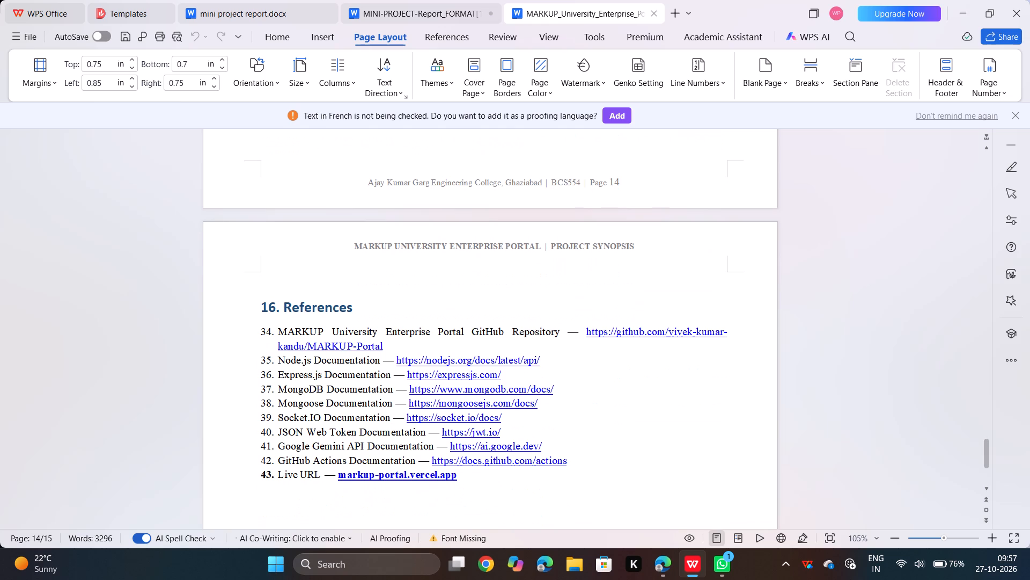
scroll(551, 287, "down", 1)
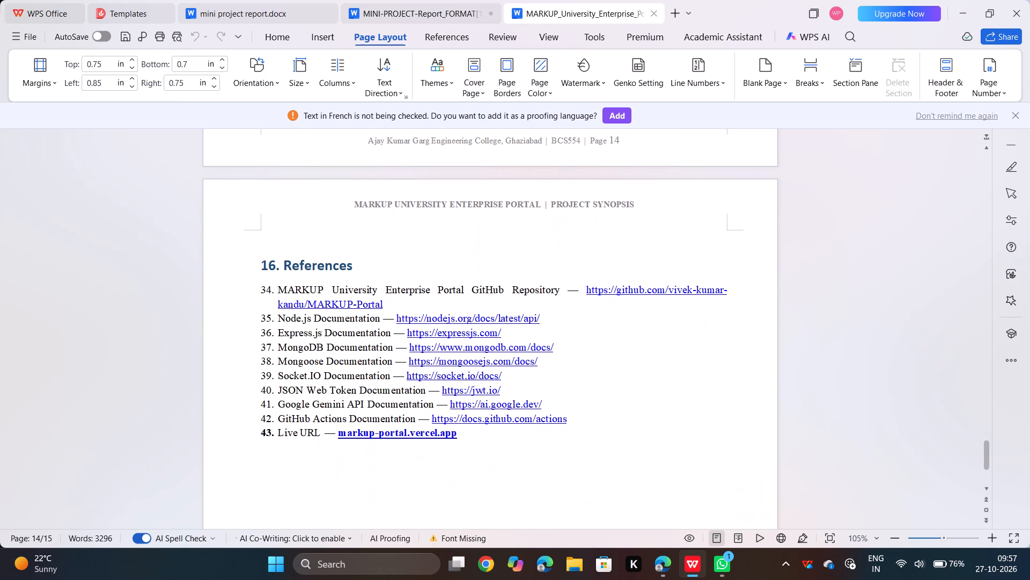
scroll(551, 287, "down", 2)
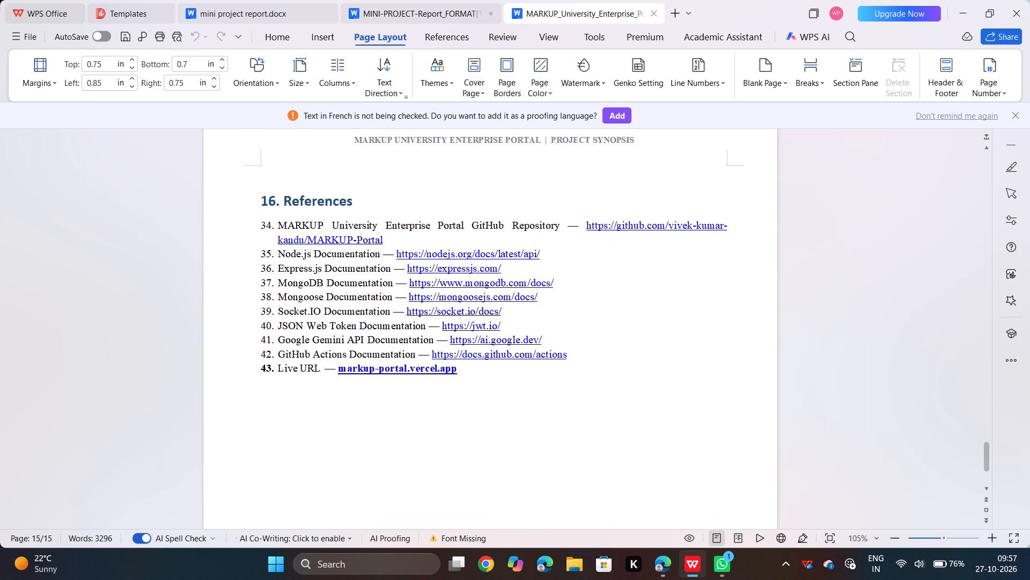
scroll(551, 287, "up", 10)
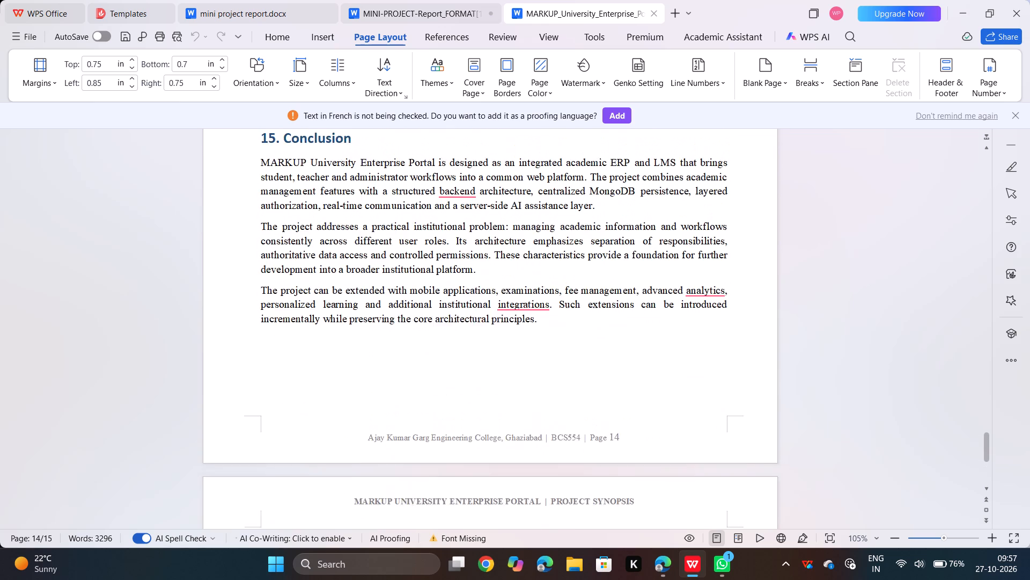
scroll(551, 287, "up", 7)
scroll(551, 287, "down", 13)
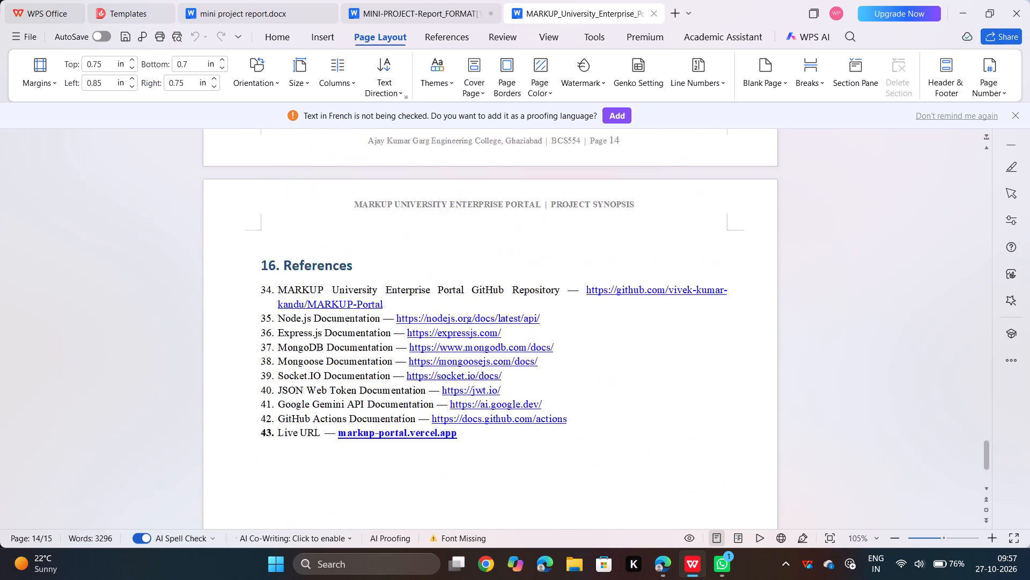
Return to the start of the synopsis and re-examine its cover page, Acknowledgement, Abstract, Keywords and the opening of the Introduction.
scroll(551, 287, "up", 13)
scroll(551, 287, "up", 15)
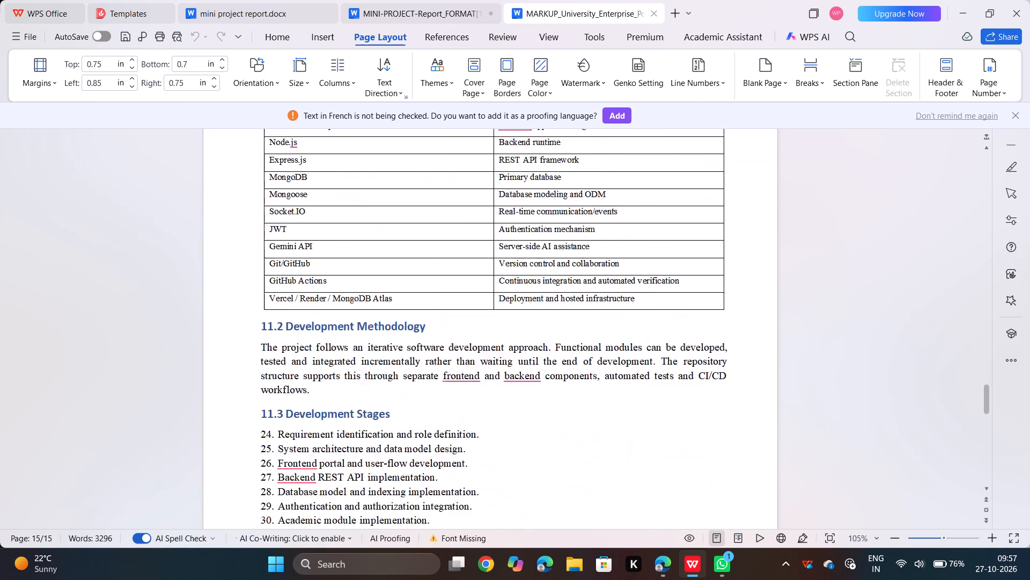
scroll(551, 287, "up", 13)
scroll(551, 287, "up", 16)
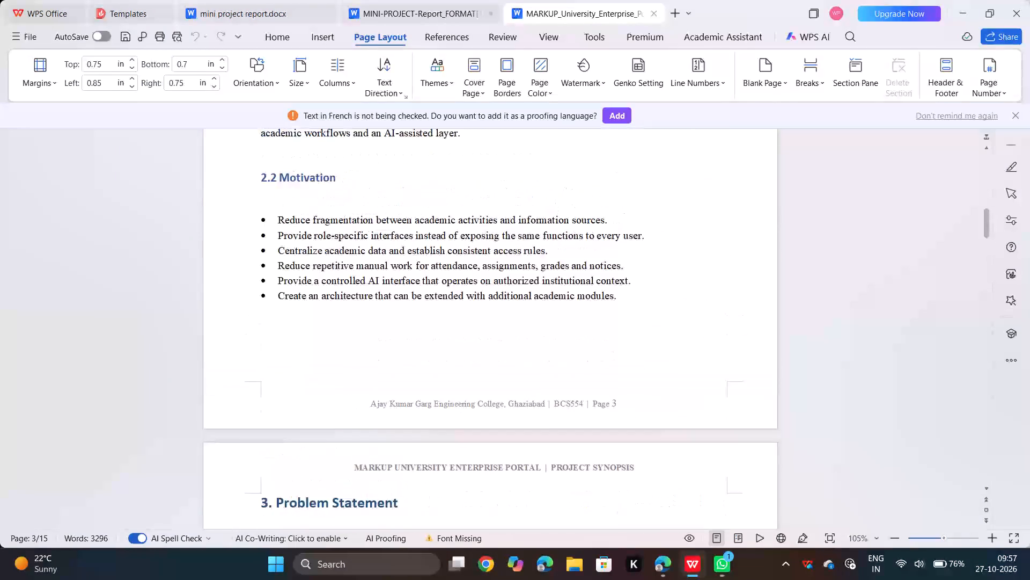
scroll(551, 287, "up", 10)
scroll(551, 287, "down", 1)
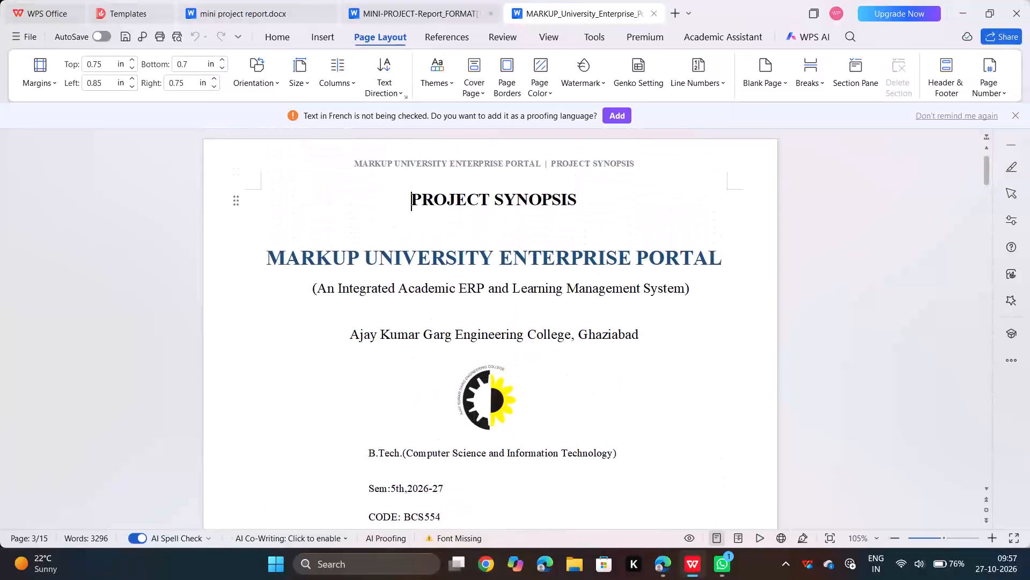
scroll(551, 287, "down", 8)
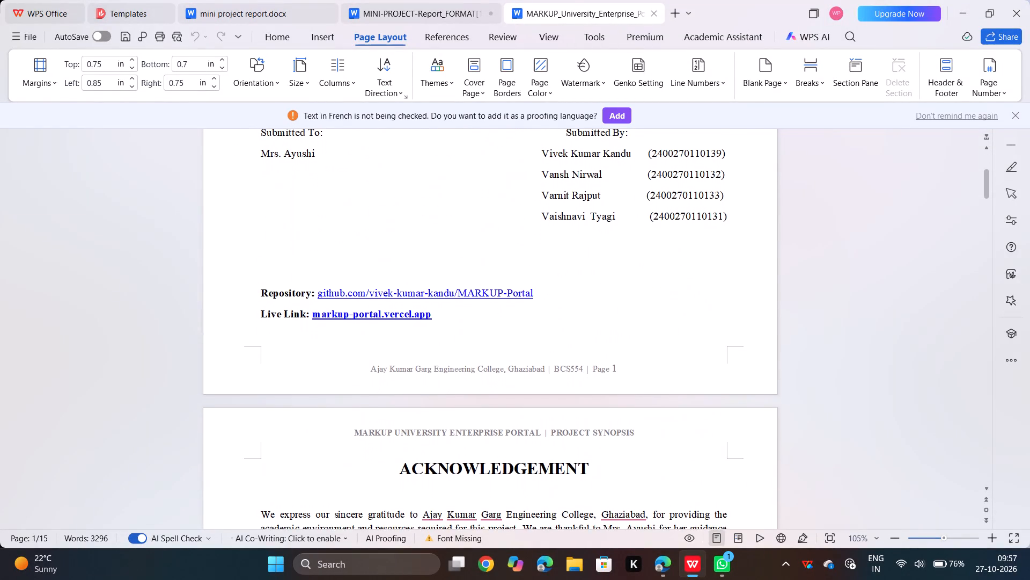
scroll(551, 287, "down", 4)
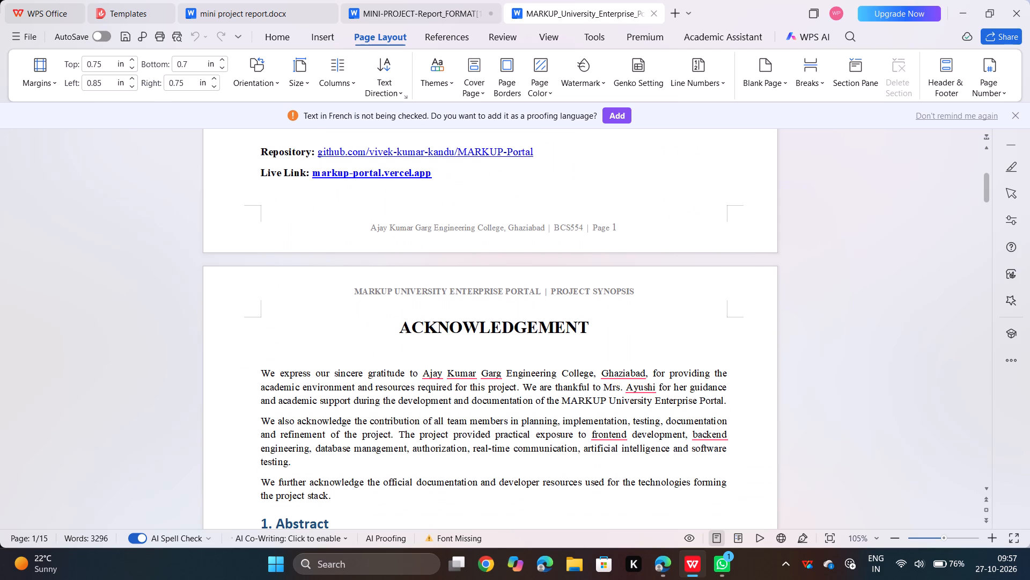
scroll(551, 287, "down", 8)
scroll(551, 287, "up", 1)
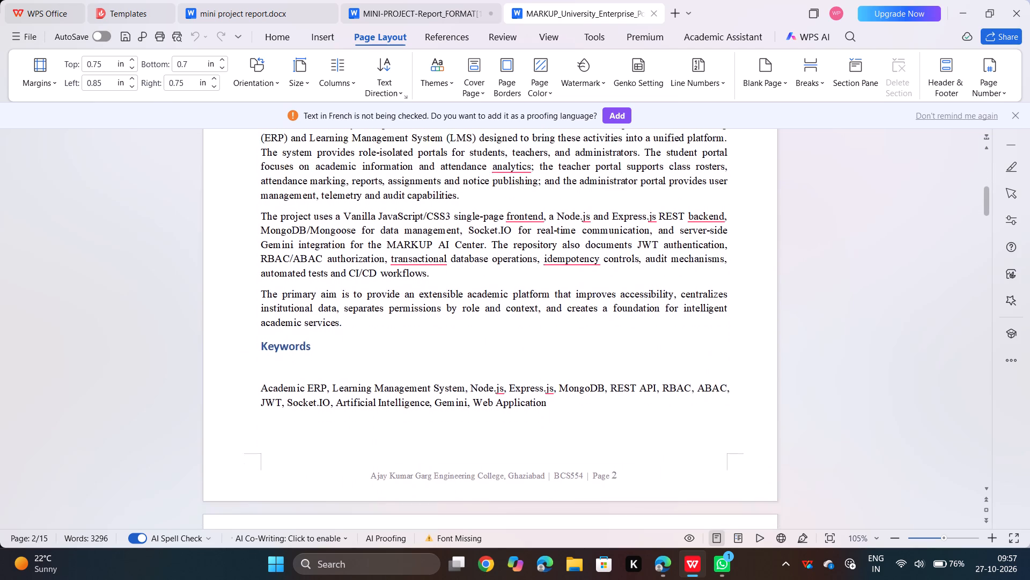
scroll(551, 287, "up", 2)
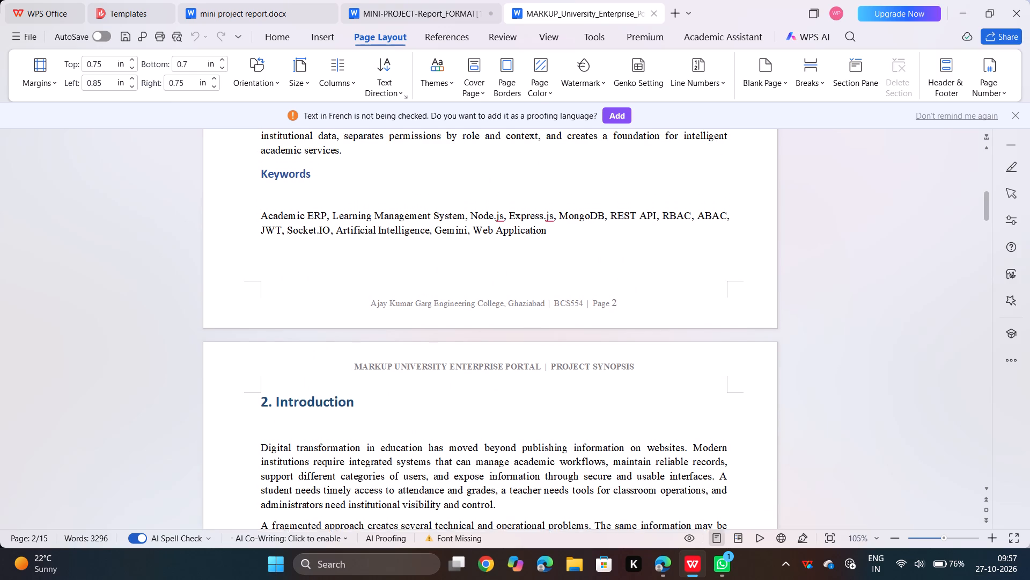
scroll(551, 287, "up", 2)
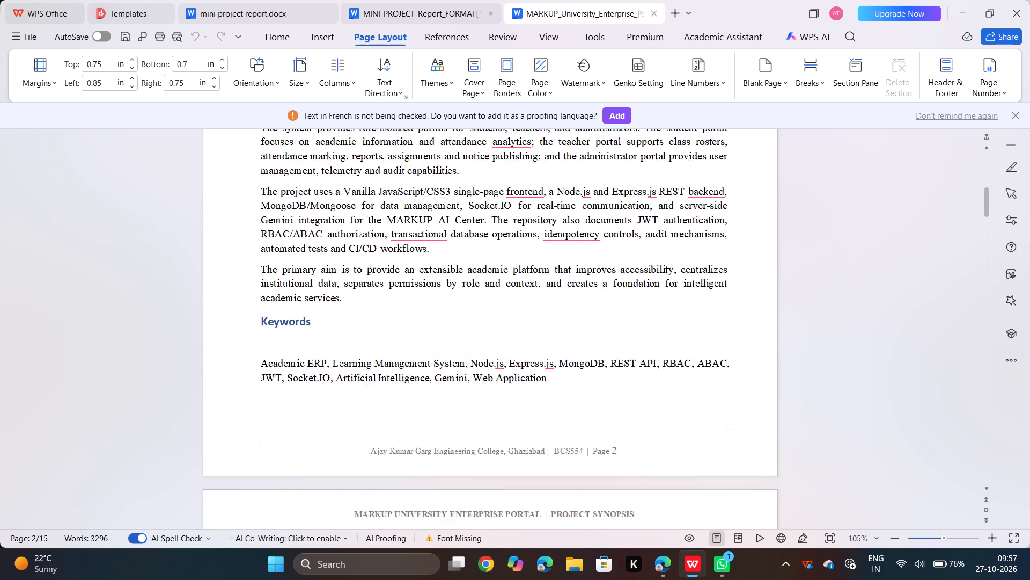
Re-examine the synopsis from the Acknowledgement and Abstract through the Introduction and Motivation to section 3, Problem Statement, returning to the Abstract.
scroll(551, 287, "up", 6)
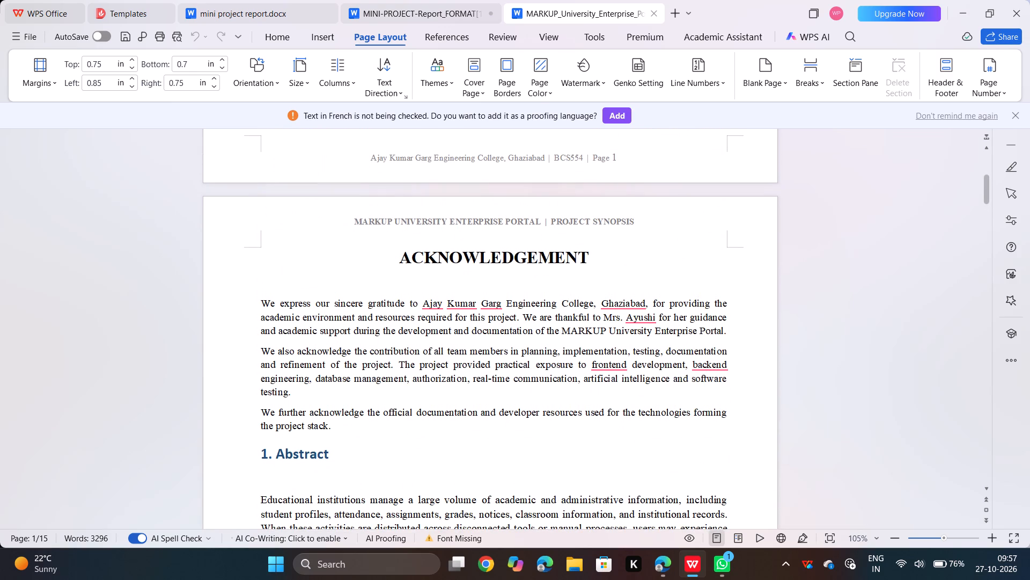
scroll(551, 287, "down", 2)
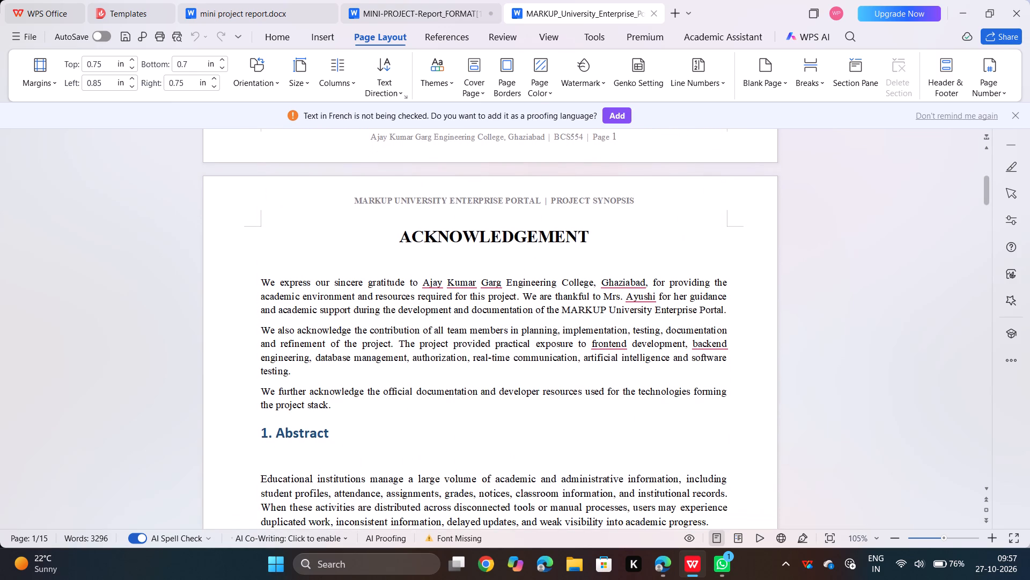
scroll(551, 287, "down", 9)
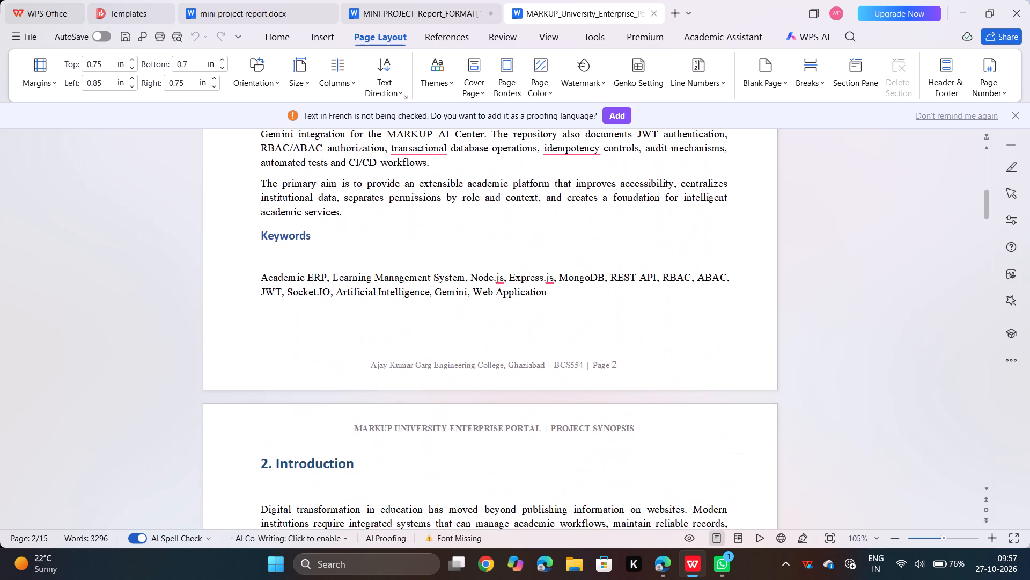
scroll(551, 287, "down", 7)
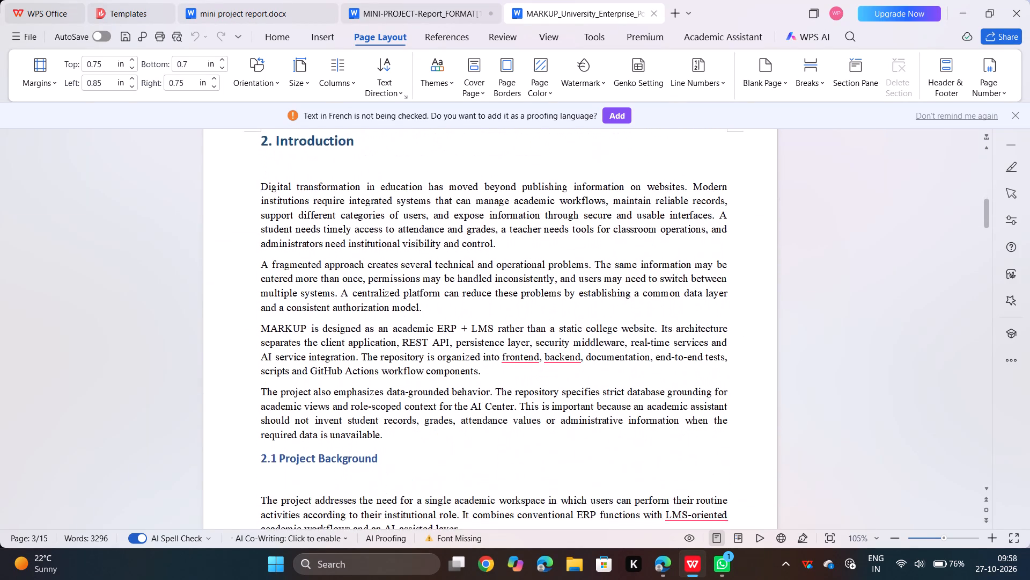
scroll(551, 287, "down", 3)
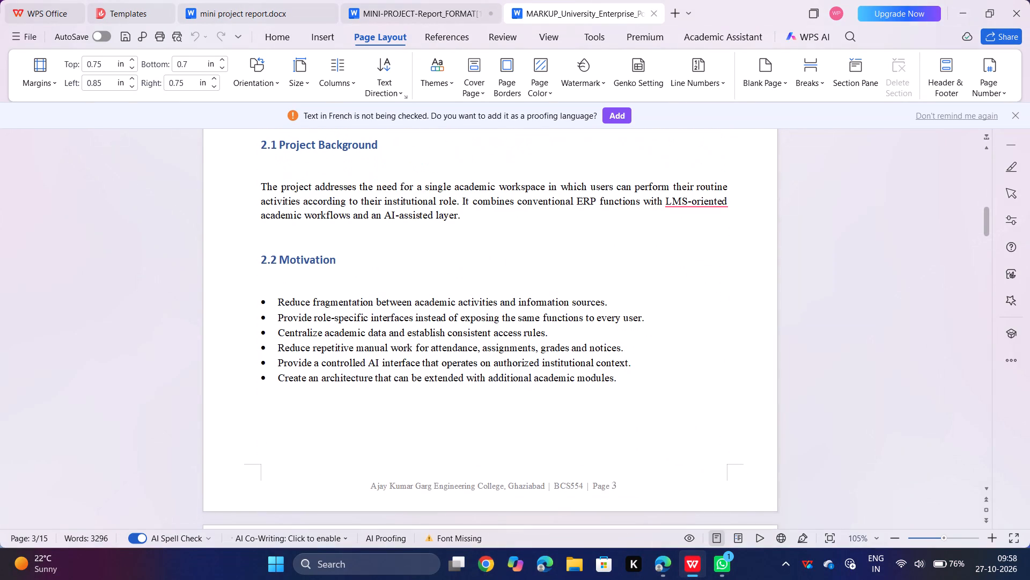
scroll(551, 287, "down", 4)
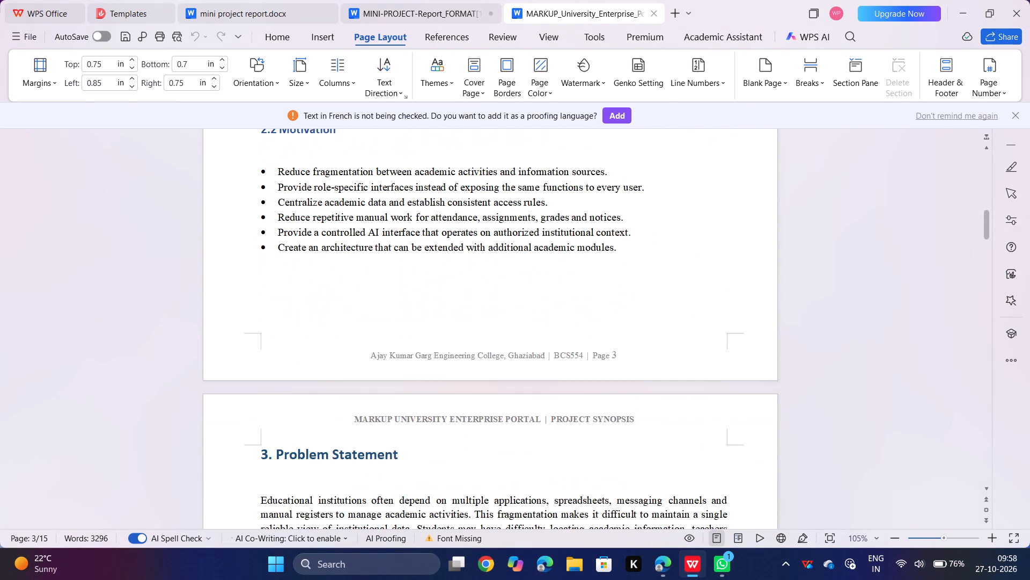
scroll(551, 287, "down", 2)
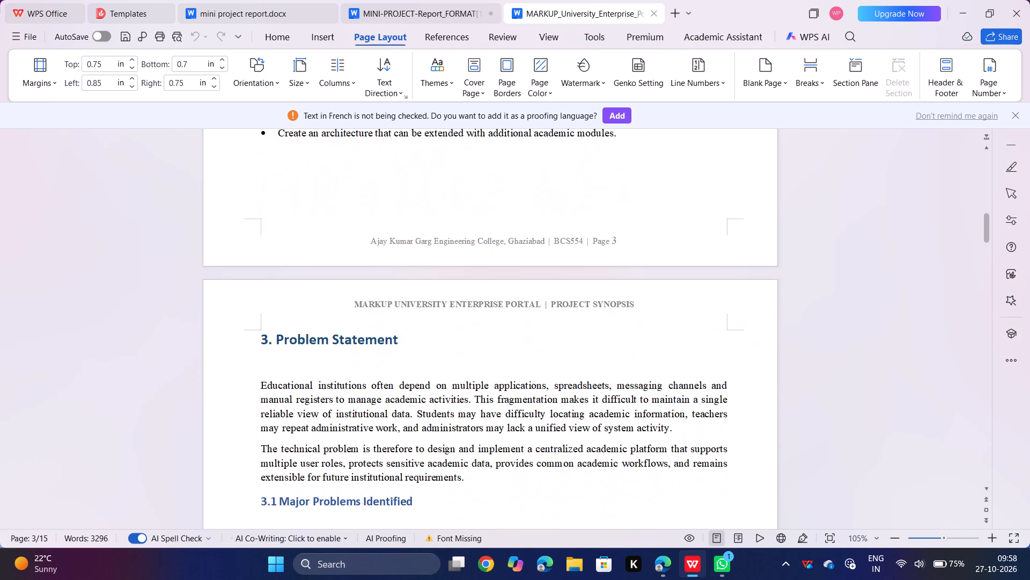
scroll(551, 287, "down", 2)
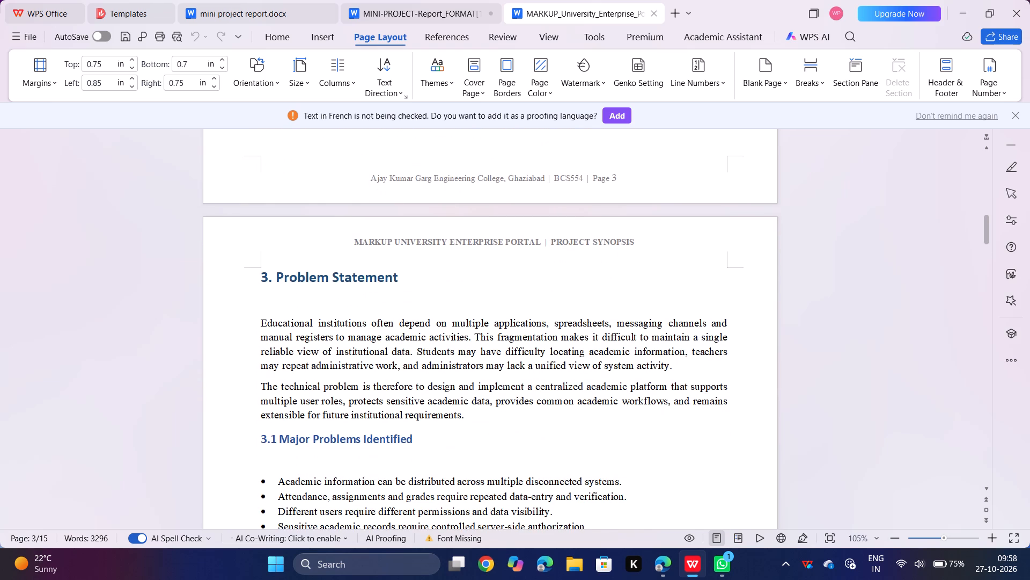
scroll(551, 287, "up", 14)
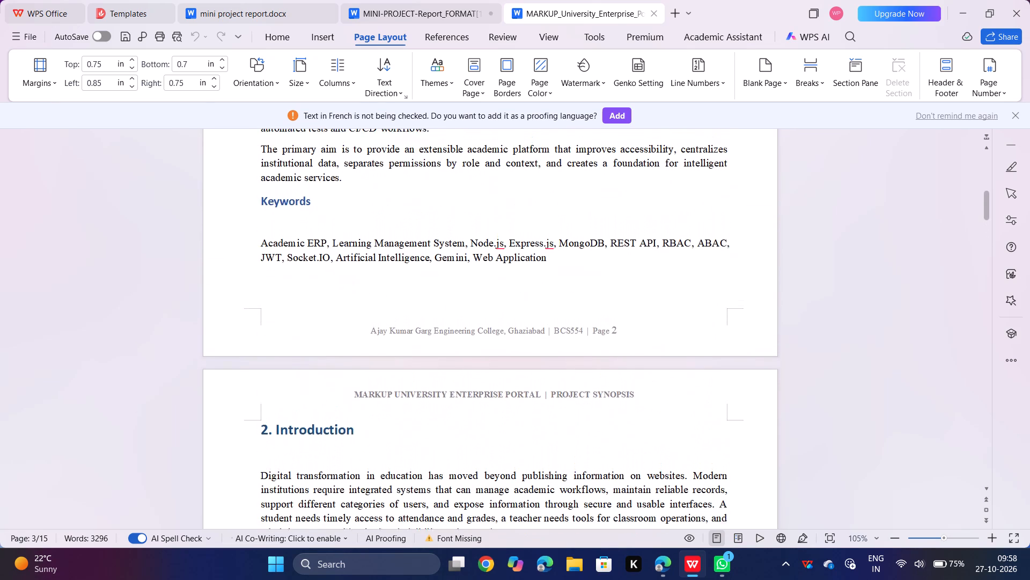
scroll(551, 287, "up", 5)
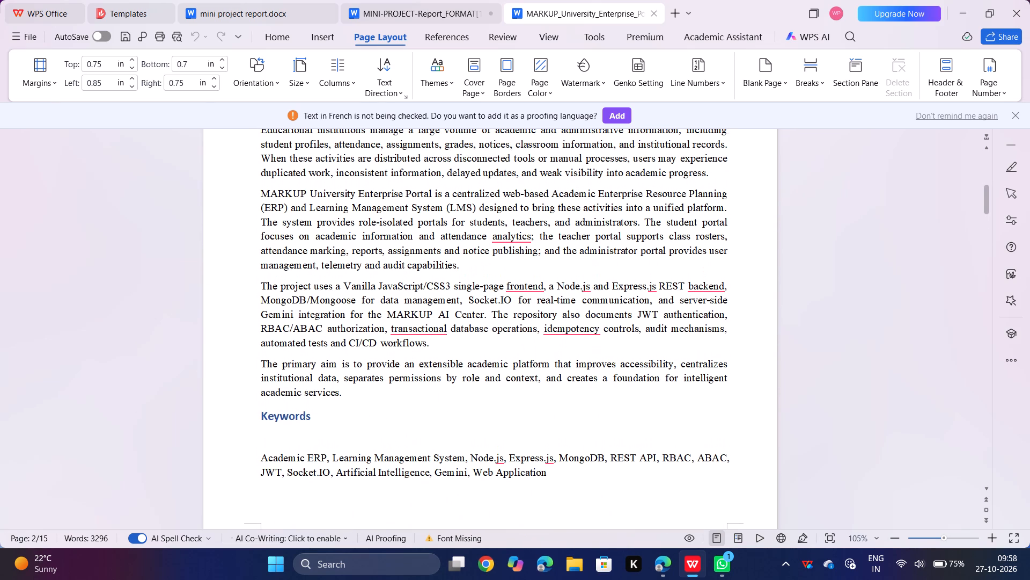
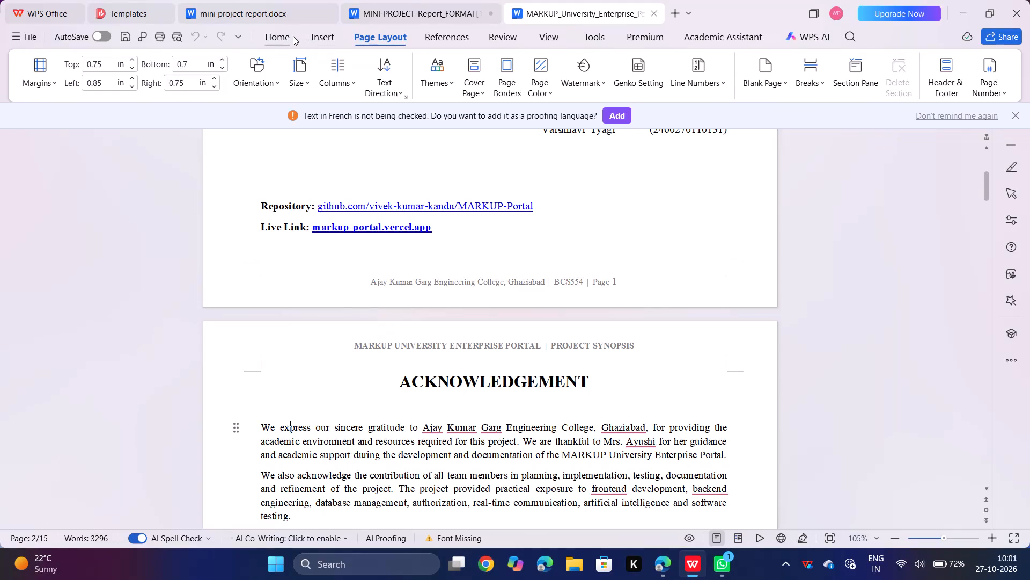
Check the font and size formatting of the synopsis's ACKNOWLEDGEMENT heading.
left_click(293, 36)
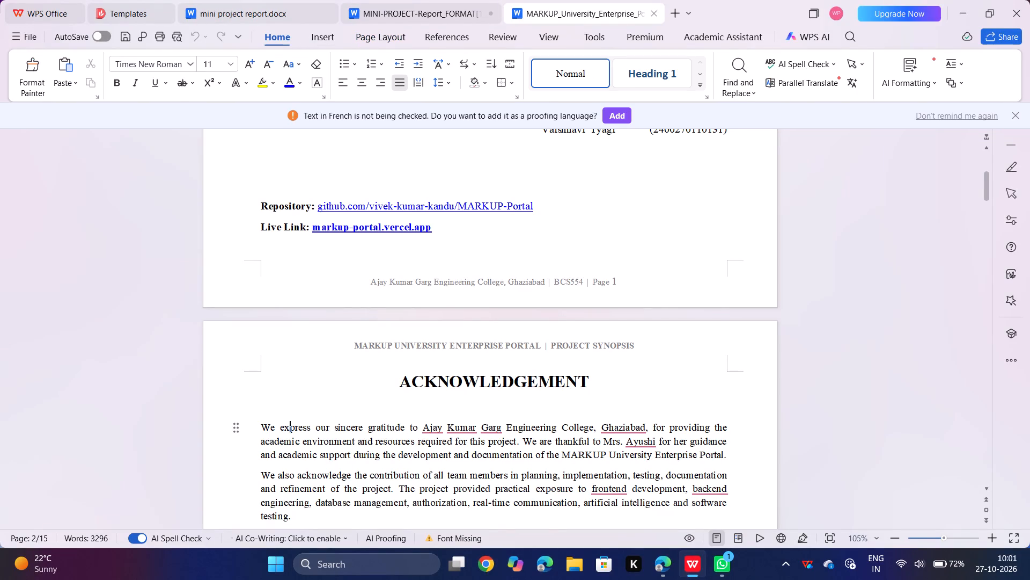
left_click(511, 381)
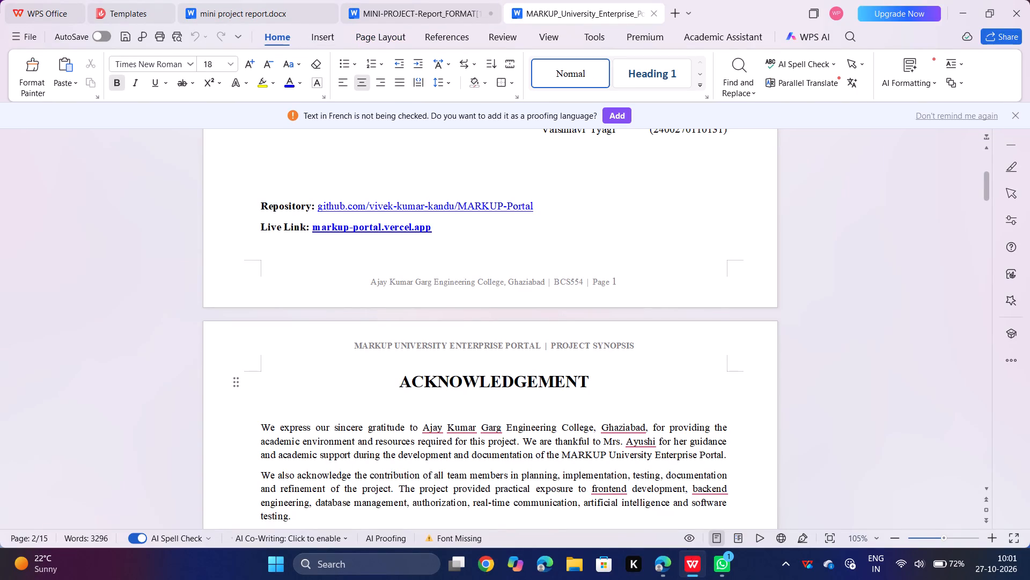
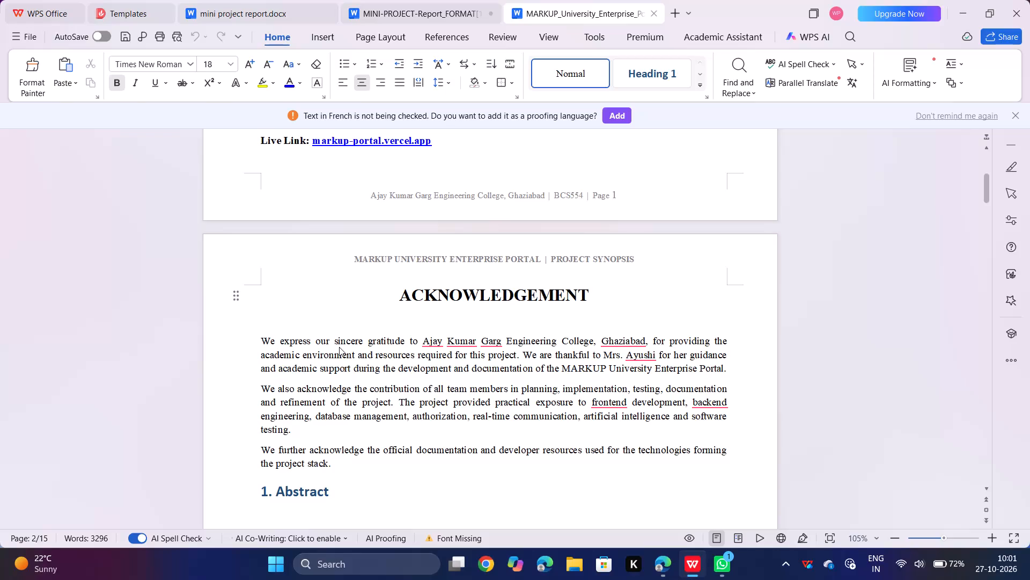
Review the synopsis from the end of the cover page and Acknowledgement through the Introduction to sections 2.1 Project Background and 2.2 Motivation.
scroll(339, 347, "up", 3)
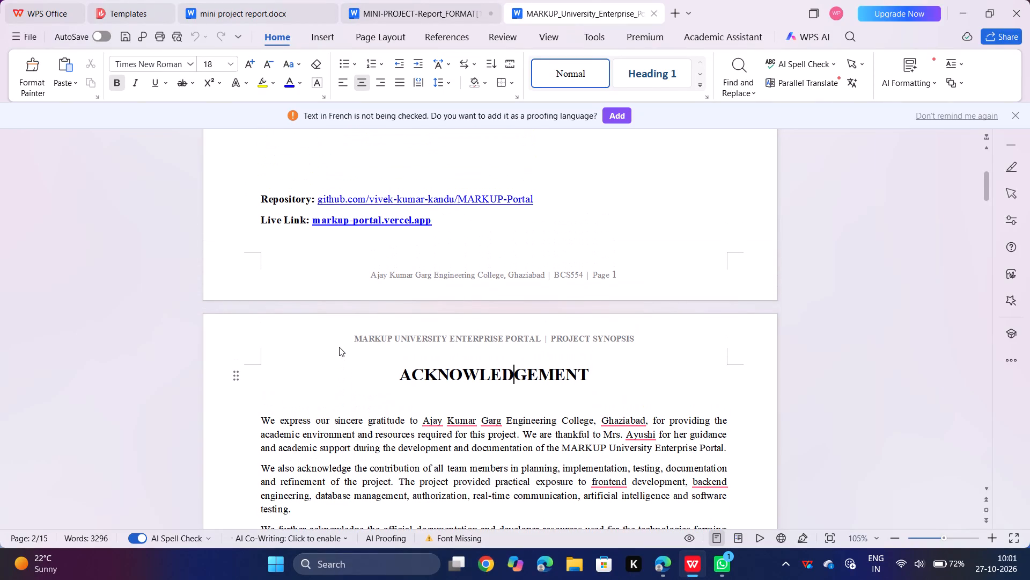
scroll(339, 347, "down", 2)
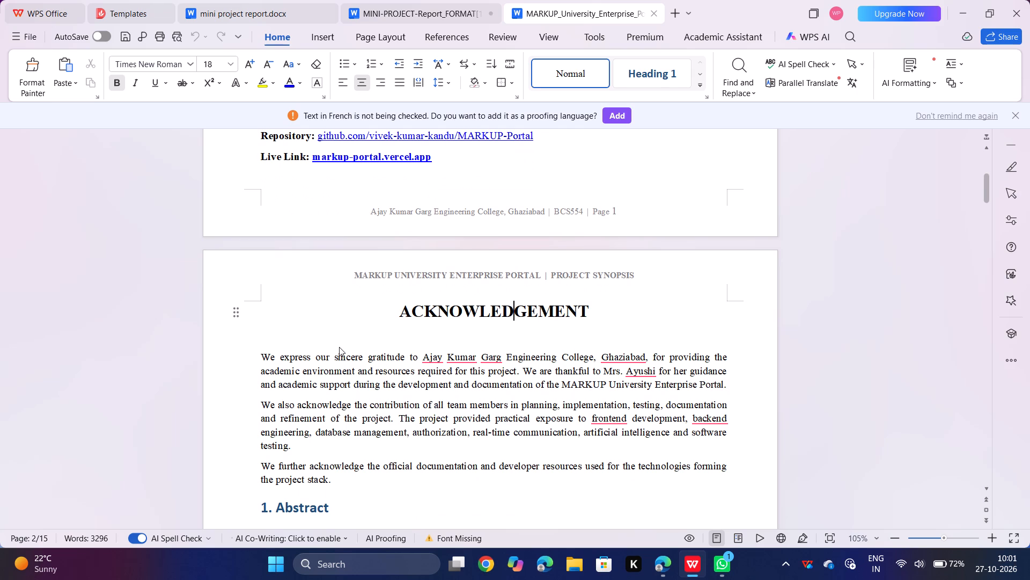
scroll(339, 347, "down", 10)
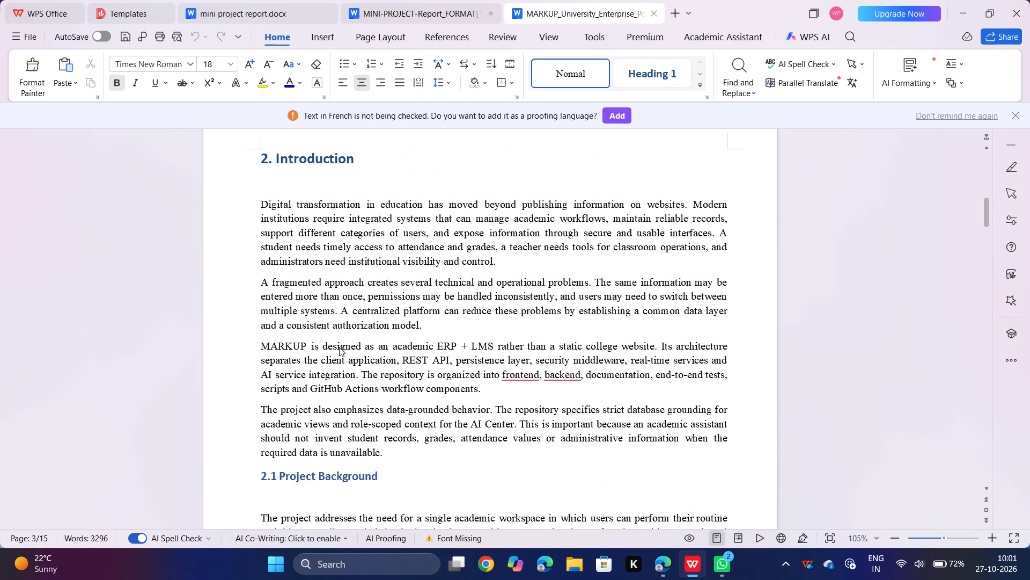
scroll(339, 347, "down", 4)
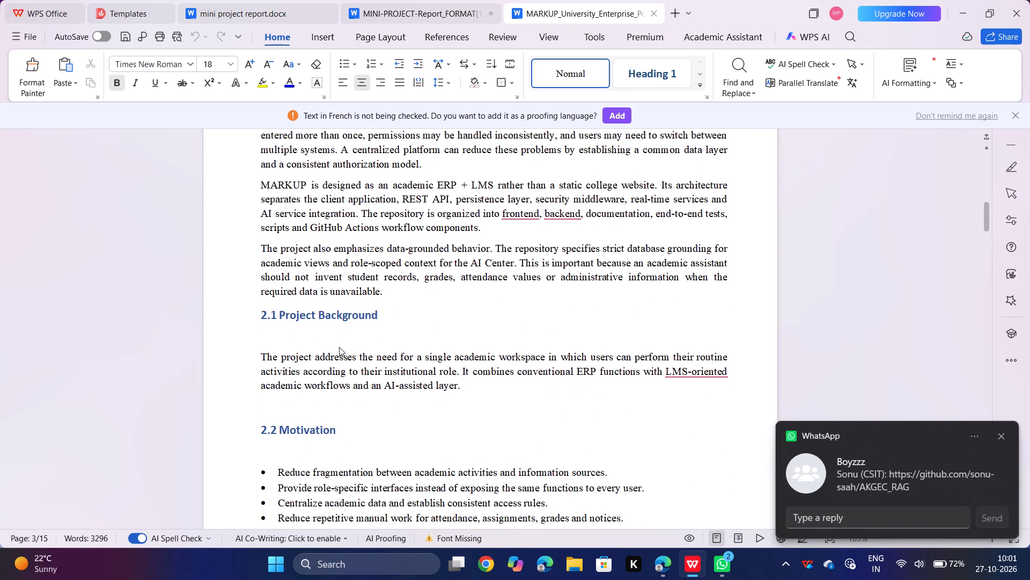
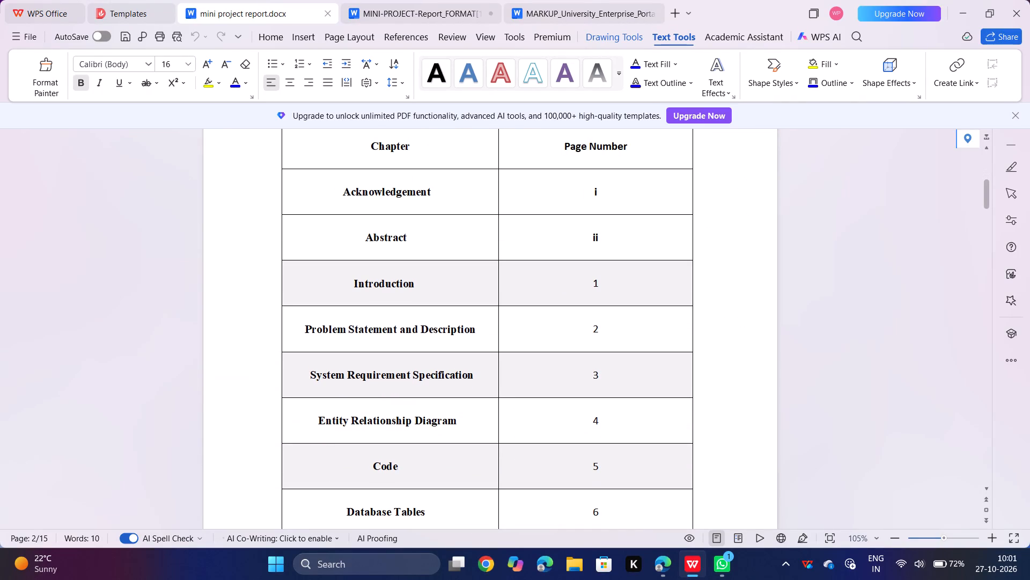
Compare the chapter list in mini project report.docx with the Table of Contents in the MINI-PROJECT report format document.
left_click(217, 274)
scroll(217, 274, "down", 1)
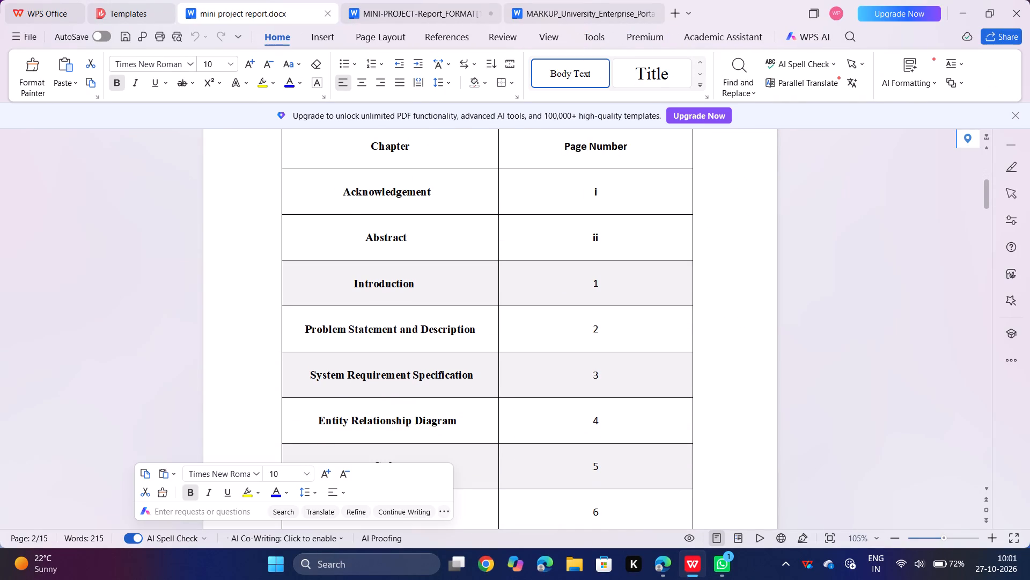
scroll(217, 274, "down", 1)
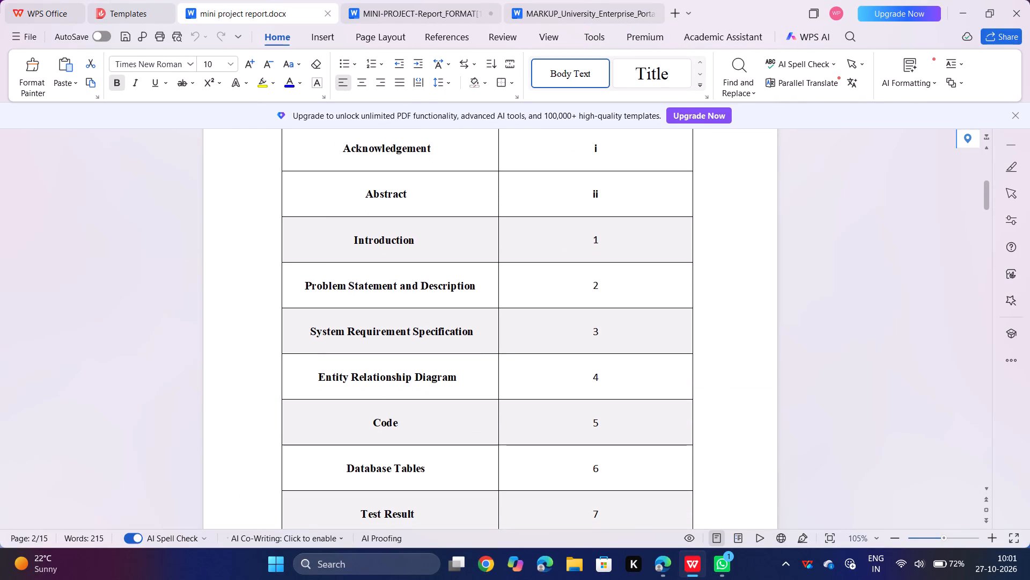
left_click(403, 10)
scroll(417, 289, "down", 2)
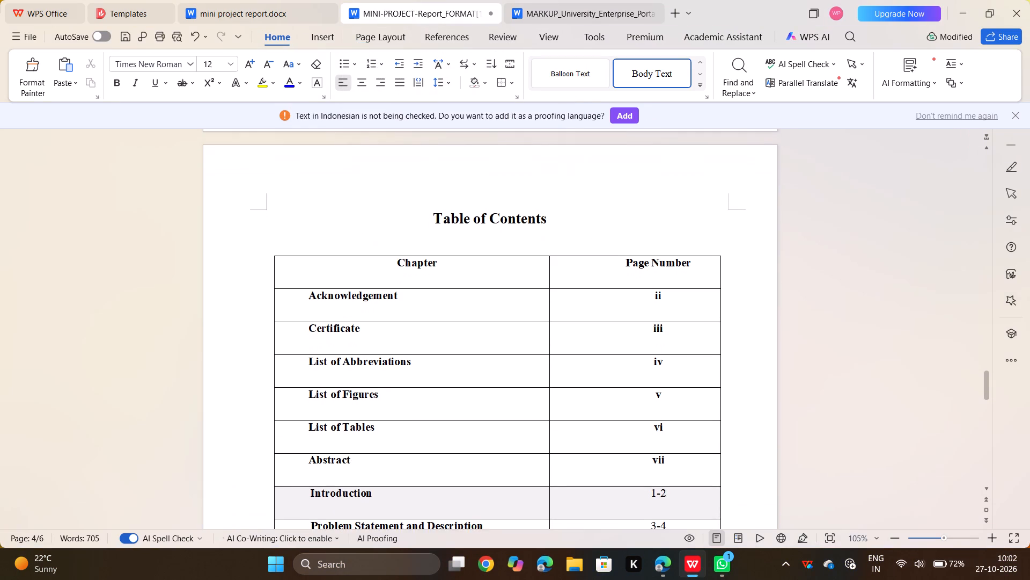
Review the chapter list in the mini-project report's Table of Contents, from Acknowledgement down to Snapshots.
scroll(417, 289, "down", 2)
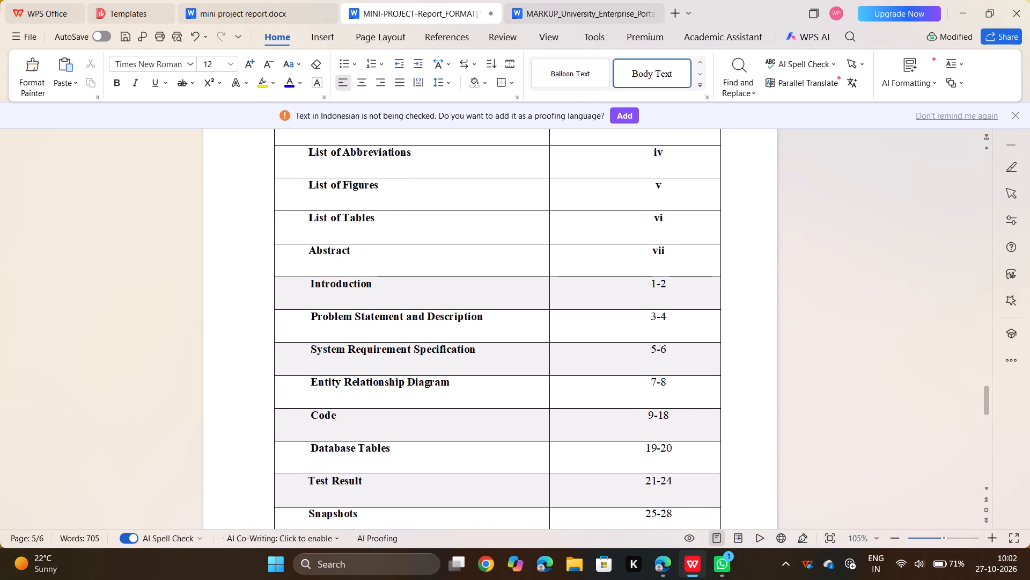
scroll(417, 289, "up", 2)
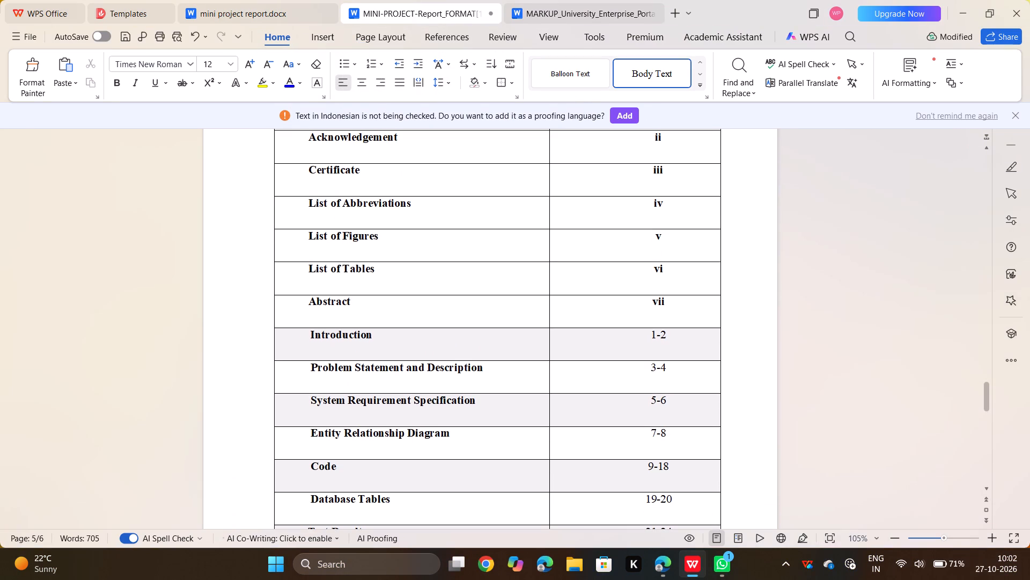
scroll(417, 289, "down", 1)
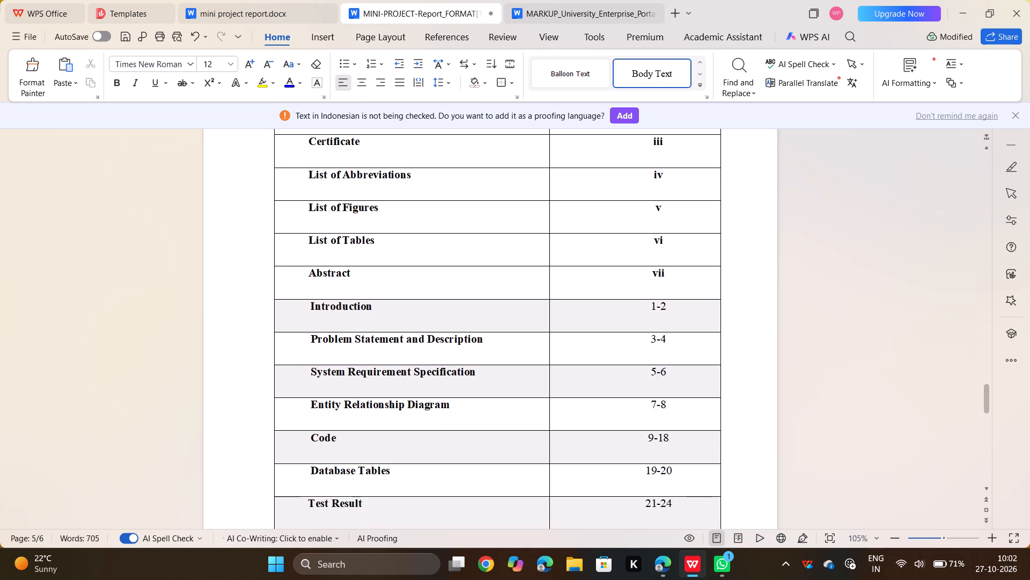
scroll(417, 289, "down", 1)
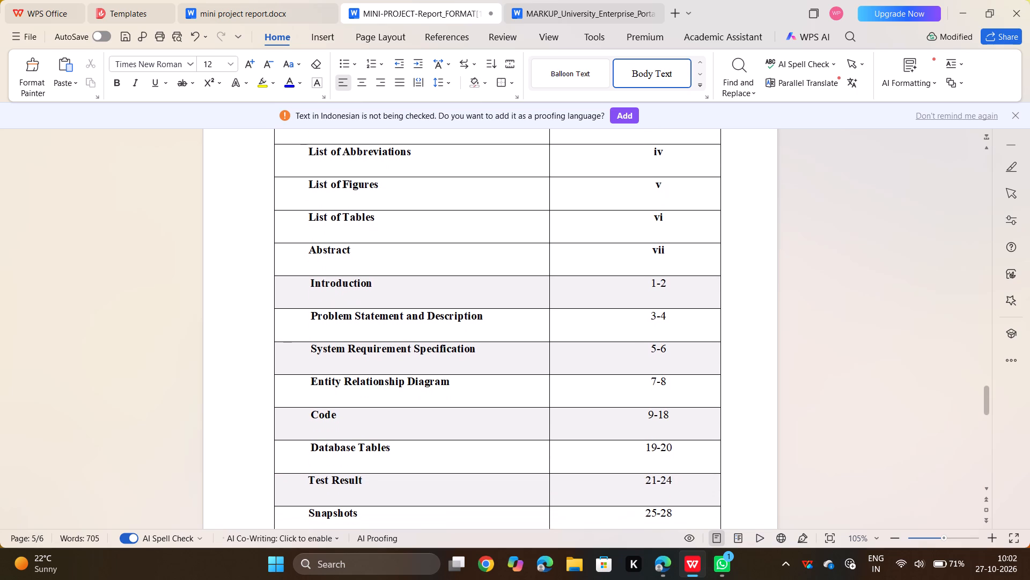
Switch to the MARKUP synopsis and read from section 2, Introduction, through Project Background and Motivation to section 3, Problem Statement.
left_click(550, 24)
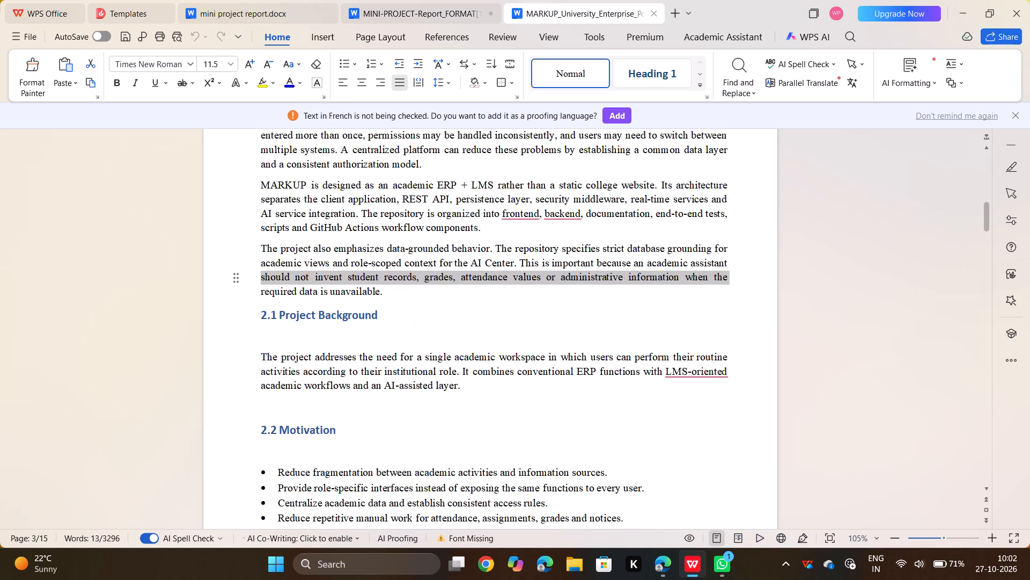
scroll(436, 337, "up", 5)
scroll(436, 337, "down", 2)
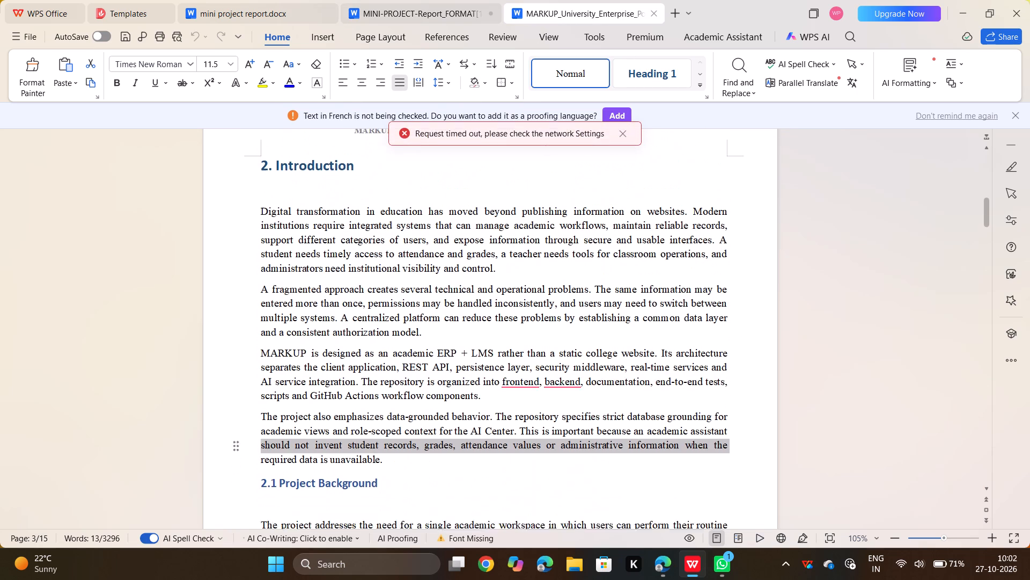
scroll(436, 337, "down", 2)
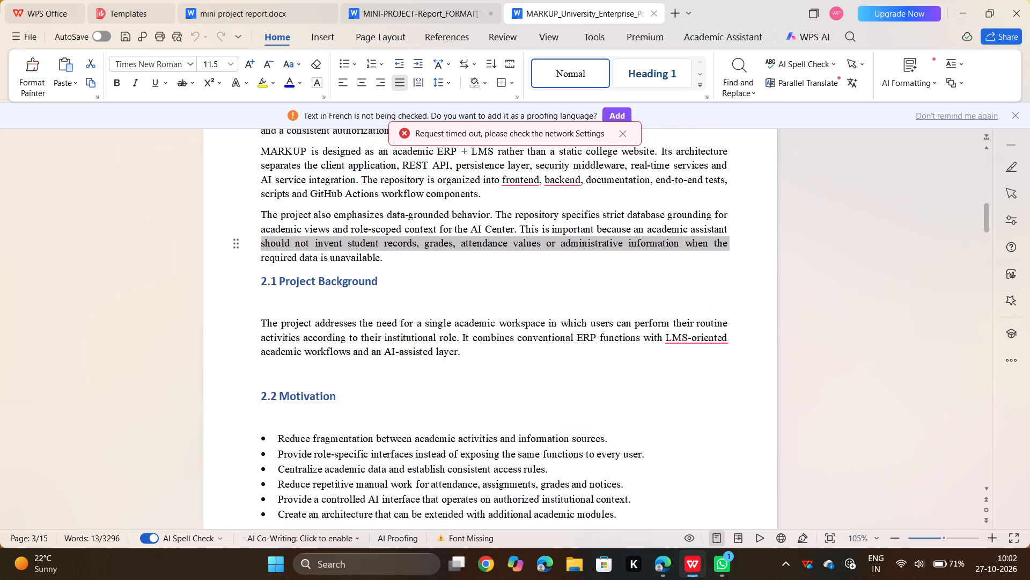
scroll(436, 337, "down", 2)
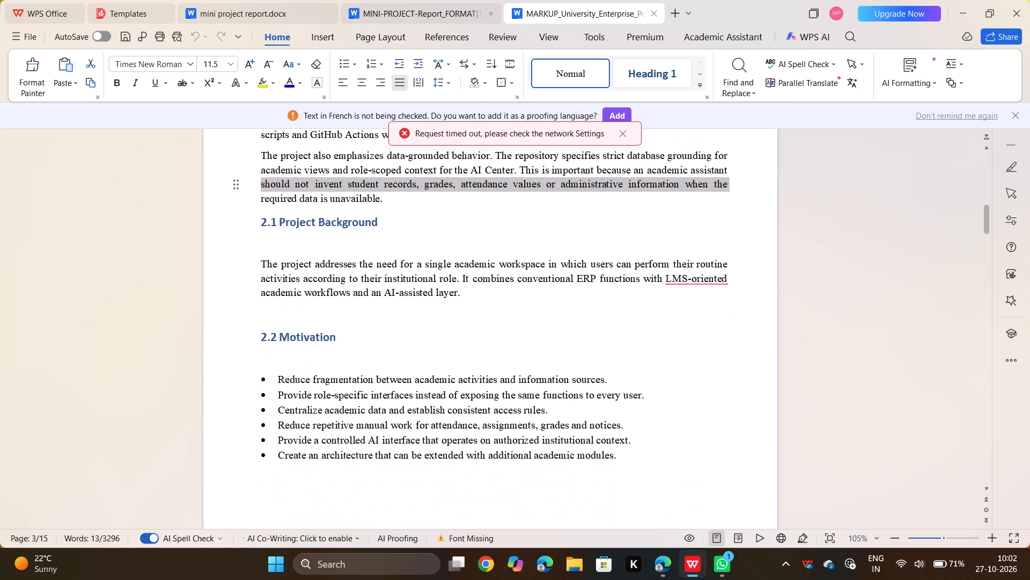
scroll(436, 337, "down", 3)
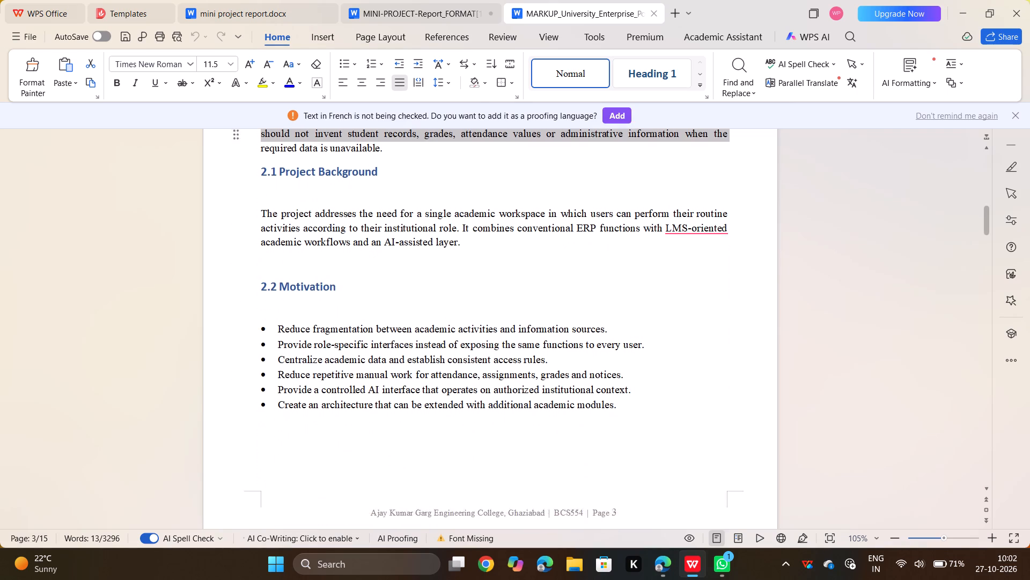
scroll(436, 337, "down", 1)
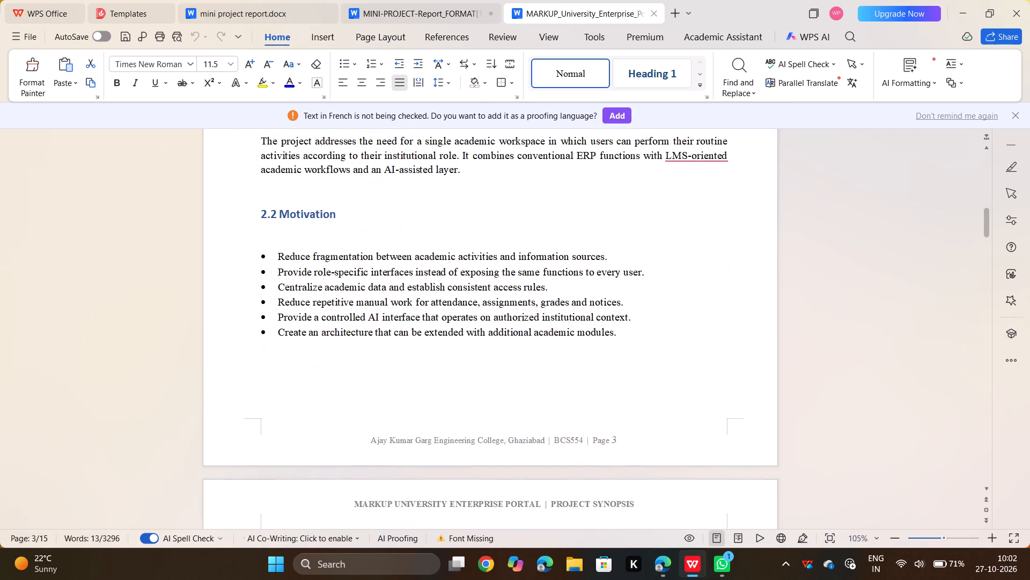
scroll(436, 337, "down", 4)
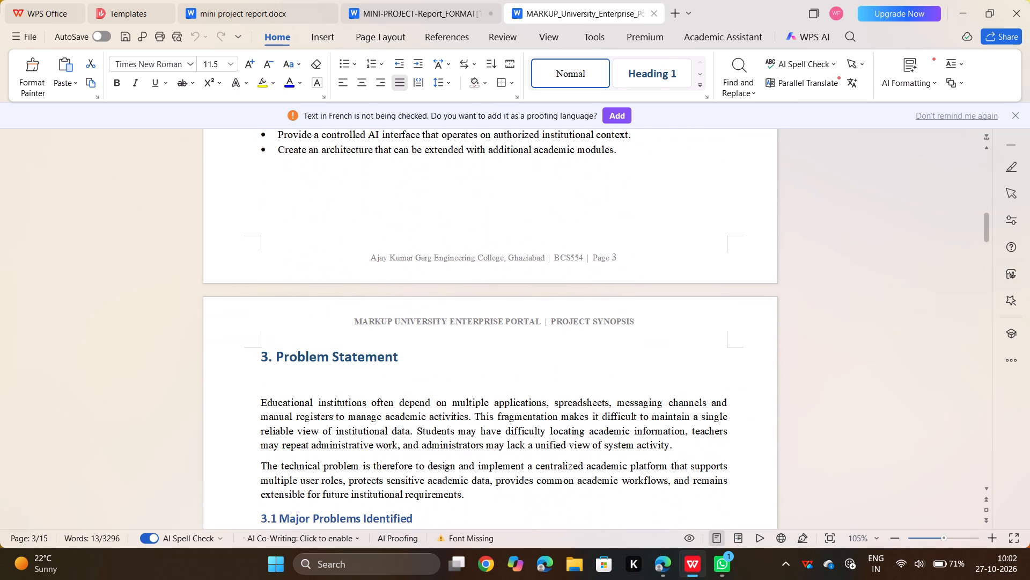
scroll(436, 337, "down", 2)
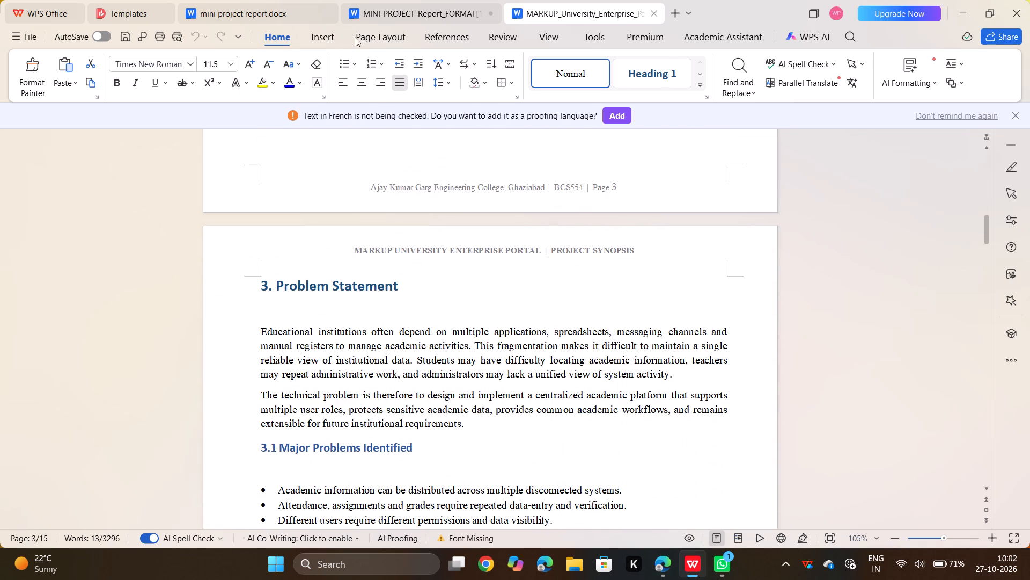
Return to the mini-project report and study the Report Format Instructions on layout, font size and margins, headings, figures and tables.
left_click(395, 19)
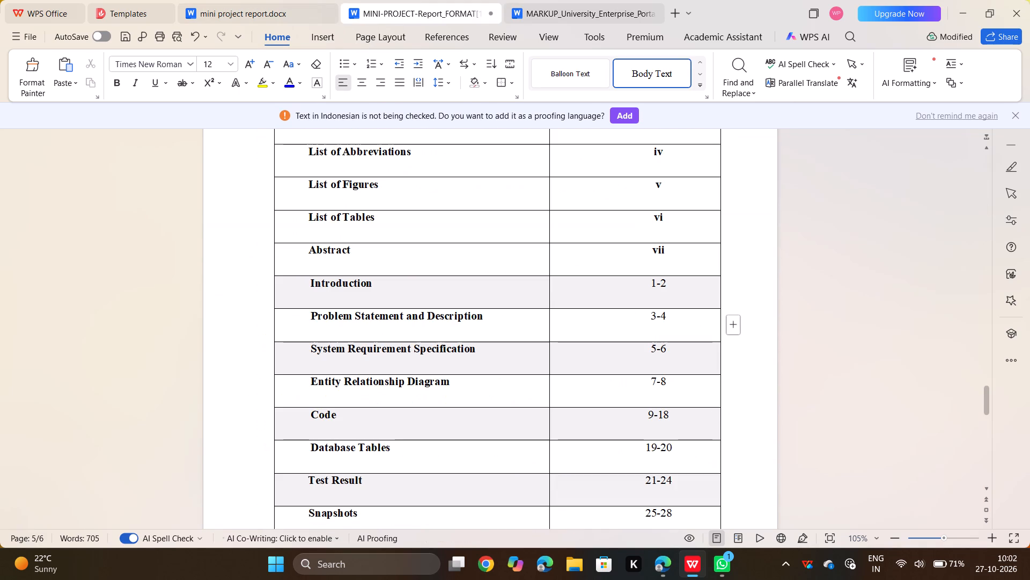
scroll(432, 258, "down", 9)
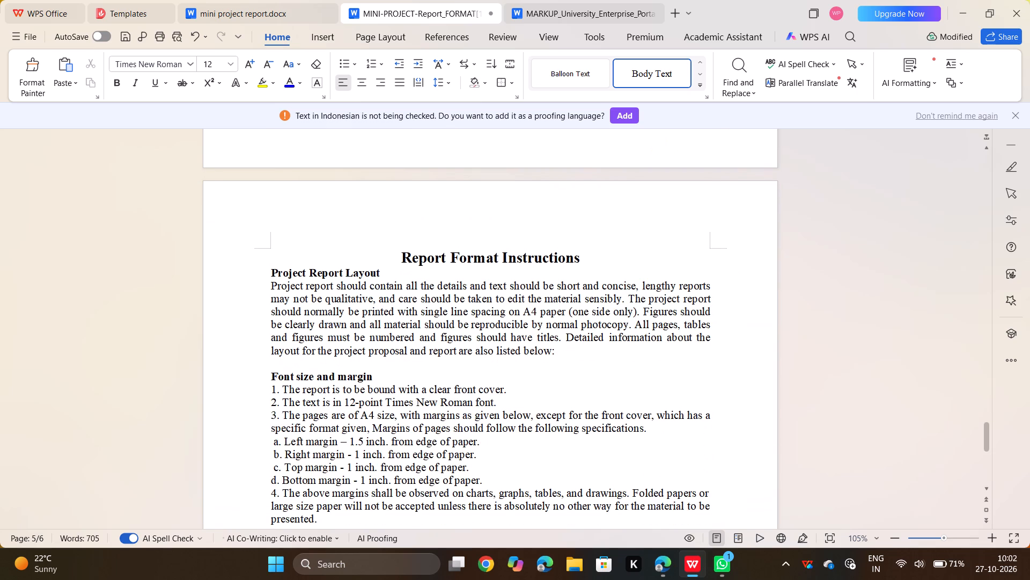
scroll(432, 258, "down", 5)
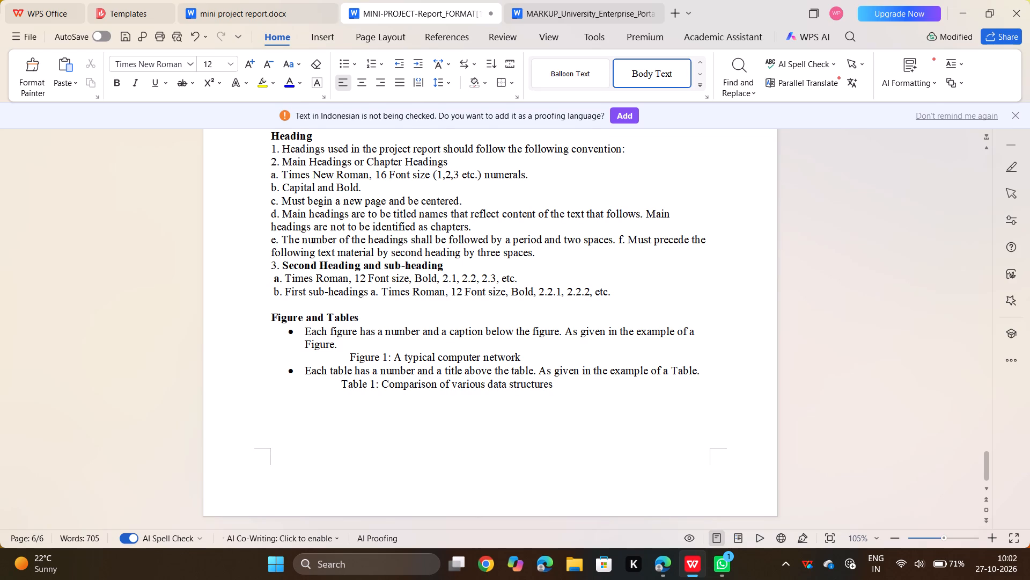
scroll(380, 426, "up", 1)
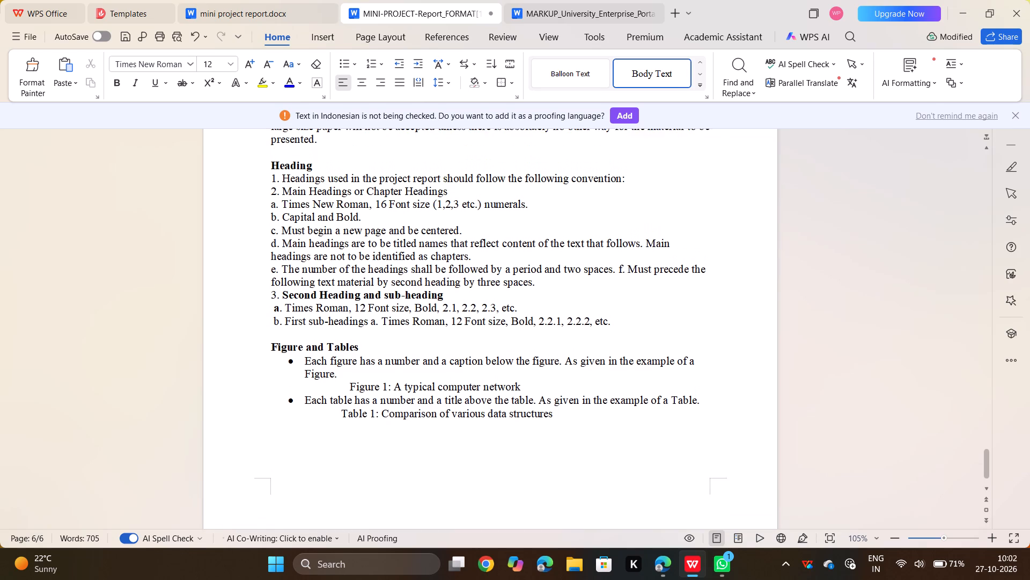
scroll(380, 426, "up", 9)
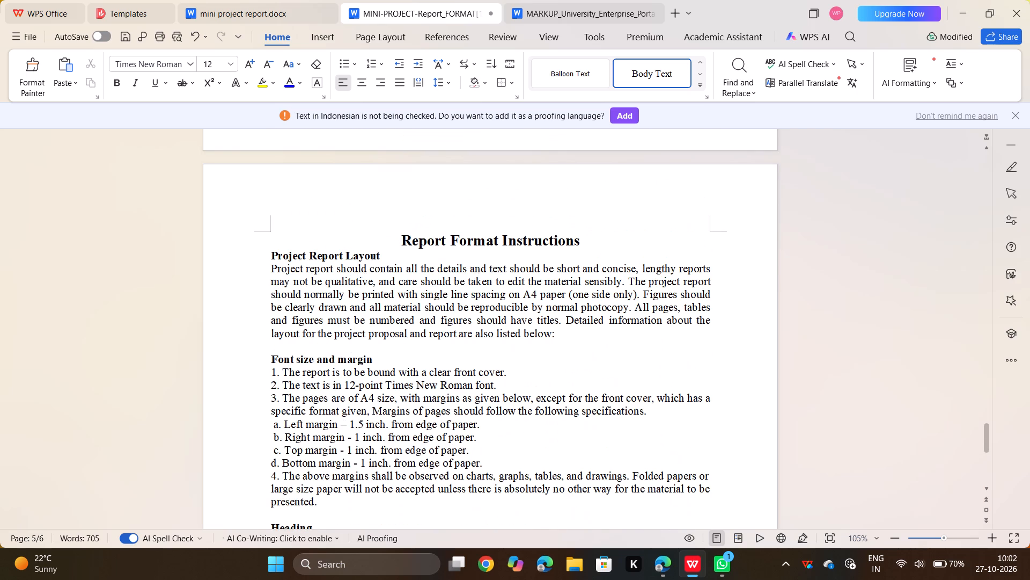
scroll(380, 426, "down", 1)
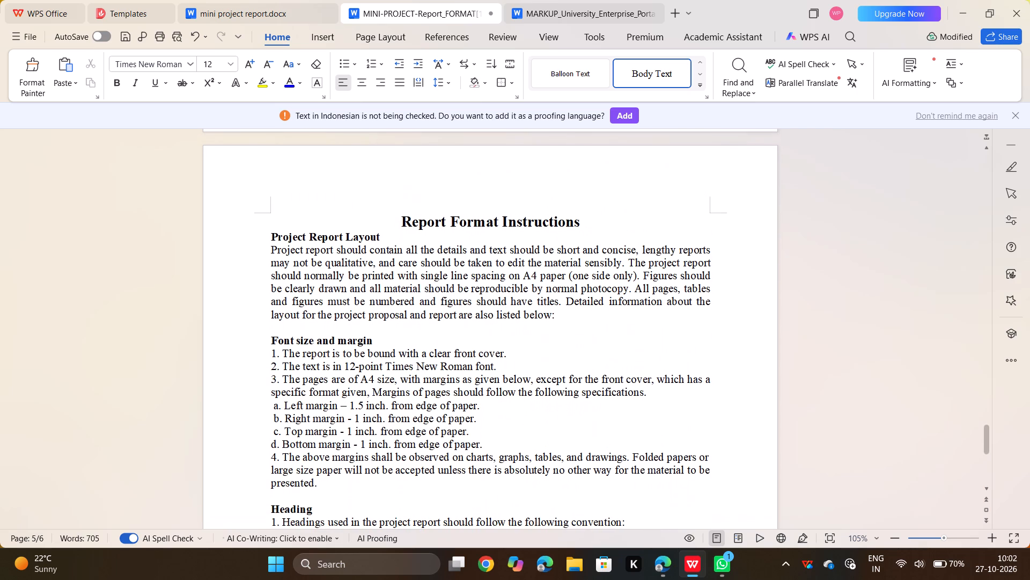
scroll(380, 426, "down", 1)
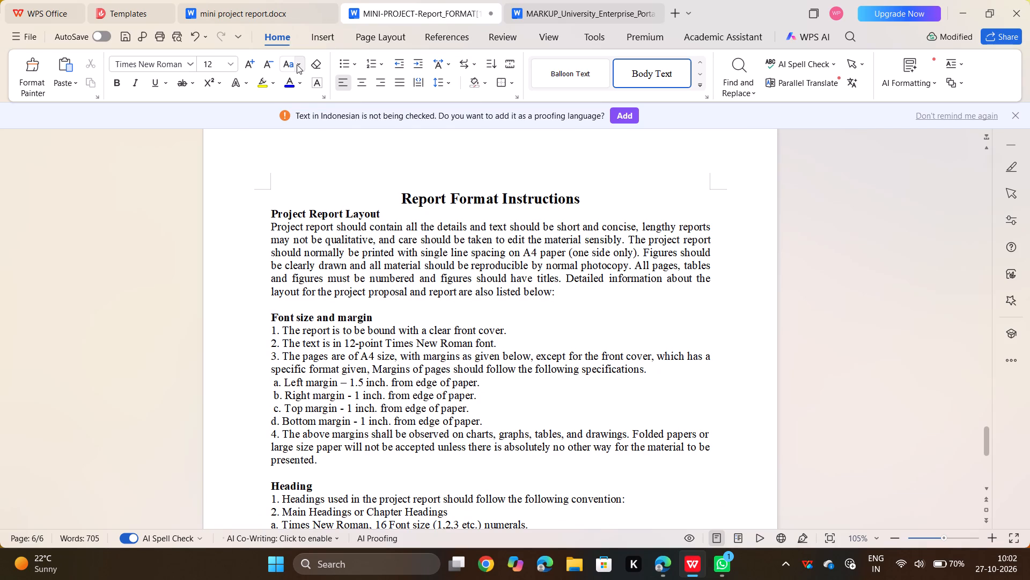
scroll(356, 243, "down", 1)
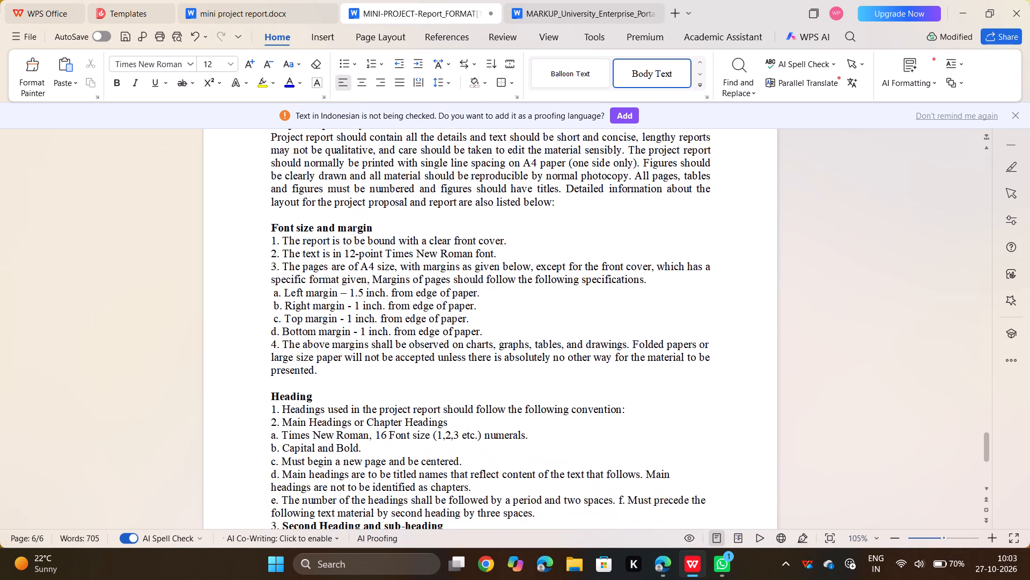
scroll(356, 243, "down", 2)
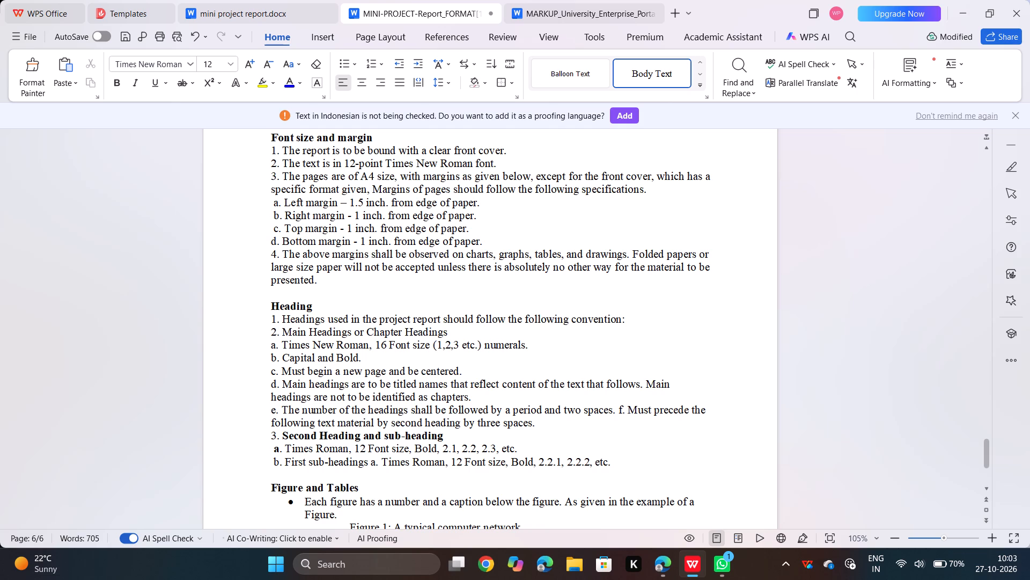
scroll(356, 243, "up", 8)
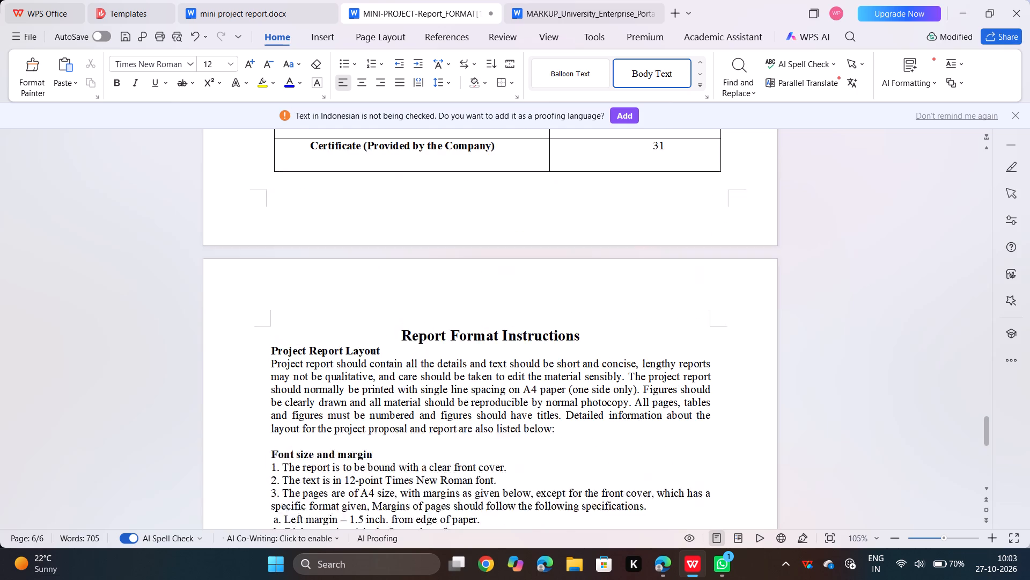
scroll(356, 243, "up", 7)
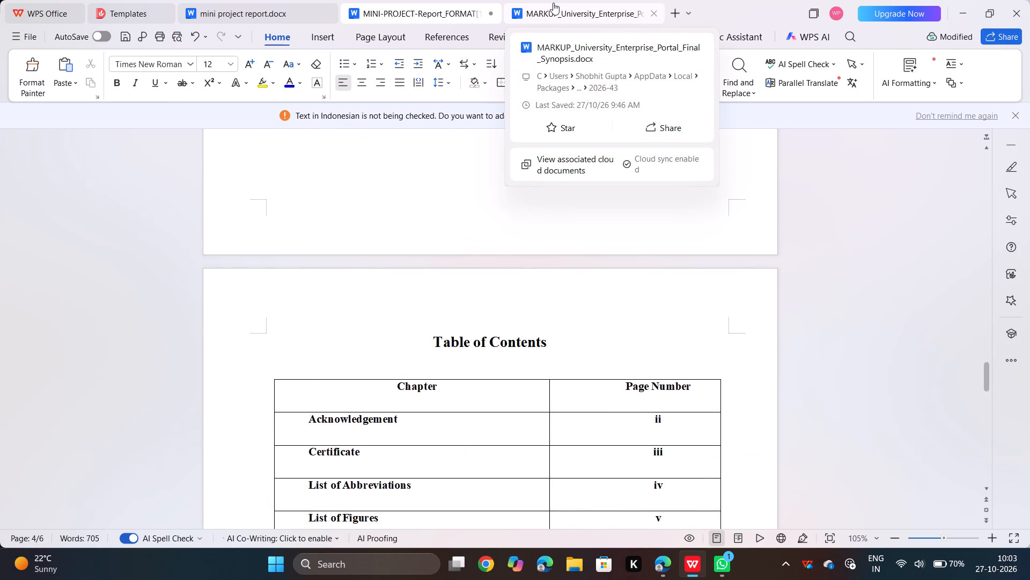
In the MARKUP synopsis, examine section 3, Problem Statement, including the major problems identified and the existing system comparison table.
left_click(553, 3)
scroll(507, 359, "down", 4)
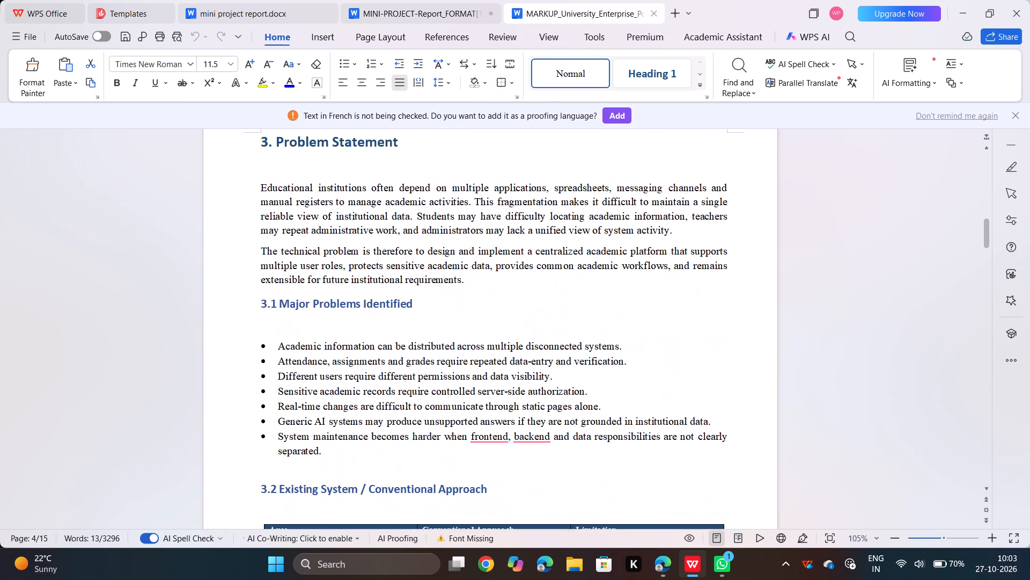
scroll(507, 359, "down", 3)
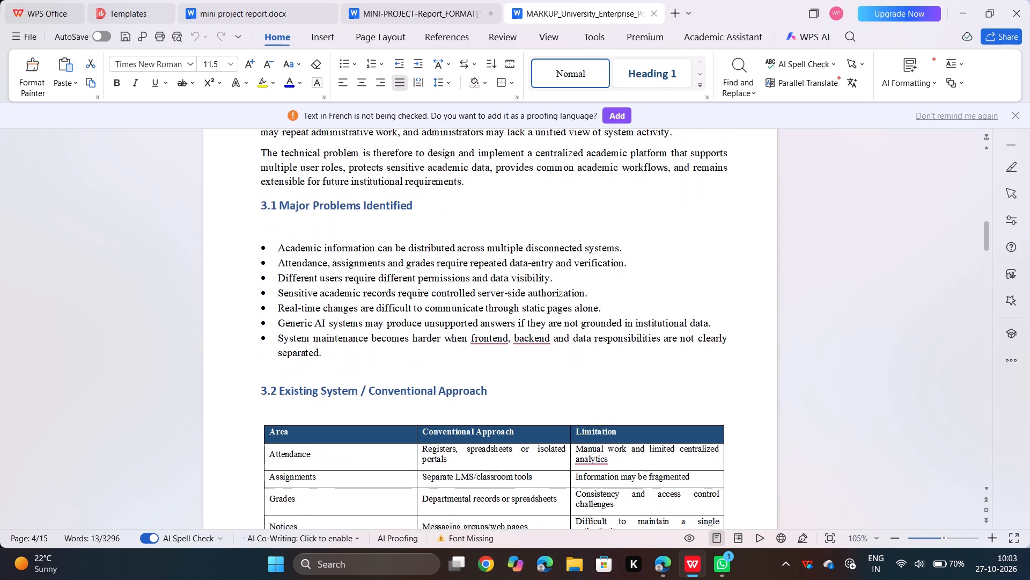
scroll(507, 359, "down", 3)
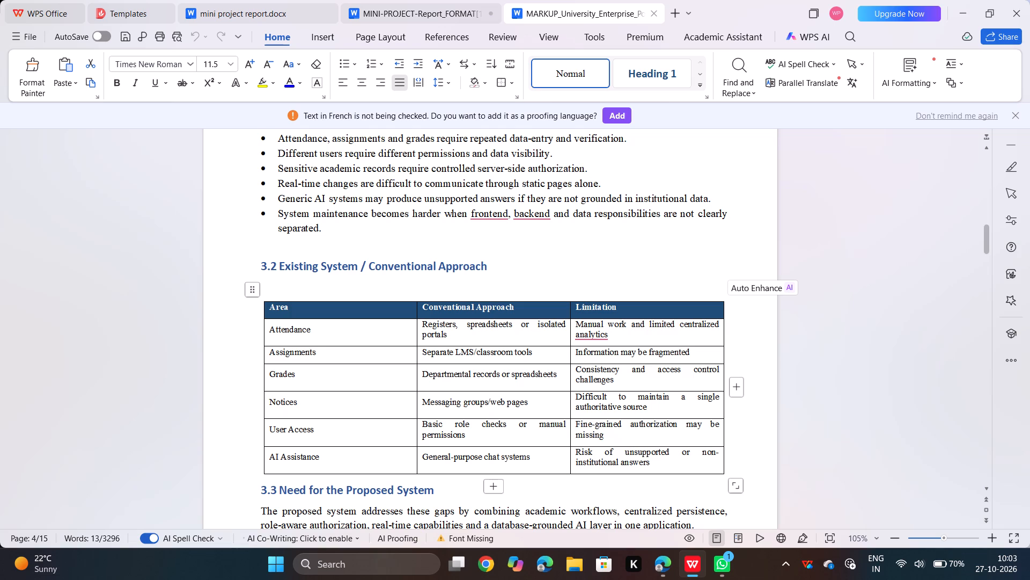
scroll(470, 309, "up", 10)
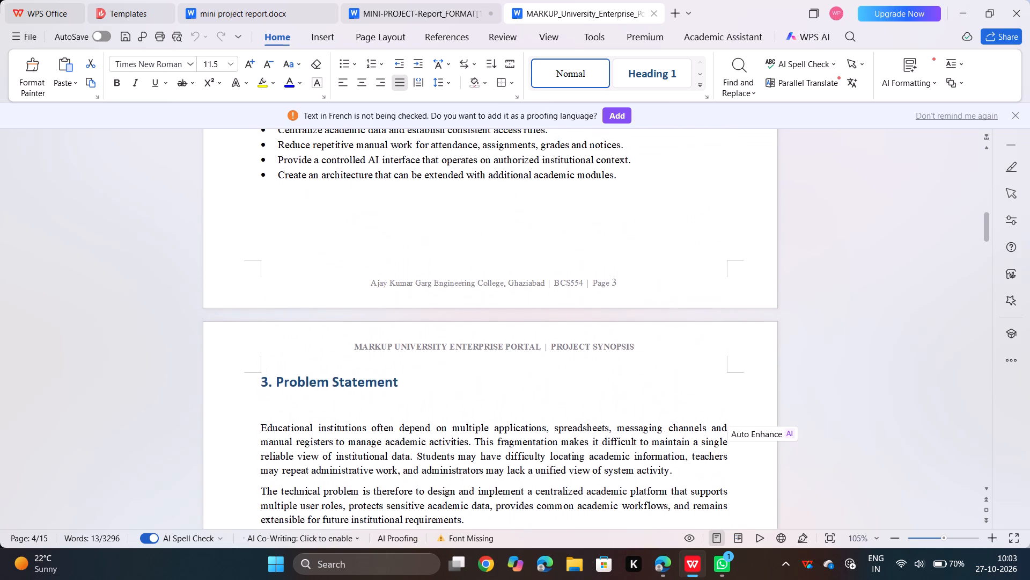
scroll(470, 309, "down", 1)
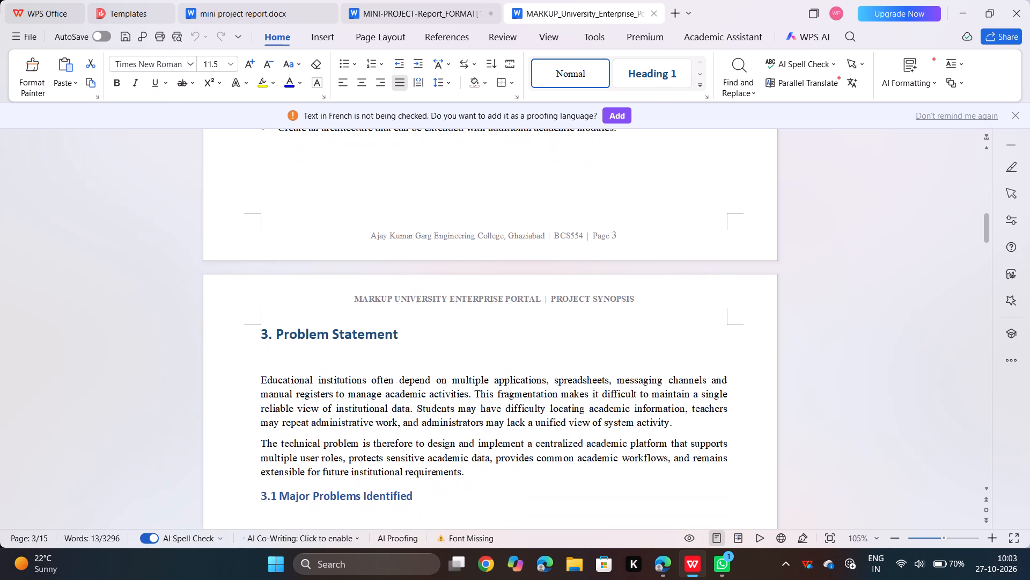
Go back through the synopsis's Motivation, Project Background, Introduction and Keywords to recheck the Abstract and Acknowledgement.
scroll(470, 309, "up", 9)
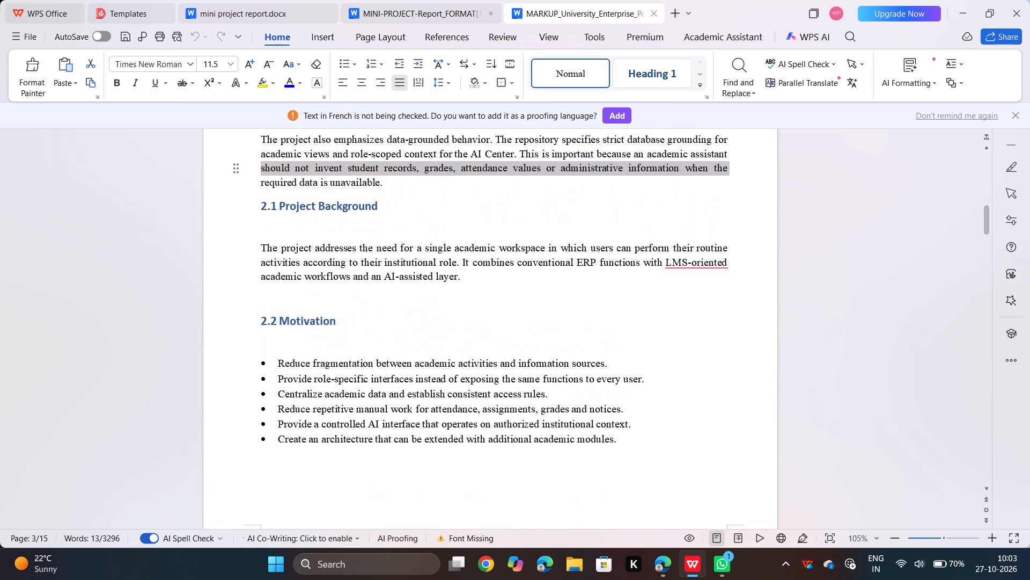
scroll(470, 309, "up", 8)
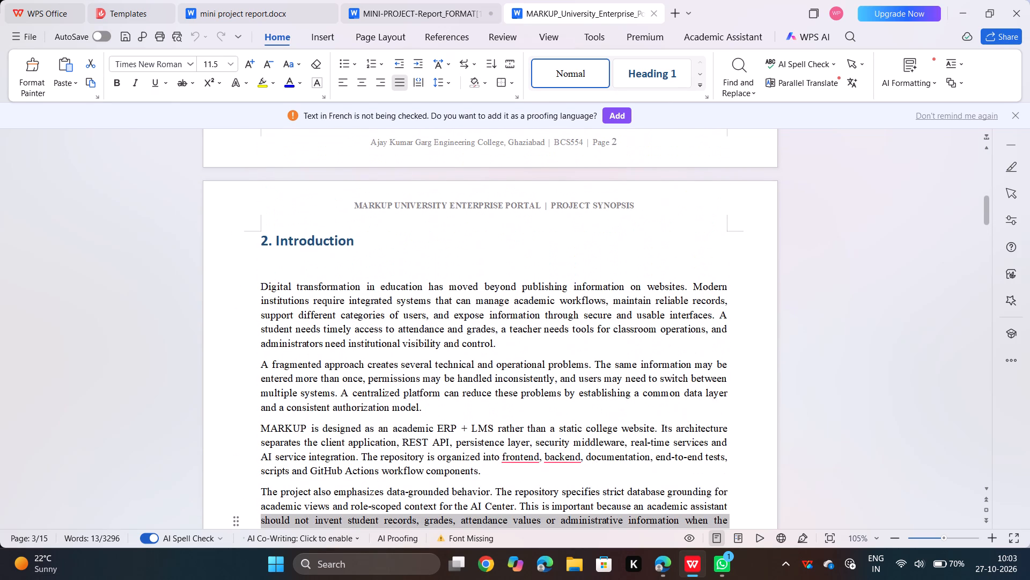
scroll(470, 309, "up", 5)
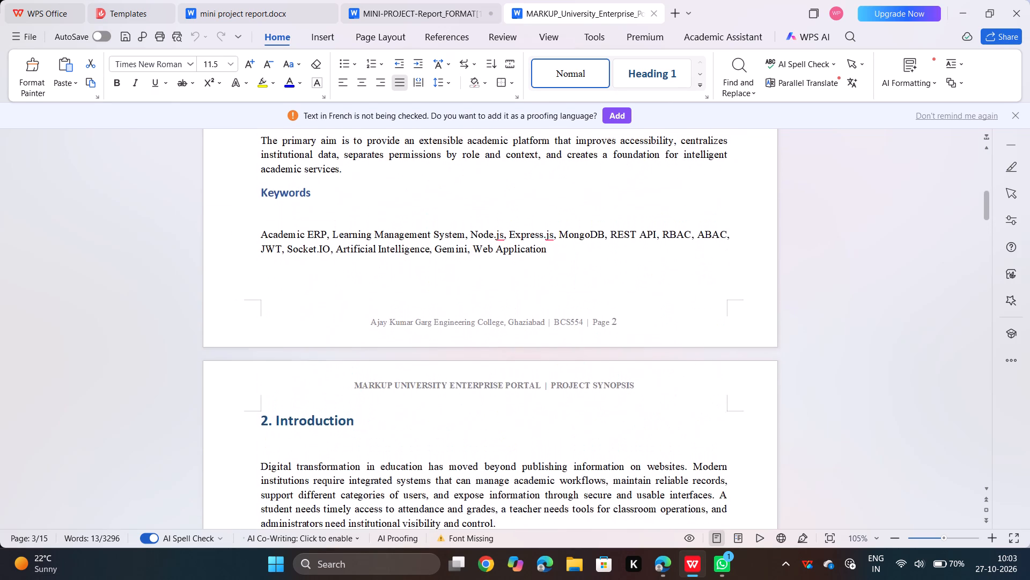
scroll(470, 309, "up", 8)
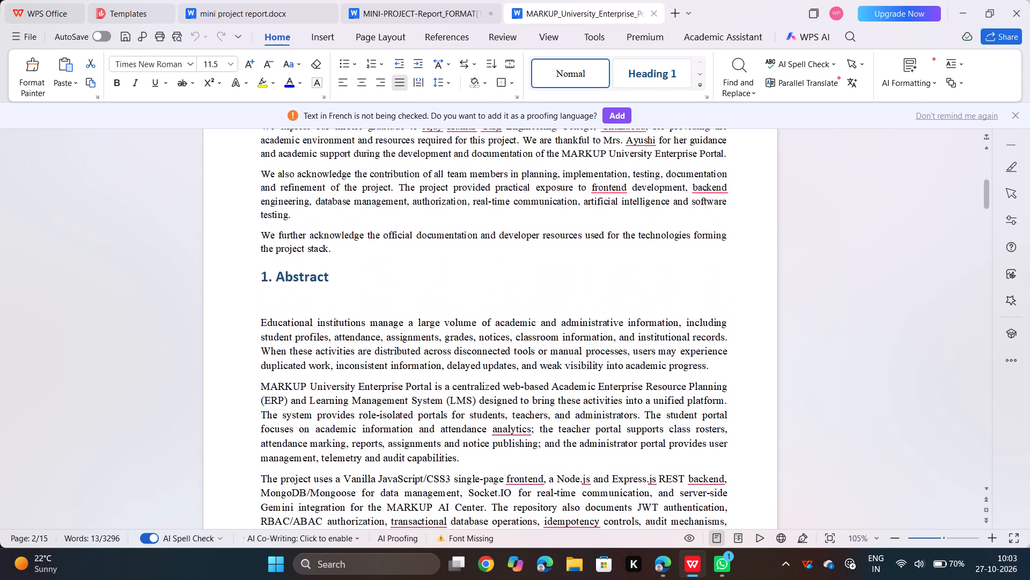
scroll(470, 309, "up", 4)
scroll(470, 309, "down", 6)
Return to the mini-project report and view the Certificate page preceding the Table of Contents.
left_click(440, 12)
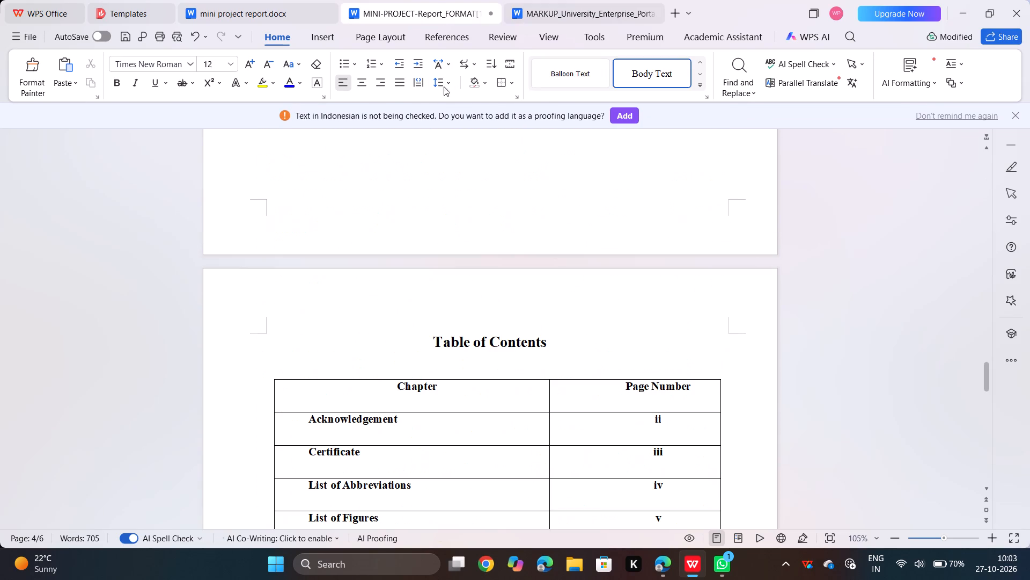
scroll(495, 307, "up", 14)
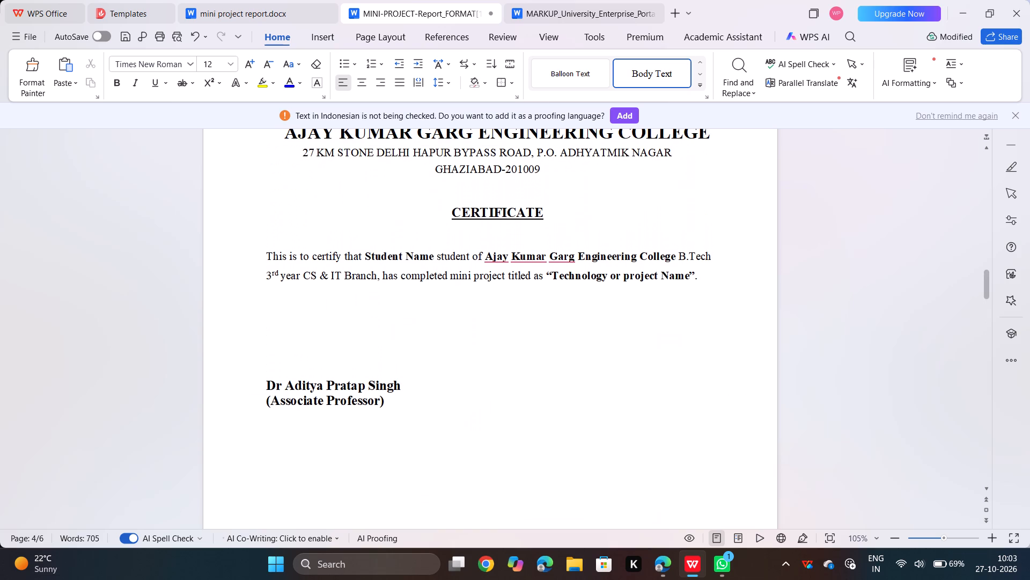
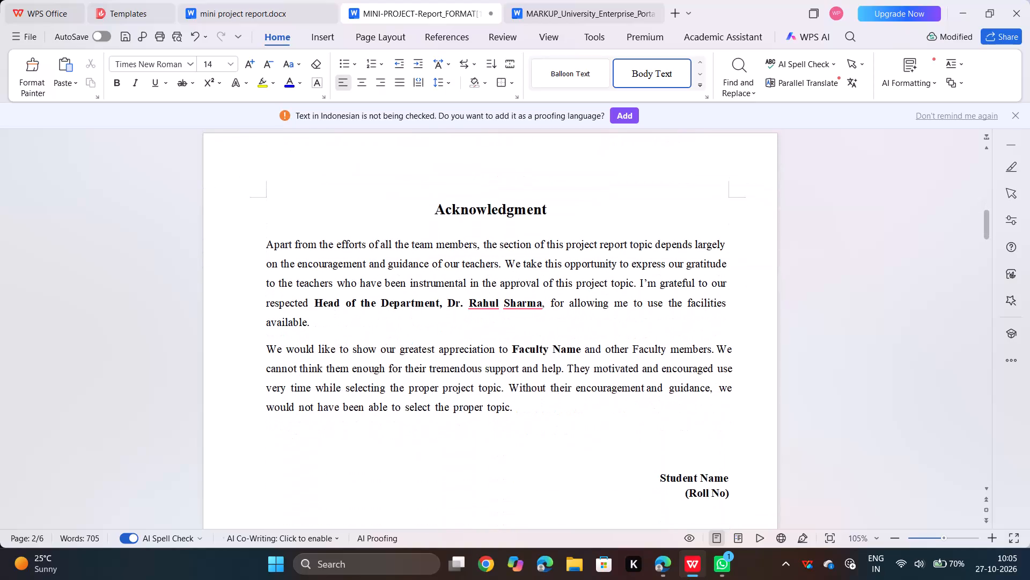
Compare the Acknowledgment page of the MINI-PROJECT-Report_FORMAT document with the acknowledgement and following Abstract start in mini project report.docx.
scroll(421, 315, "down", 1)
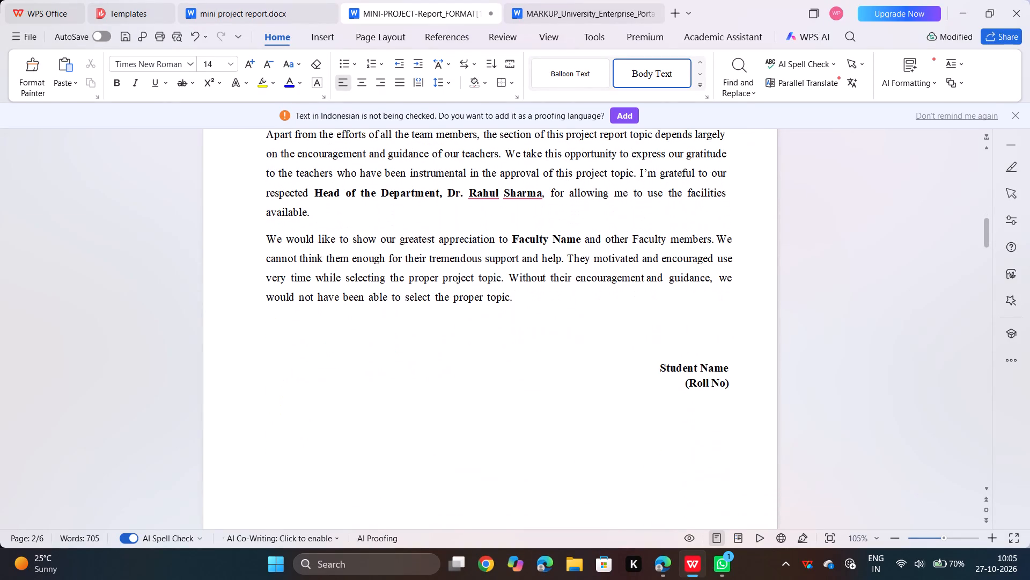
left_click(291, 0)
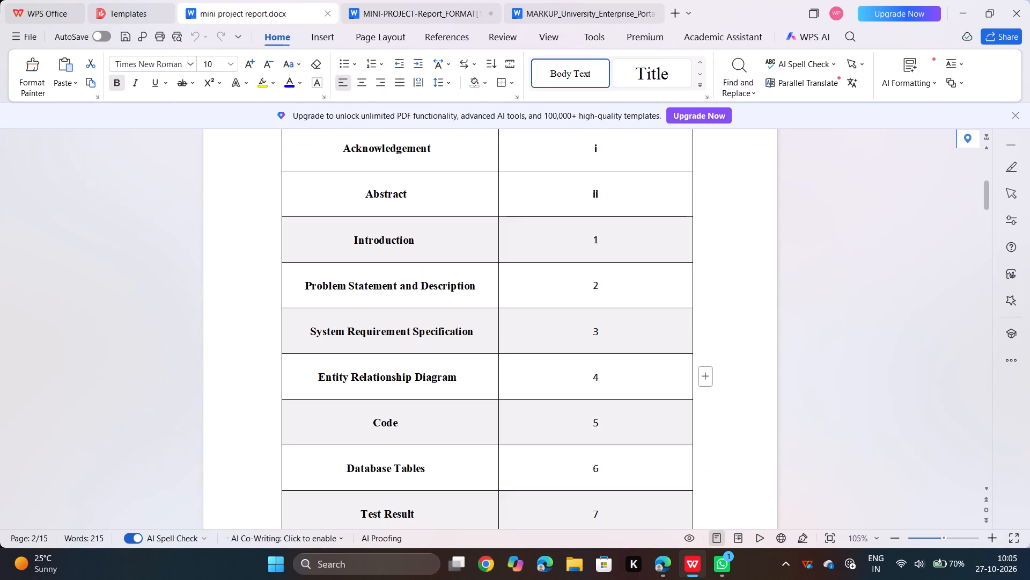
scroll(348, 206, "down", 13)
scroll(348, 206, "up", 8)
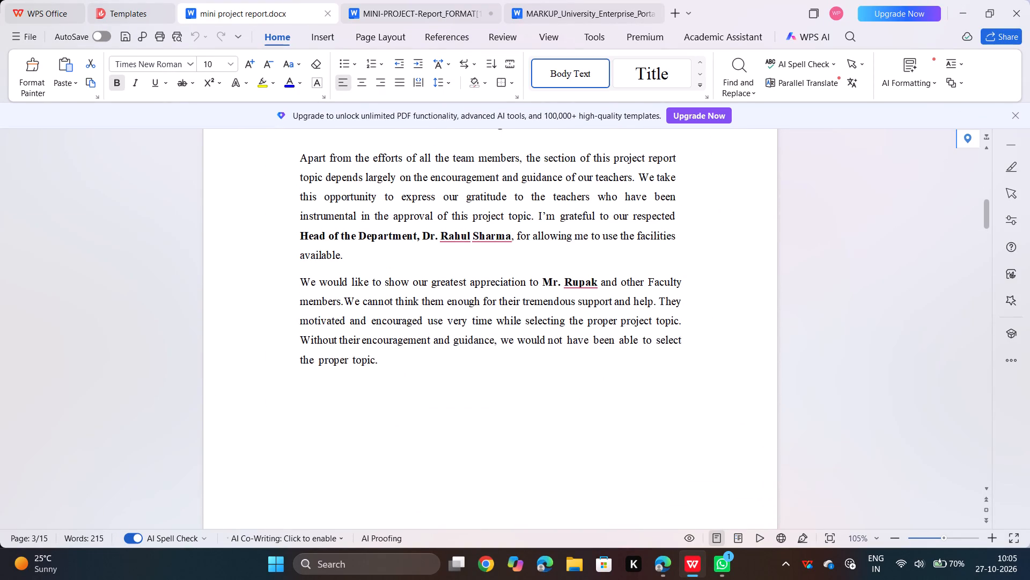
scroll(360, 514, "down", 7)
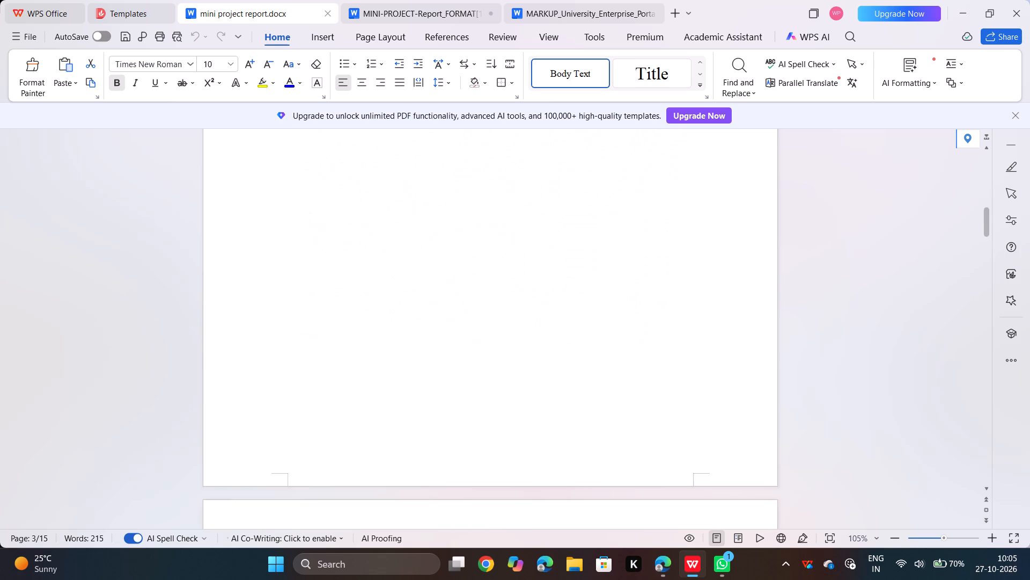
scroll(360, 514, "down", 3)
scroll(360, 514, "up", 8)
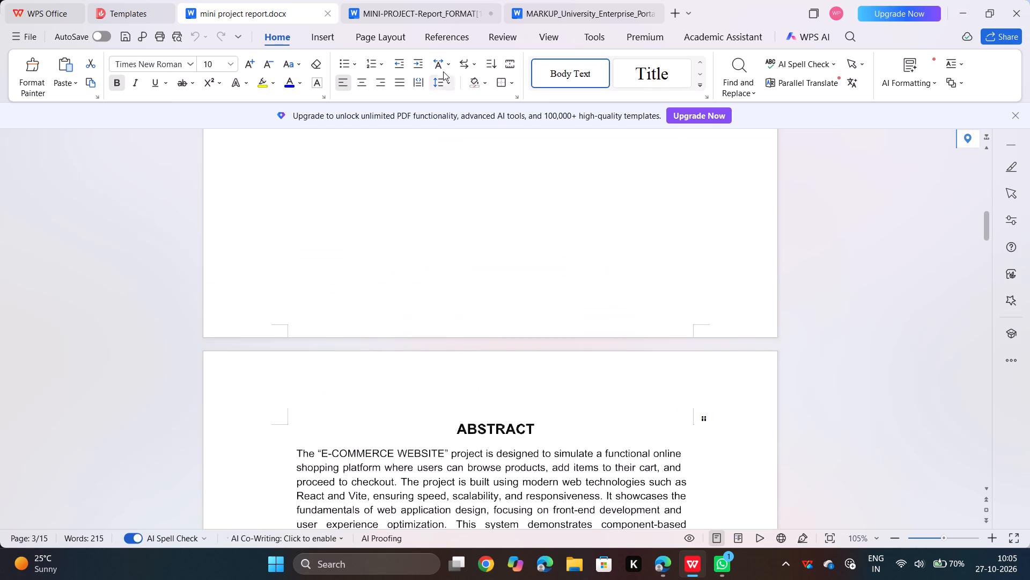
left_click(458, 1)
scroll(454, 237, "up", 6)
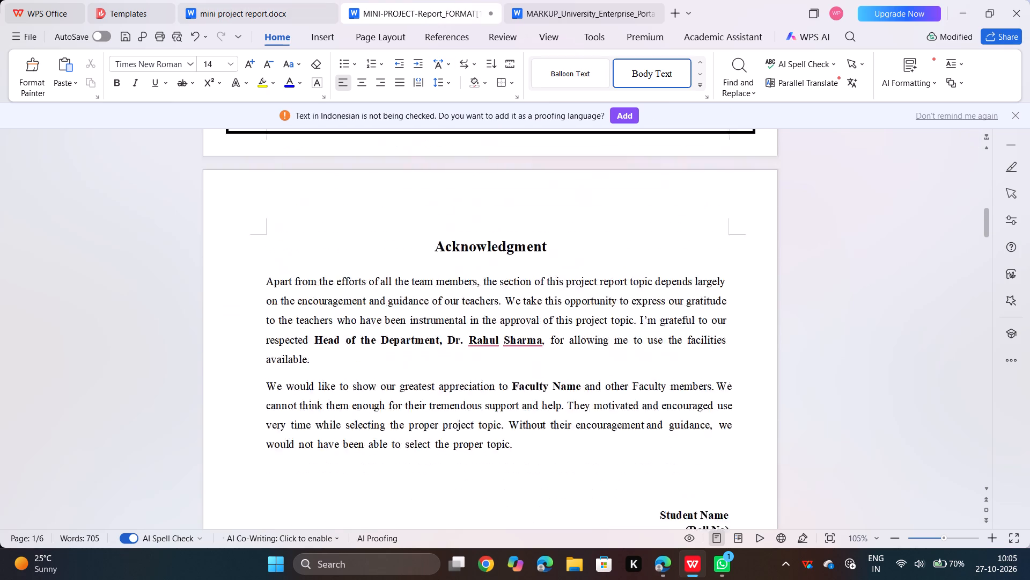
scroll(454, 237, "down", 4)
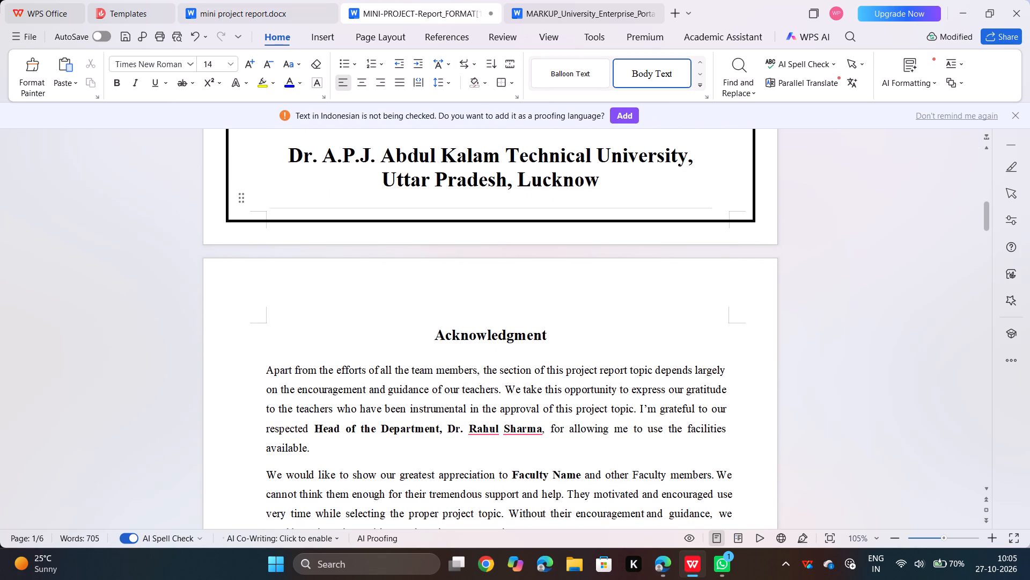
Replace the Faculty Name placeholder in the Acknowledgment's second paragraph with the faculty member's name, preceded by the title "Ms.".
scroll(468, 351, "down", 3)
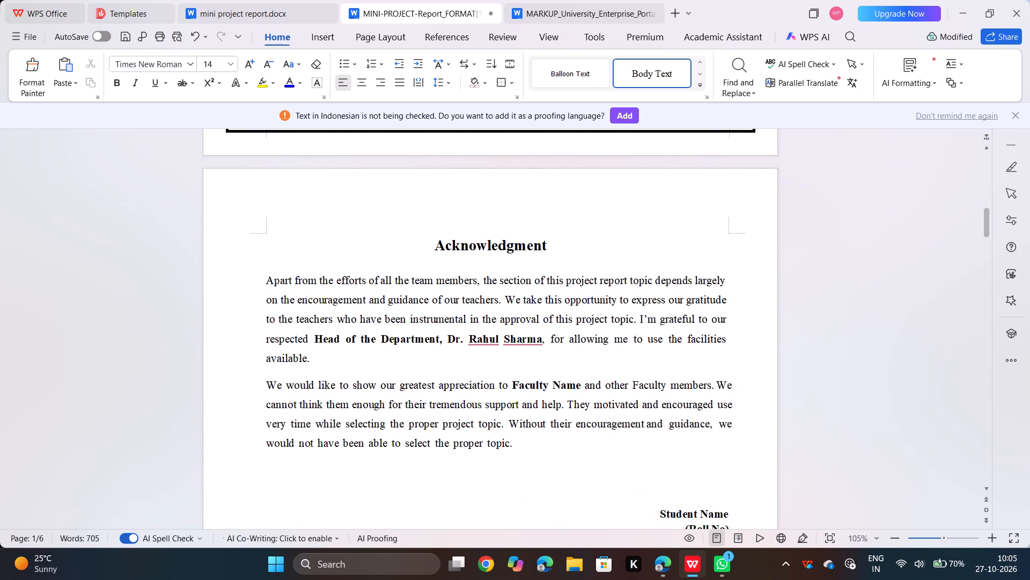
left_click_drag(579, 386, 519, 387)
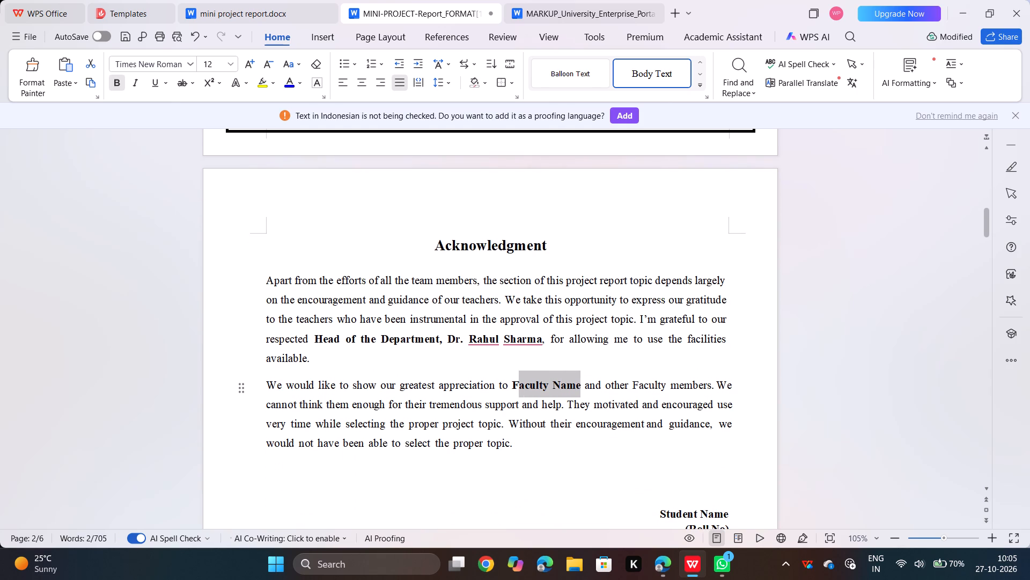
left_click_drag(519, 387, 512, 387)
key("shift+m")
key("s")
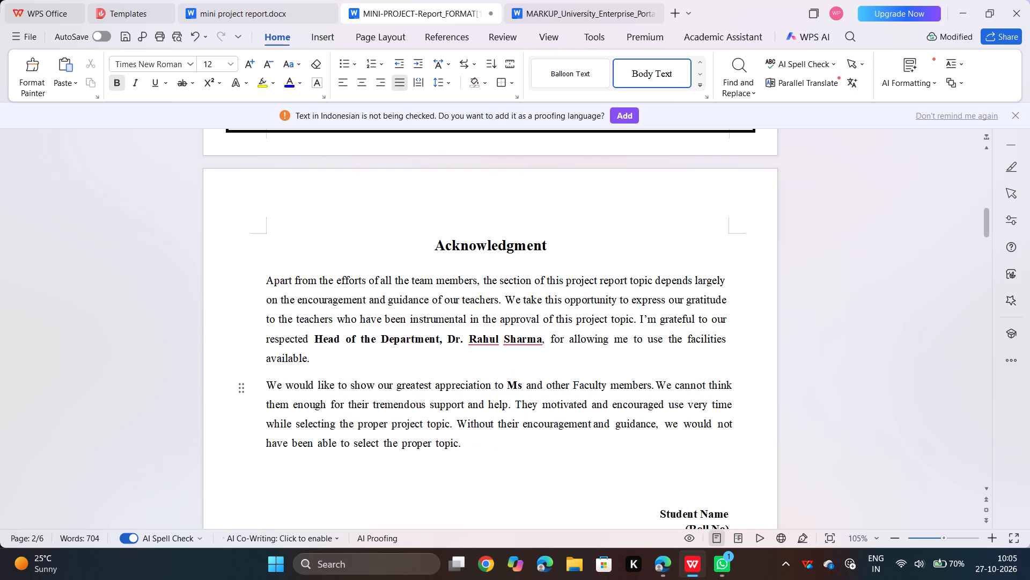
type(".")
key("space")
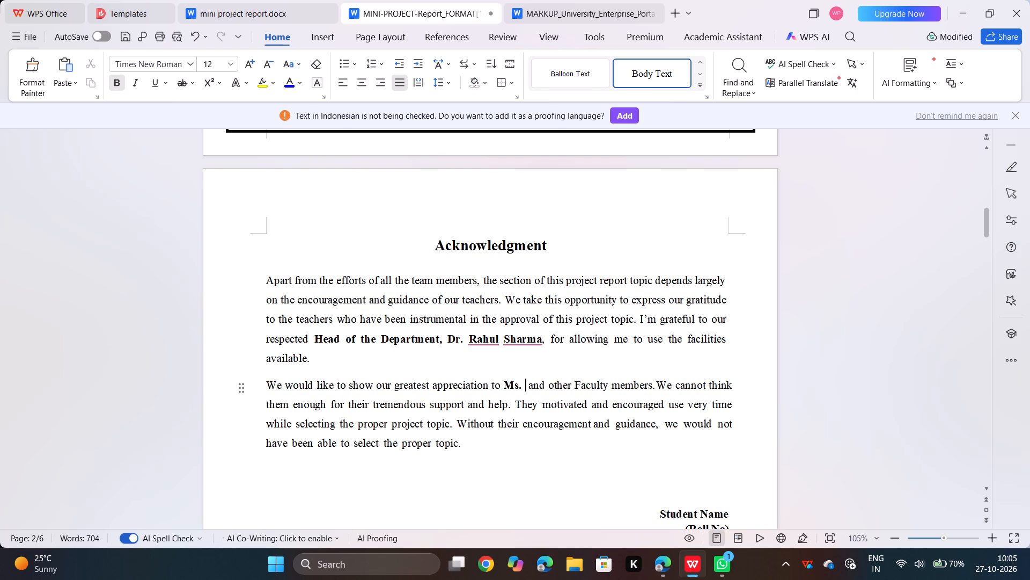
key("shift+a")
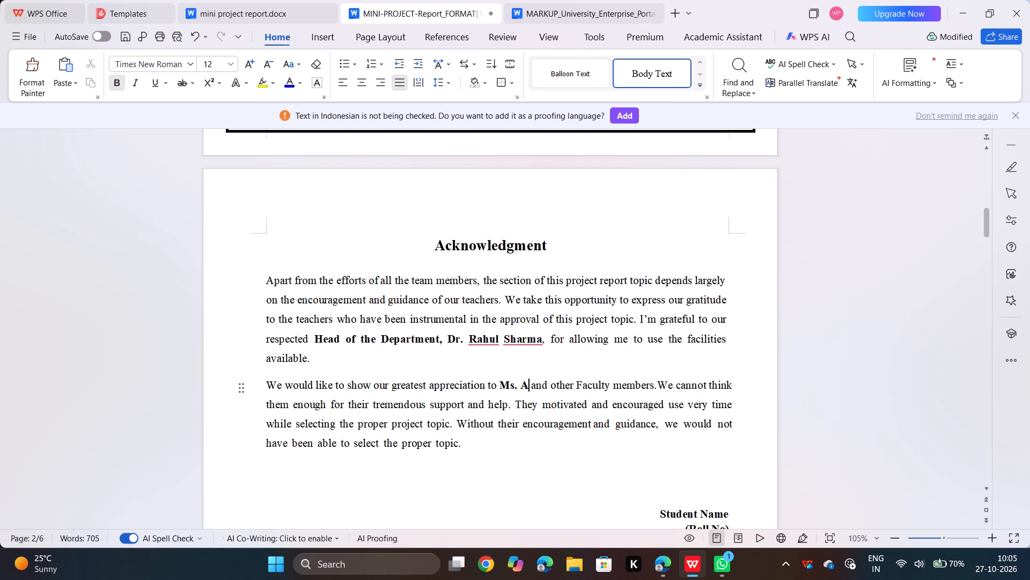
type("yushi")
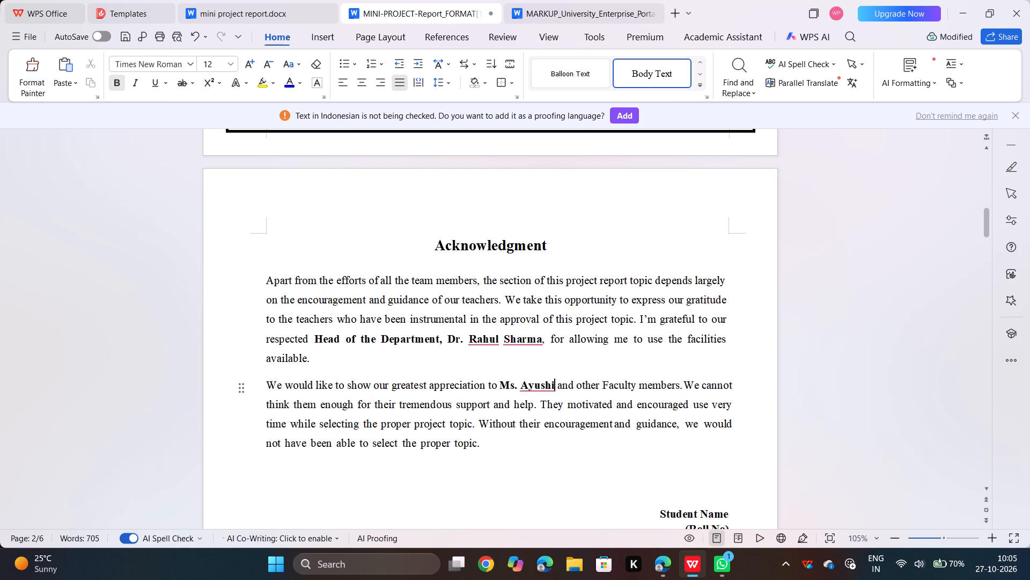
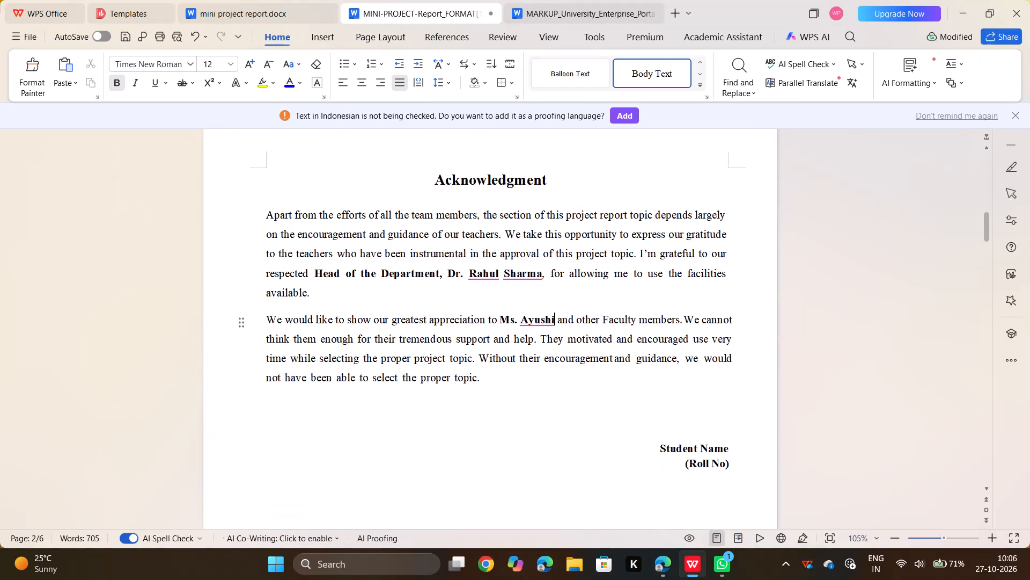
Replace the Student Name and Roll No placeholders below the Acknowledgment with the five student entries copied from the cover page's Submitted By list.
scroll(512, 402, "down", 1)
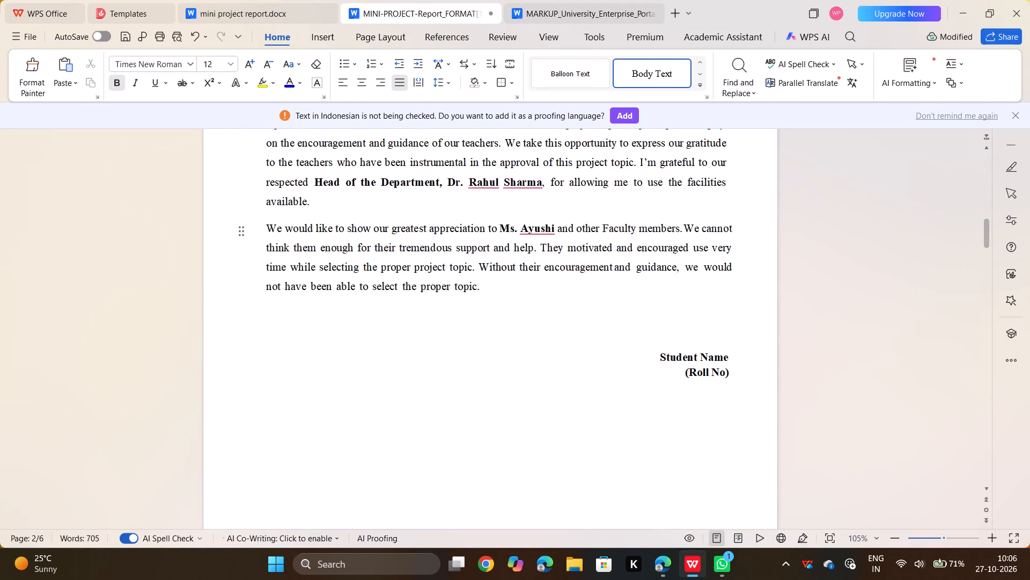
scroll(512, 402, "up", 4)
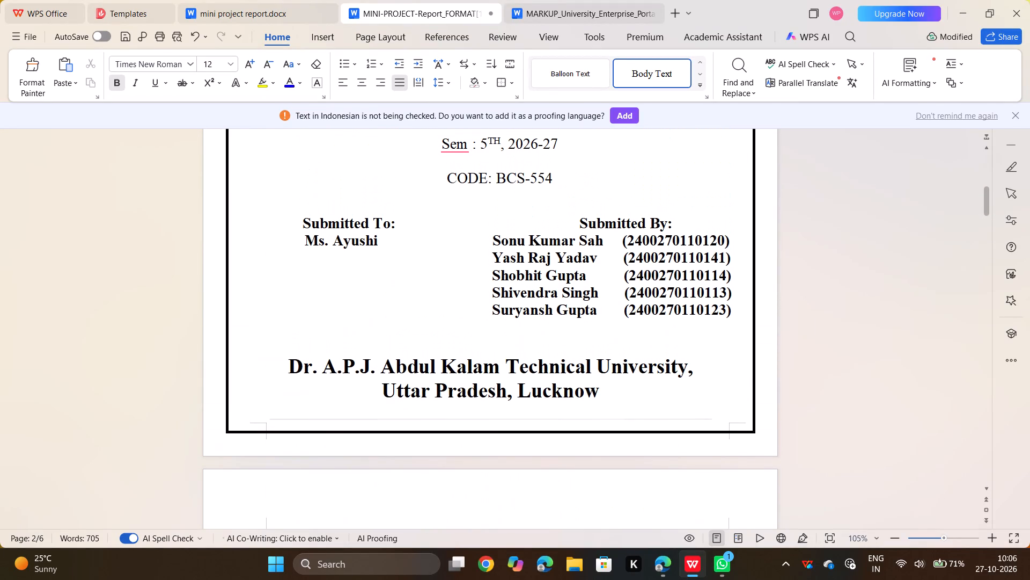
left_click_drag(492, 236, 551, 267)
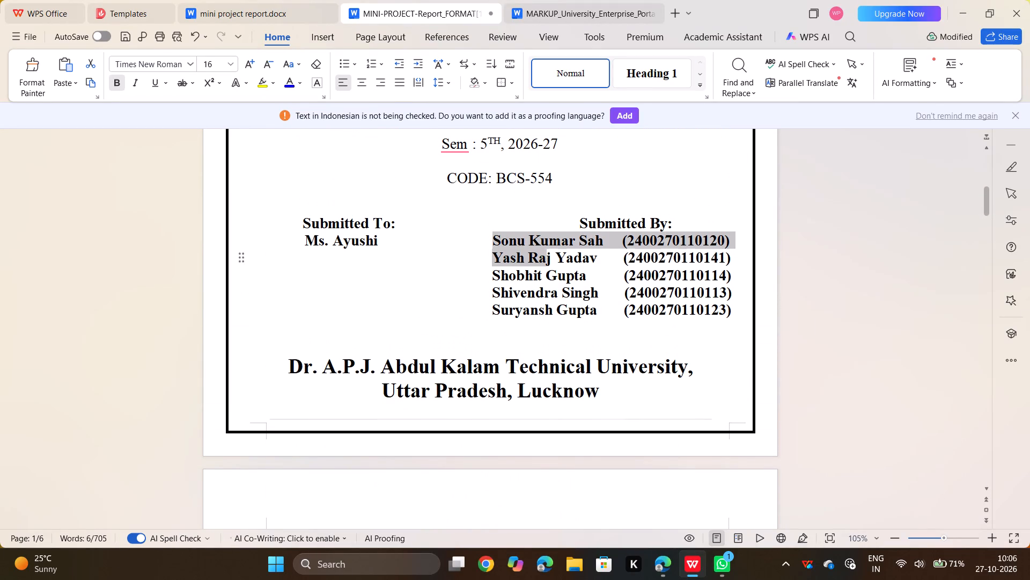
left_click_drag(551, 267, 731, 308)
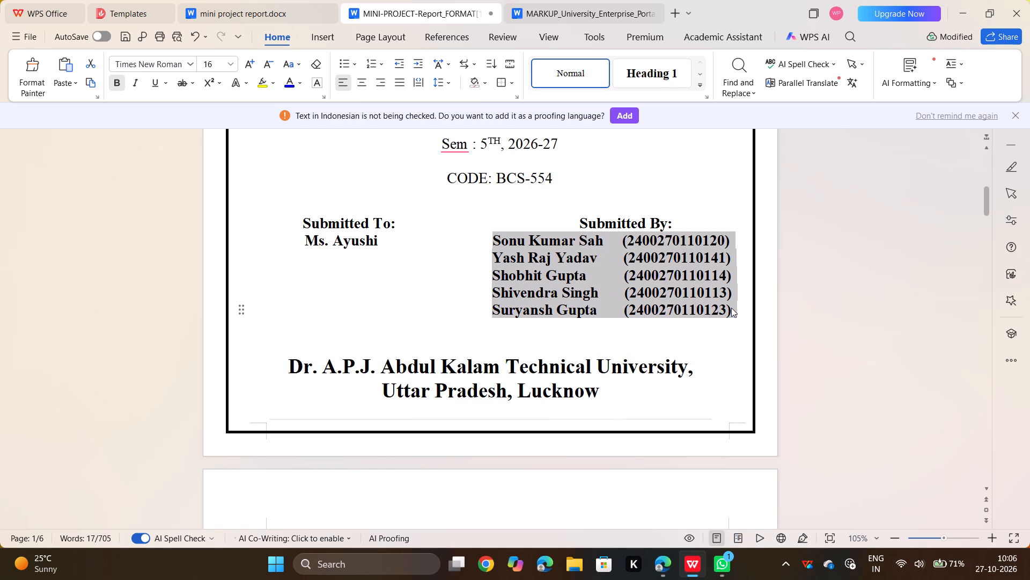
key("ctrl+c")
scroll(731, 308, "down", 8)
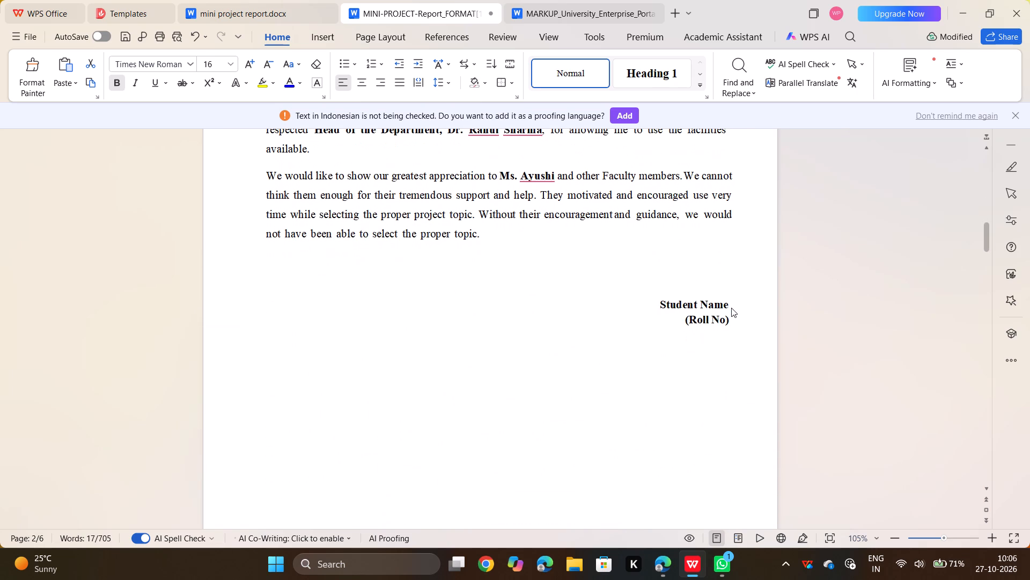
left_click_drag(729, 322, 693, 307)
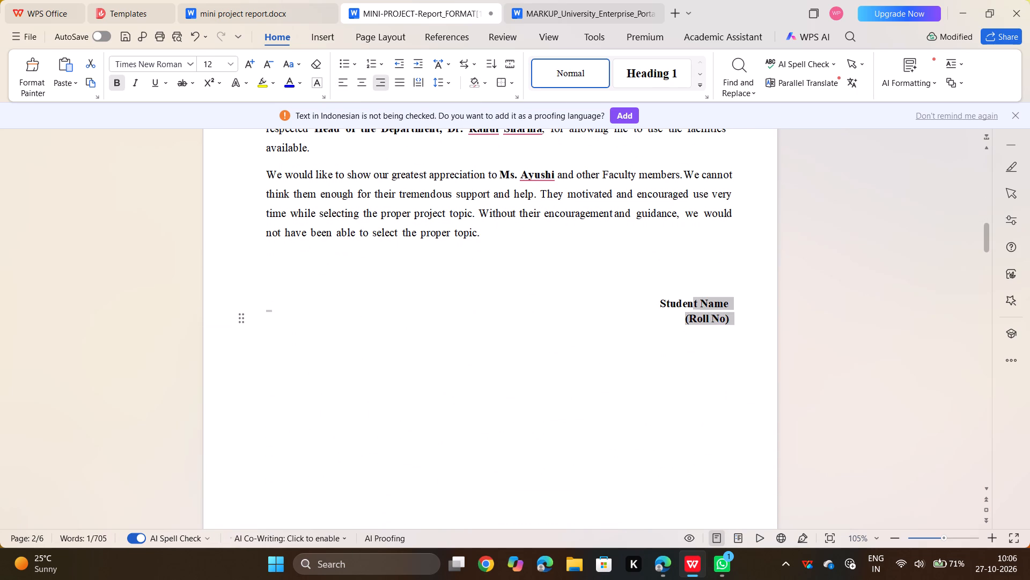
left_click_drag(693, 307, 660, 300)
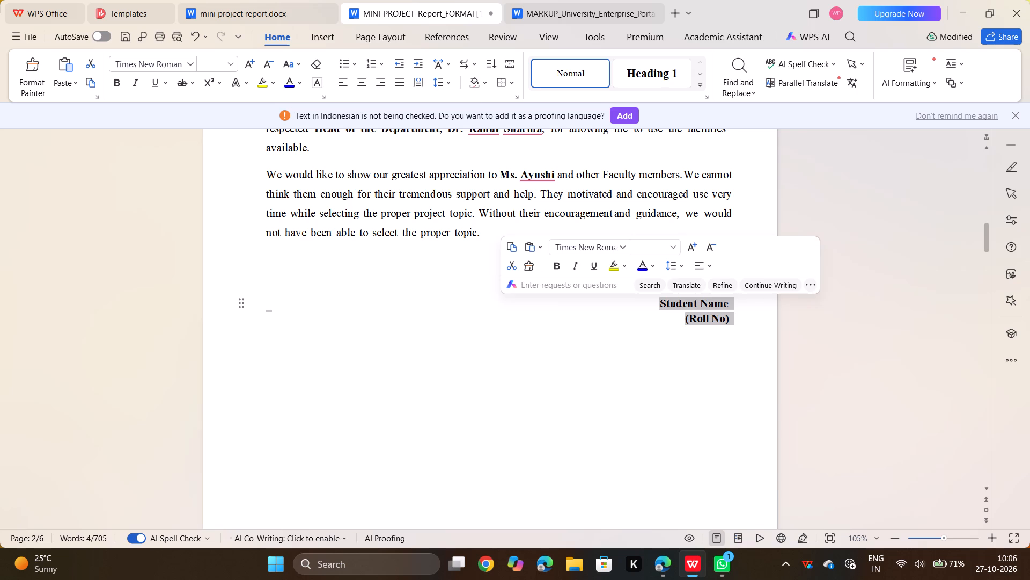
key("ctrl+v")
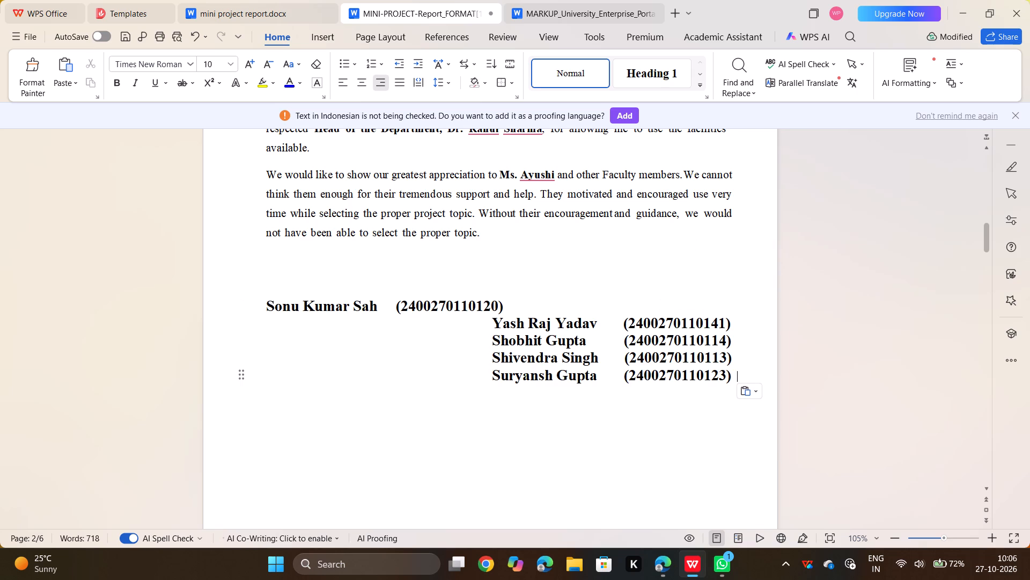
Indent the first pasted student line under the Acknowledgment so its name lines up with the four names below it.
left_click(264, 305)
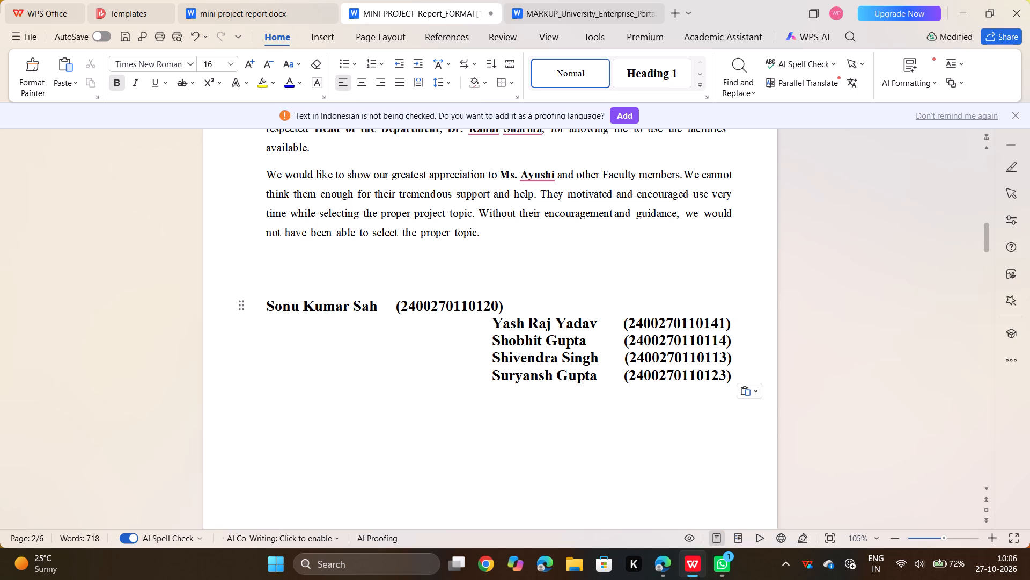
key("Tab")
key("Tab")
key("Tab")
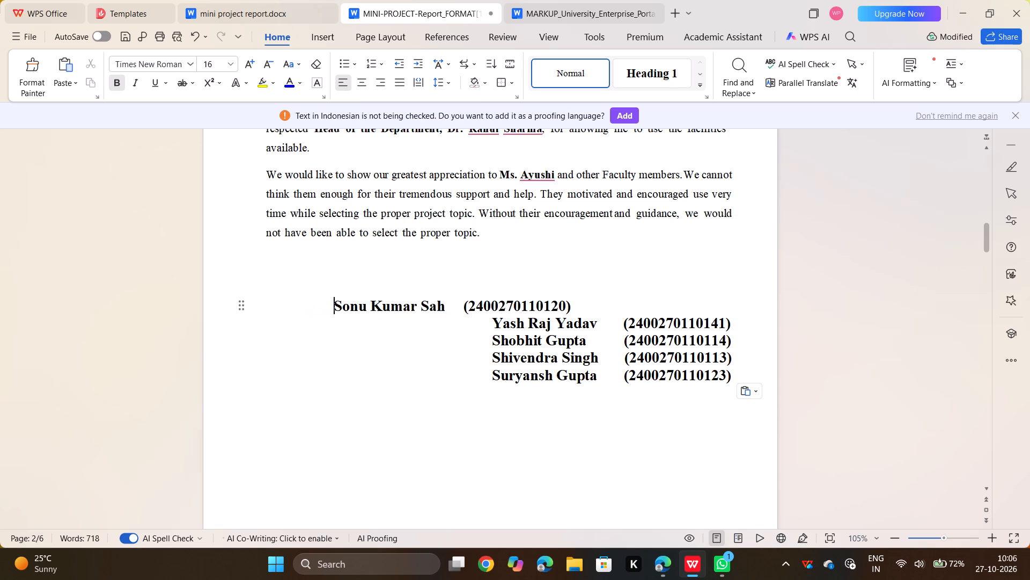
key("Tab")
key("Tab")
key("Tab")
key("Tab")
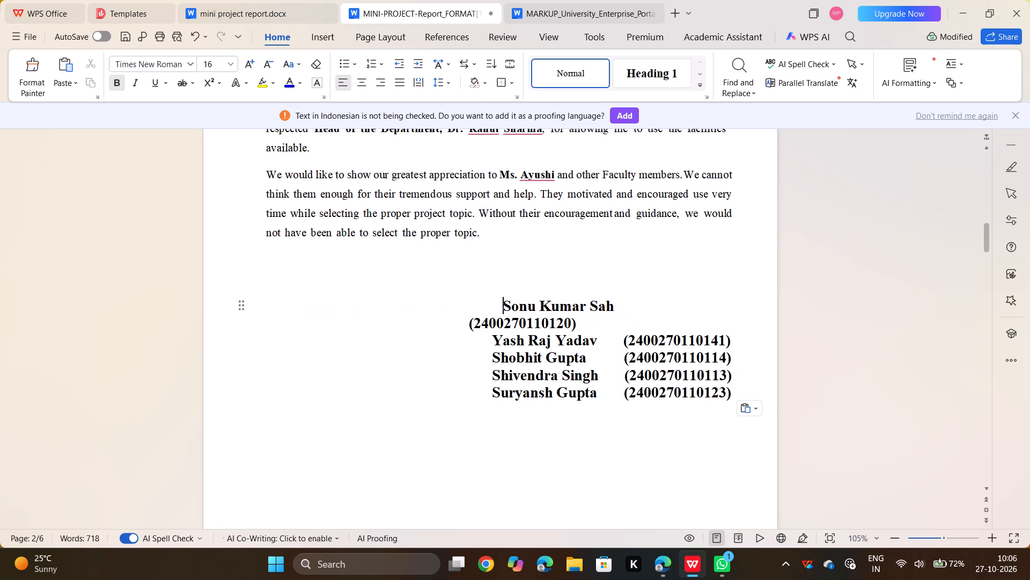
key("BackSpace")
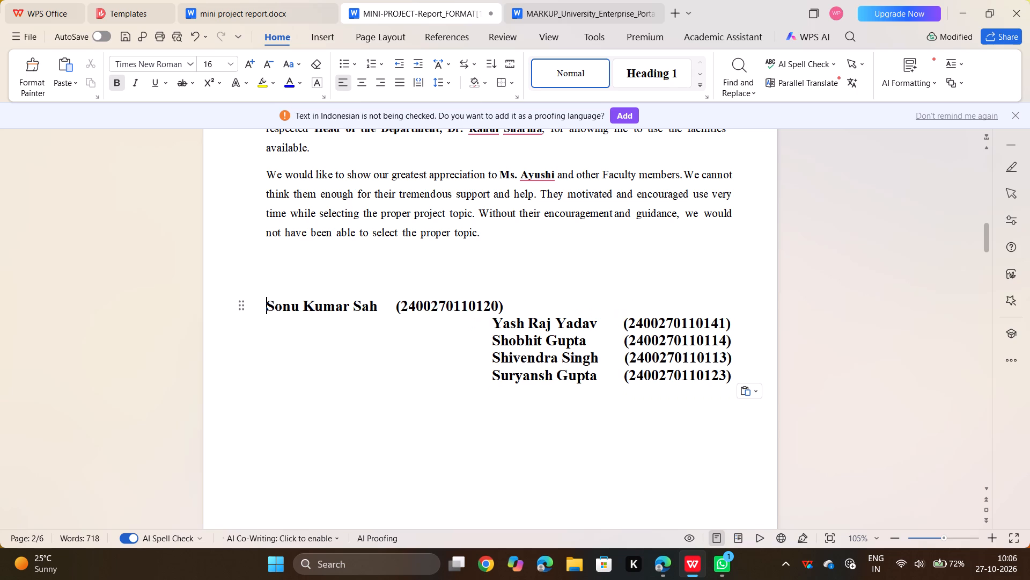
key("Tab")
key("Tab")
key("Tab")
key("Tab")
key("Tab")
key("Tab")
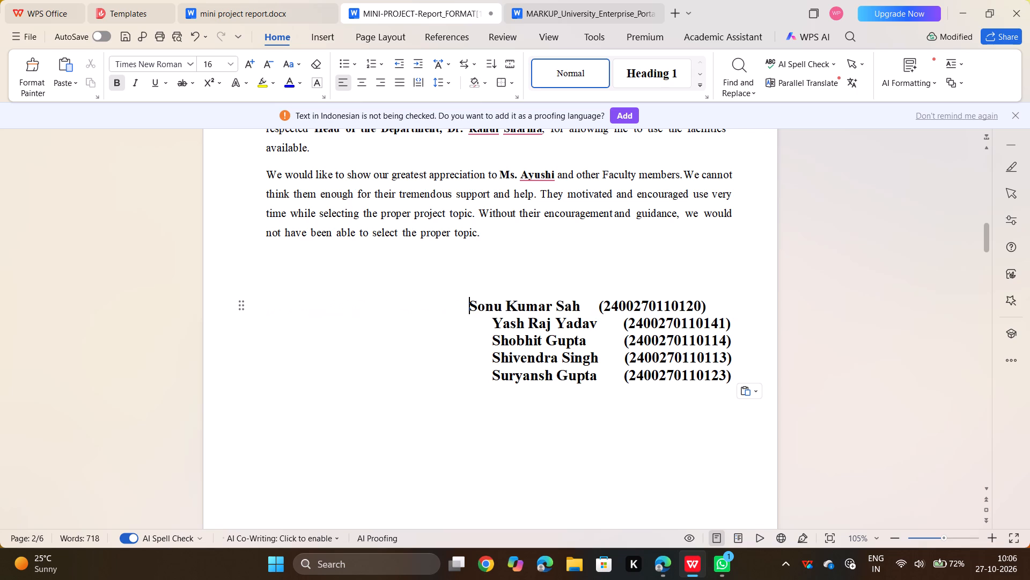
key("space")
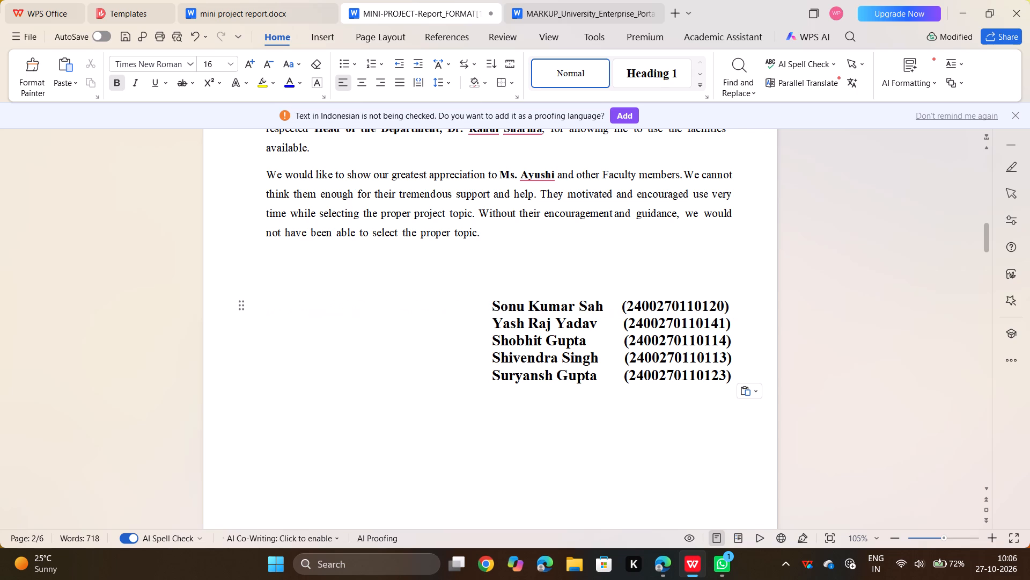
Set the font size of the five pasted student lines under the Acknowledgment to 12.
left_click_drag(487, 306, 740, 422)
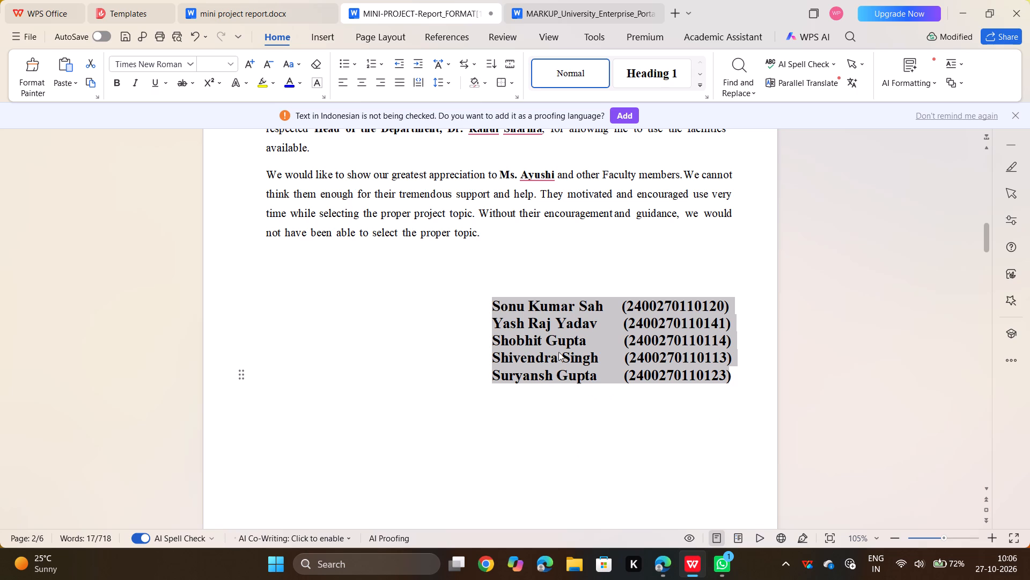
left_click(230, 65)
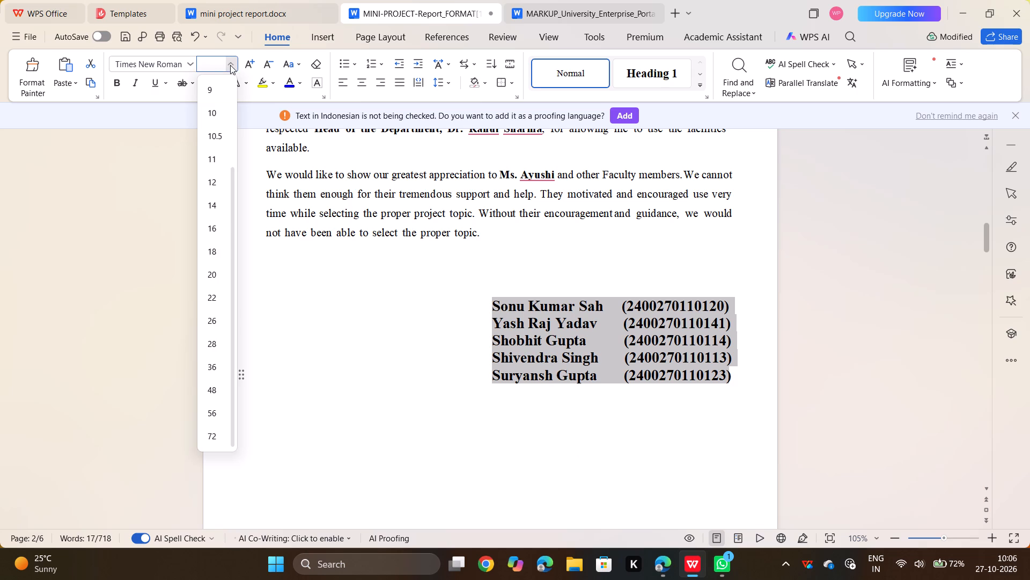
left_click(220, 235)
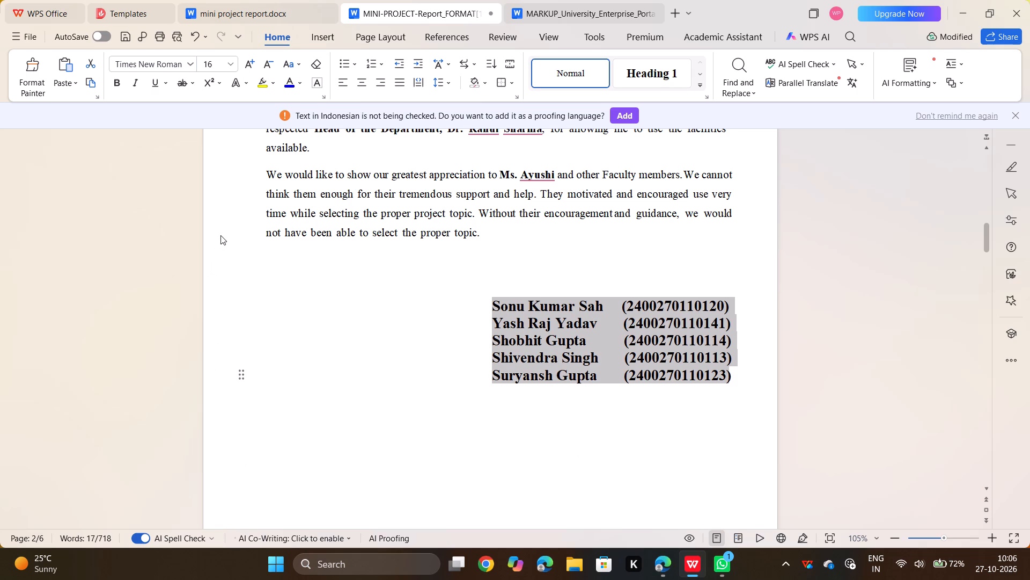
left_click(231, 63)
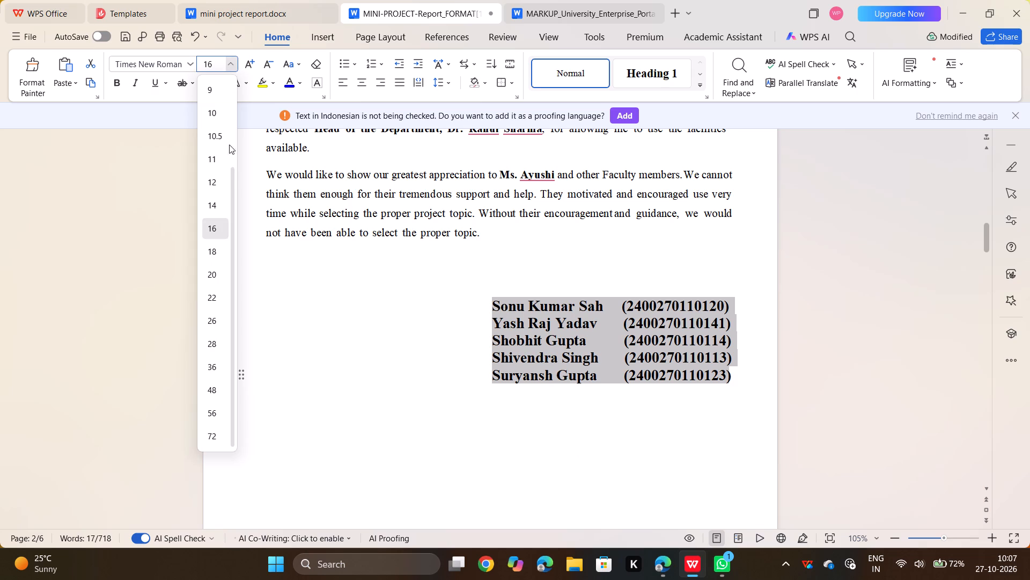
left_click(216, 179)
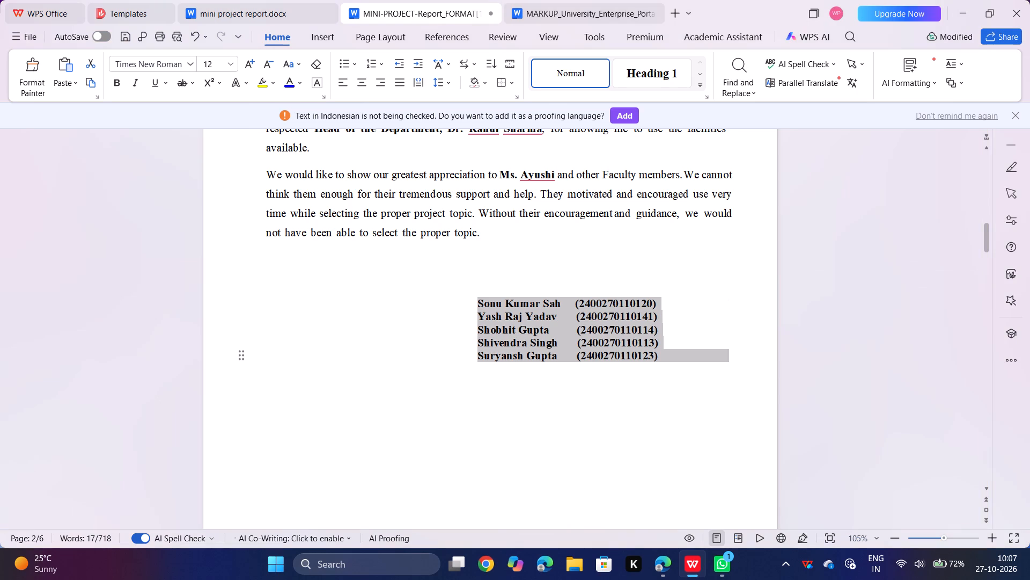
left_click(736, 349)
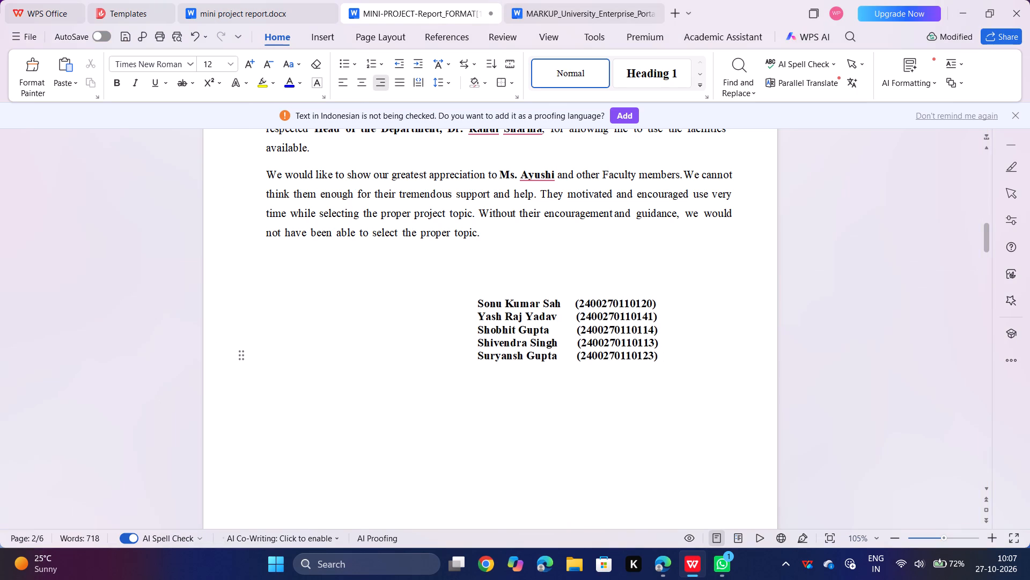
Indent the first three student lines under the Acknowledgment further so they end near the page's right margin.
left_click(476, 301)
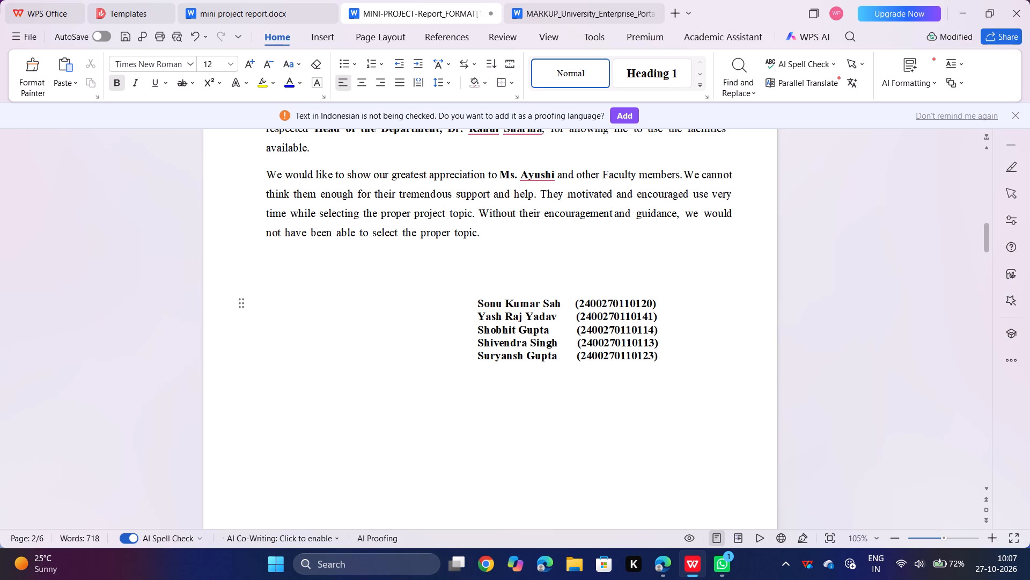
key("Tab")
key("Tab")
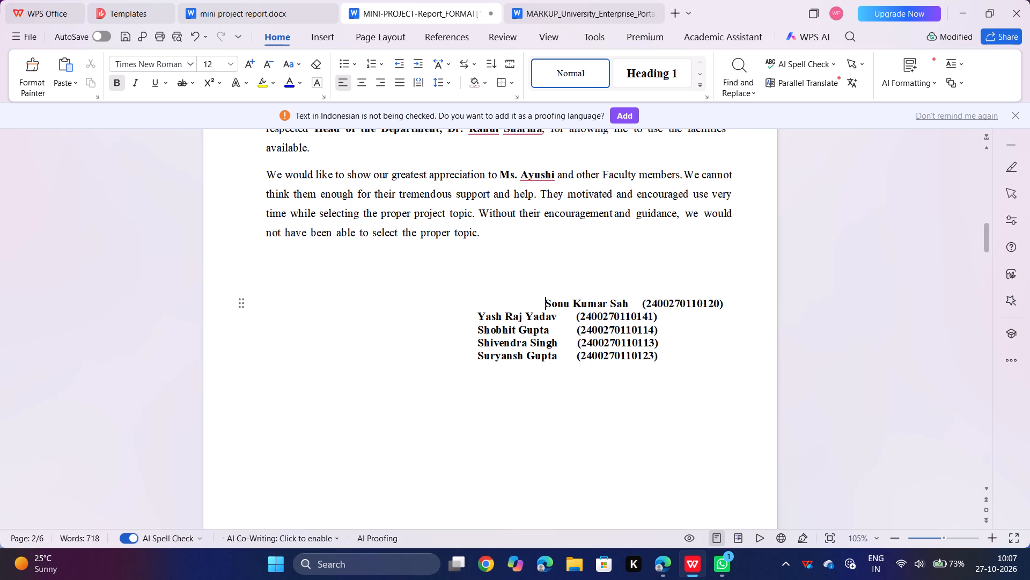
left_click(473, 316)
key("Tab")
key("Tab")
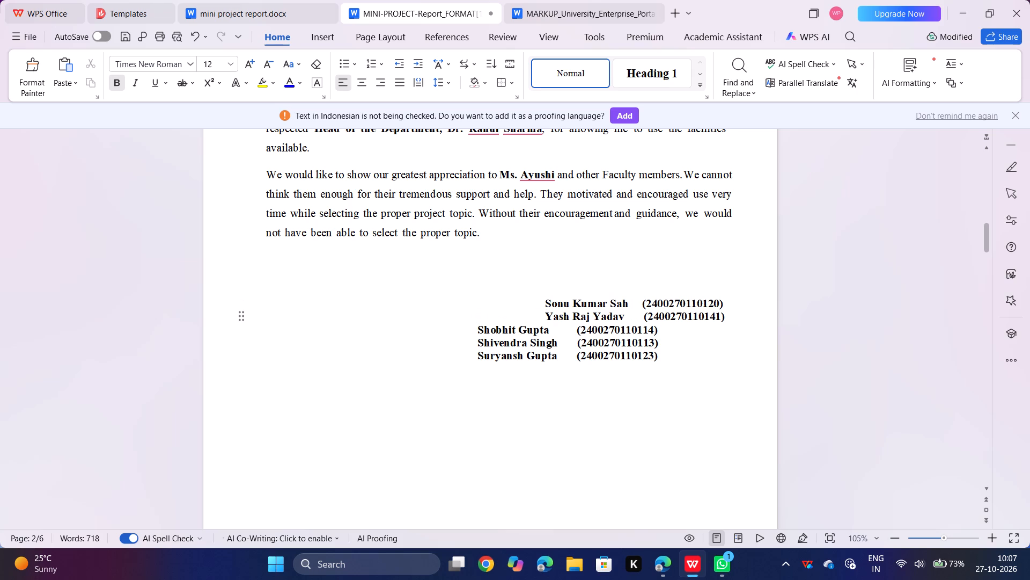
left_click(476, 334)
key("Tab")
key("Tab")
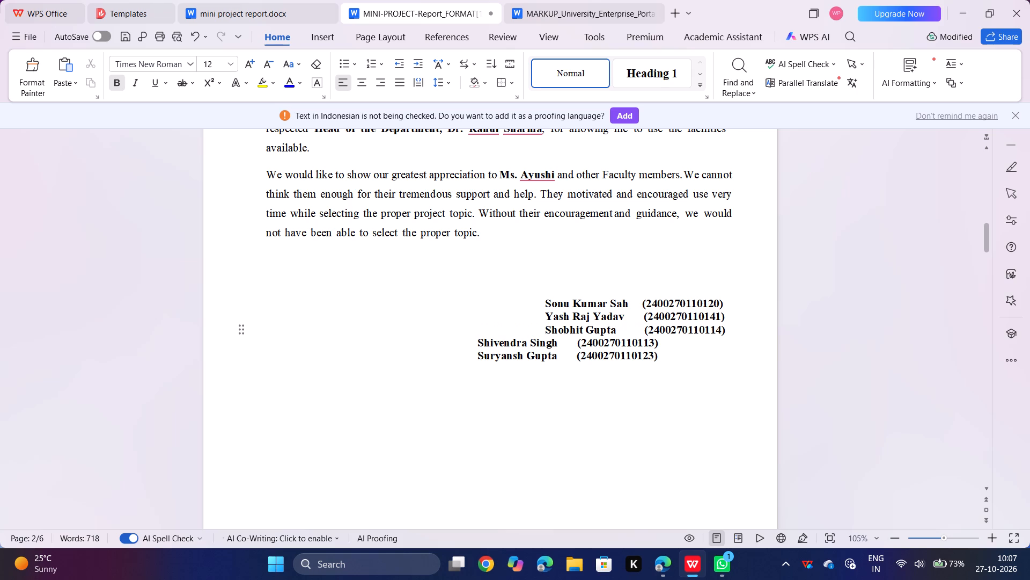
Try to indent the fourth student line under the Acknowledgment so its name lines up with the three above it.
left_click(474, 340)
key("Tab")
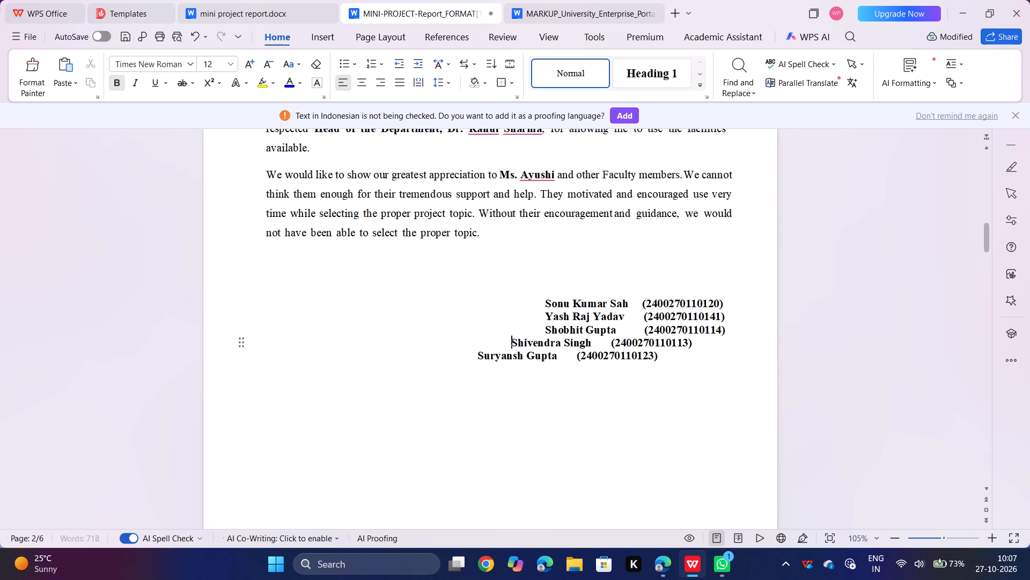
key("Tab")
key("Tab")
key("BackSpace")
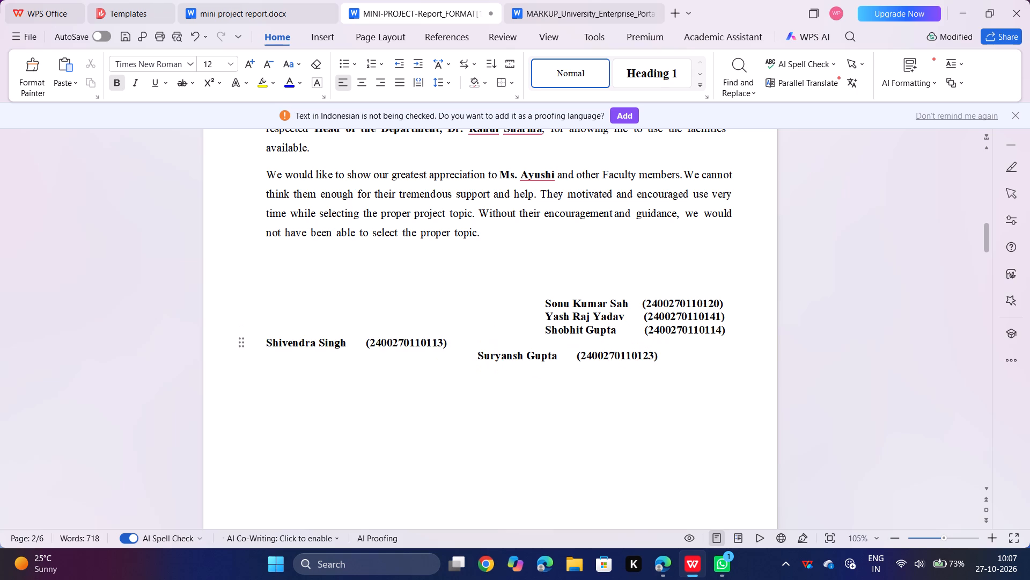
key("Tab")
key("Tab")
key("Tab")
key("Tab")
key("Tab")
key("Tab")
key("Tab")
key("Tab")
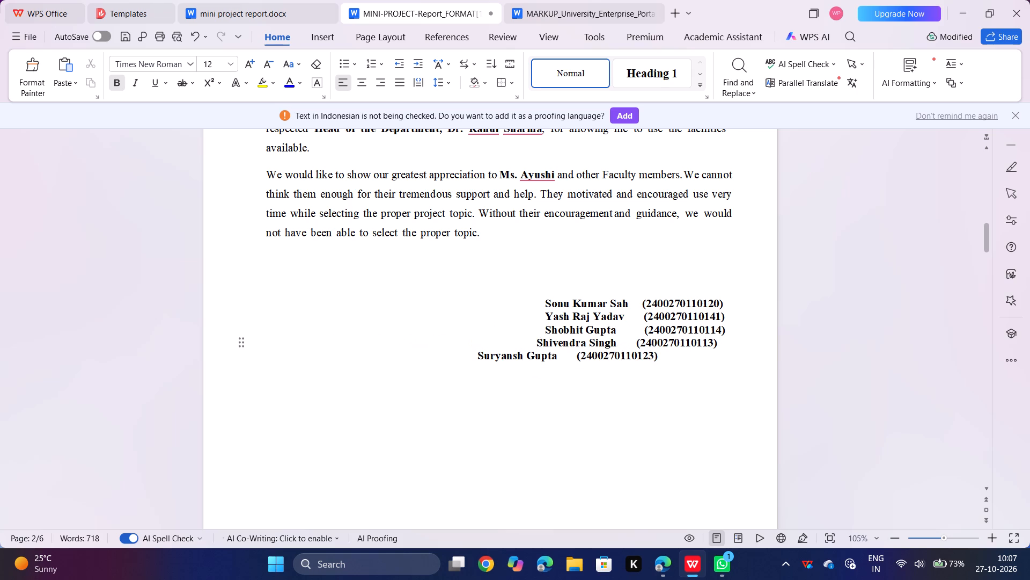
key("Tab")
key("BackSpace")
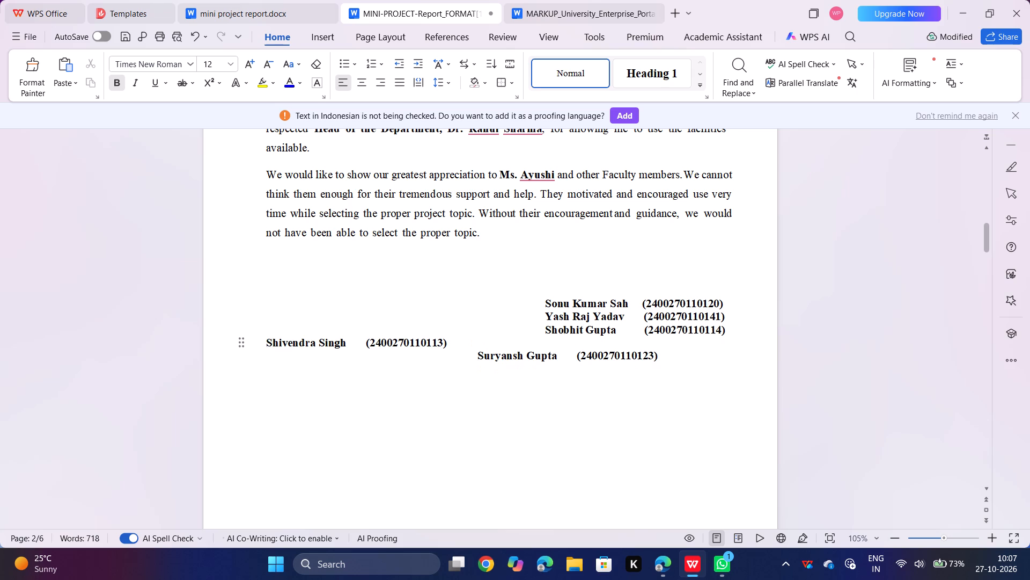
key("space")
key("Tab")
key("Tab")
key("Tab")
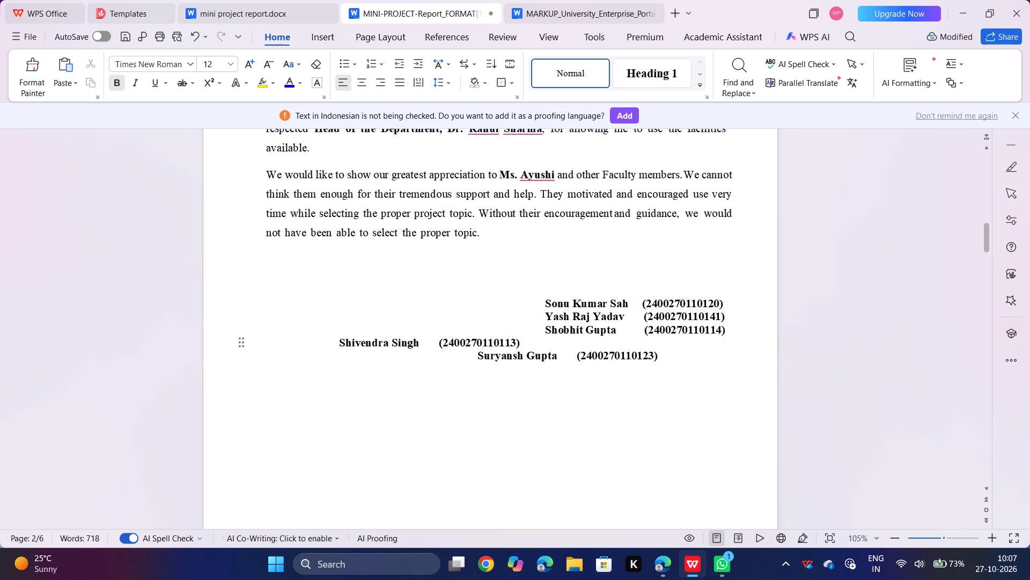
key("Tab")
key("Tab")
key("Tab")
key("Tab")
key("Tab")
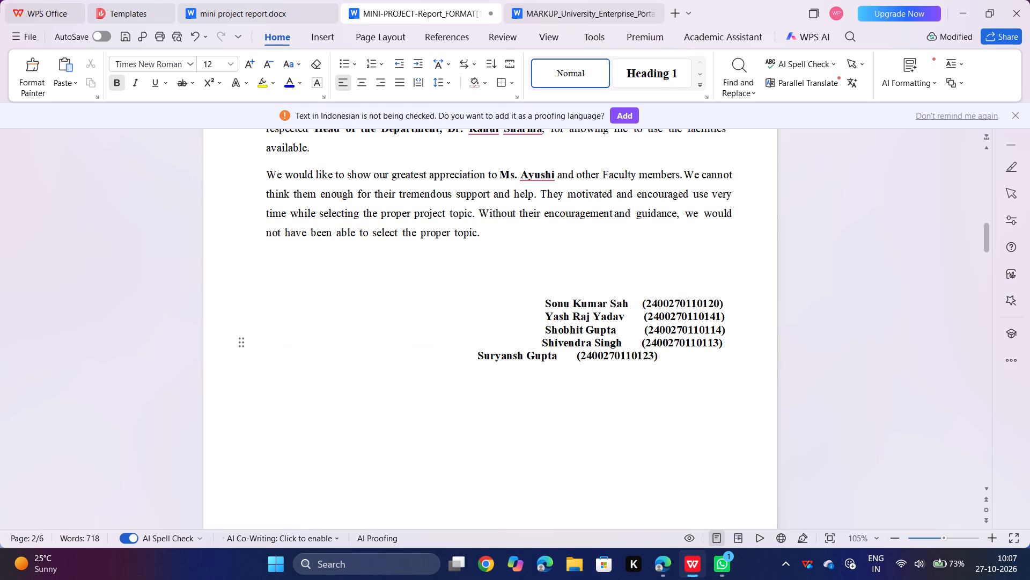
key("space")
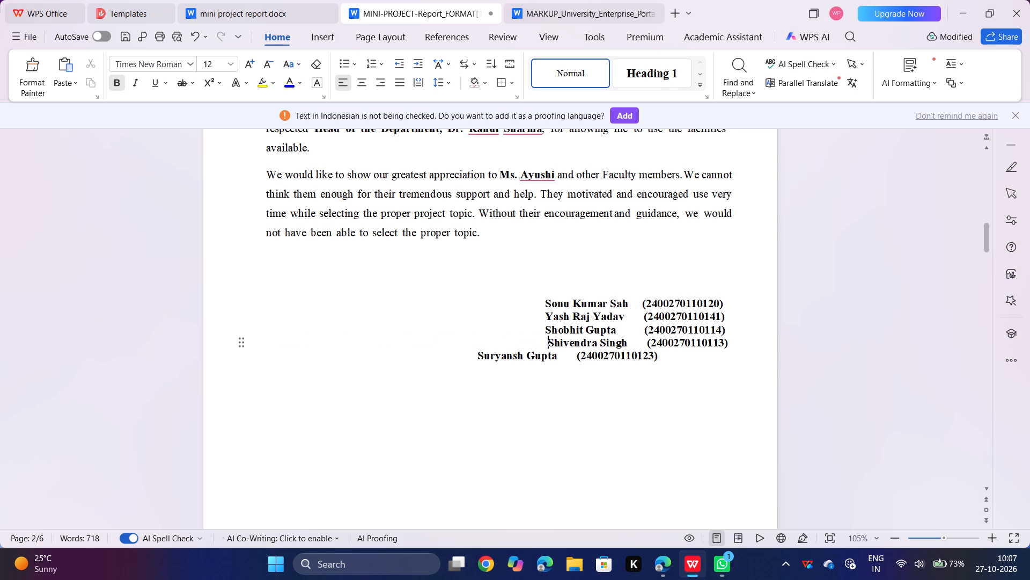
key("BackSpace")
Indent the fourth student line from the left margin until its name starts level with the three names above it.
key("Tab")
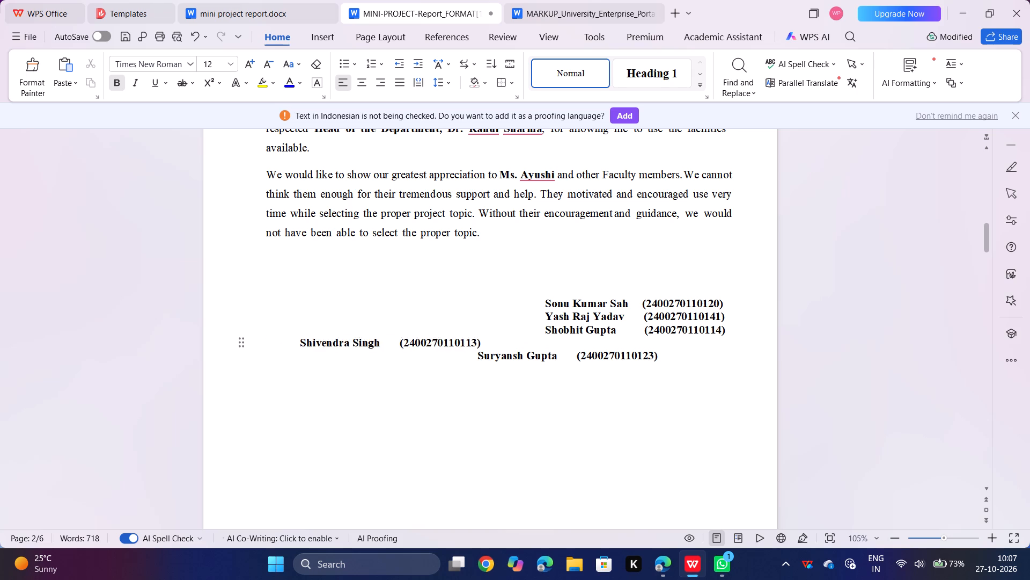
key("Tab")
key("Tab")
key("Tab")
key("Tab")
key("Tab")
key("Tab")
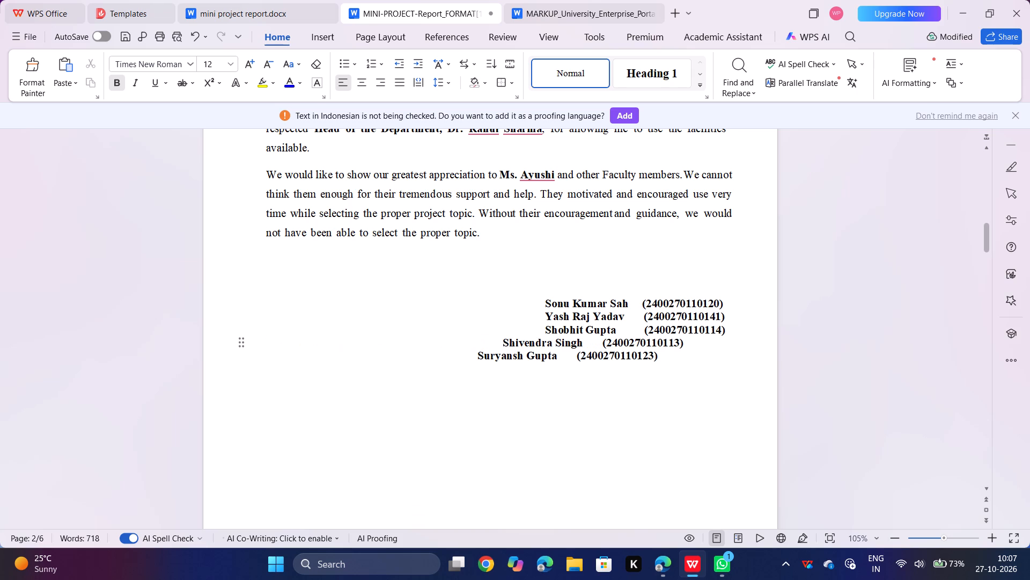
key("Tab")
key("space")
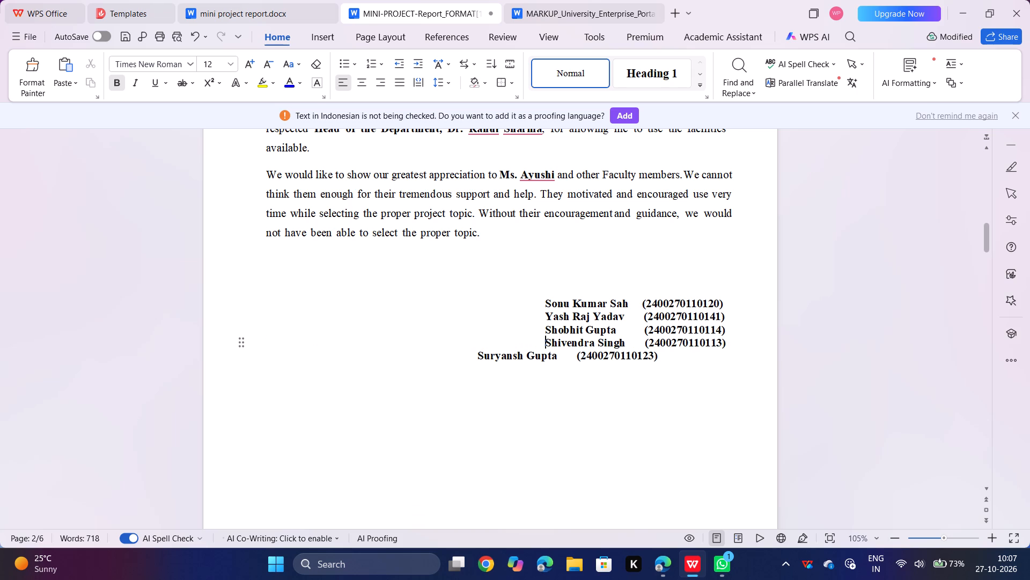
Indent the fifth student line under the Acknowledgment until its name starts level with the four names above it.
left_click(470, 356)
key("Tab")
key("Tab")
key("Tab")
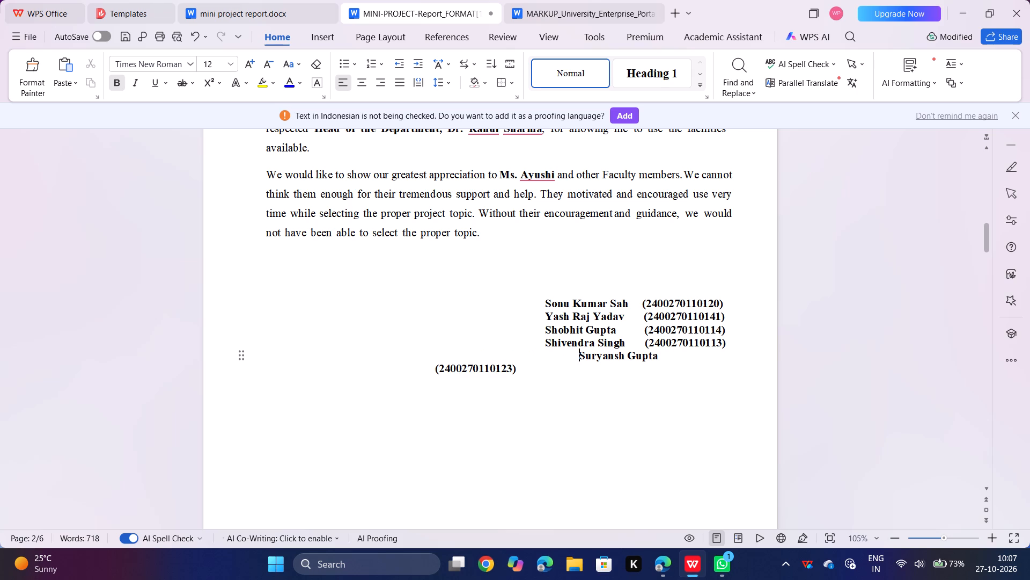
key("BackSpace")
key("Tab")
key("Tab")
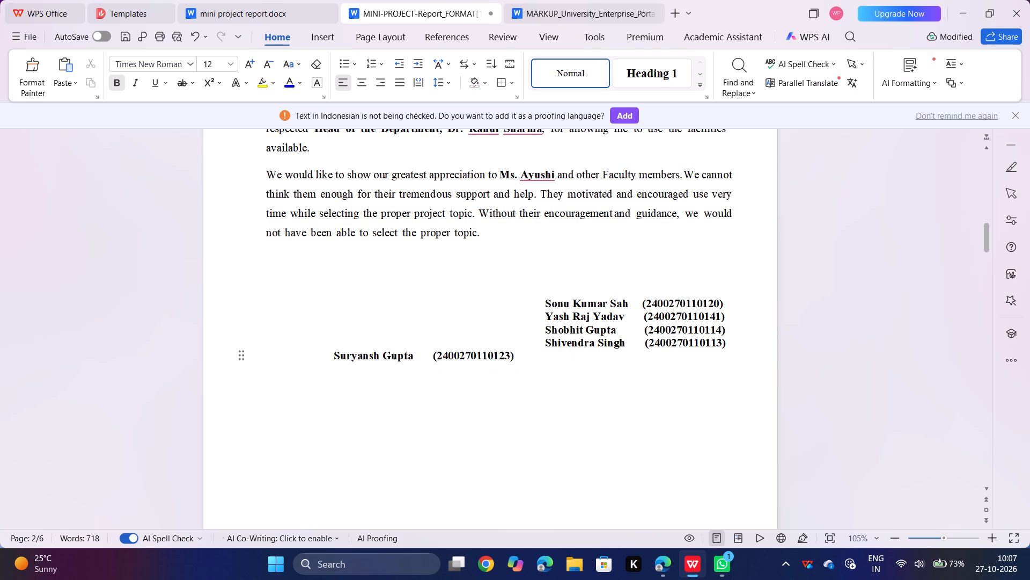
key("Tab")
key("Tab")
key("Tab")
key("Tab")
key("Tab")
key("Tab")
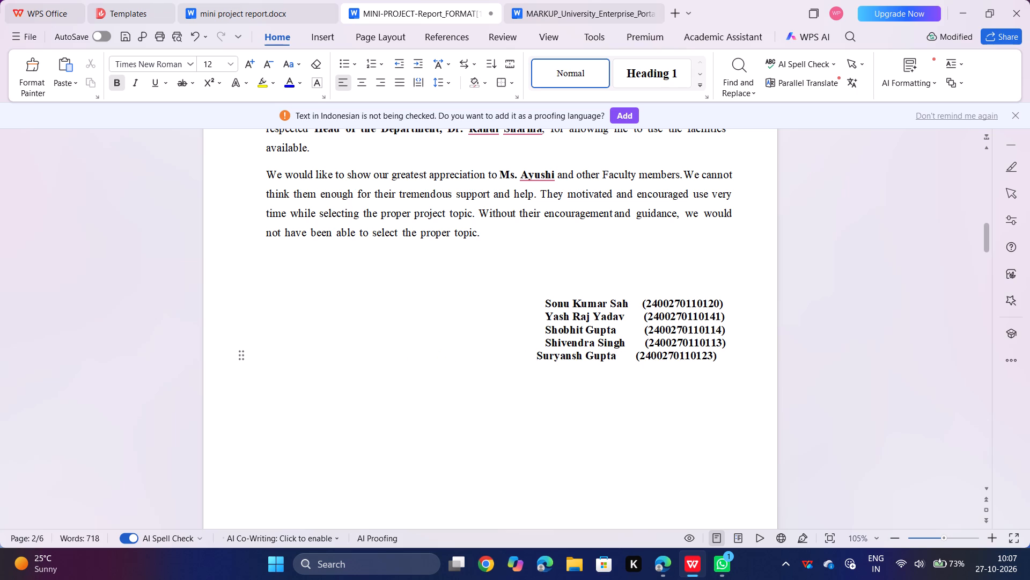
key("space")
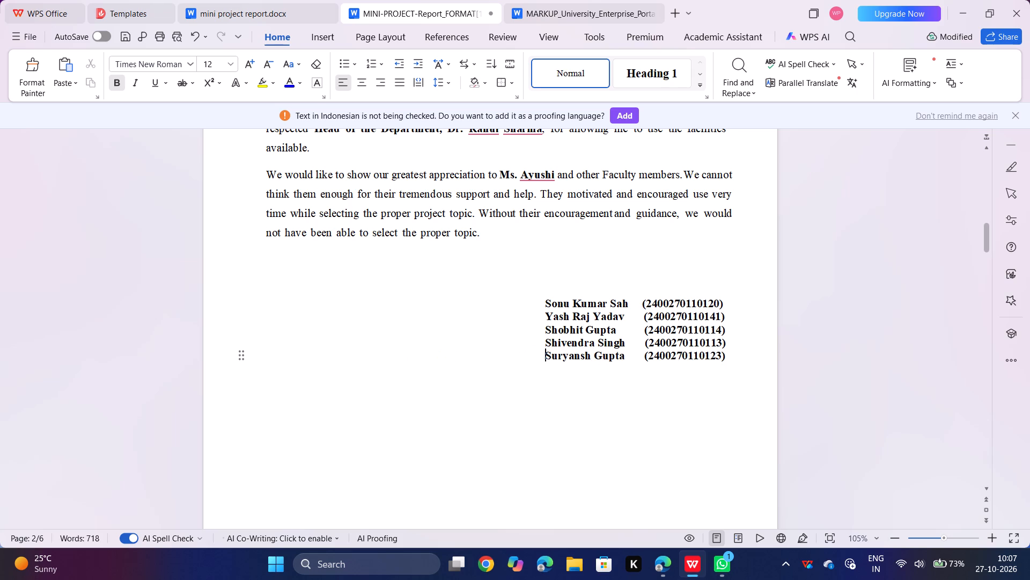
Review the layout of the Acknowledgment page and the Certificate page that follows it.
scroll(470, 356, "down", 1)
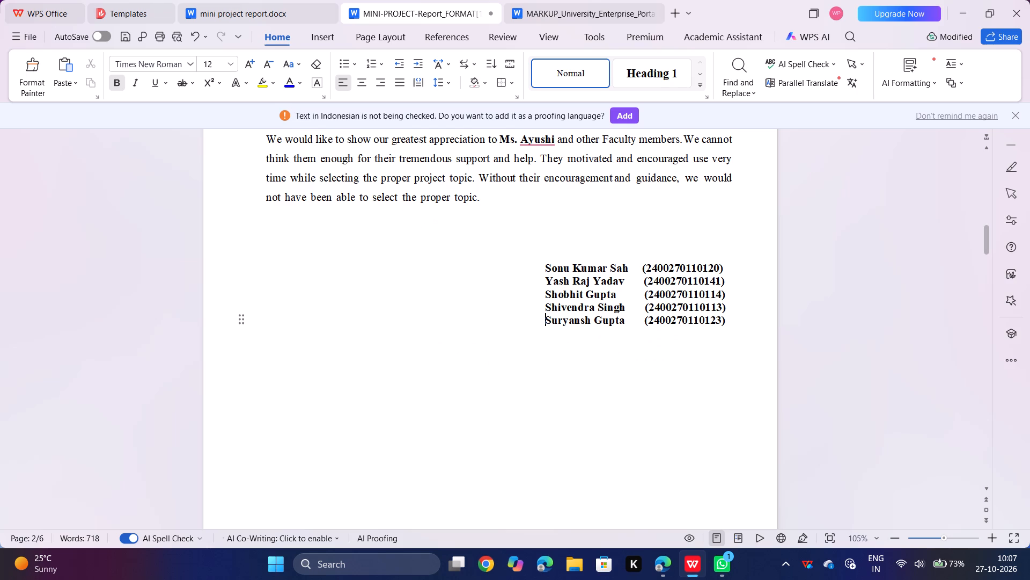
scroll(470, 356, "down", 2)
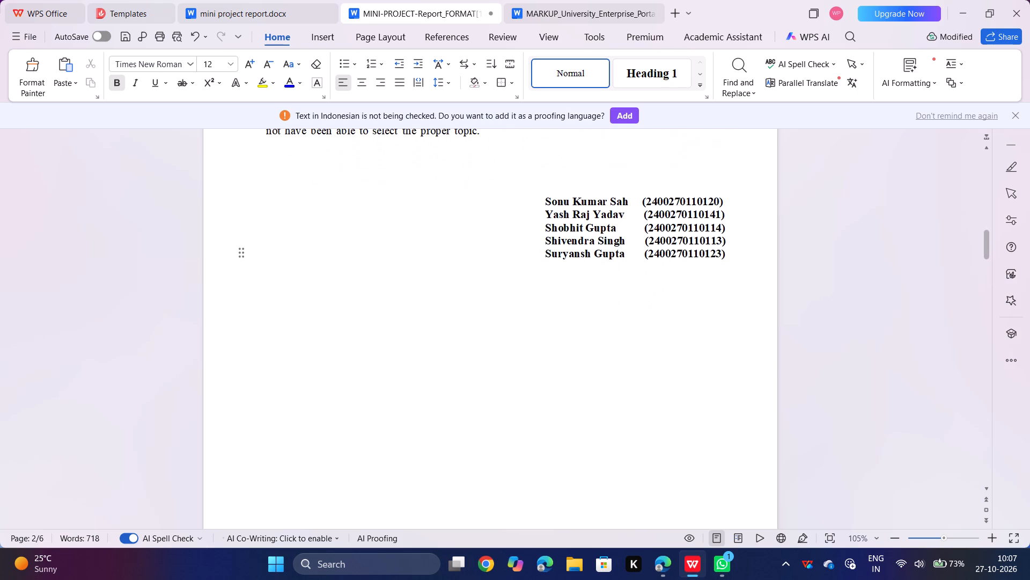
scroll(470, 356, "down", 2)
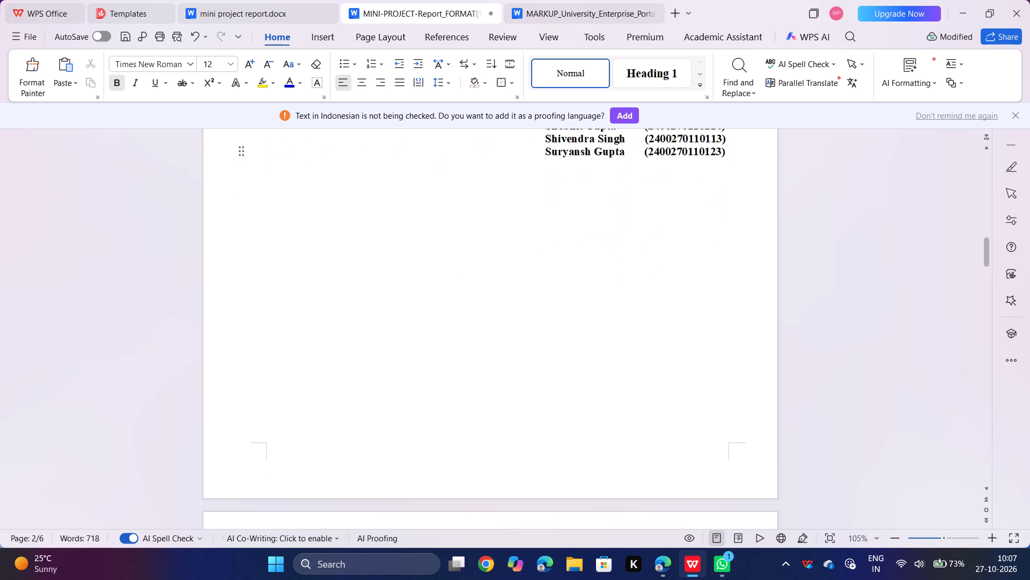
scroll(470, 356, "right", 1)
scroll(470, 356, "up", 5)
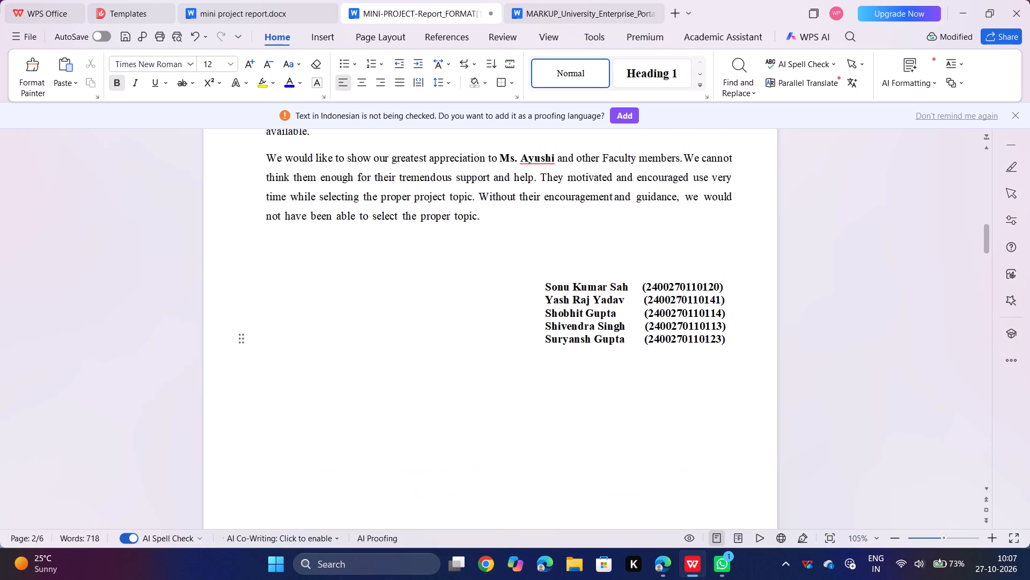
scroll(470, 356, "down", 3)
scroll(470, 356, "up", 6)
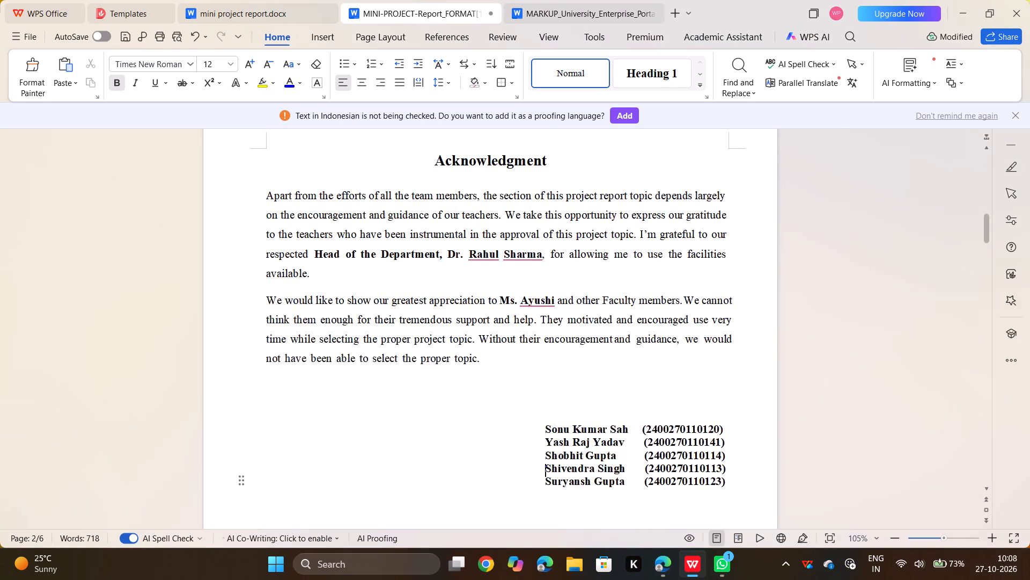
scroll(470, 356, "down", 4)
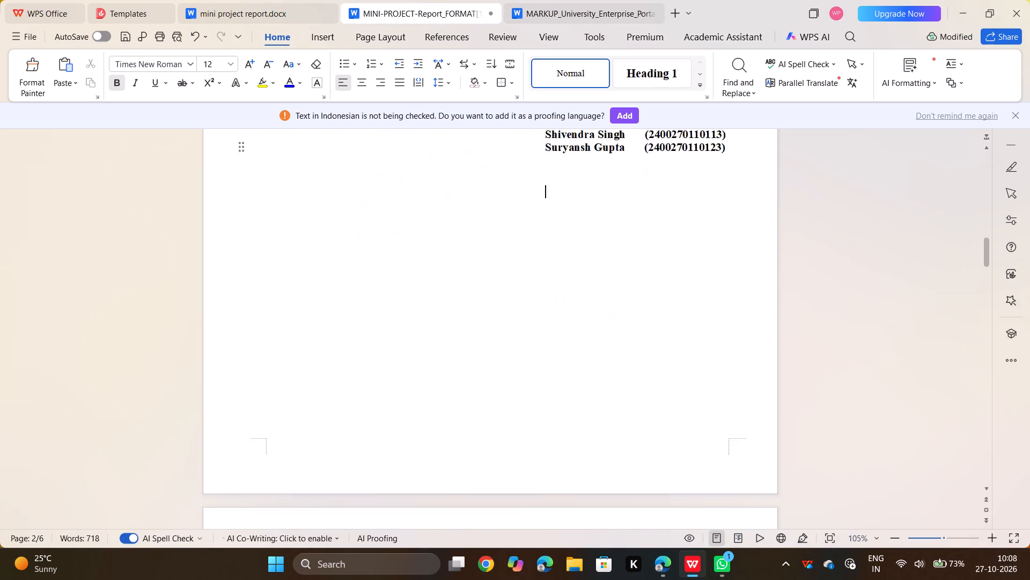
scroll(470, 356, "down", 3)
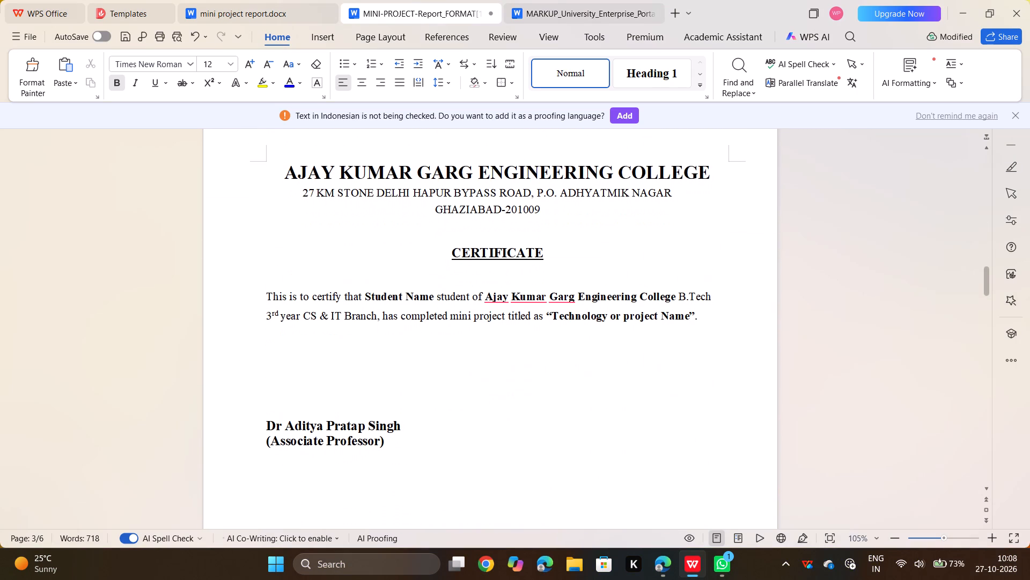
Switch to mini project report.docx and examine the chapters and page numbers in its Table of Contents.
left_click(284, 0)
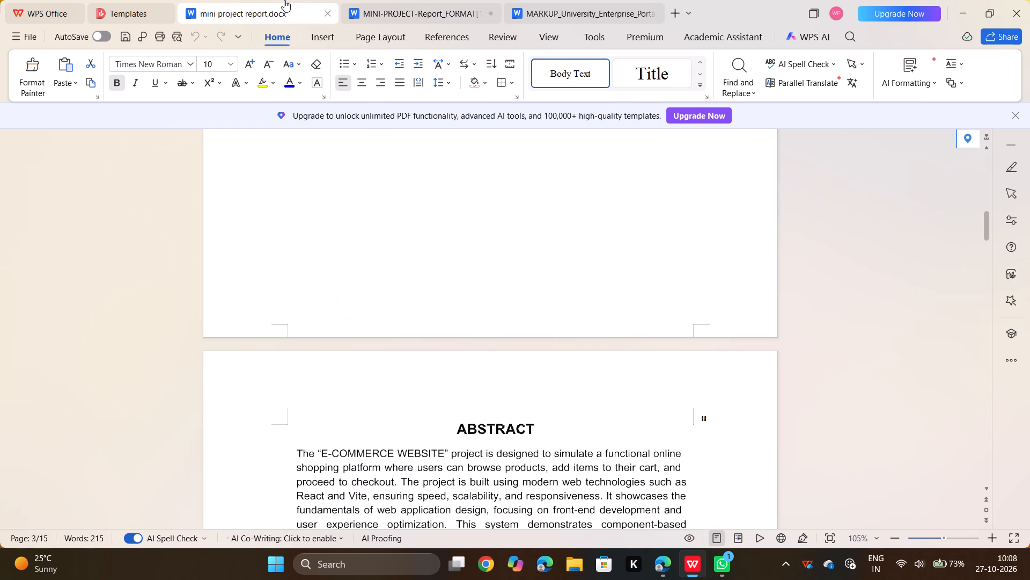
scroll(289, 184, "up", 12)
scroll(289, 184, "up", 9)
scroll(289, 184, "down", 6)
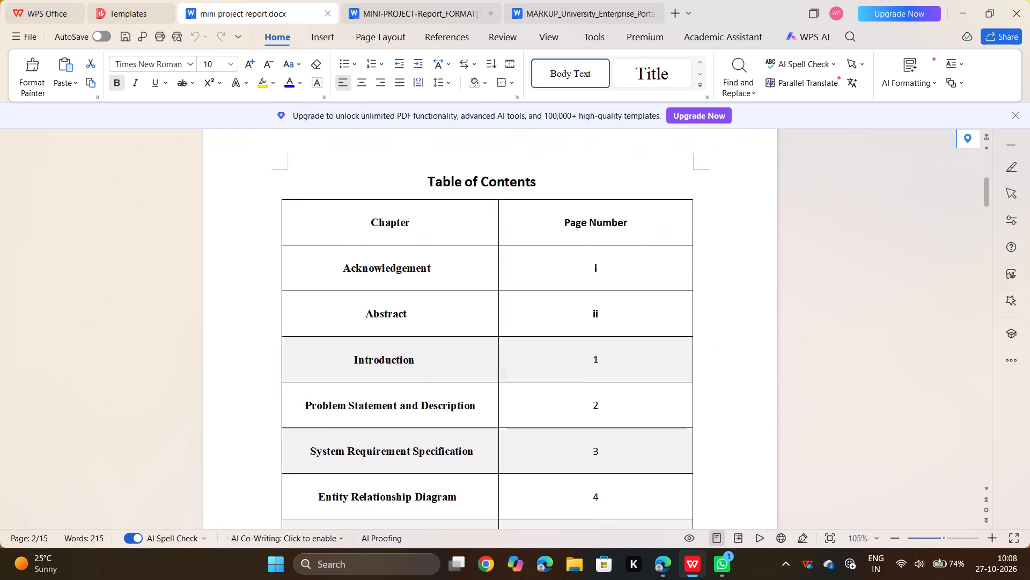
scroll(289, 184, "down", 3)
scroll(289, 184, "up", 1)
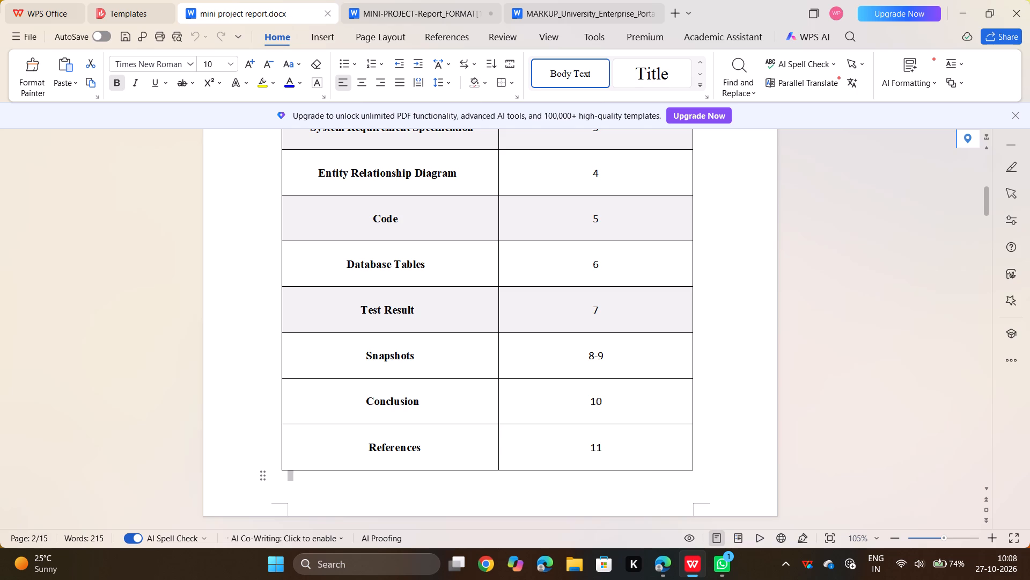
scroll(644, 503, "up", 6)
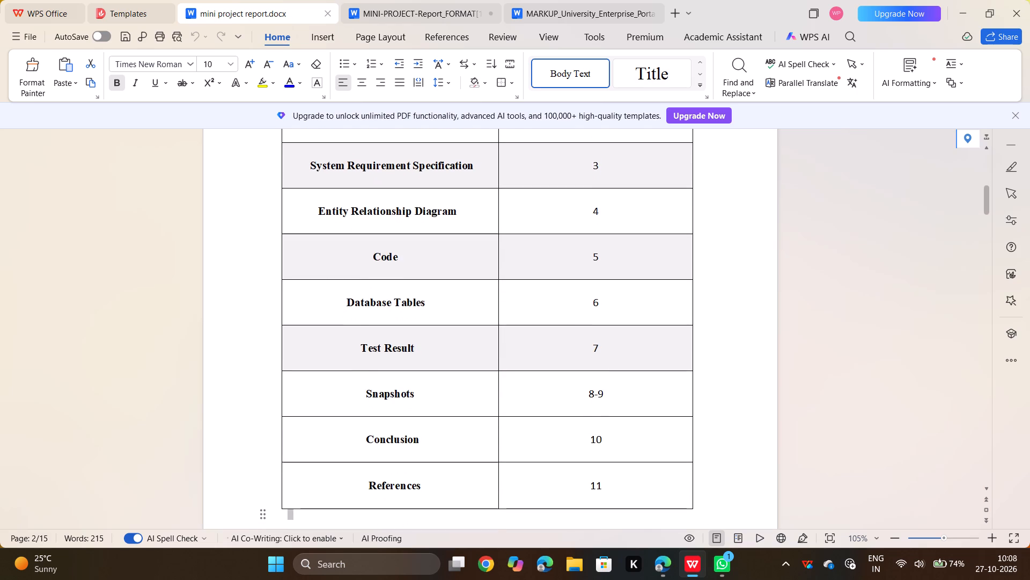
scroll(644, 503, "down", 2)
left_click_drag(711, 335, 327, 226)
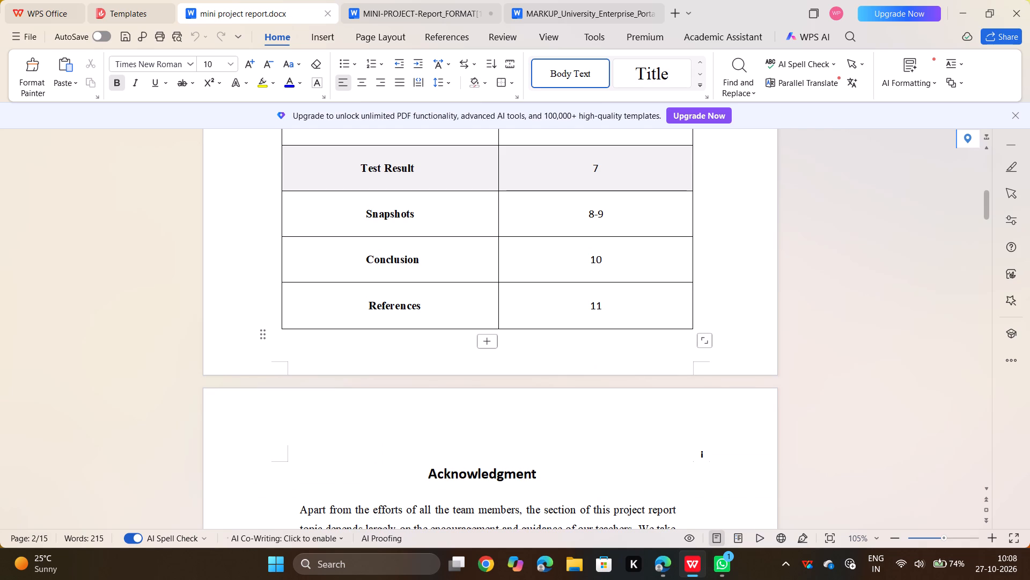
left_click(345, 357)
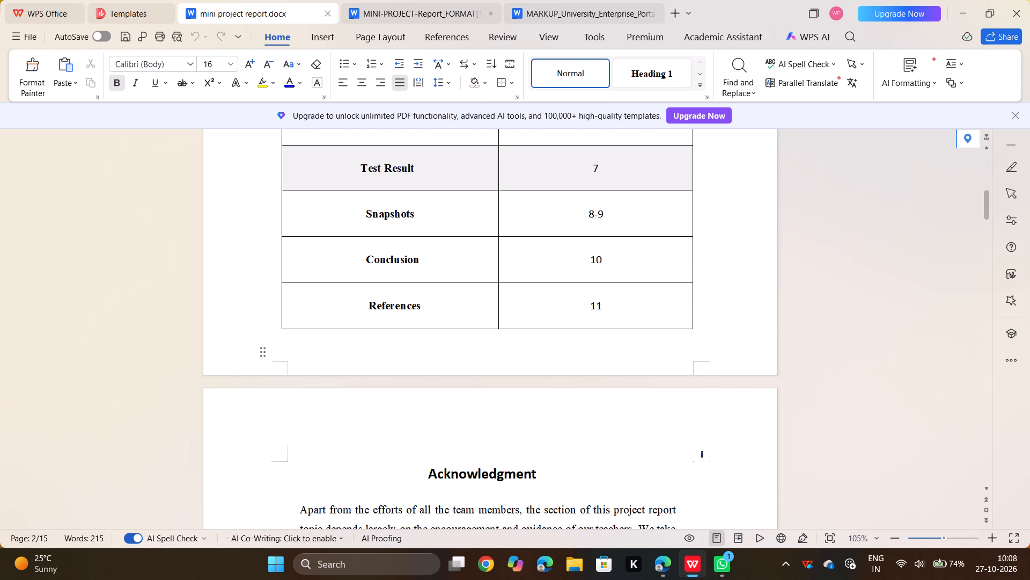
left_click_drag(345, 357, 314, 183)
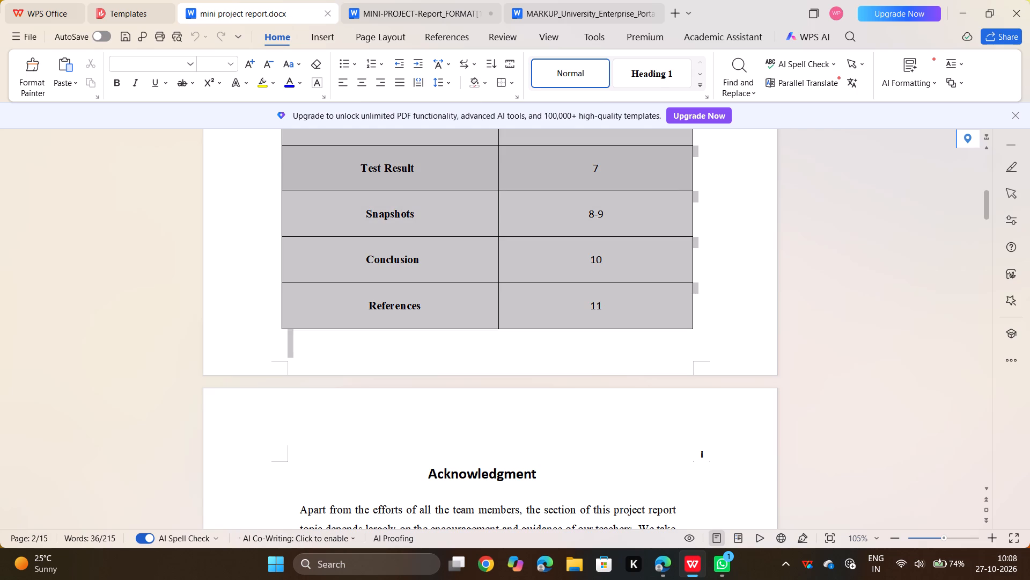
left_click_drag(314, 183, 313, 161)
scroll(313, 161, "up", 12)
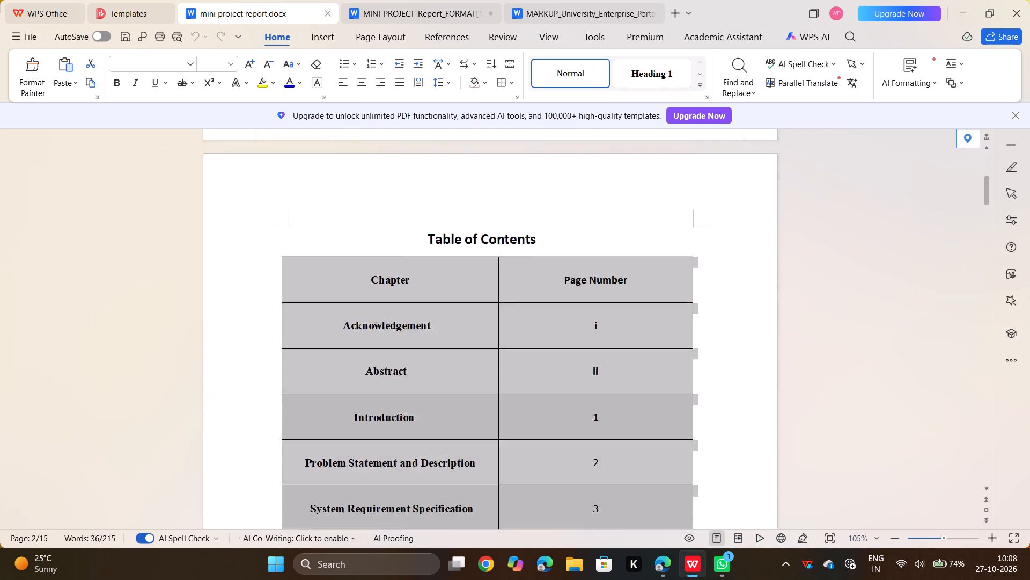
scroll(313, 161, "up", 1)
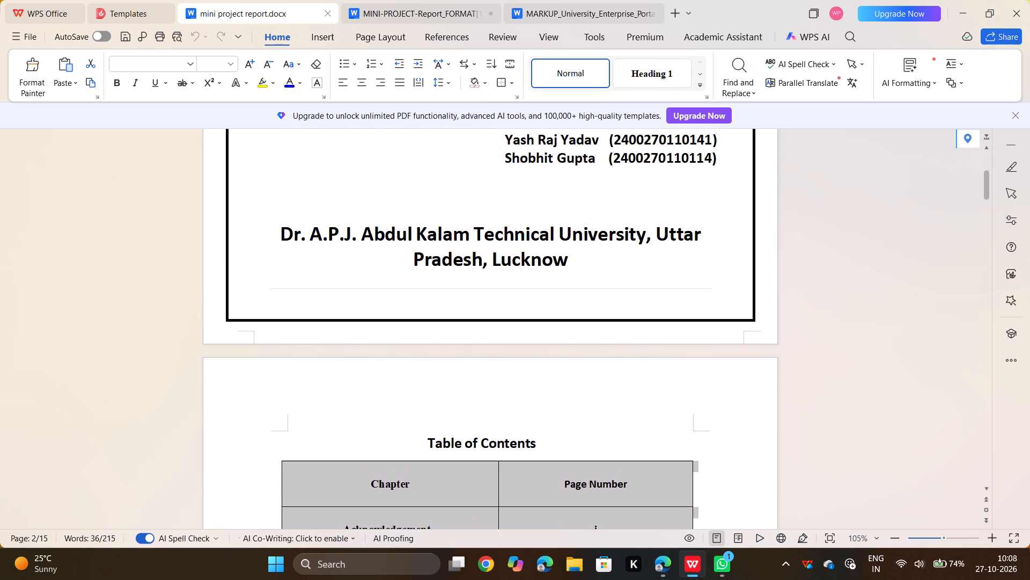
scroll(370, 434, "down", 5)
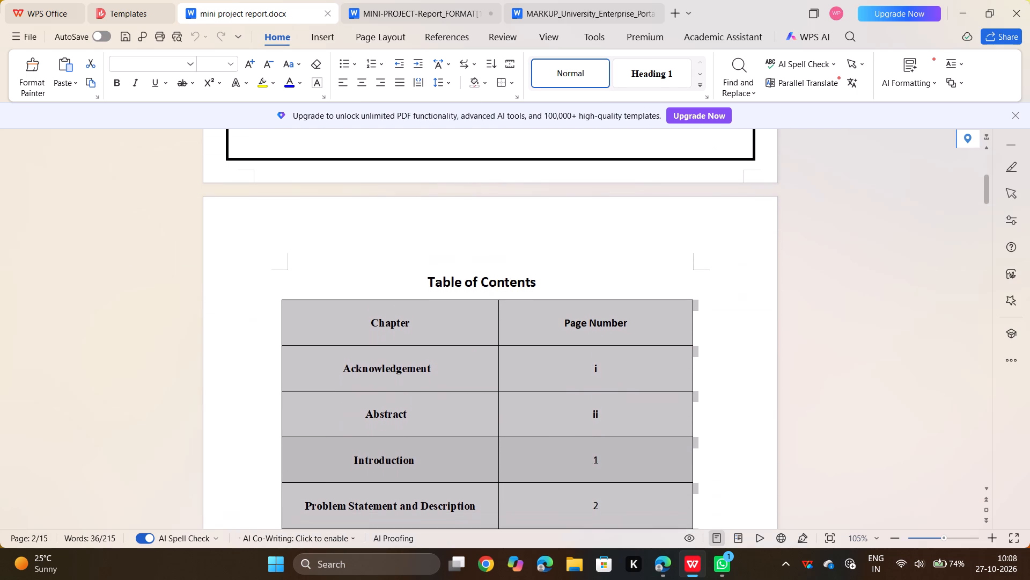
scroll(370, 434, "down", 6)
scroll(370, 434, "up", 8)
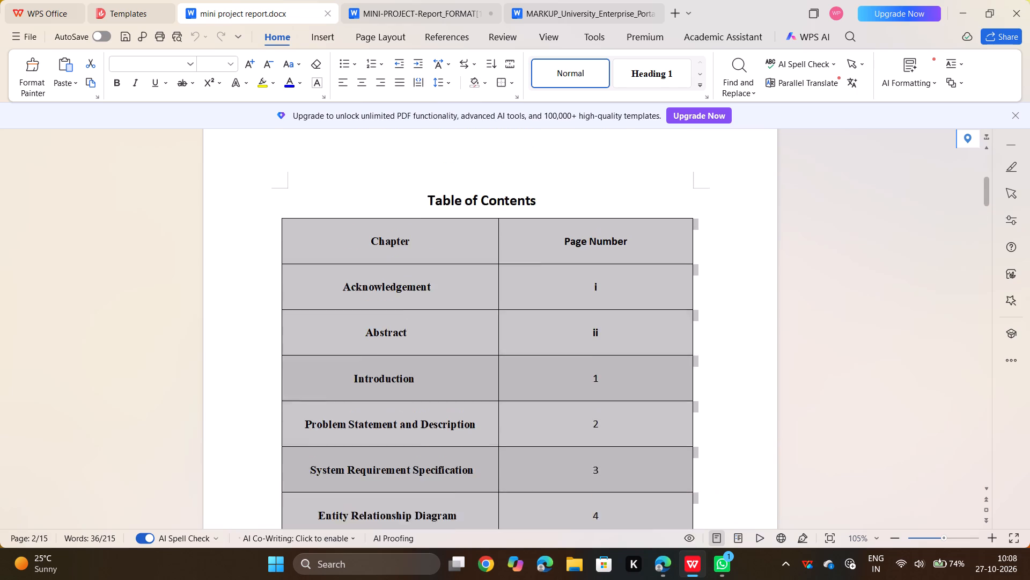
Copy the Table of Contents heading together with the whole chapter and page number table from mini project report.docx.
left_click(392, 245)
left_click_drag(392, 245, 572, 559)
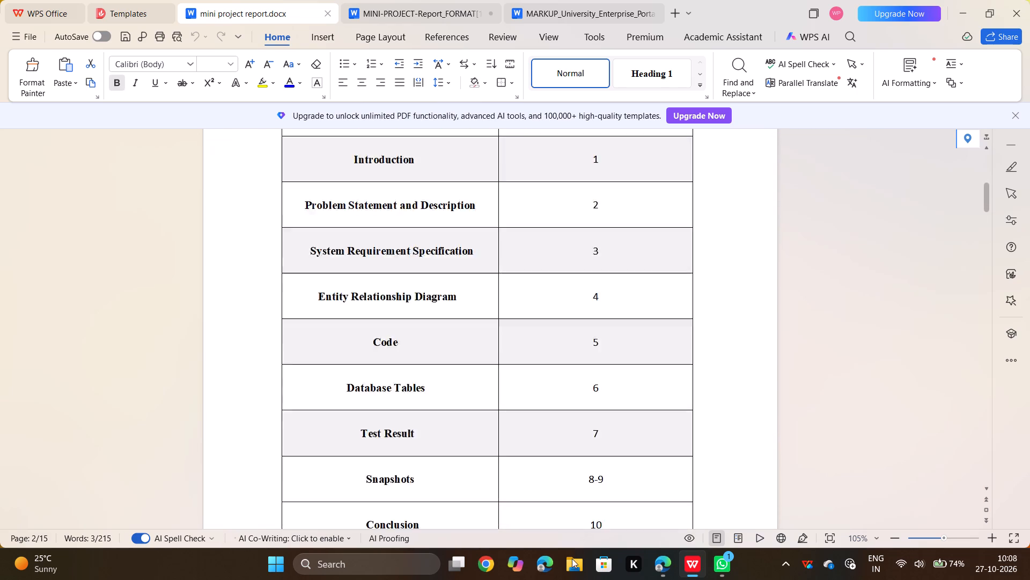
left_click_drag(572, 559, 351, 394)
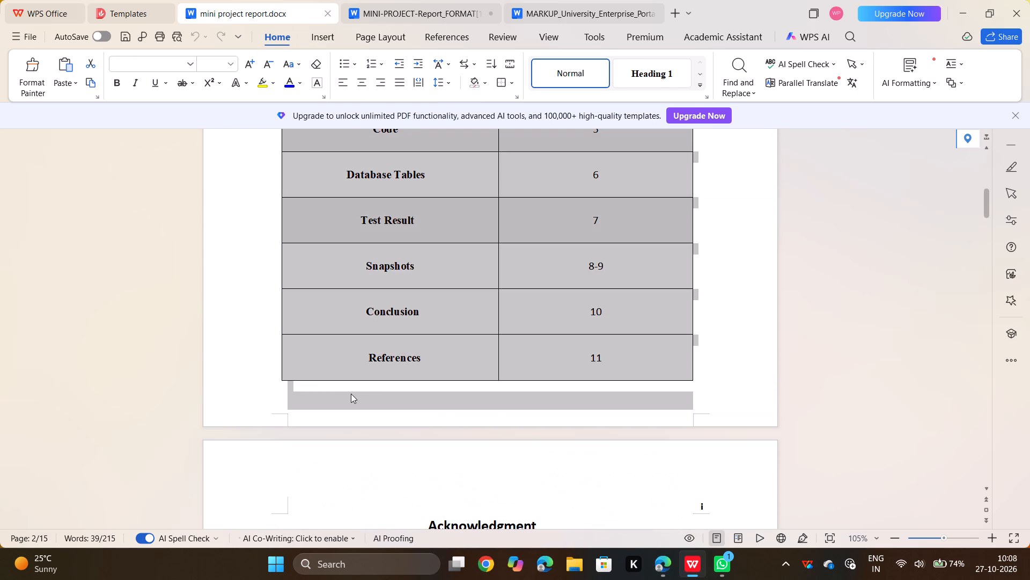
left_click_drag(351, 394, 307, 396)
key("ctrl+c")
In the MINI-PROJECT-Report_FORMAT document, paste the copied Table of Contents on a new page between the cover page and the Acknowledgment.
left_click(398, 0)
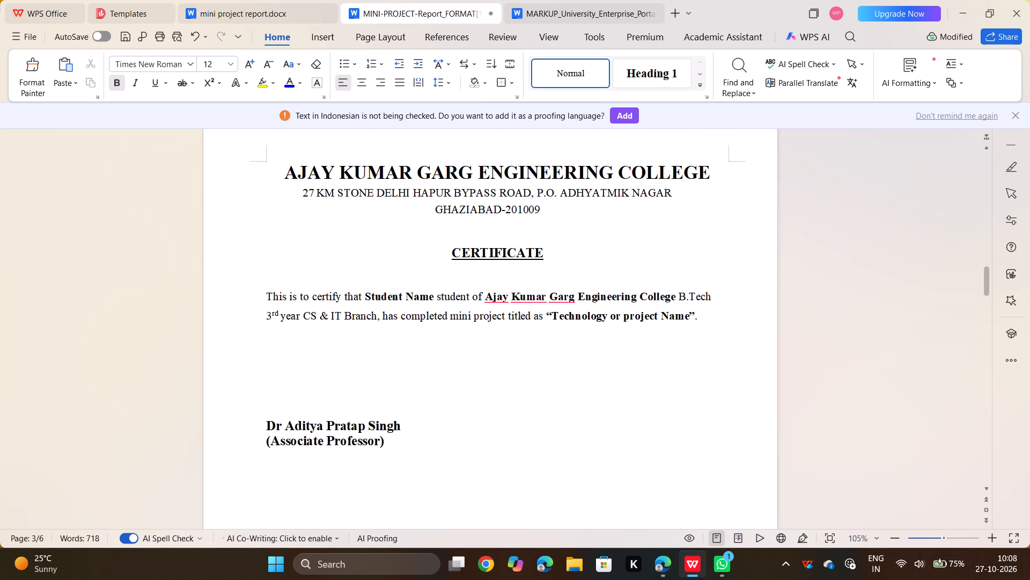
scroll(482, 274, "up", 14)
scroll(482, 274, "down", 2)
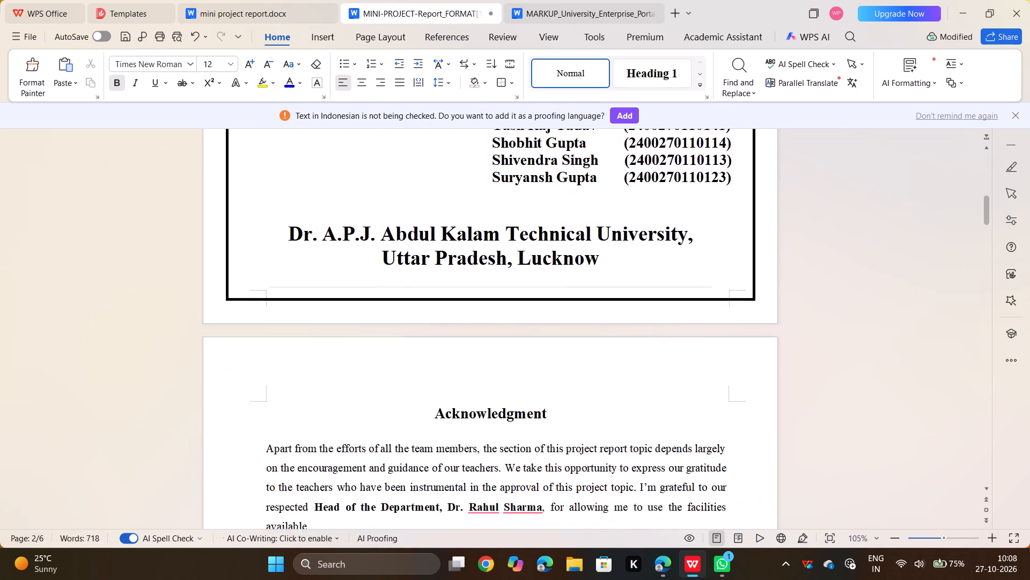
scroll(482, 274, "down", 3)
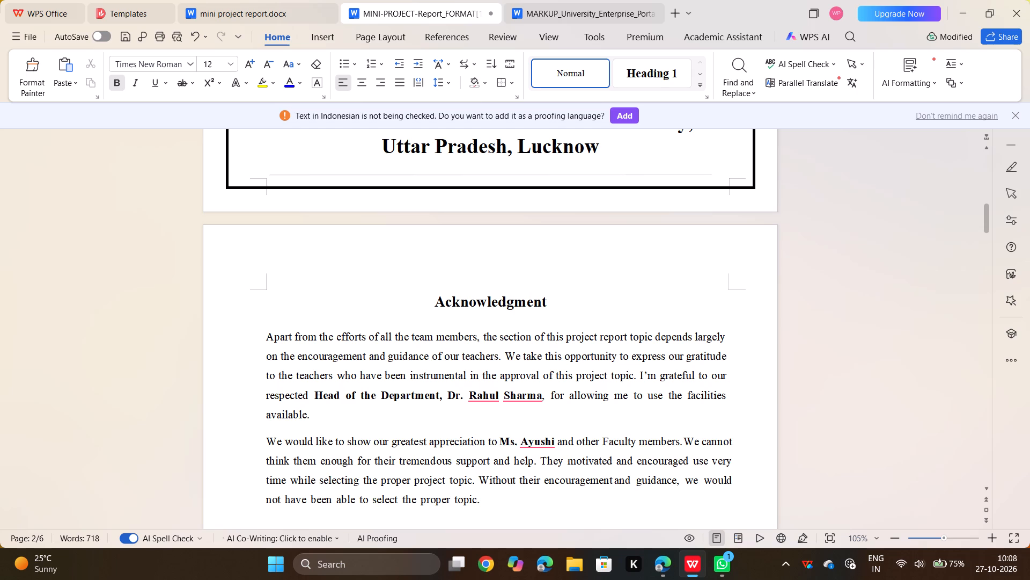
left_click(648, 157)
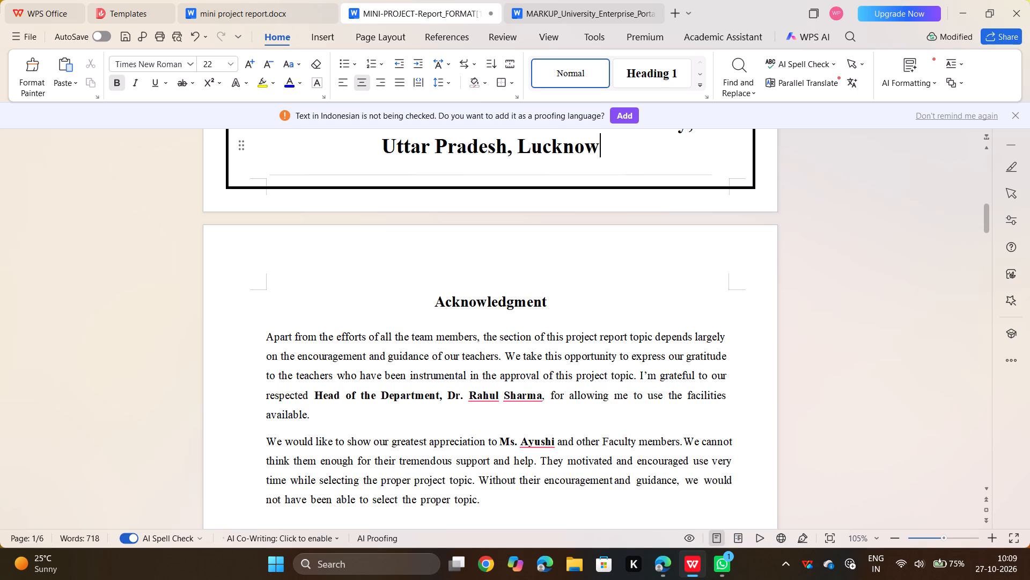
key("Return")
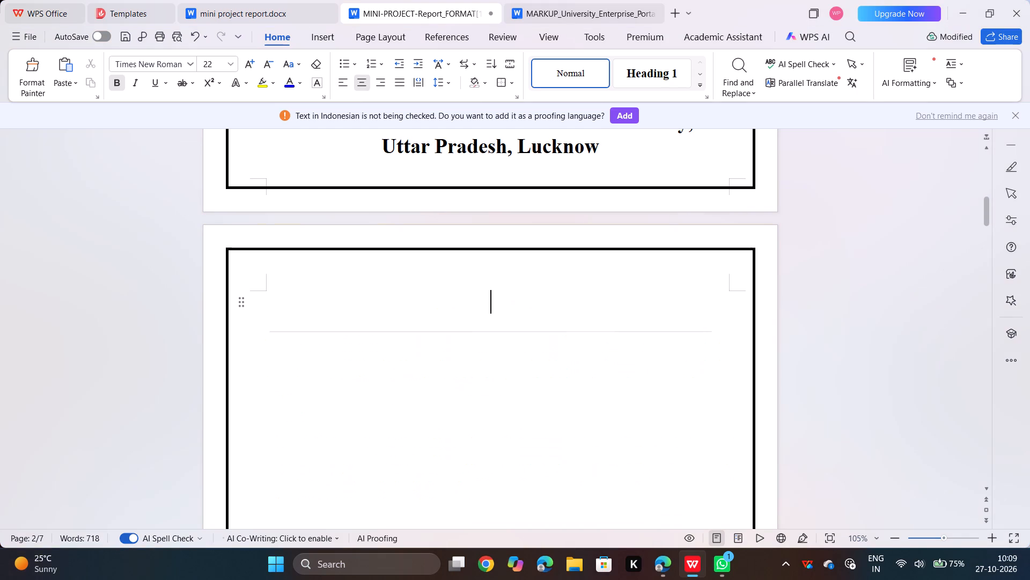
scroll(648, 157, "down", 4)
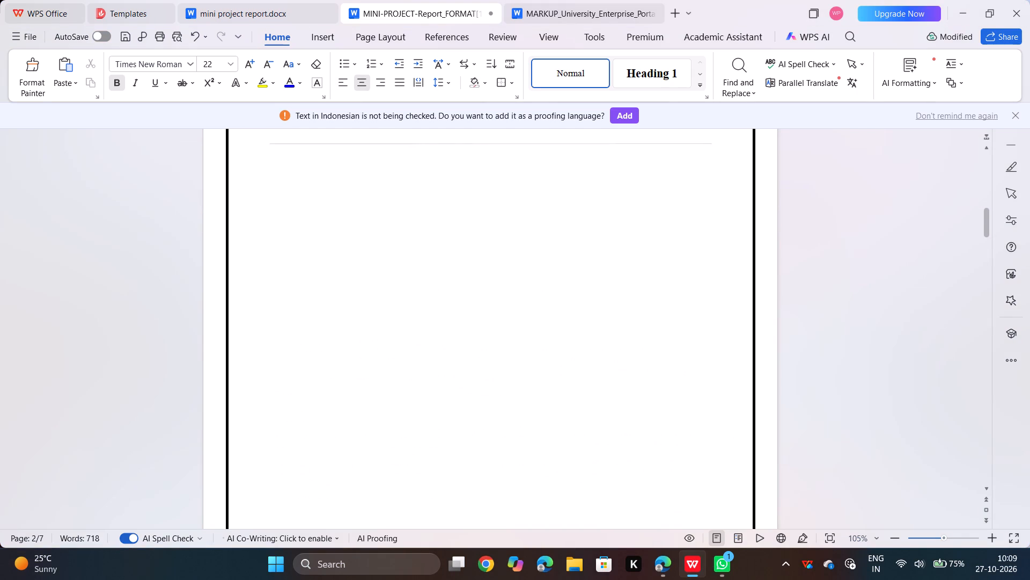
key("ctrl+v")
left_click(648, 157, "ctrl")
scroll(648, 157, "up", 9)
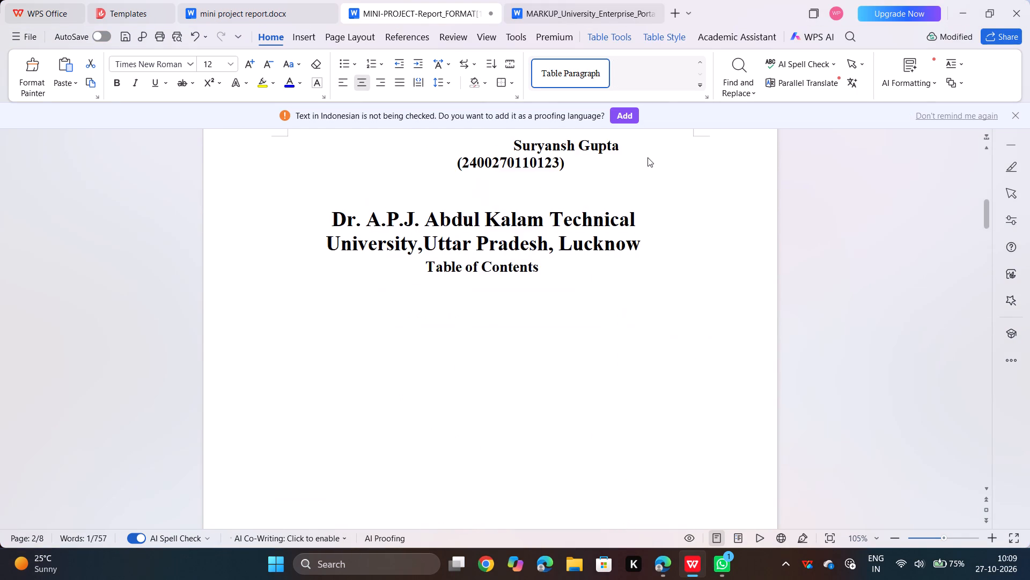
scroll(648, 157, "down", 6)
scroll(648, 157, "up", 16)
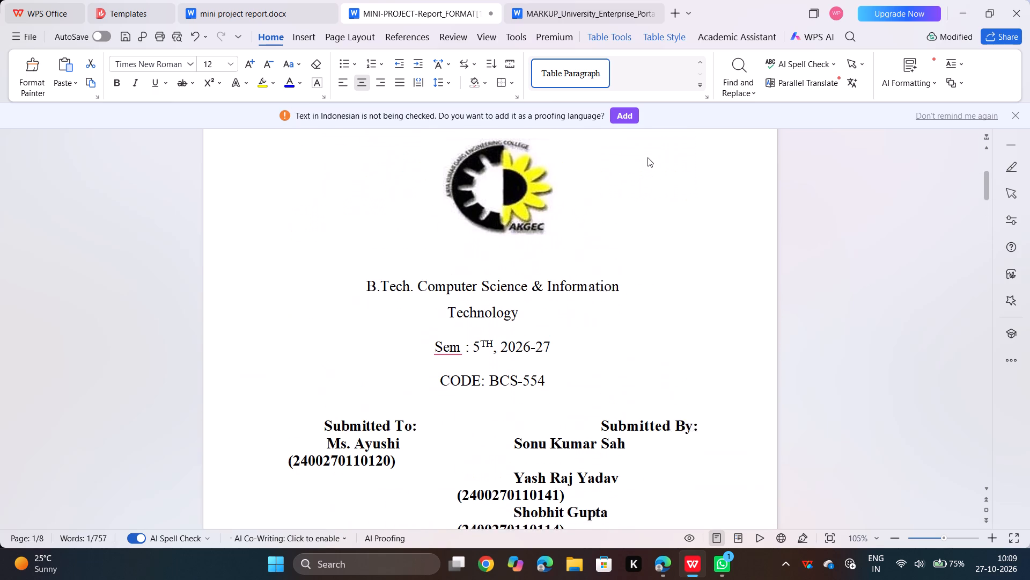
Undo the paste of the Table of Contents in the MINI-PROJECT-Report_FORMAT document.
key("ctrl+z")
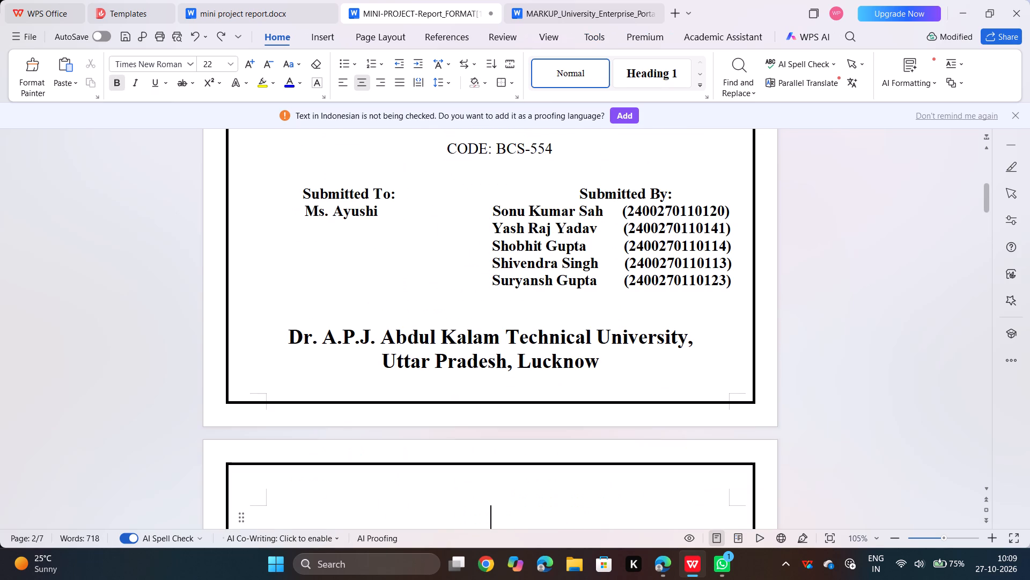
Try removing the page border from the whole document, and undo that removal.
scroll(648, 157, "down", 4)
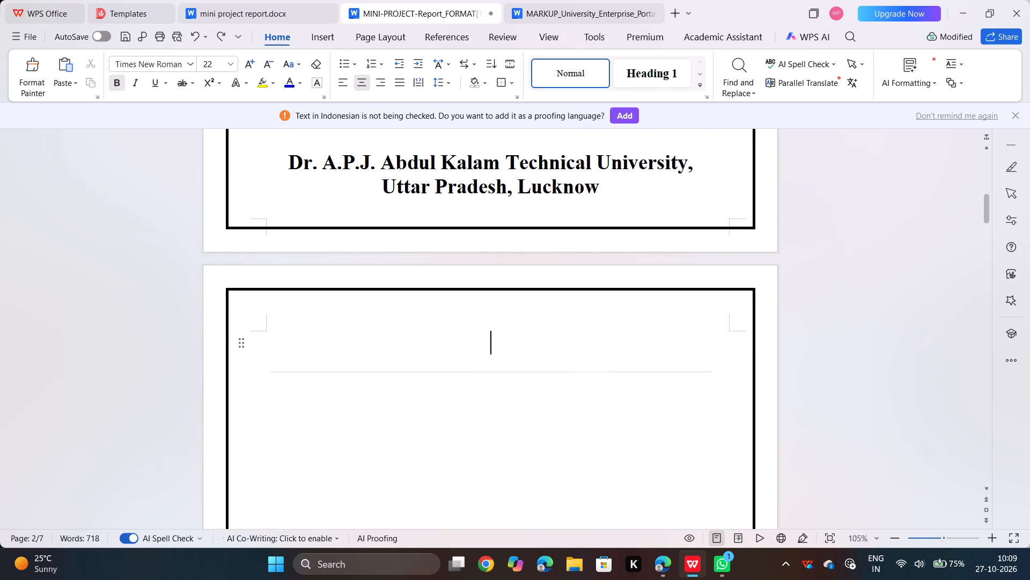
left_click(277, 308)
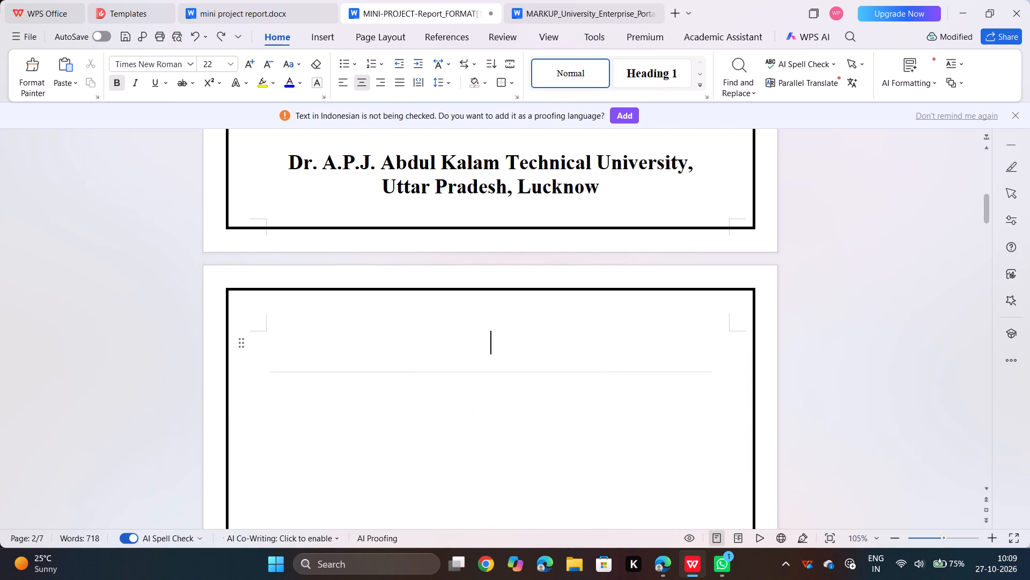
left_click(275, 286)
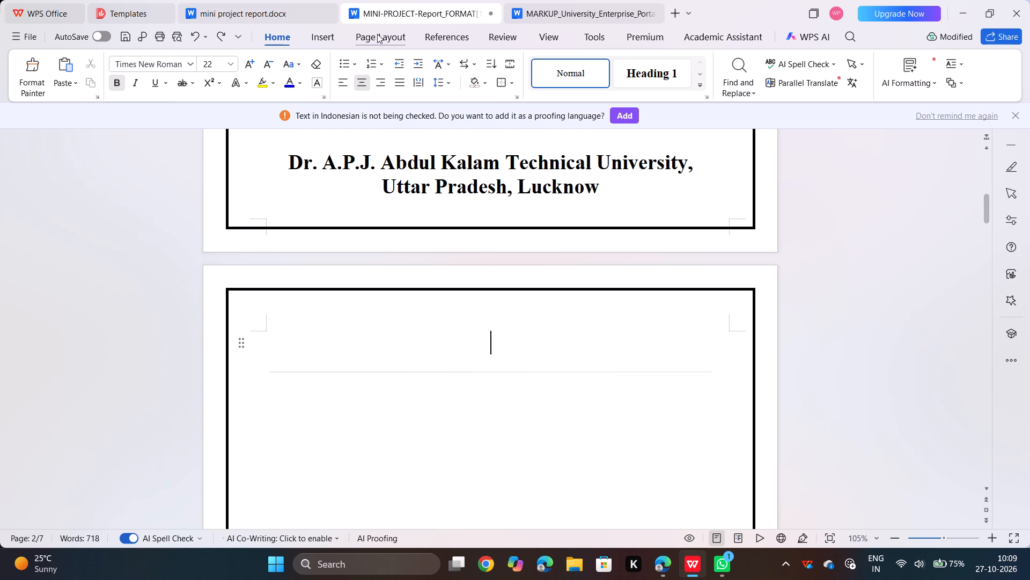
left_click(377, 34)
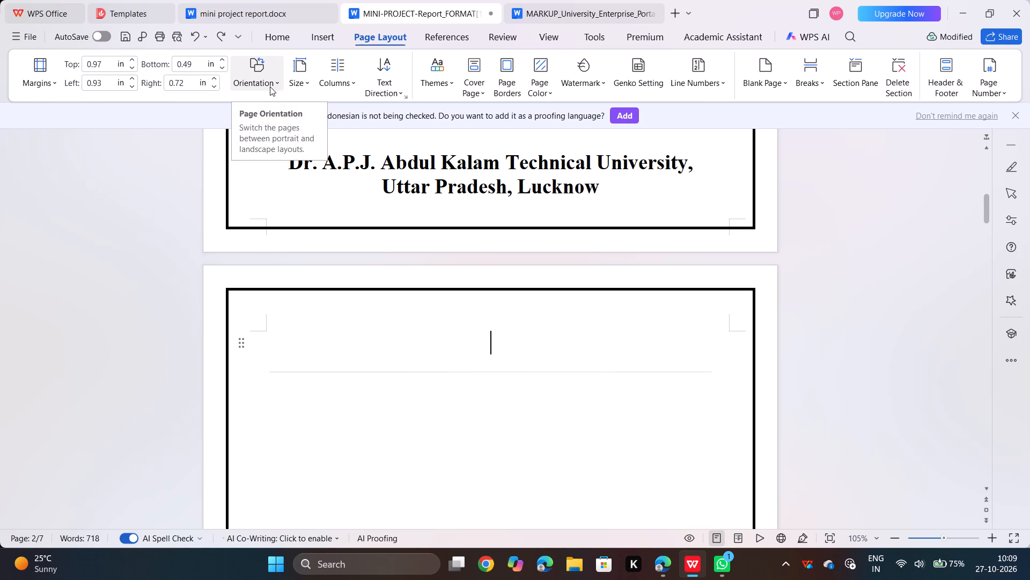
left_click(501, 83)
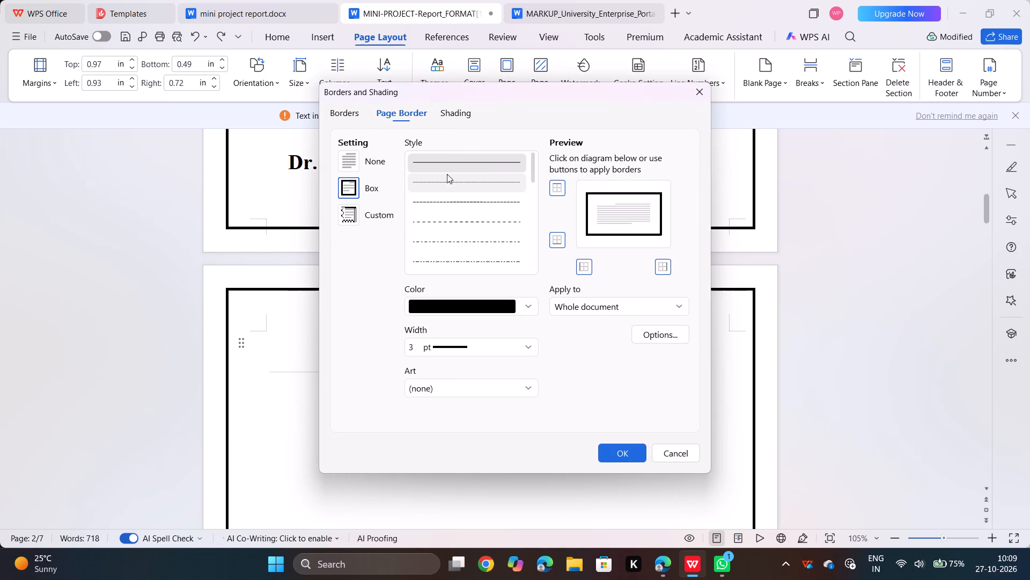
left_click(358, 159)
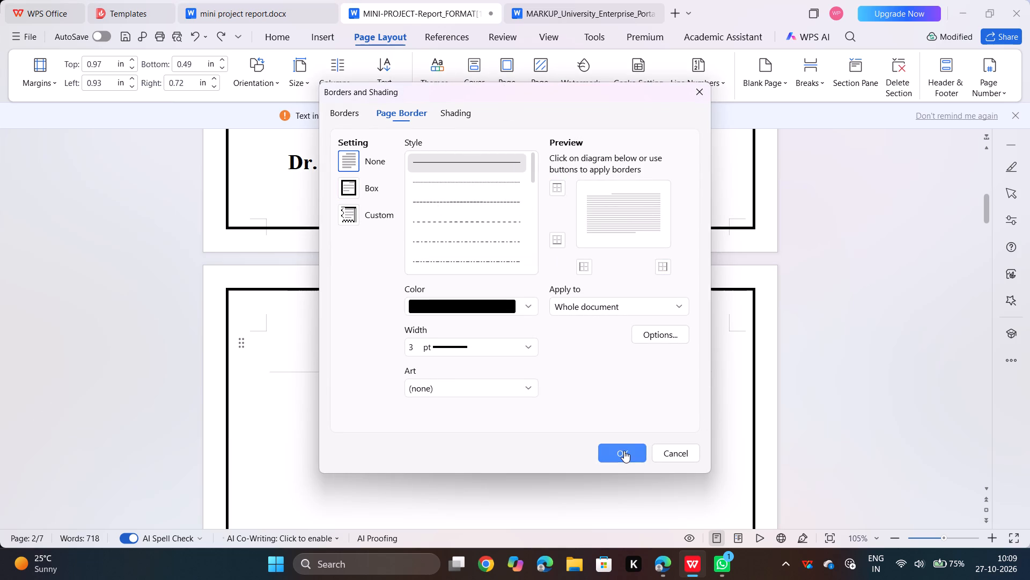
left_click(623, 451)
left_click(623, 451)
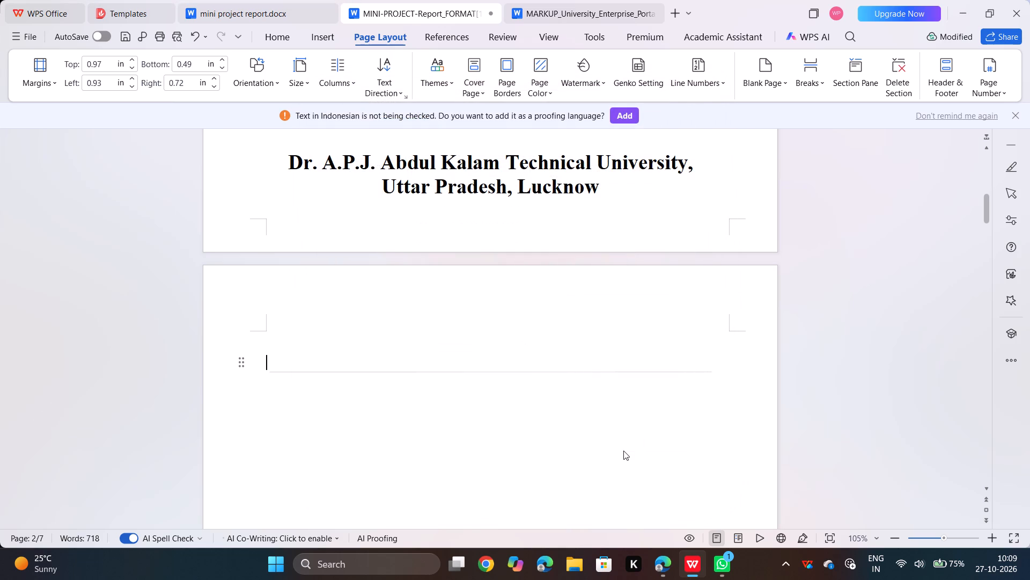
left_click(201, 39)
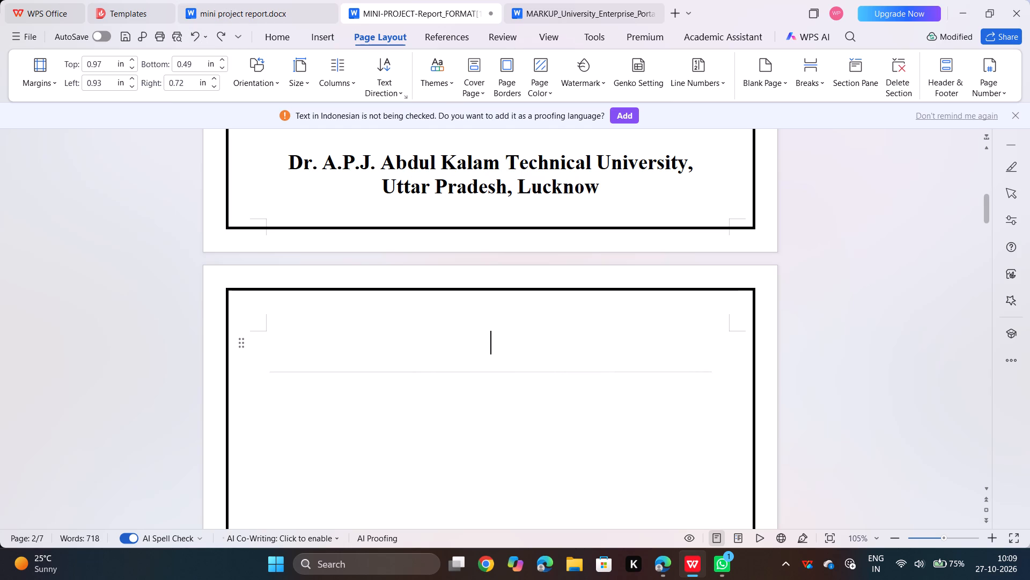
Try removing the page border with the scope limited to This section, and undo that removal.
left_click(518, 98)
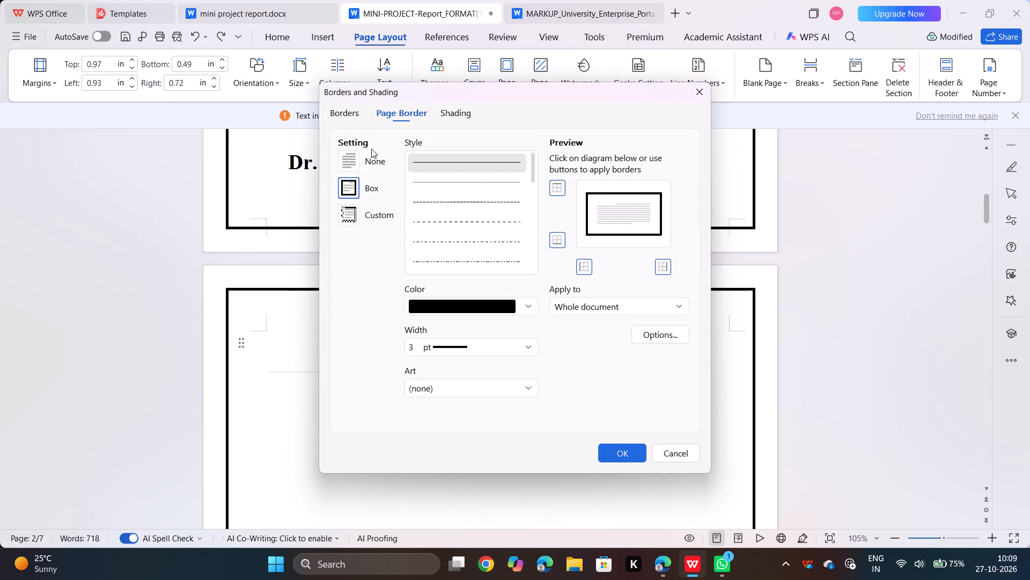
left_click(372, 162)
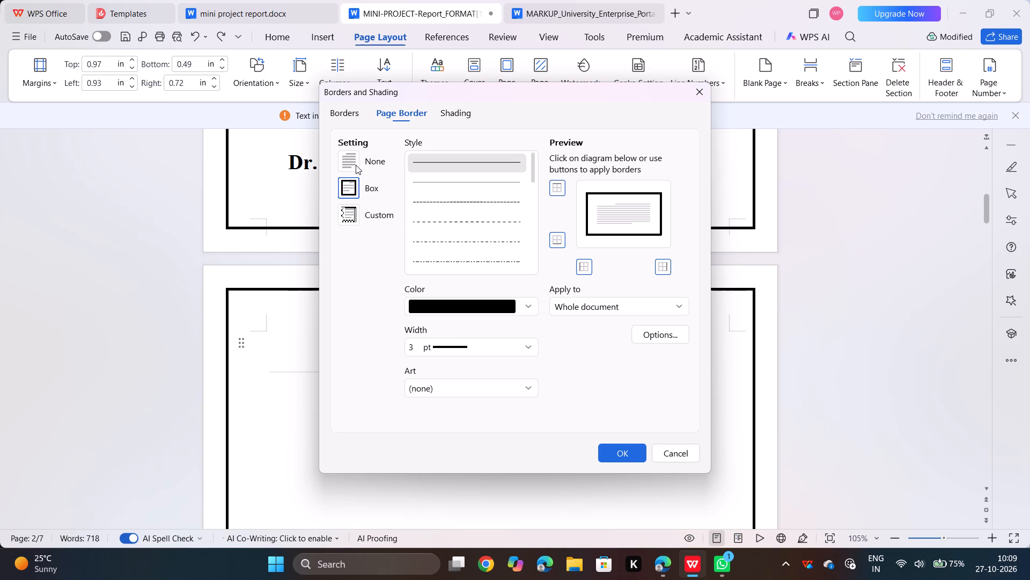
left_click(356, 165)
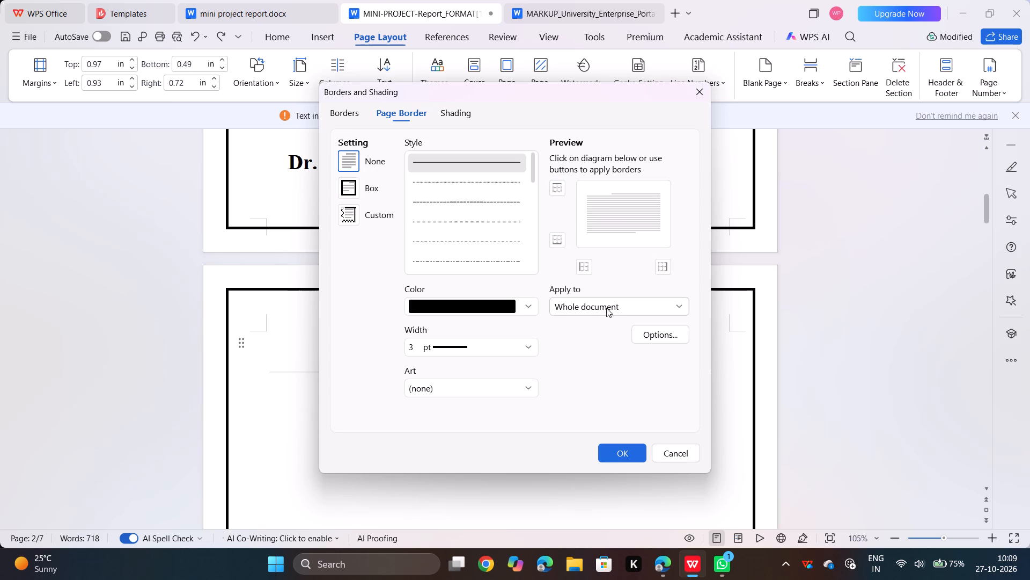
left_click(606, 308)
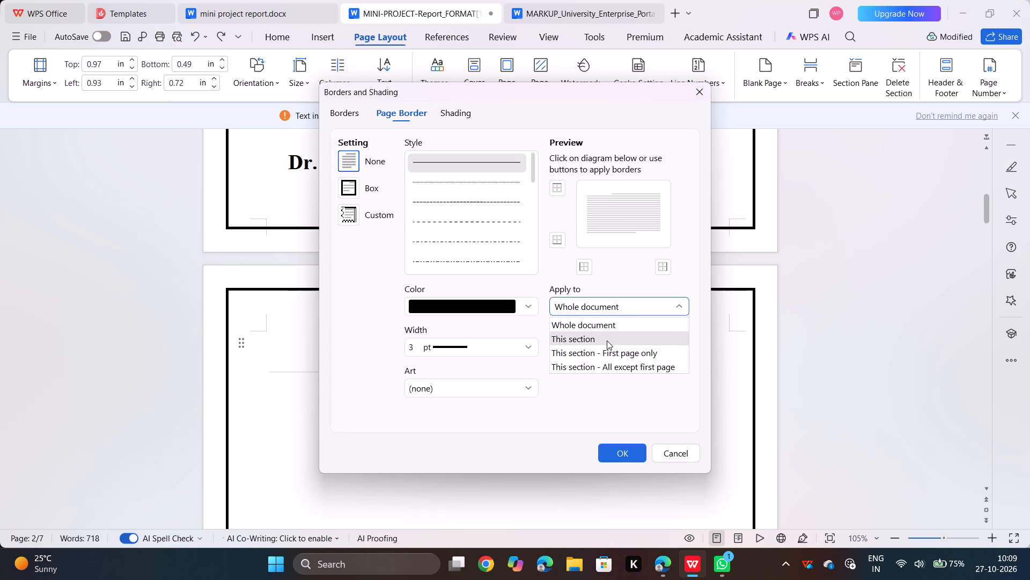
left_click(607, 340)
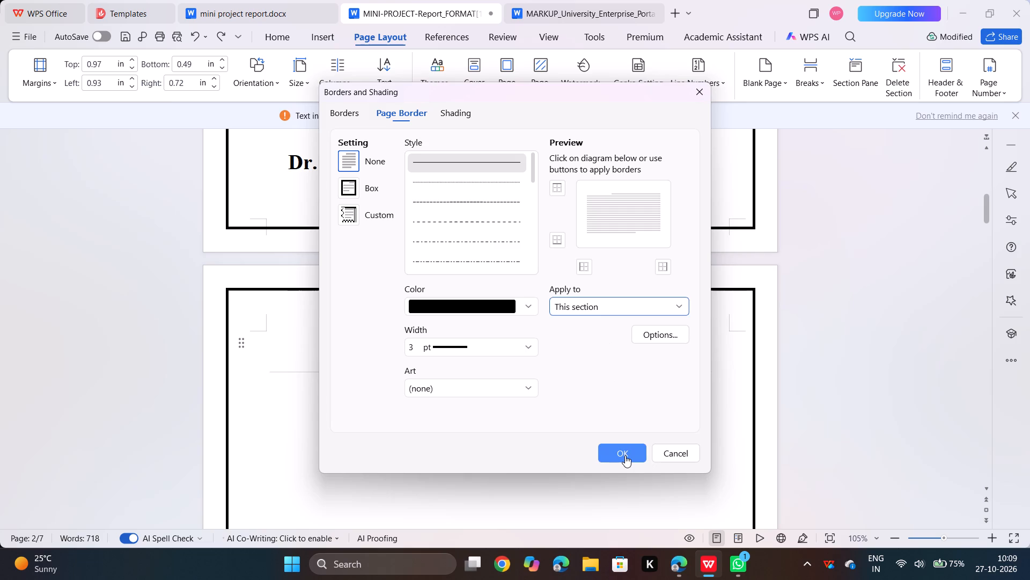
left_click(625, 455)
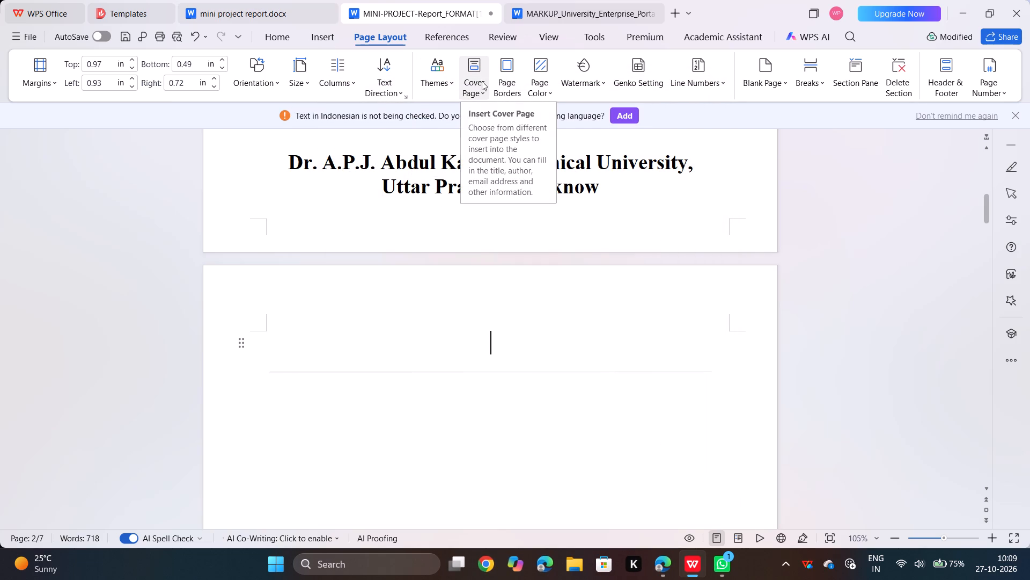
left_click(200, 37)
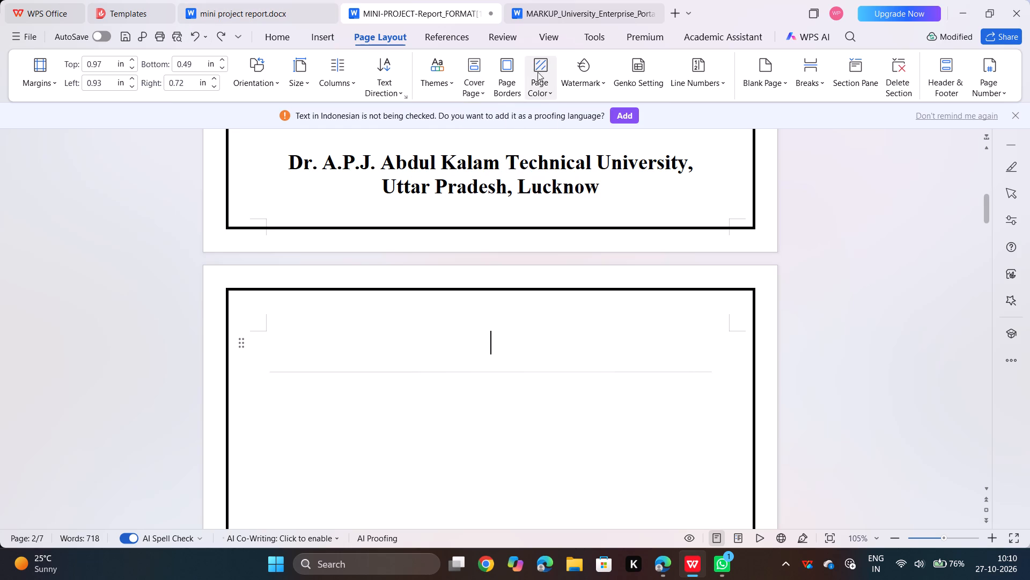
Set the page border to None with the scope This section - First page only.
left_click(516, 91)
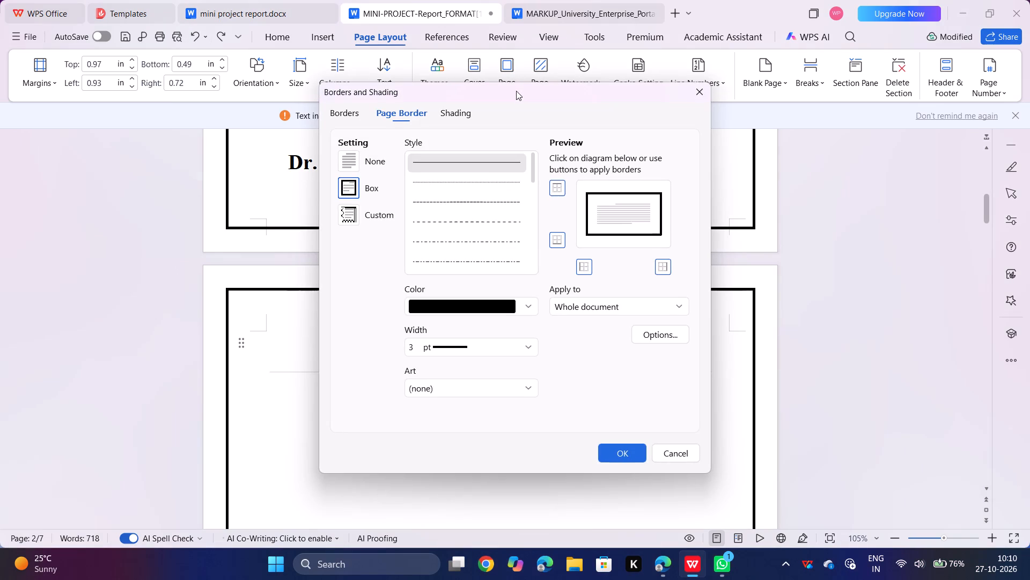
left_click(350, 160)
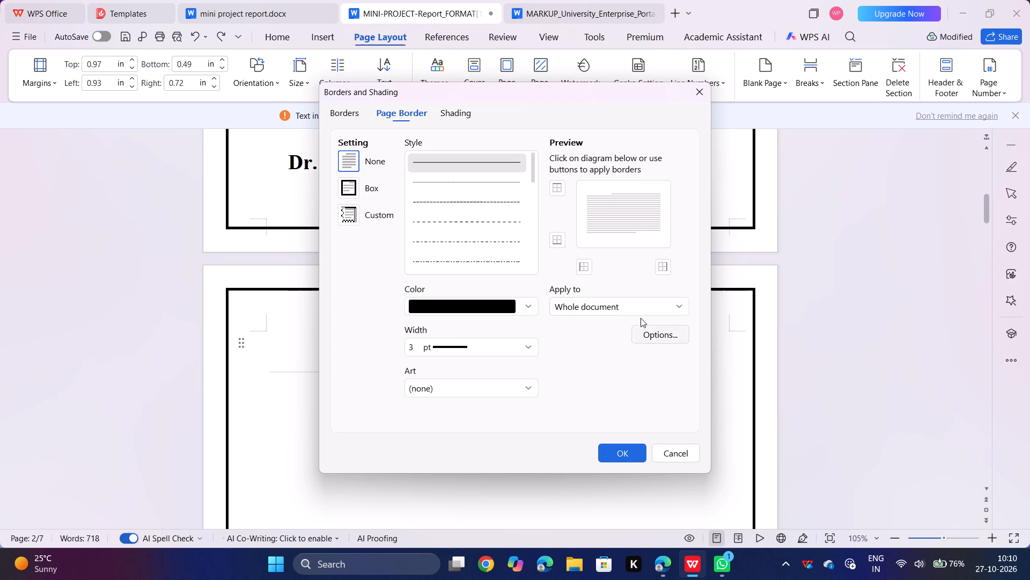
left_click(643, 310)
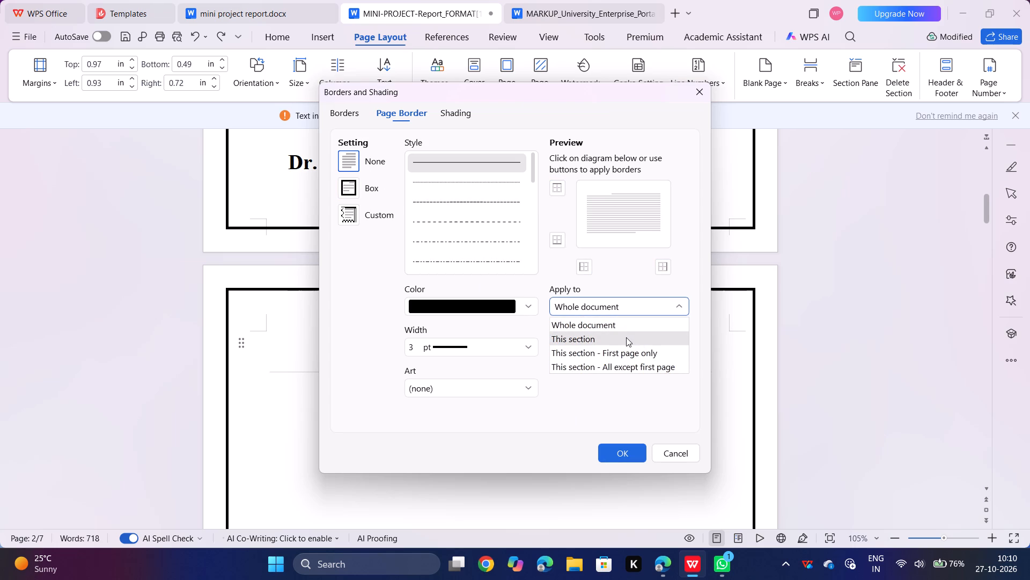
left_click(603, 352)
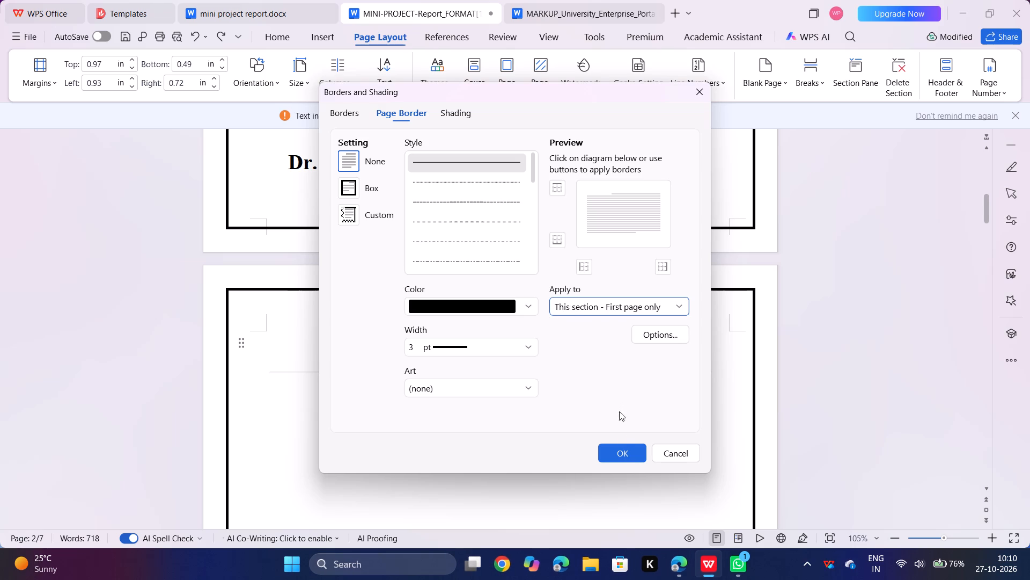
left_click(623, 453)
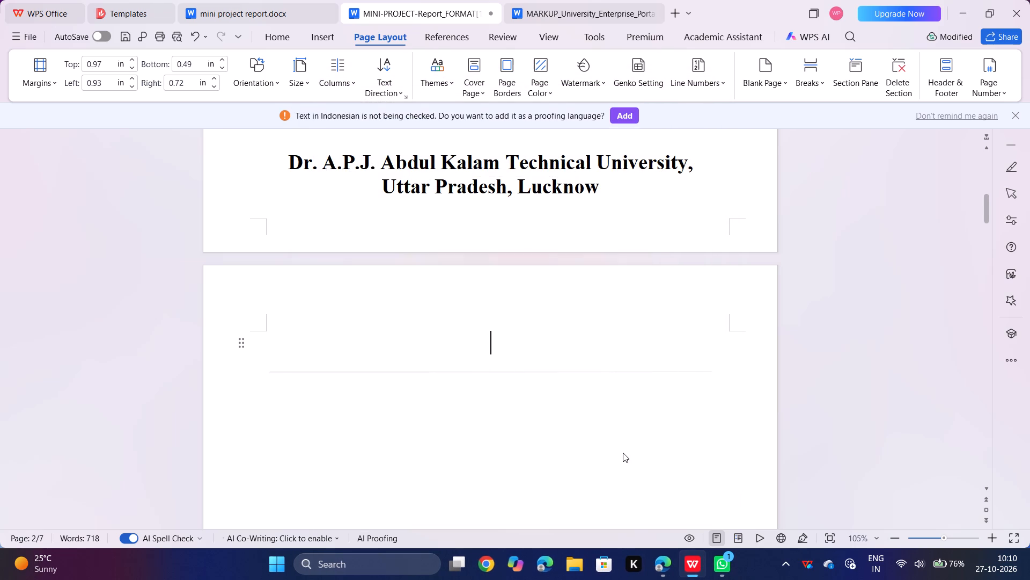
Apply a Box page border to the cover page, scoped to This section - First page only.
scroll(623, 453, "down", 5)
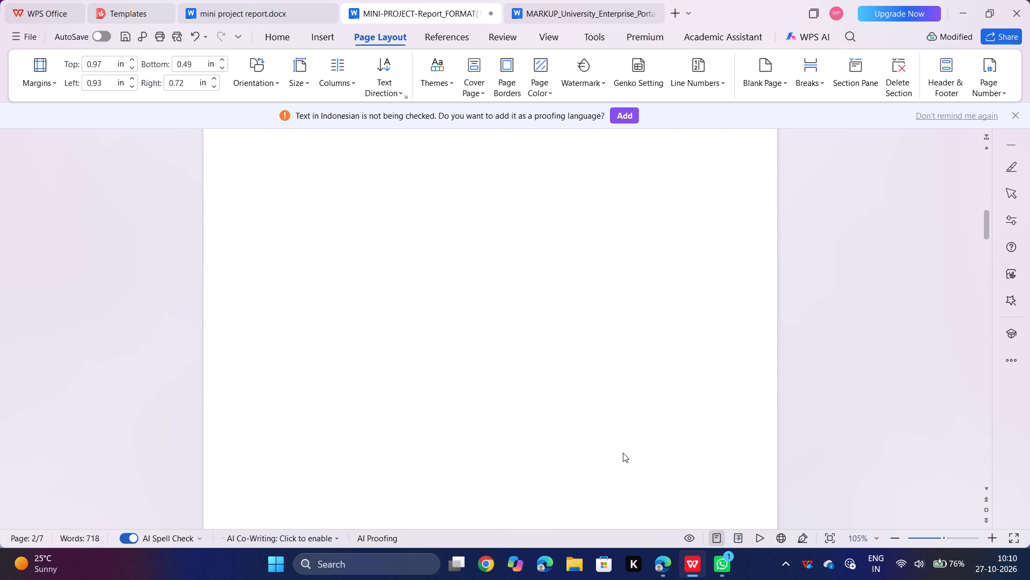
scroll(623, 453, "down", 5)
scroll(623, 453, "up", 11)
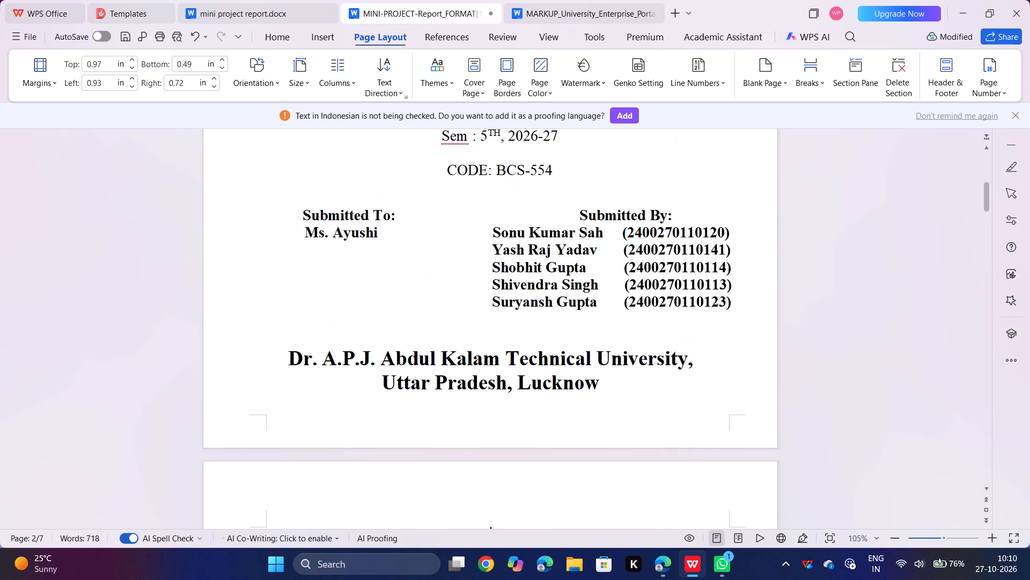
left_click(740, 352)
left_click(520, 87)
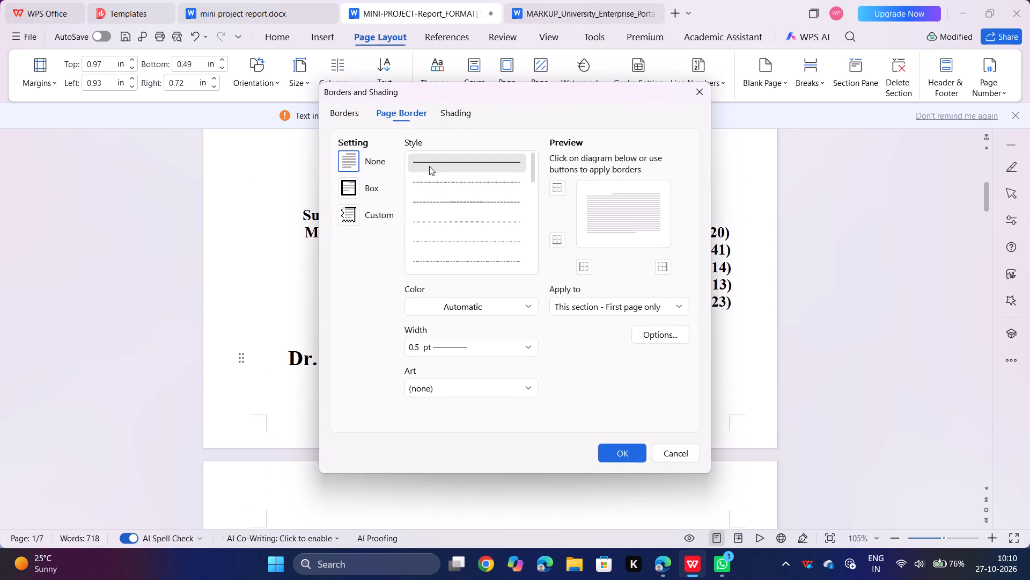
left_click(364, 186)
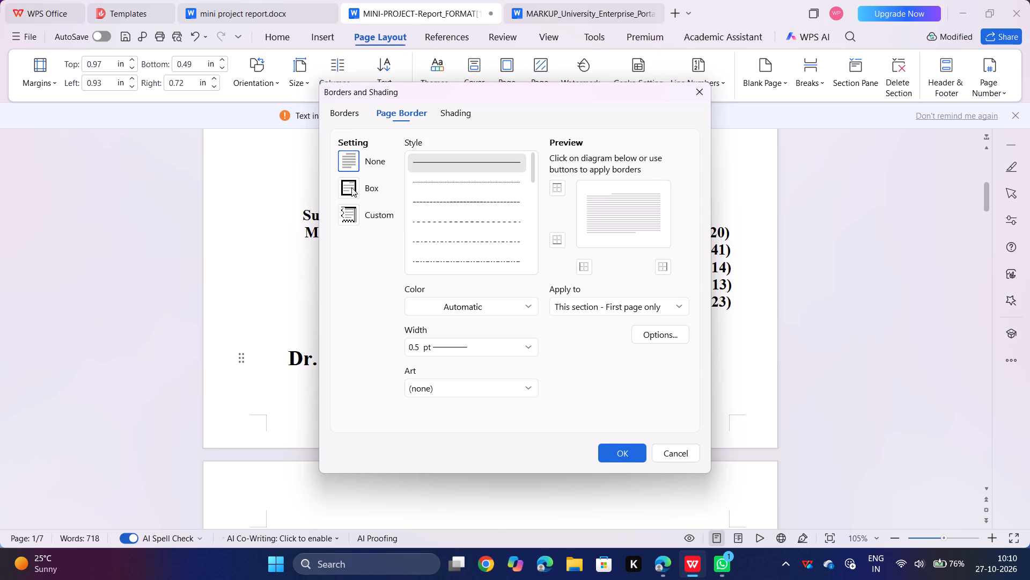
left_click(348, 188)
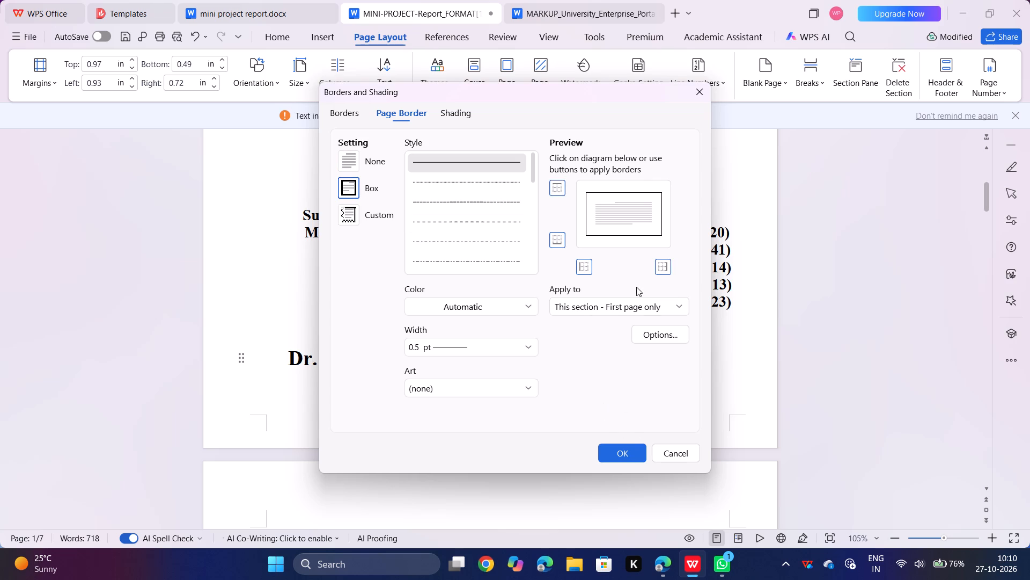
left_click(622, 459)
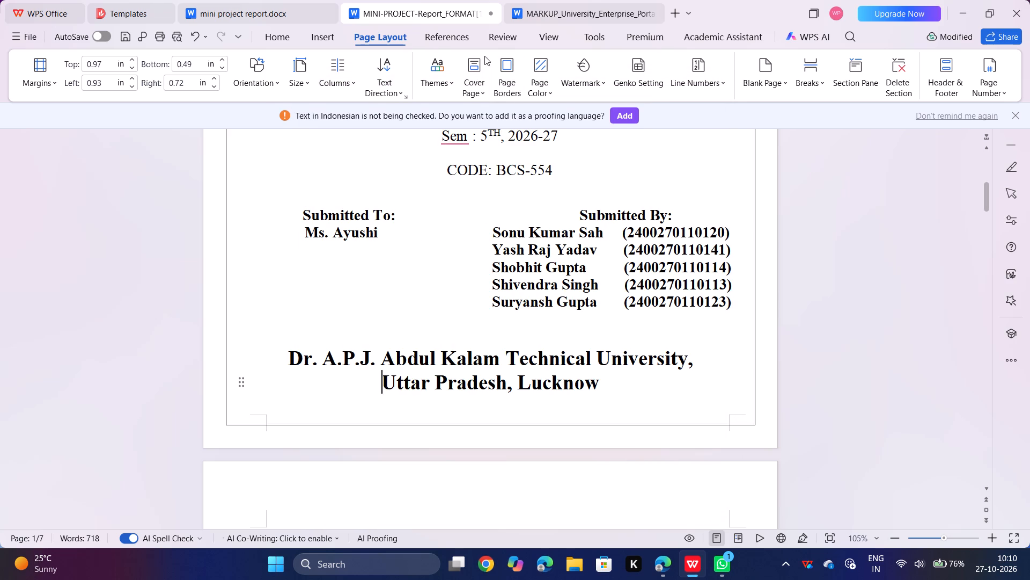
Set the cover page's box border to a solid line 1 pt wide.
left_click(506, 78)
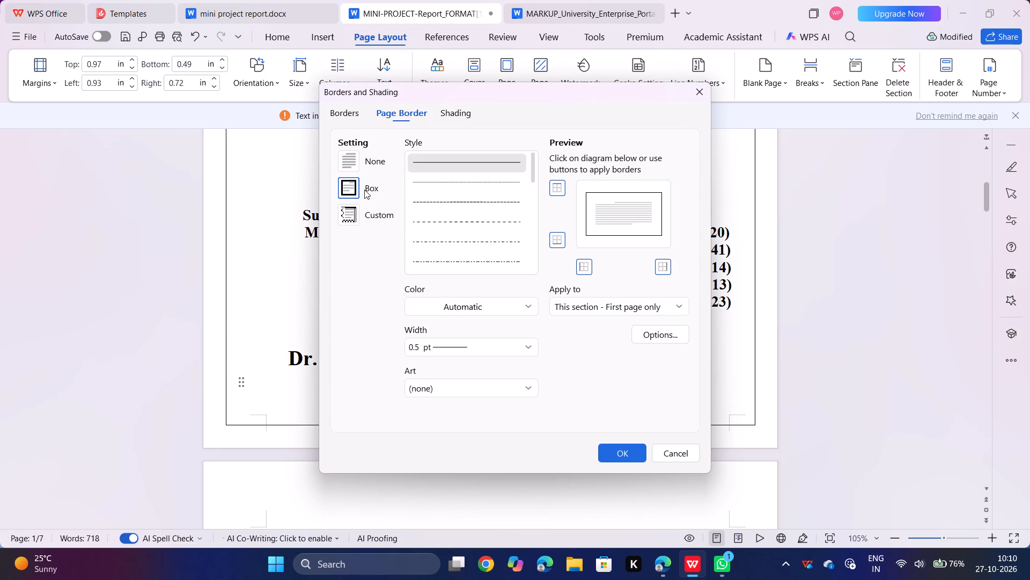
left_click(439, 222)
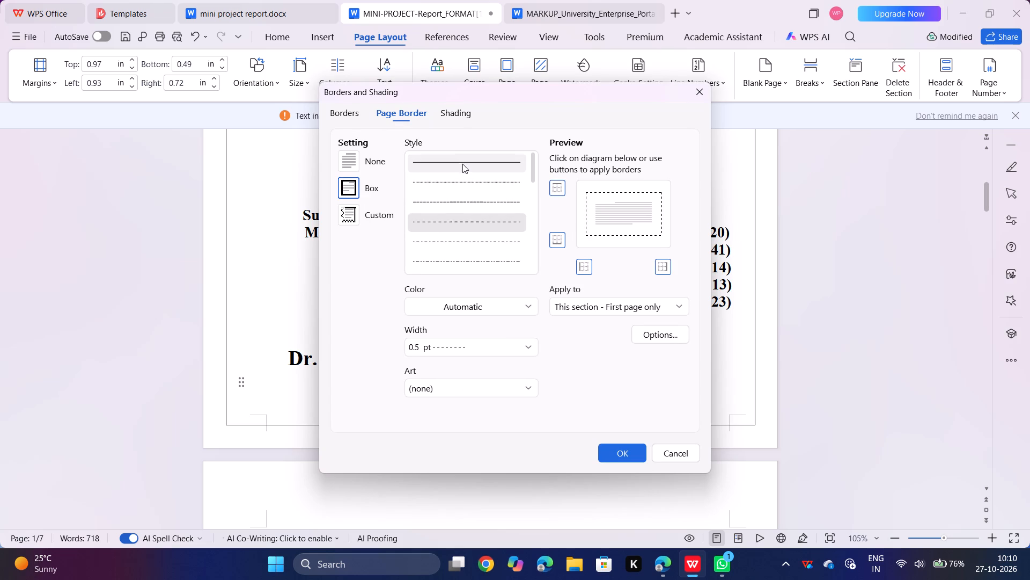
left_click(464, 162)
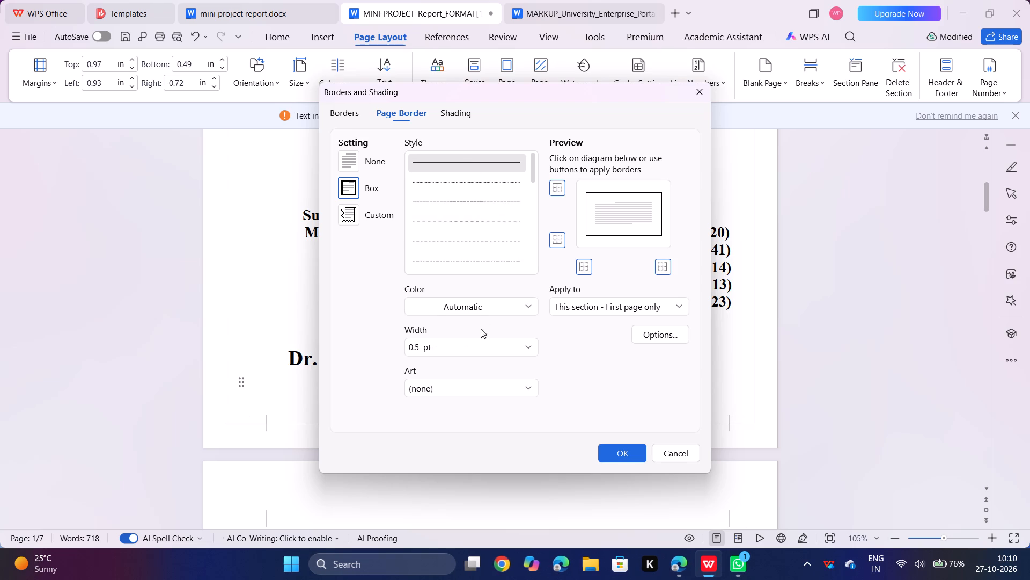
left_click(509, 342)
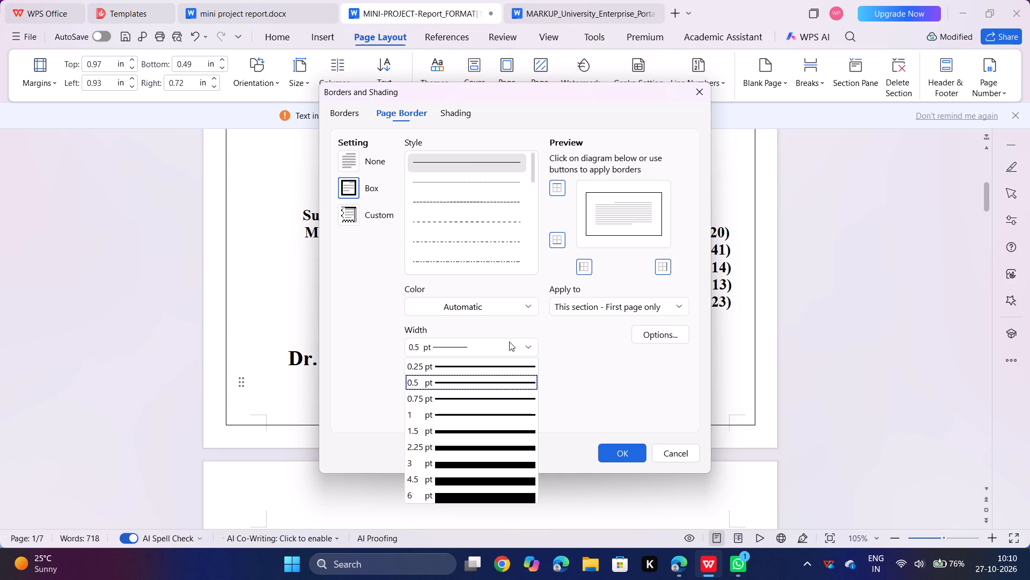
left_click(488, 420)
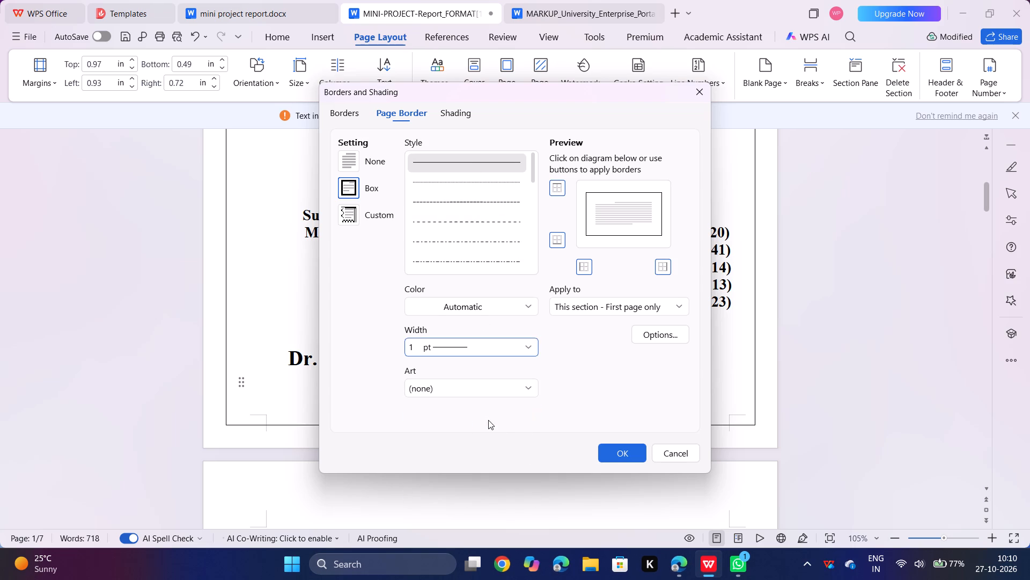
left_click(627, 454)
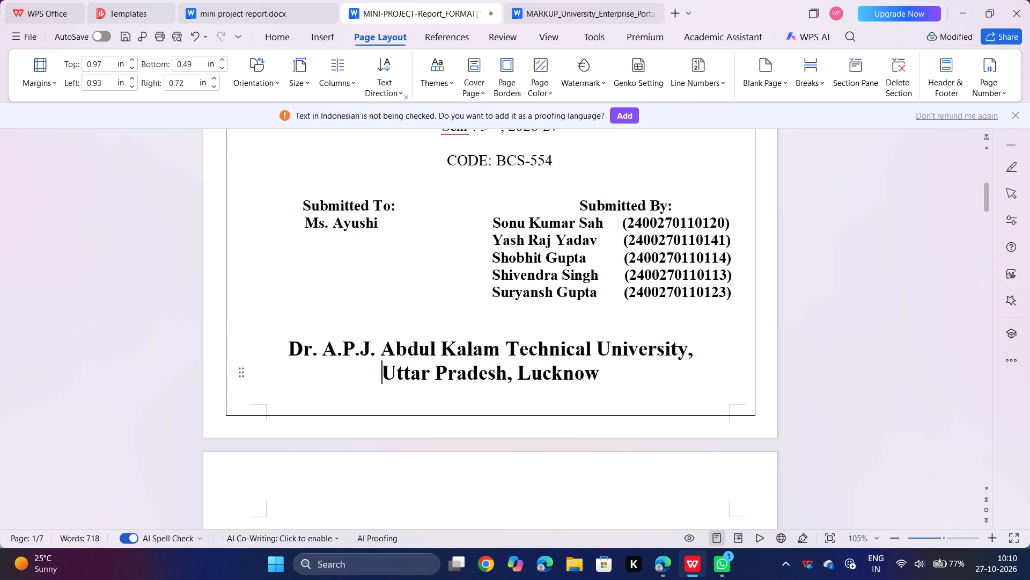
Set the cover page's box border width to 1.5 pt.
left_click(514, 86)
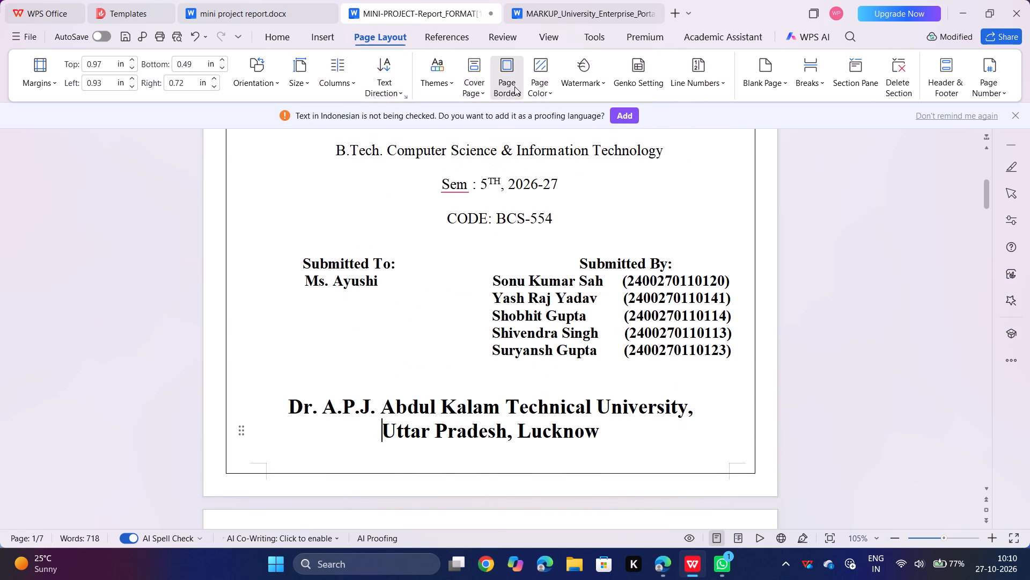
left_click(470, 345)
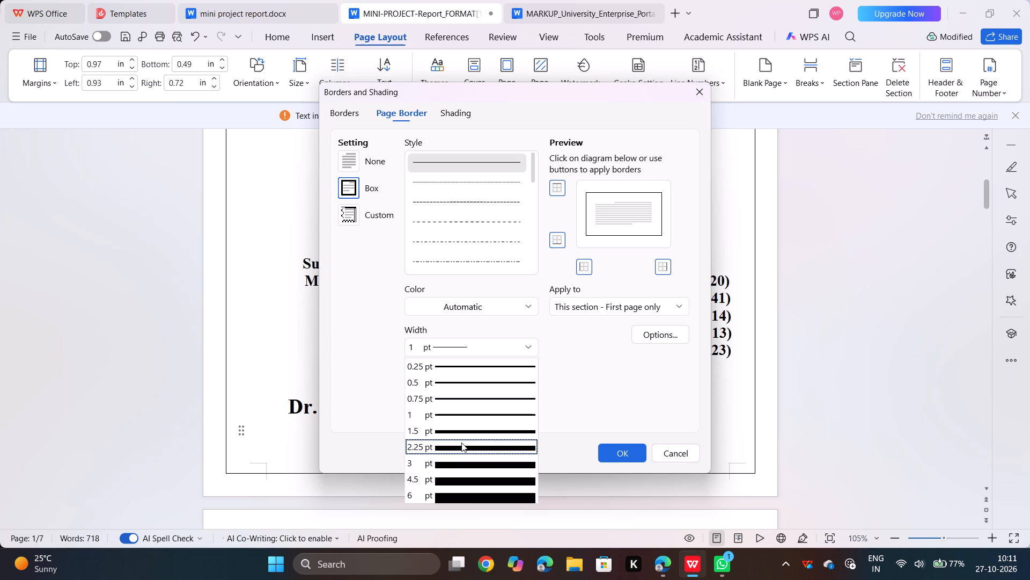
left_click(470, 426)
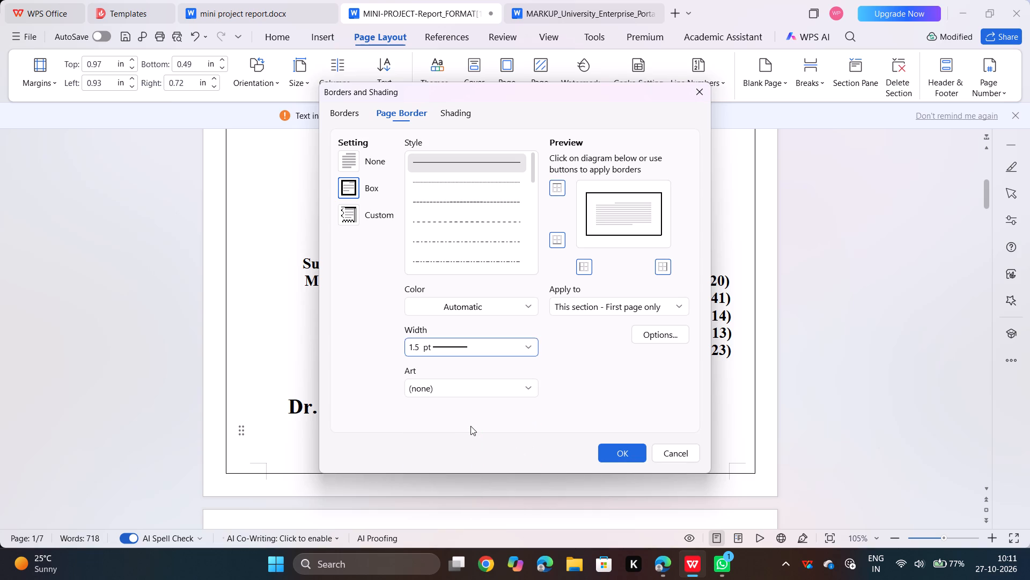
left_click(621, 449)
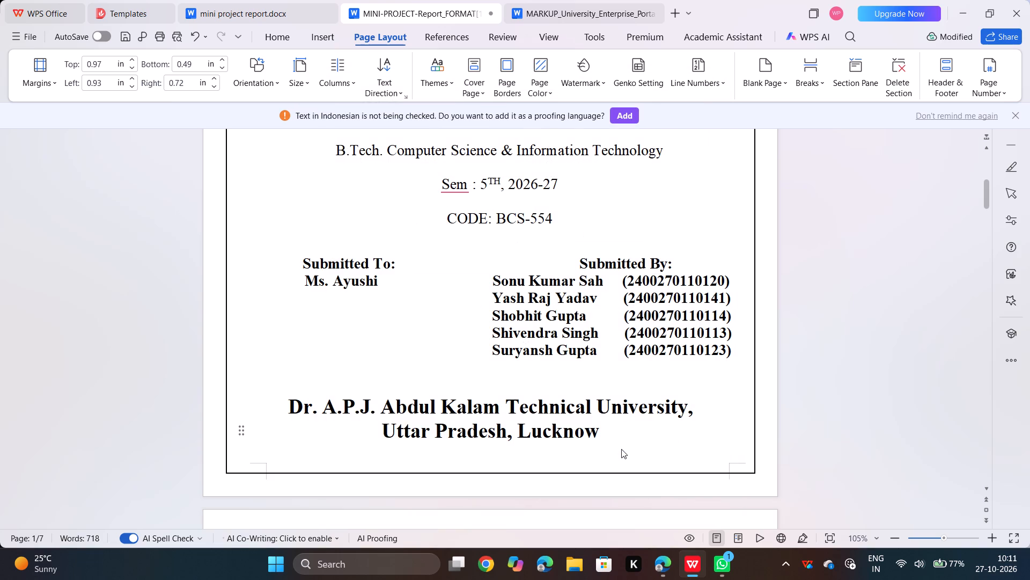
Set the cover page's box border width to 2.25 pt, keeping the scope This section - First page only.
left_click(512, 82)
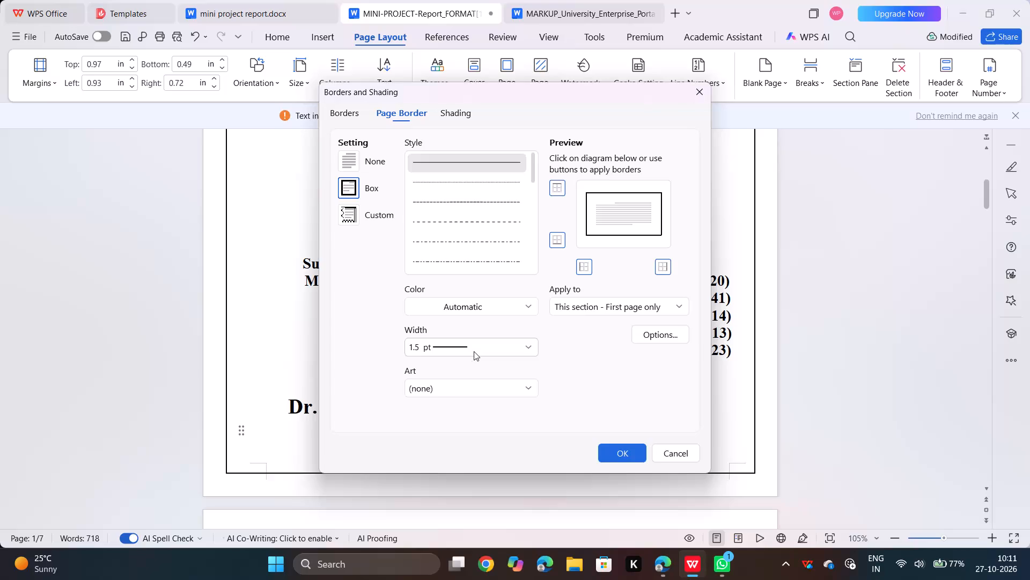
left_click(474, 351)
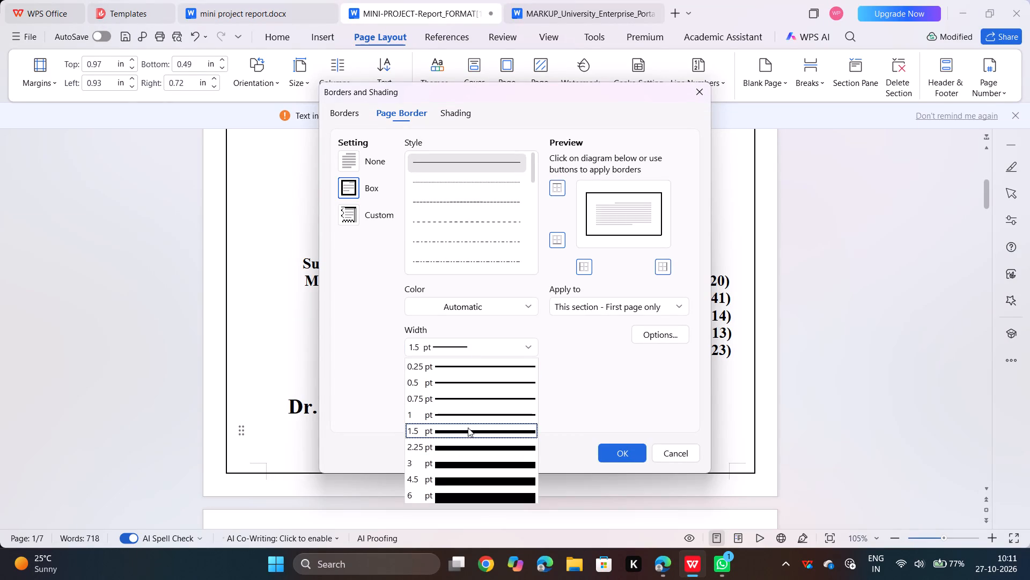
left_click(468, 427)
left_click(622, 300)
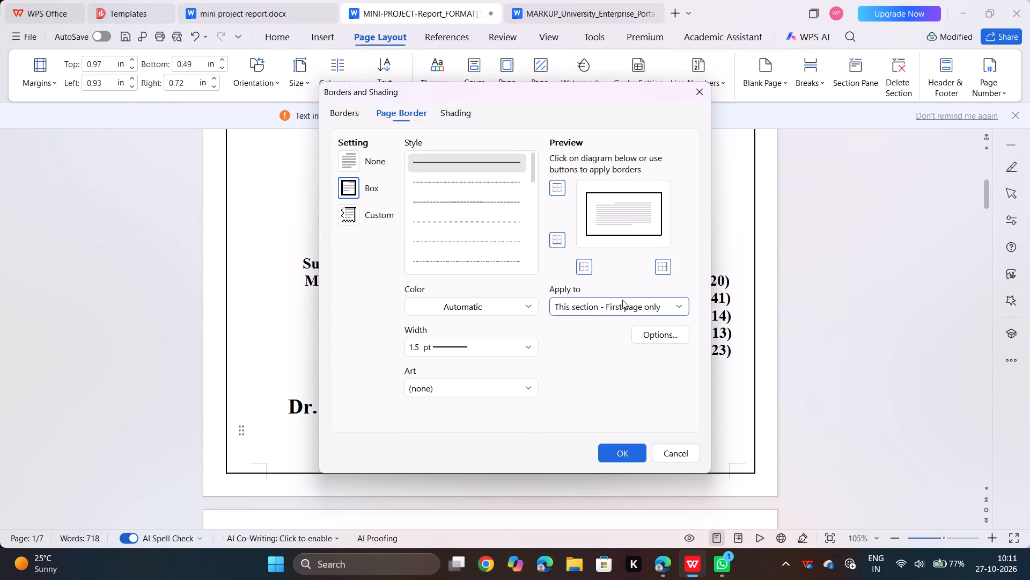
left_click(605, 350)
left_click(512, 350)
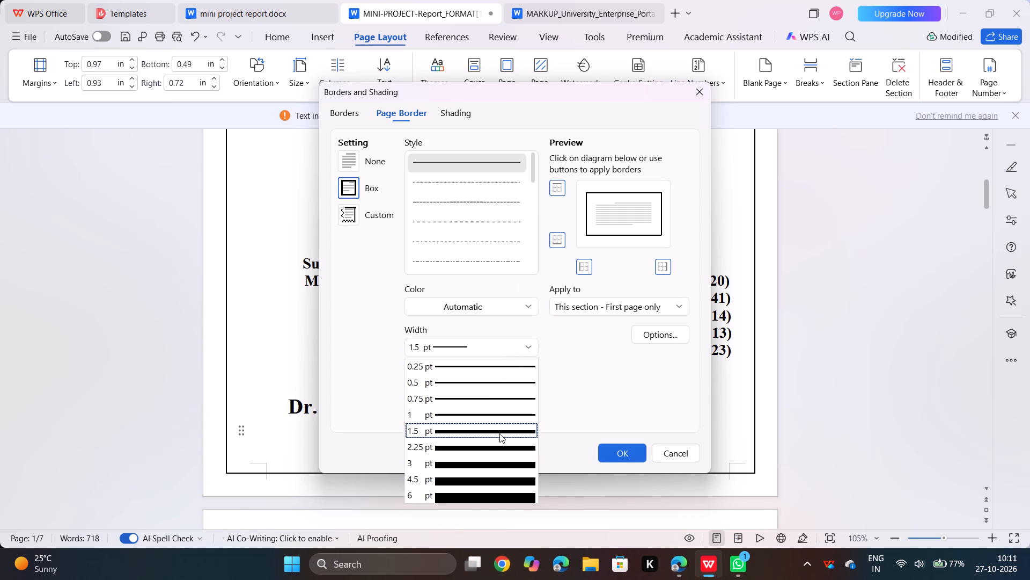
left_click(505, 446)
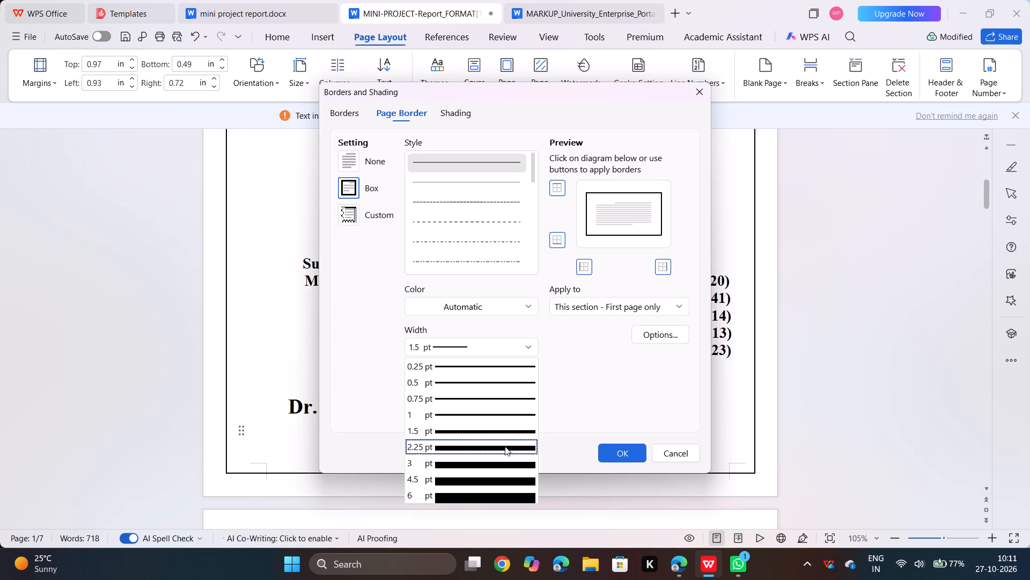
left_click(621, 453)
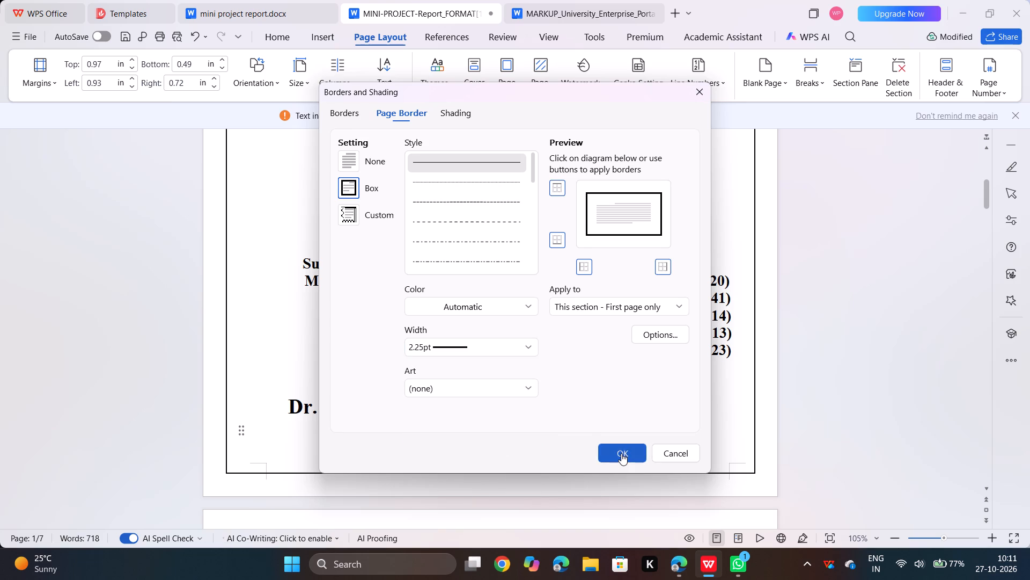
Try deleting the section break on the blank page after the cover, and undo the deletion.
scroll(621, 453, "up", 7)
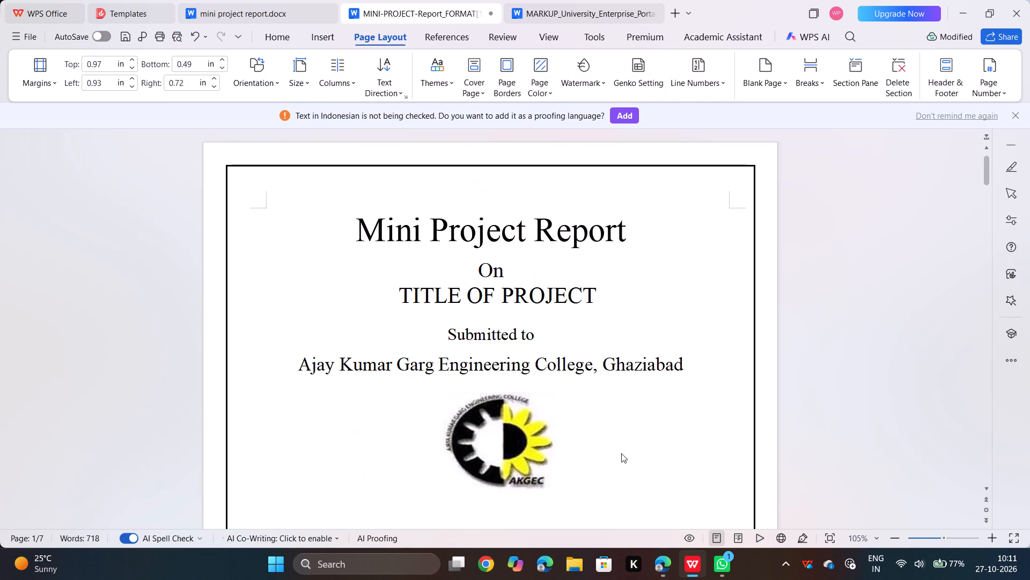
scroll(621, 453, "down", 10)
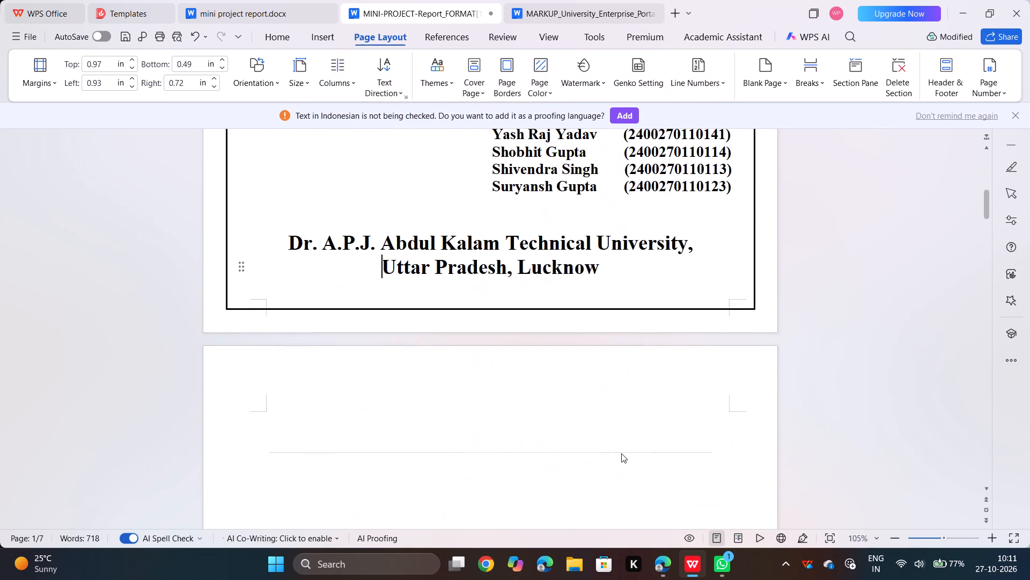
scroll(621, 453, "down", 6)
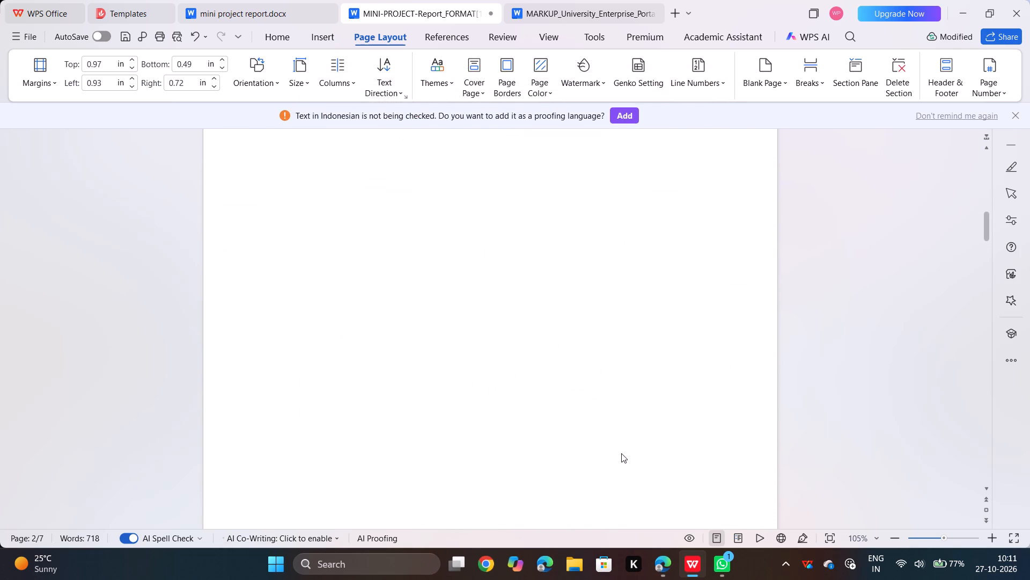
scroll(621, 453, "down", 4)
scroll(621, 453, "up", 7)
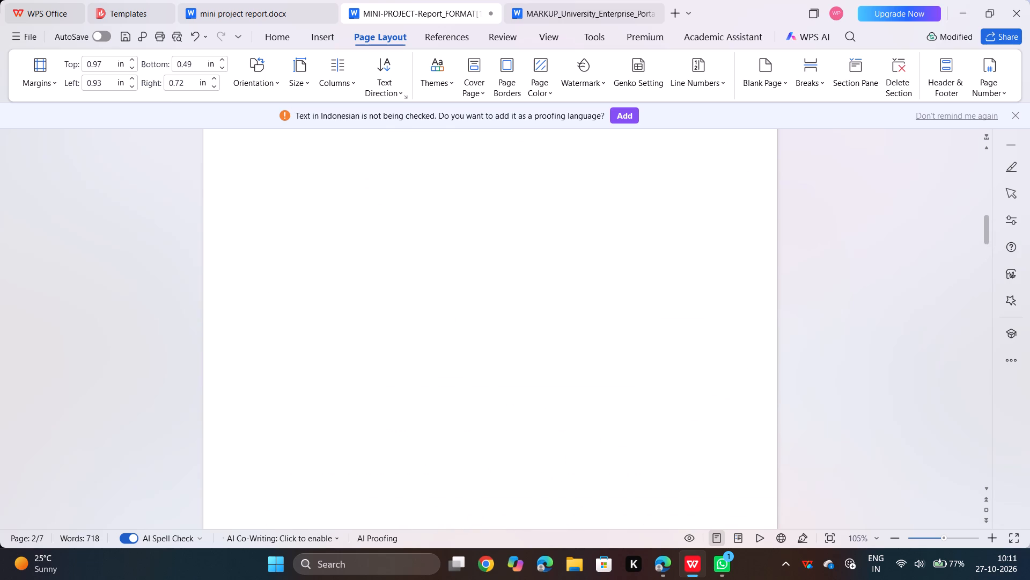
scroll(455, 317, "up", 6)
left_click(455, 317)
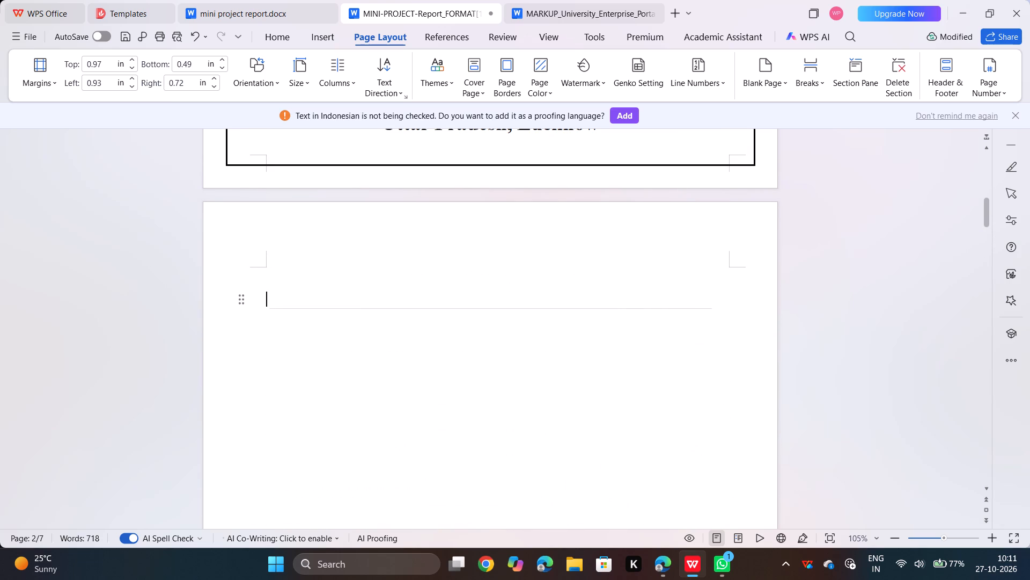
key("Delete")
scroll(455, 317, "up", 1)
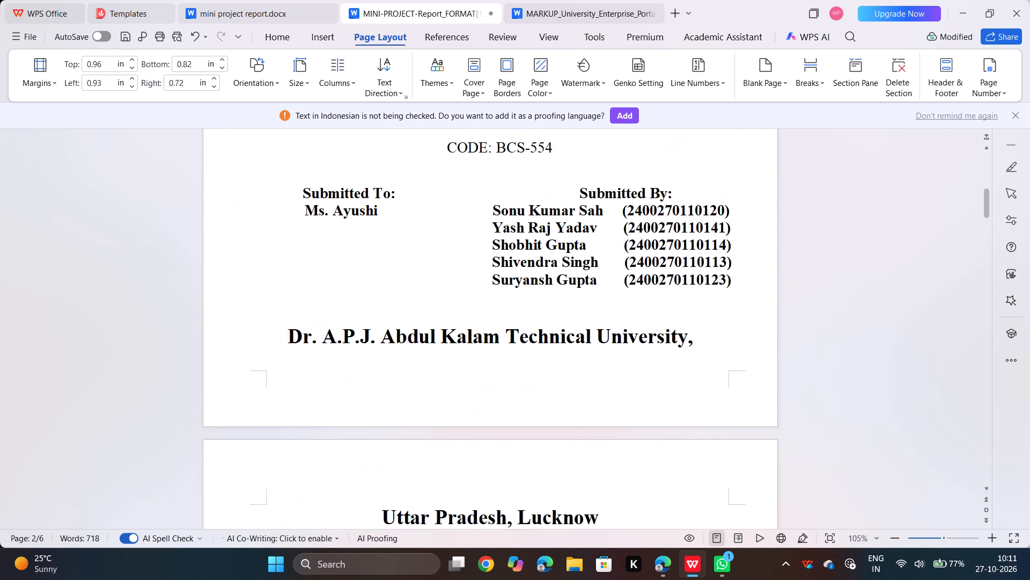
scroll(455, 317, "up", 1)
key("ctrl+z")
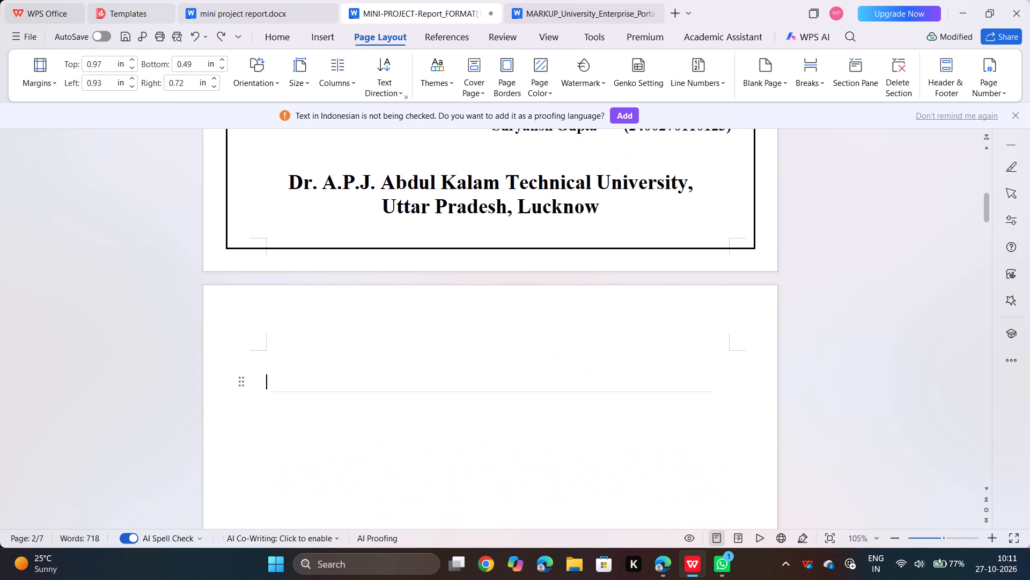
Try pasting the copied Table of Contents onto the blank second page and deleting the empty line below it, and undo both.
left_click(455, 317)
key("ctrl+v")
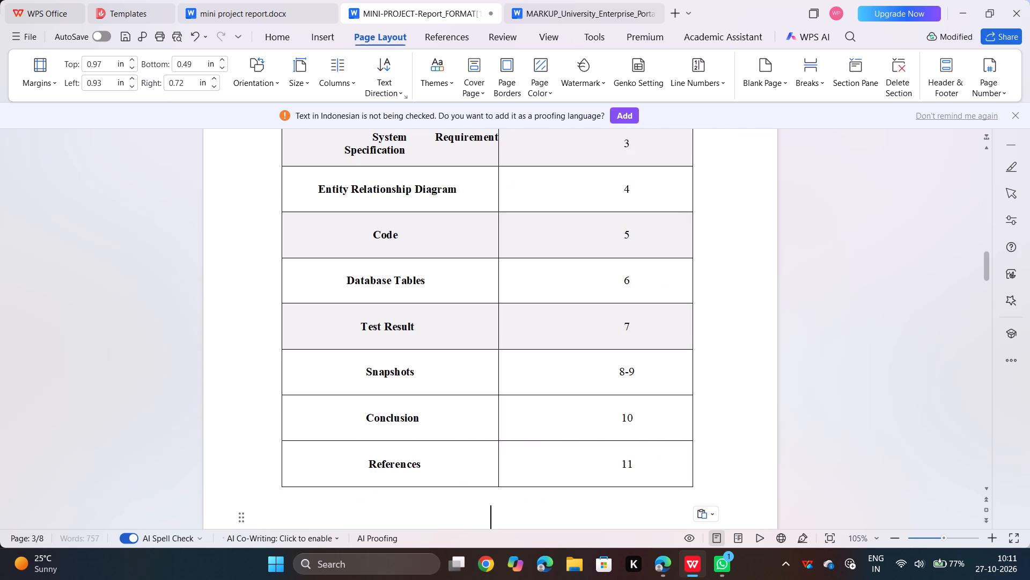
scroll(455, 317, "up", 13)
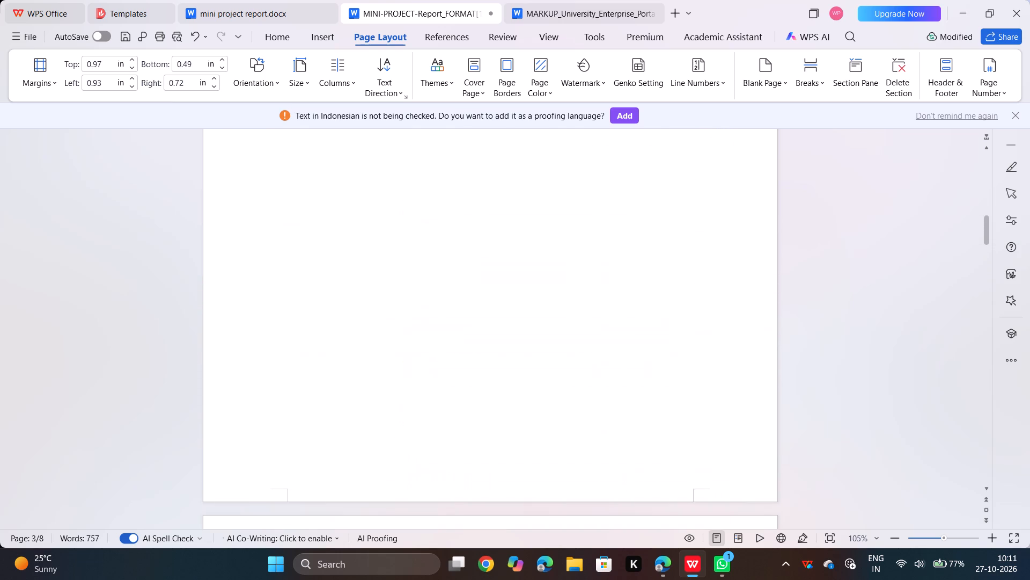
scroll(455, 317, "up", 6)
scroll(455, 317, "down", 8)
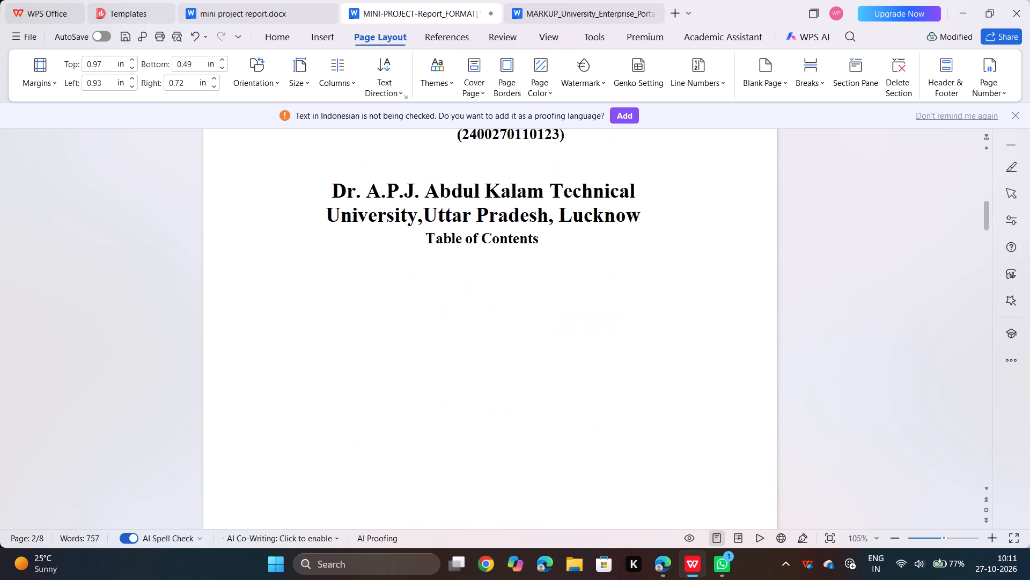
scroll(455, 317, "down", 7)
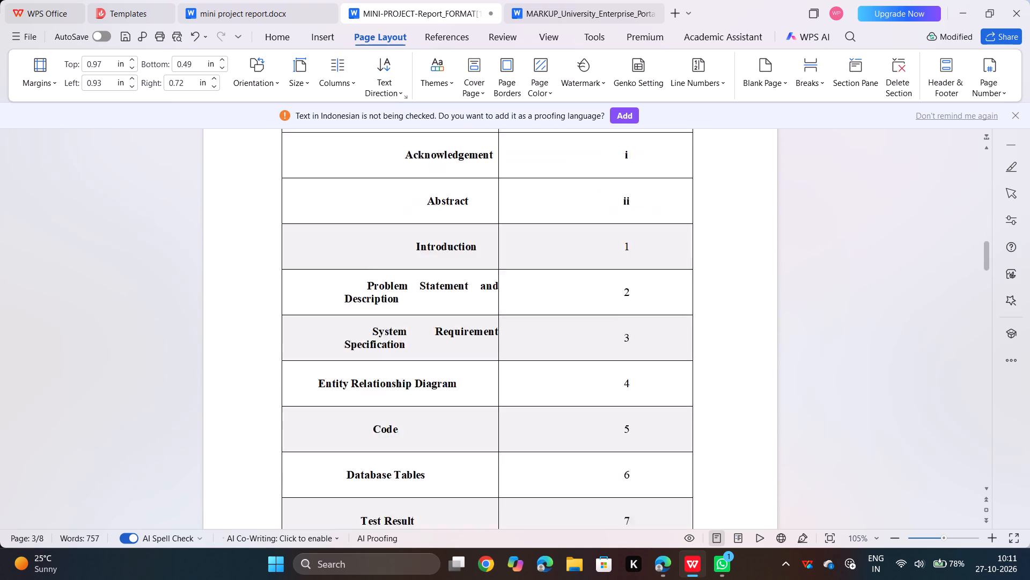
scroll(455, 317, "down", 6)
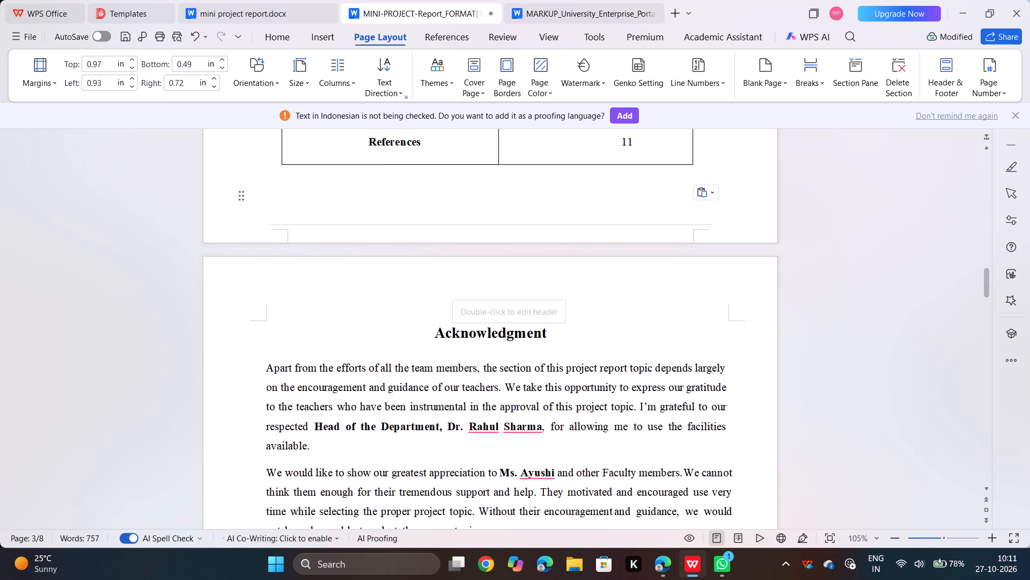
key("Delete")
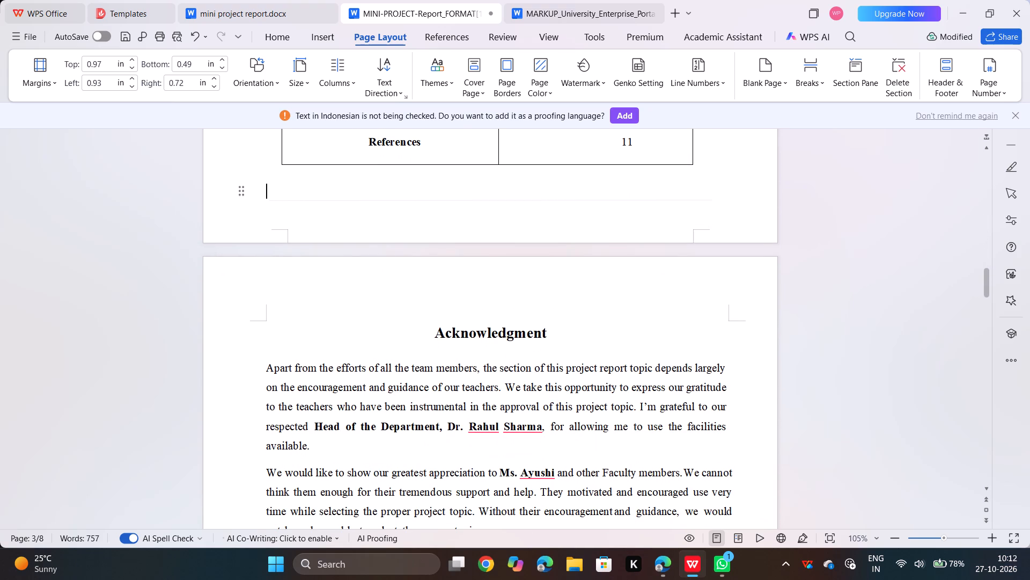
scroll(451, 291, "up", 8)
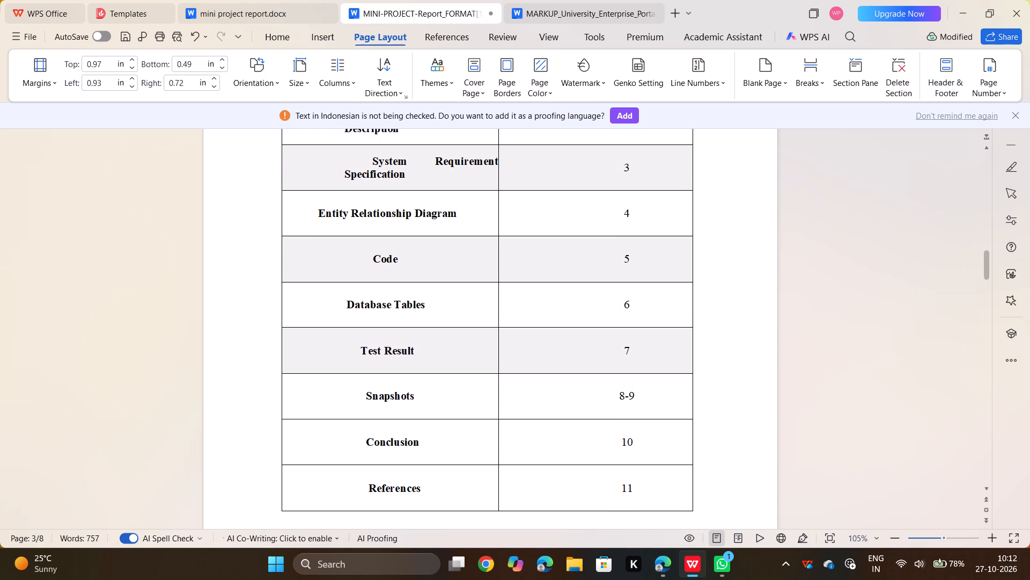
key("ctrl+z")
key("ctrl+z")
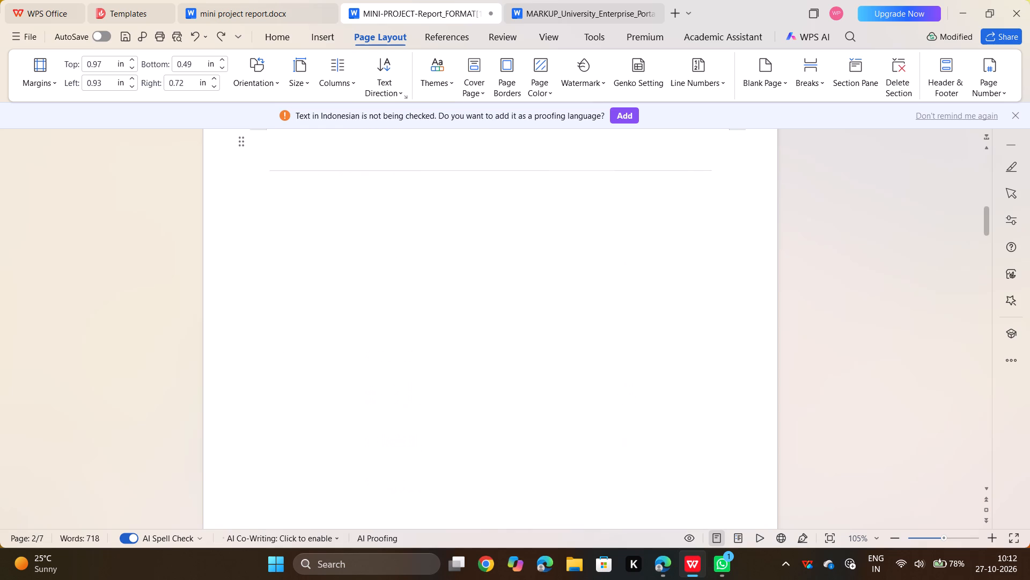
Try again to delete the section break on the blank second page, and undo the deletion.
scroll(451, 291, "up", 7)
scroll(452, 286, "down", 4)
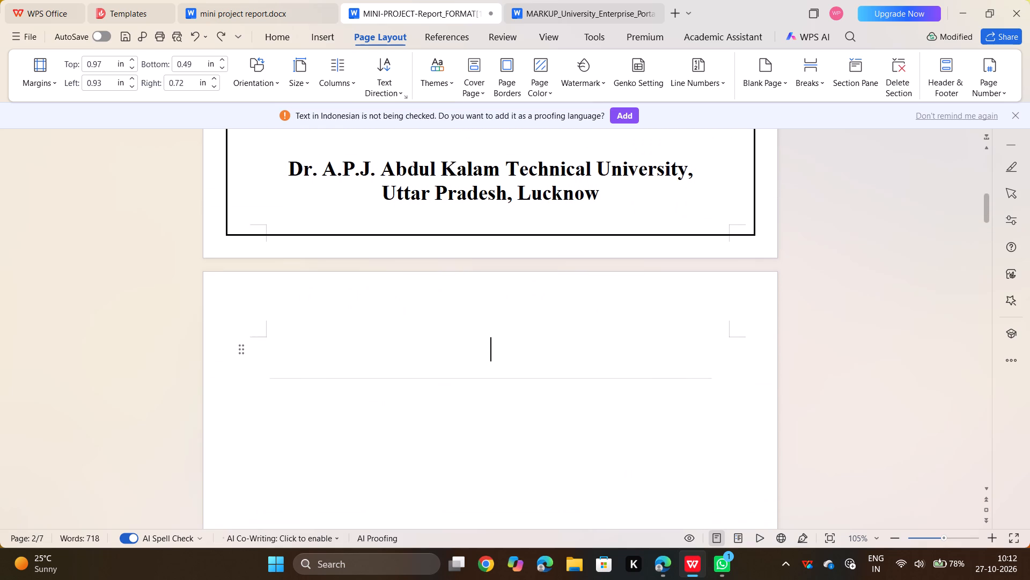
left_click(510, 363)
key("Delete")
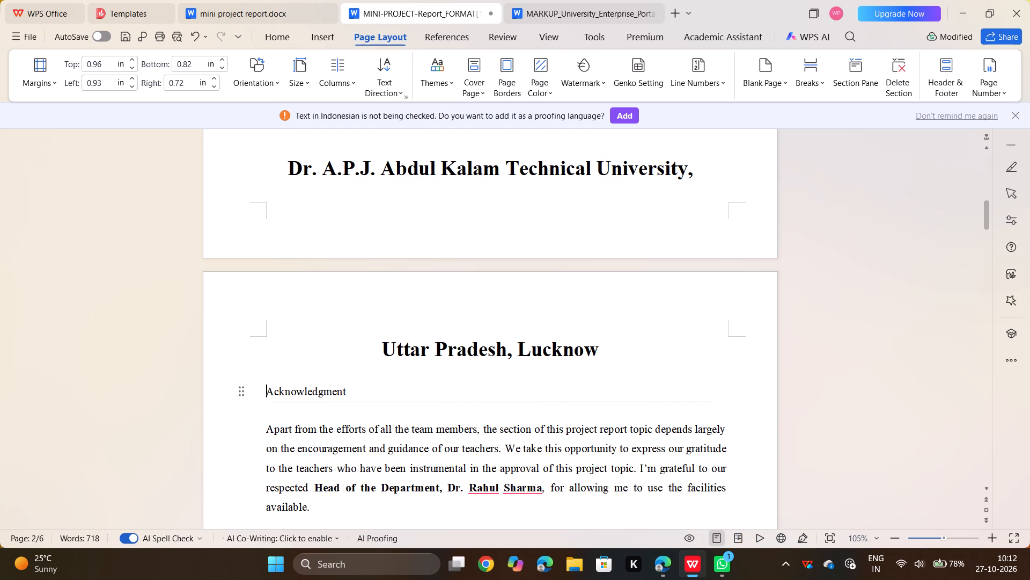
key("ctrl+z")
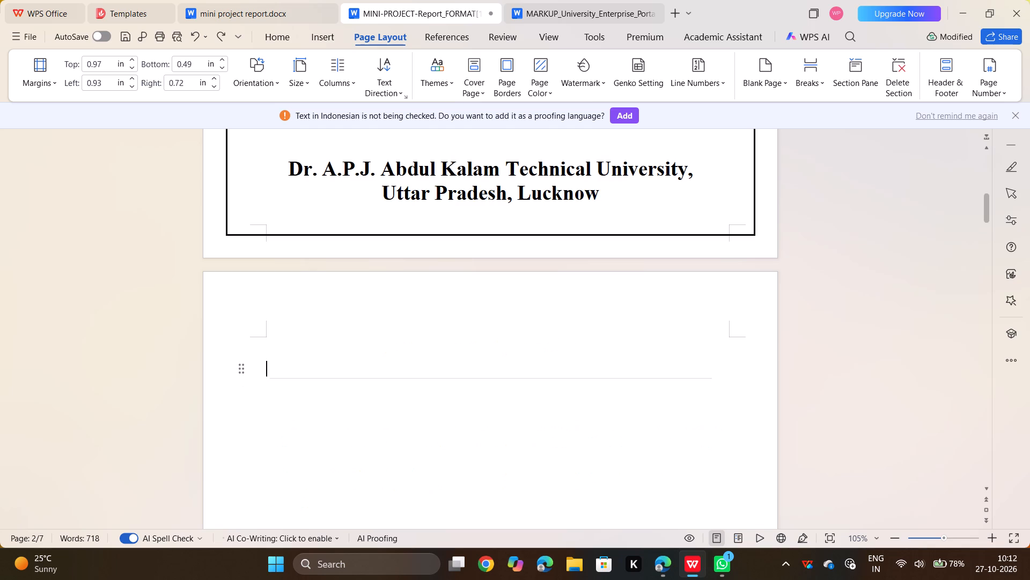
Examine the blank second page and its transition to the Acknowledgment page.
left_click(510, 363)
scroll(510, 363, "down", 5)
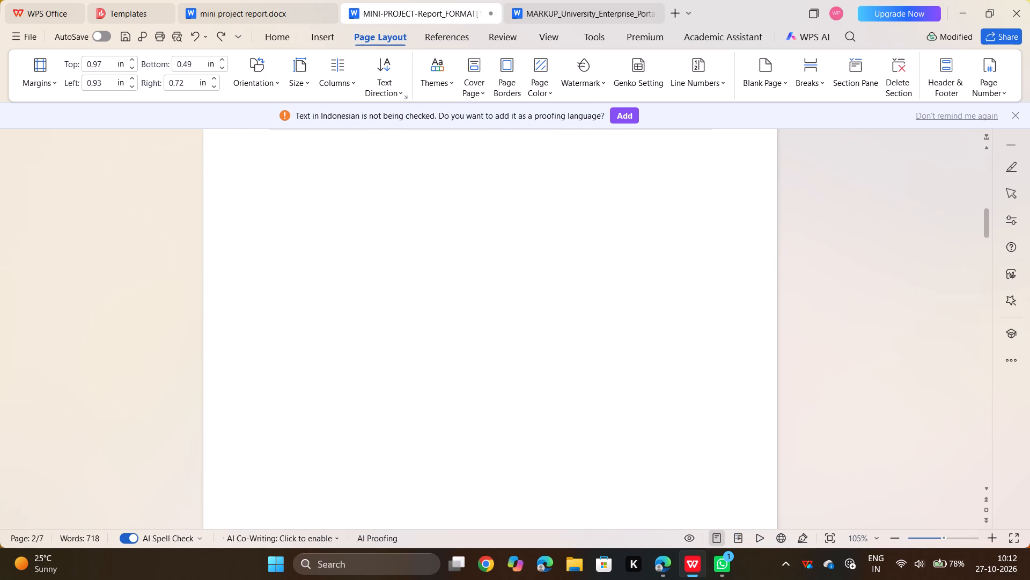
scroll(485, 424, "up", 5)
left_click(414, 407)
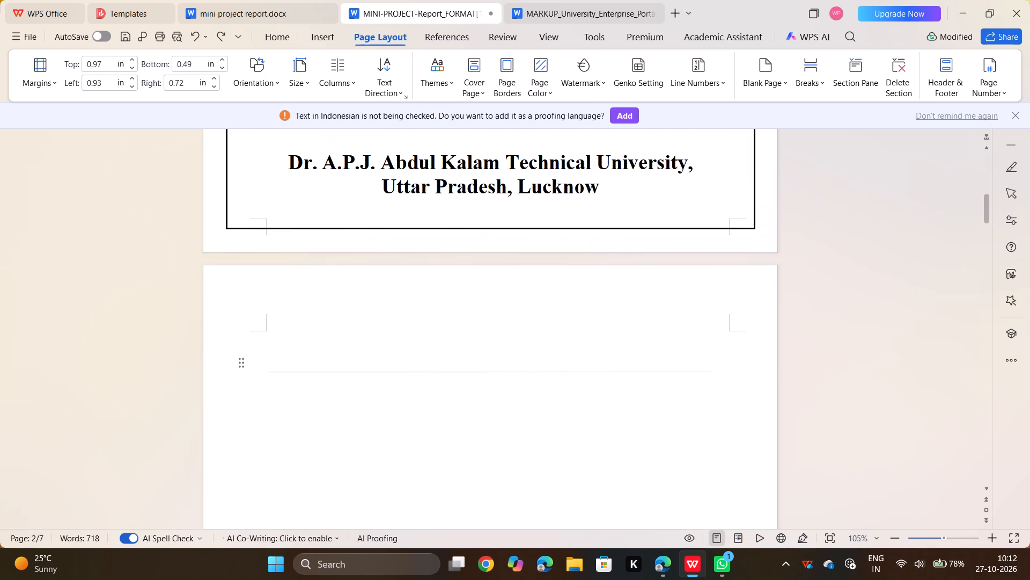
scroll(414, 407, "down", 10)
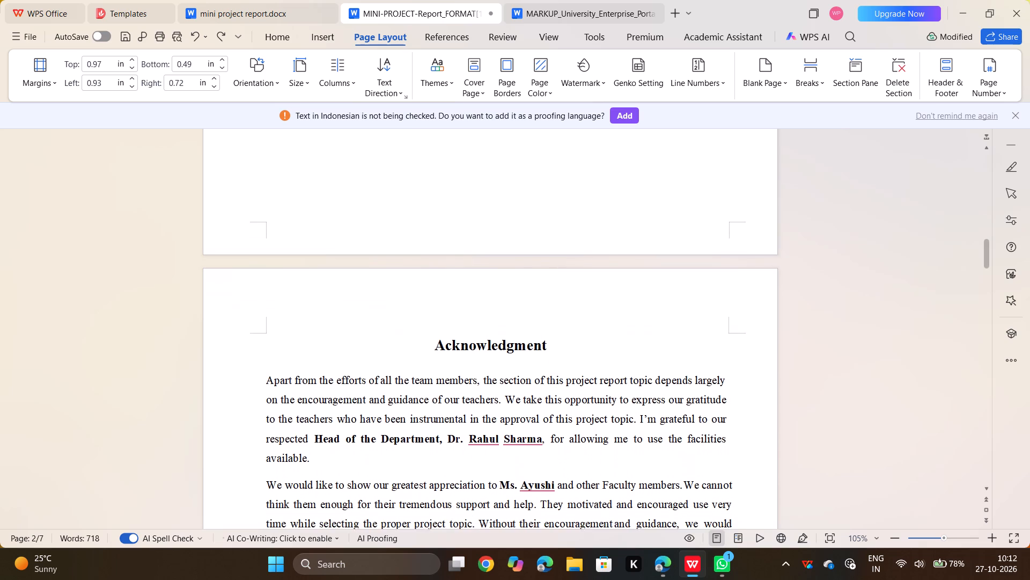
scroll(414, 407, "up", 8)
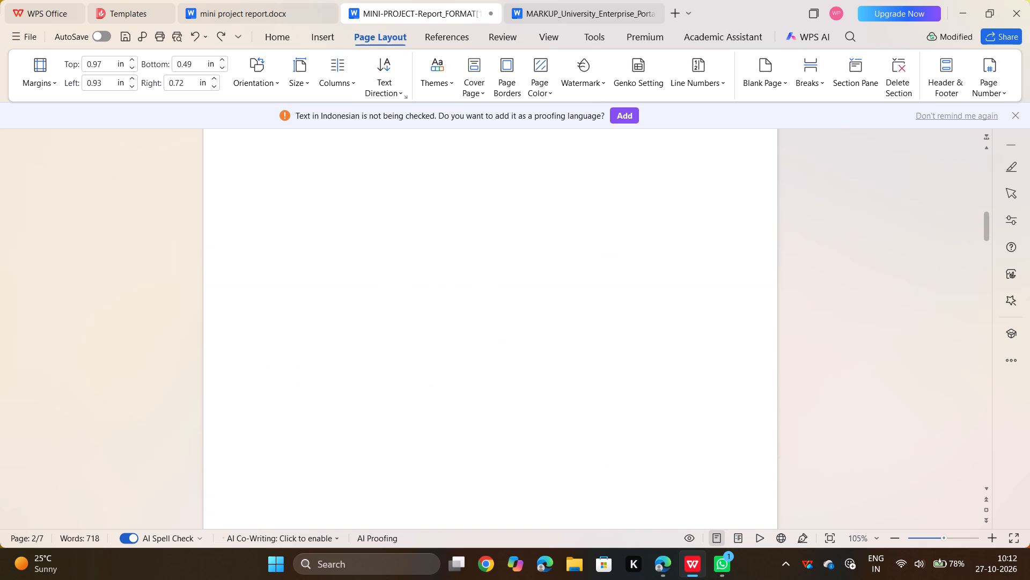
In mini project report.docx, copy the whole chapter and page-number table without its Table of Contents heading.
left_click(248, 2)
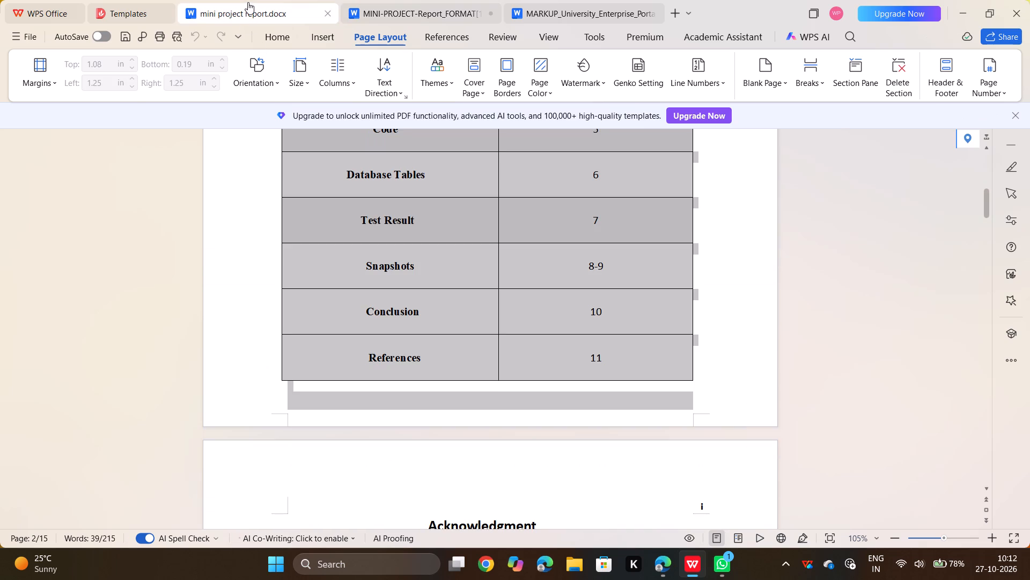
scroll(296, 255, "up", 9)
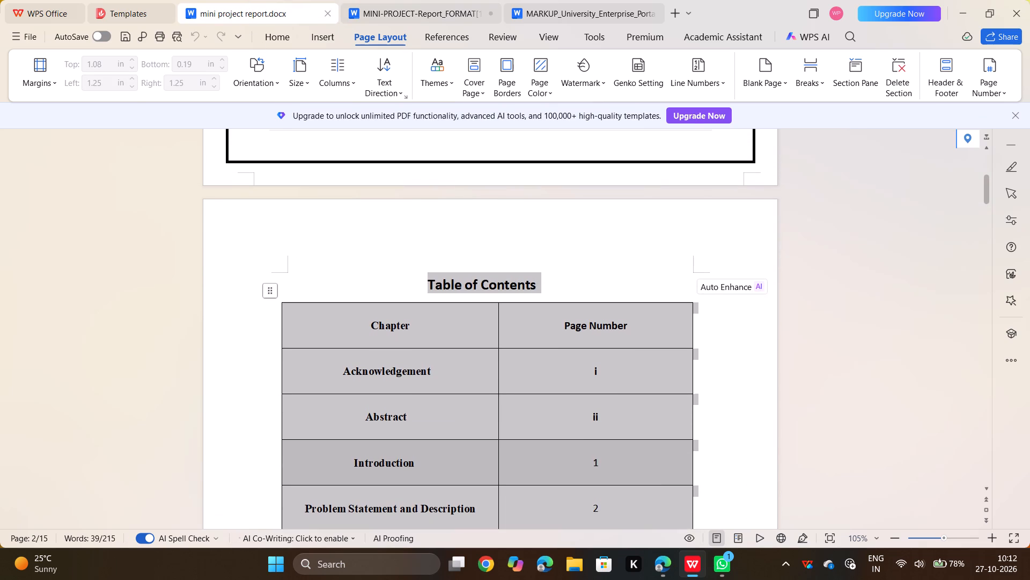
left_click(297, 270)
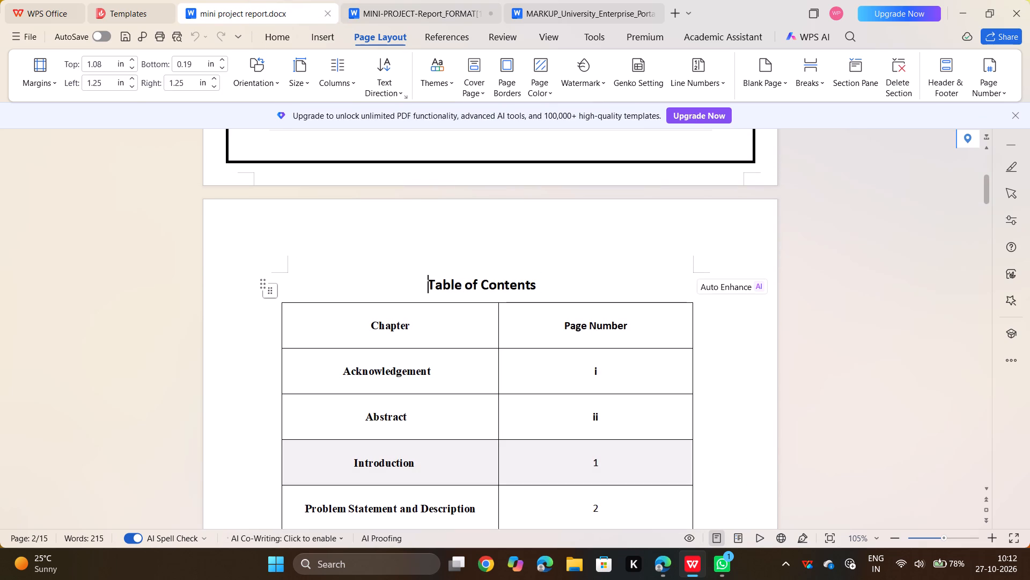
scroll(372, 345, "down", 7)
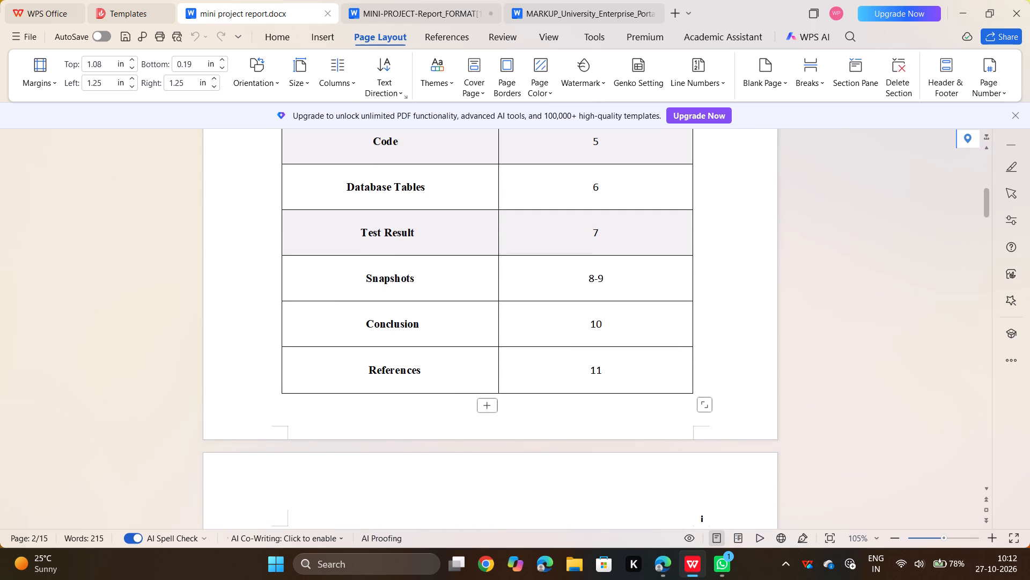
left_click_drag(649, 380, 357, 163)
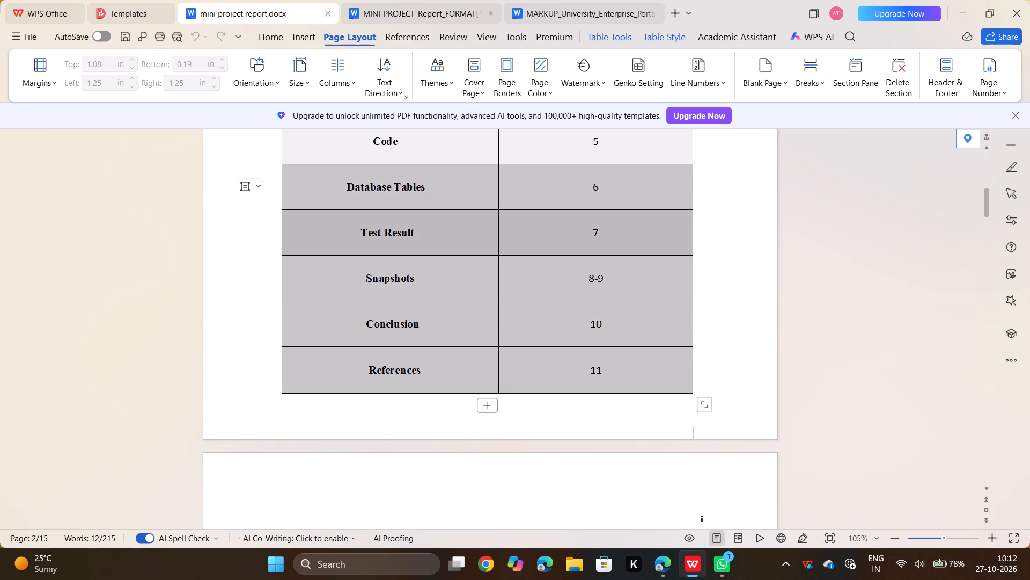
left_click_drag(357, 163, 365, 362)
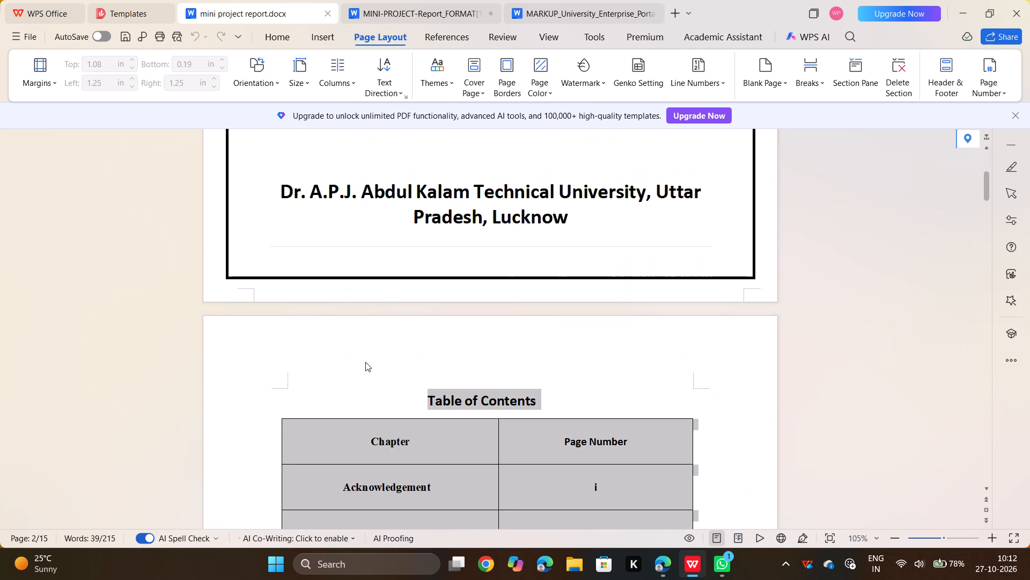
left_click_drag(365, 362, 358, 418)
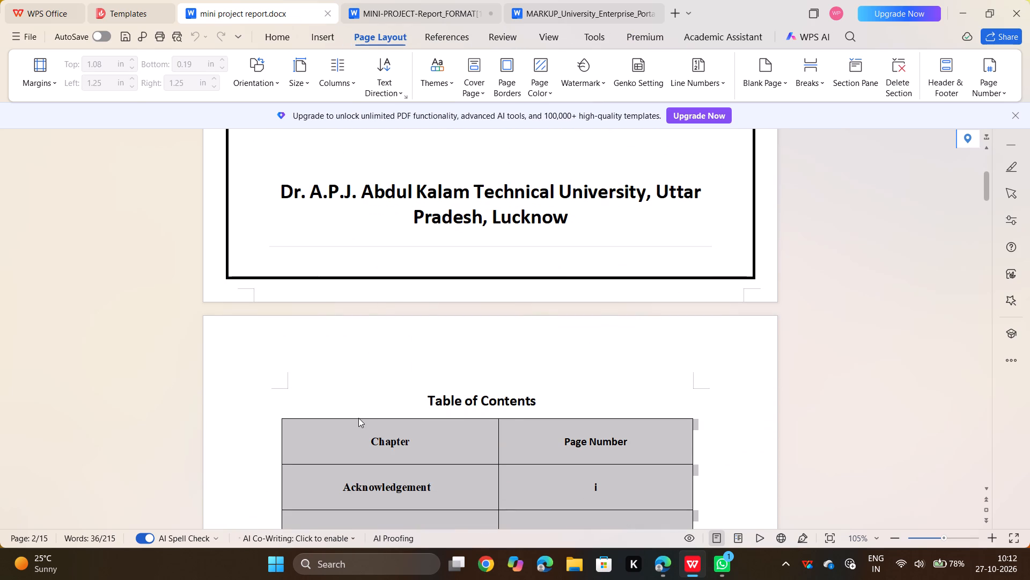
key("ctrl+c")
Paste the copied contents table onto the blank page after the cover in MINI-PROJECT-Report_FORMAT.
left_click(419, 2)
scroll(394, 248, "up", 4)
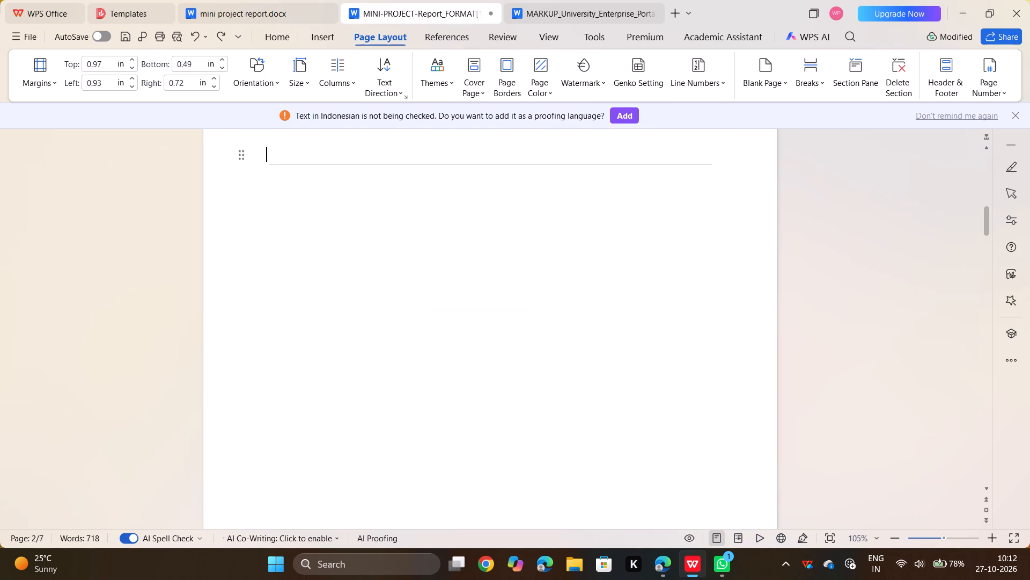
scroll(394, 248, "up", 2)
scroll(394, 248, "down", 3)
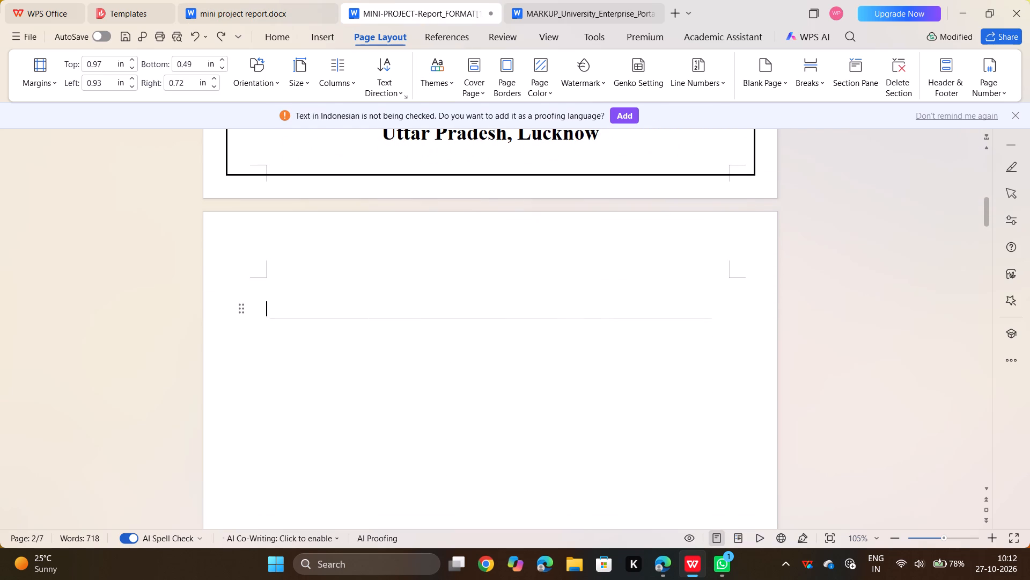
key("ctrl+v")
scroll(394, 248, "down", 7)
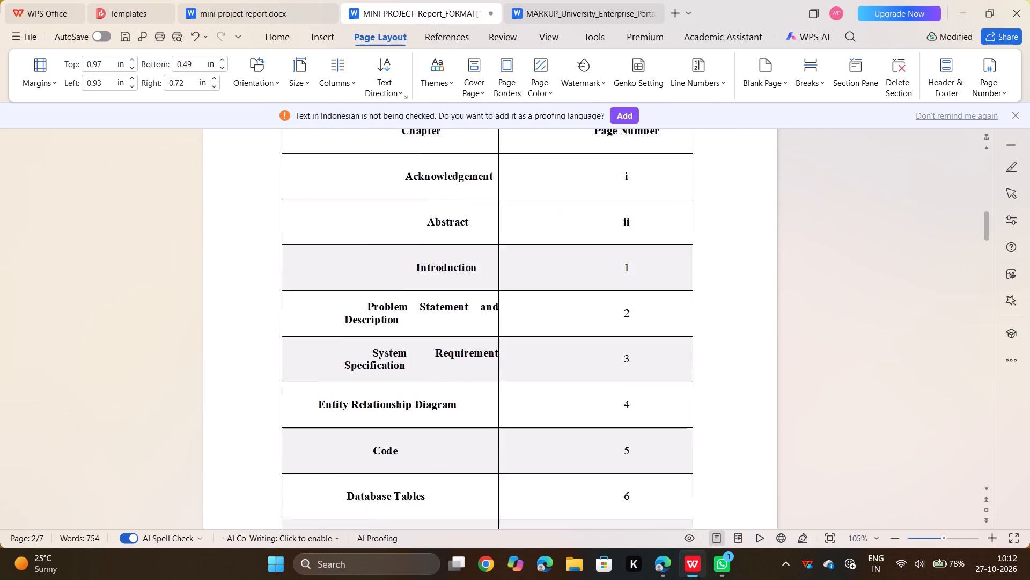
scroll(394, 248, "down", 5)
scroll(394, 248, "up", 7)
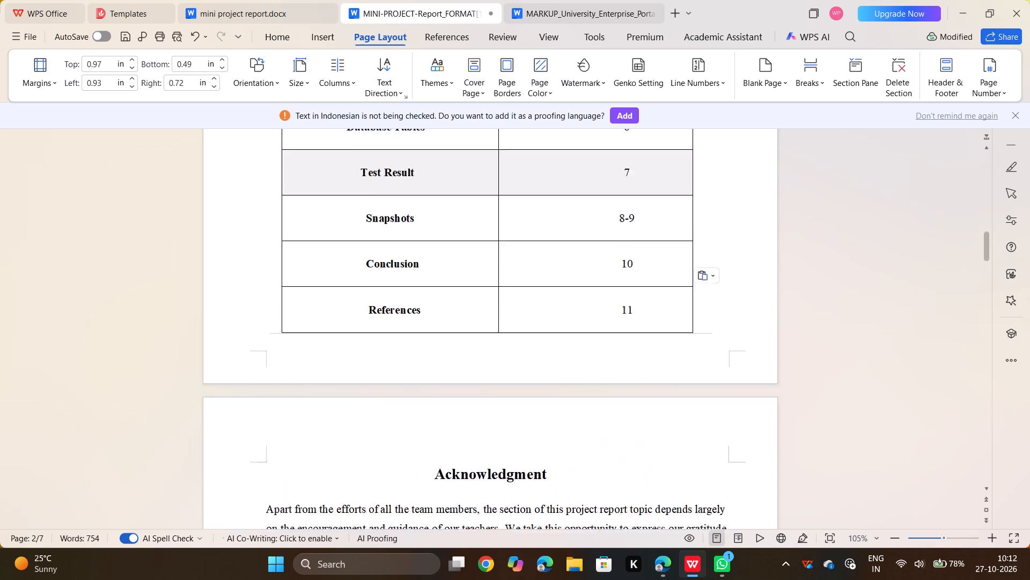
scroll(394, 248, "up", 6)
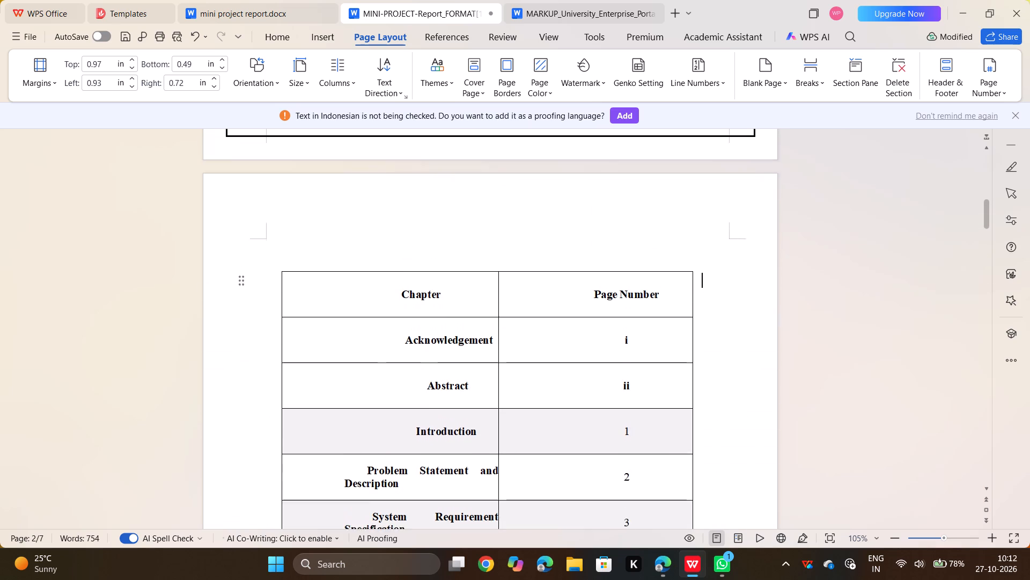
left_click(435, 248)
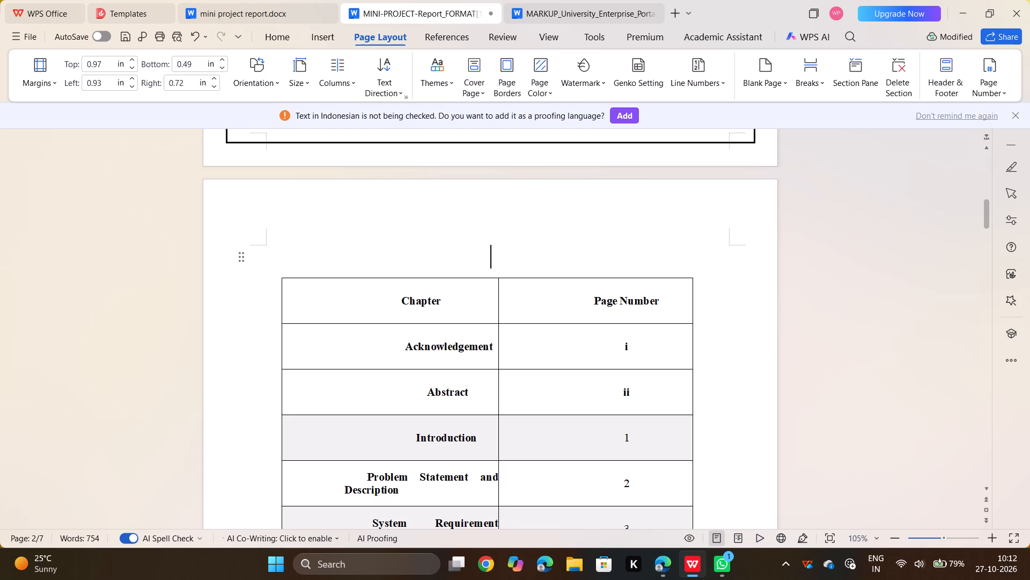
Remove the leading indent from the Acknowledgement and Abstract entries in the pasted contents table.
scroll(435, 248, "down", 3)
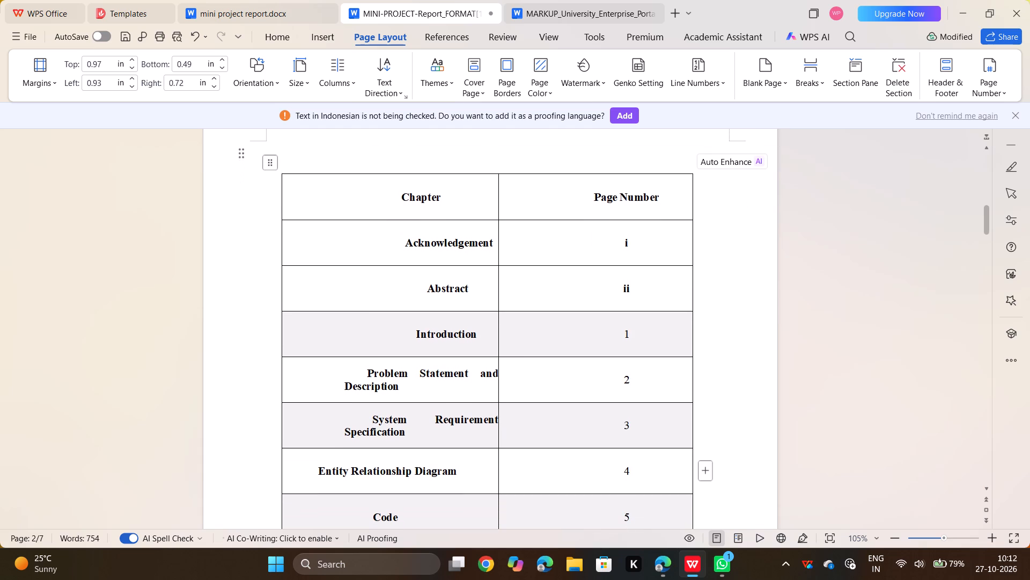
left_click(496, 242)
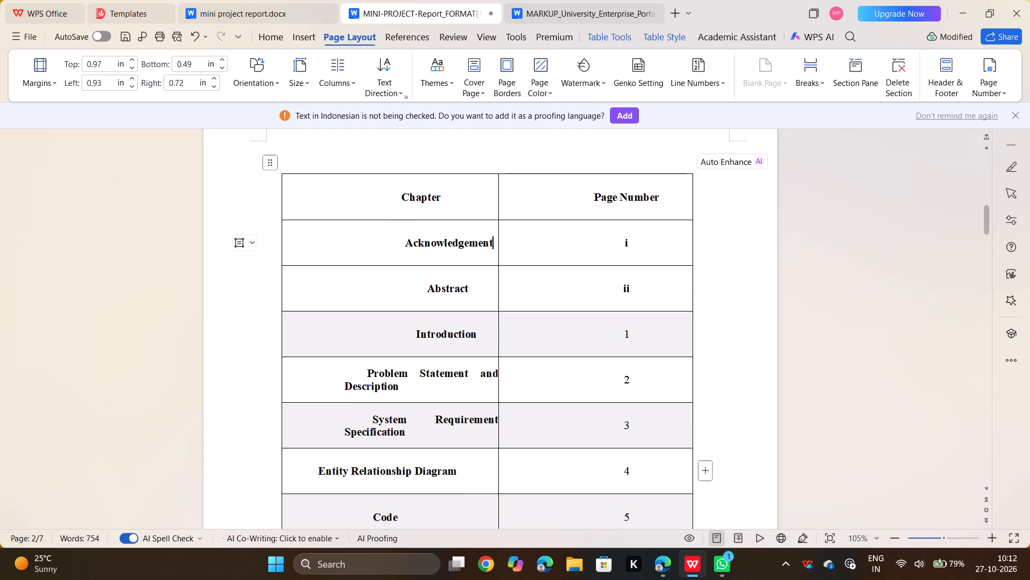
key("Tab")
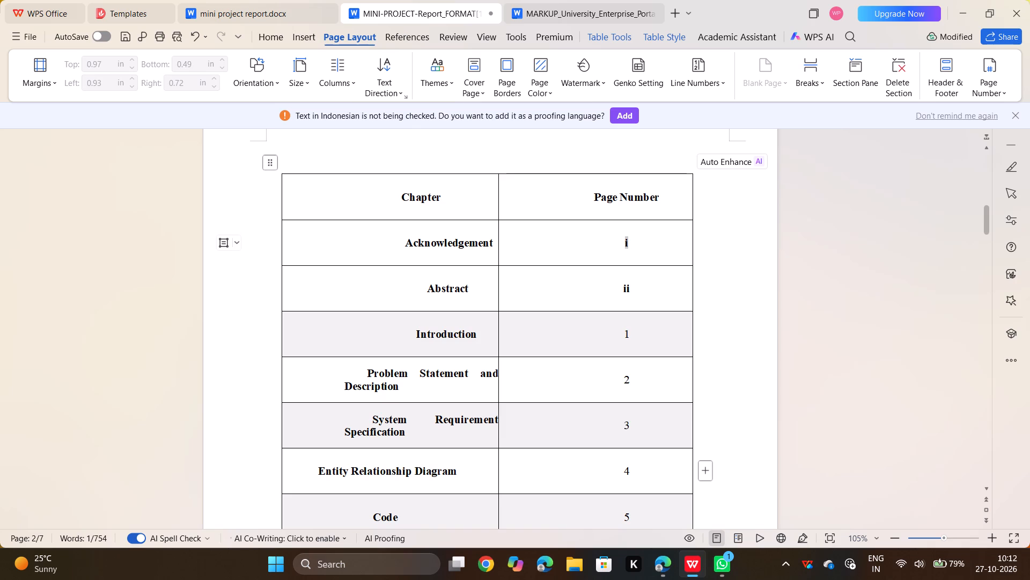
left_click(393, 242)
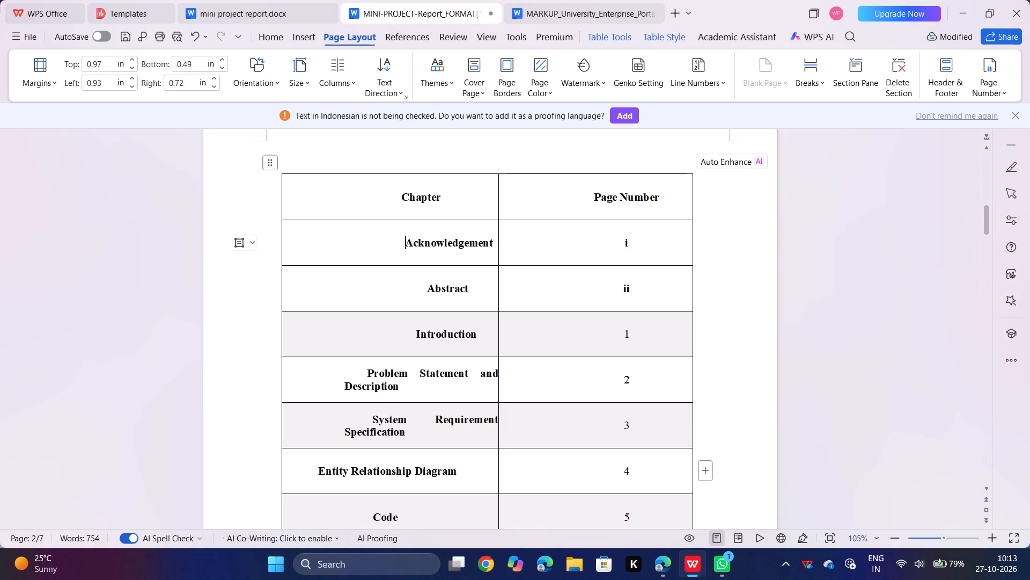
key("BackSpace")
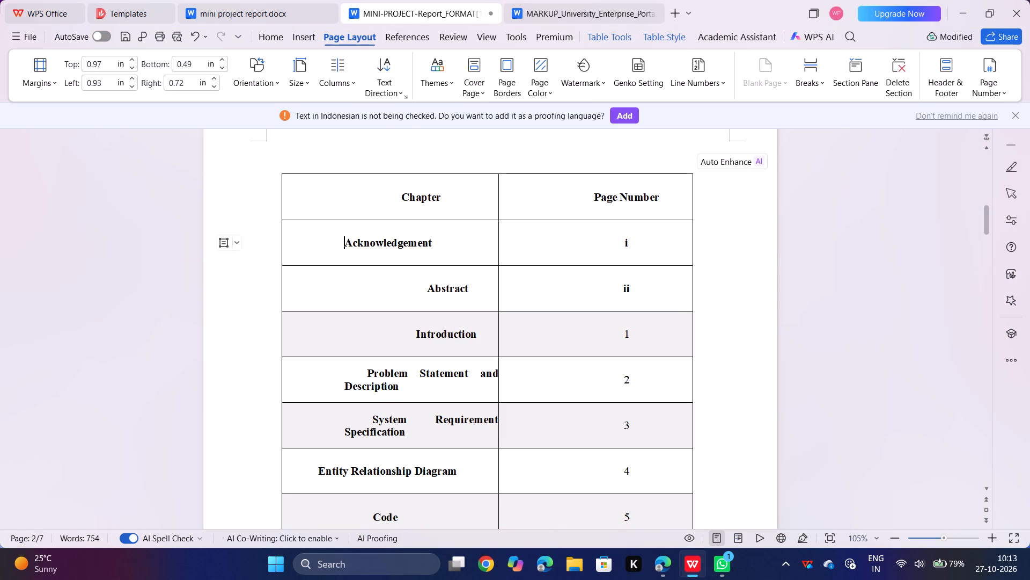
left_click(426, 292)
key("BackSpace")
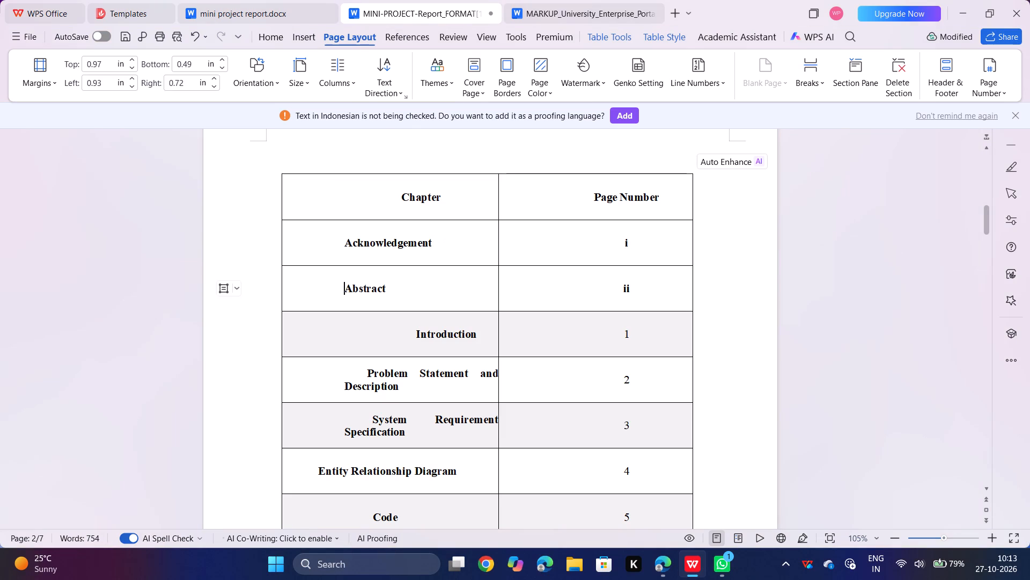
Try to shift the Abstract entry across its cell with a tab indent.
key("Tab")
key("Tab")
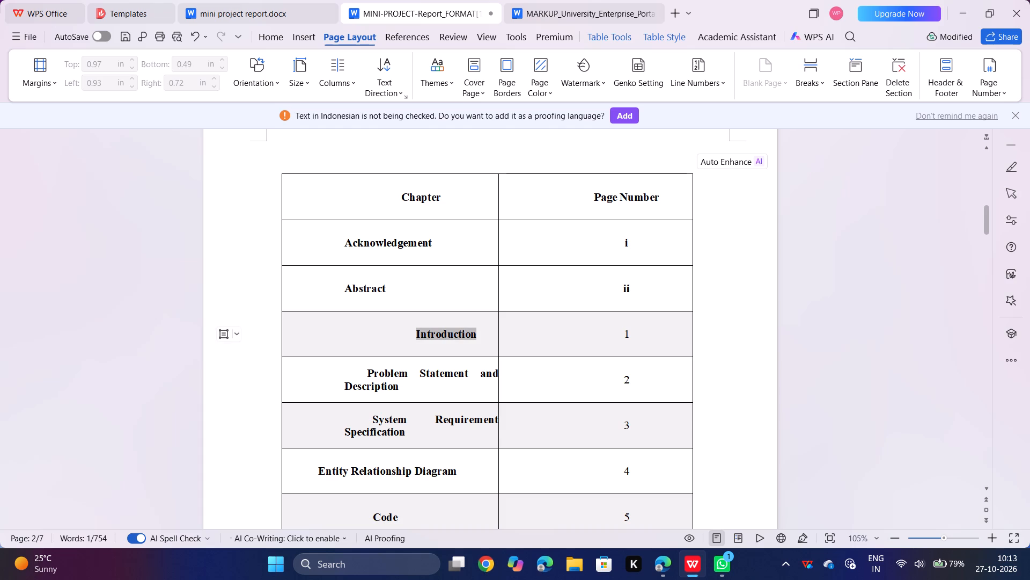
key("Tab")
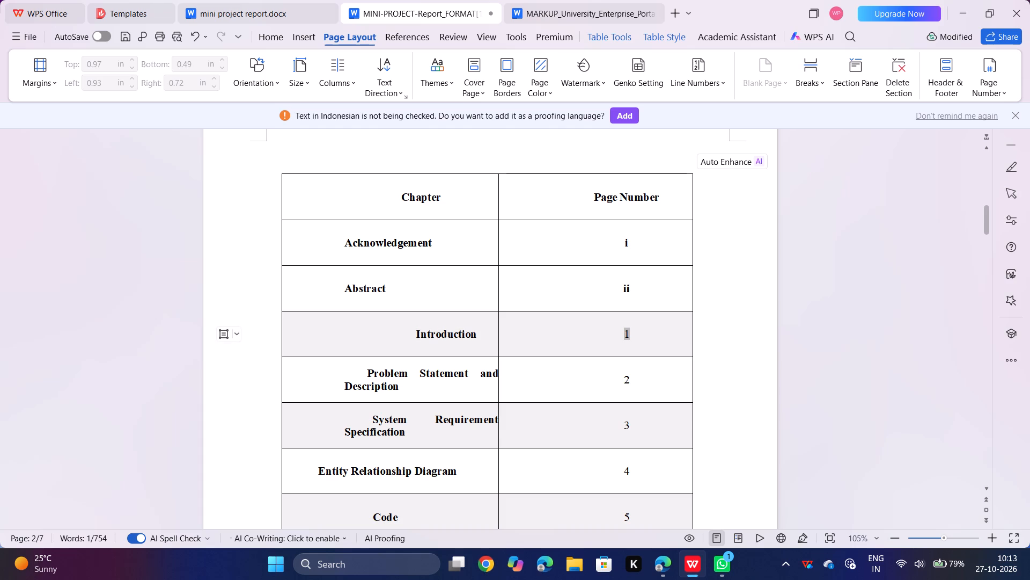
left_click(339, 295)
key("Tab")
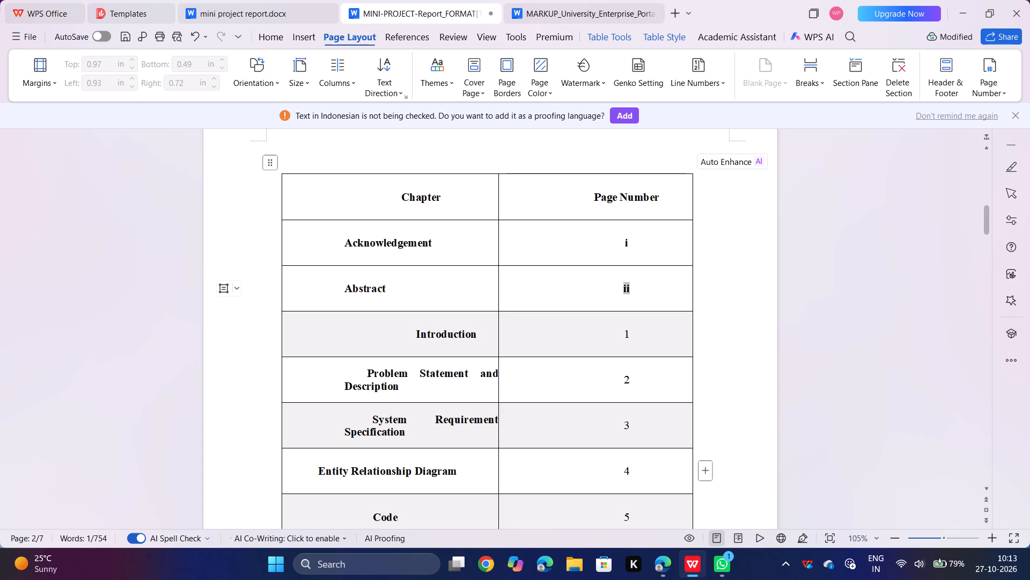
Centre the text in the Acknowledgement and Abstract cells.
left_click_drag(414, 290, 362, 253)
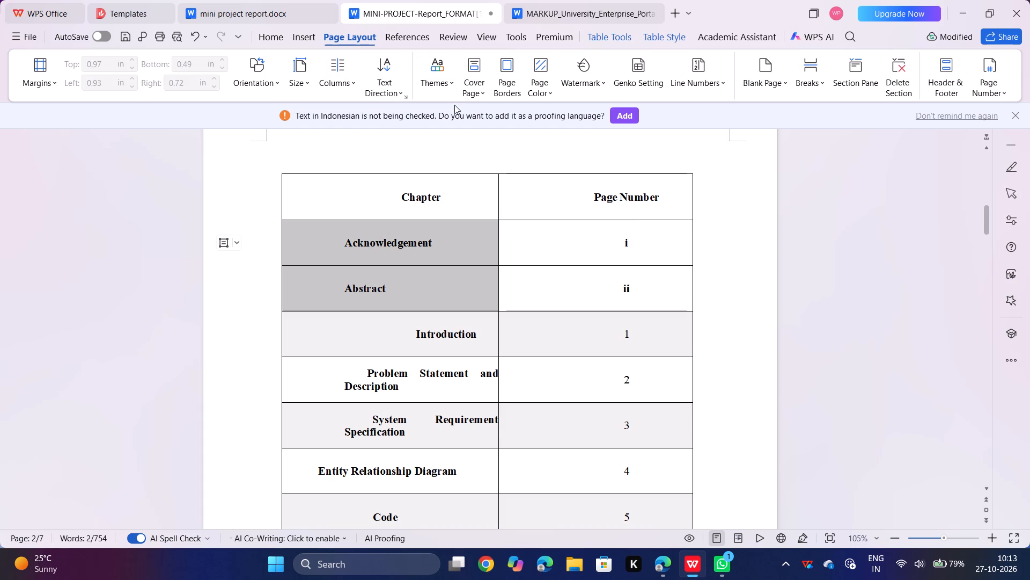
left_click(275, 38)
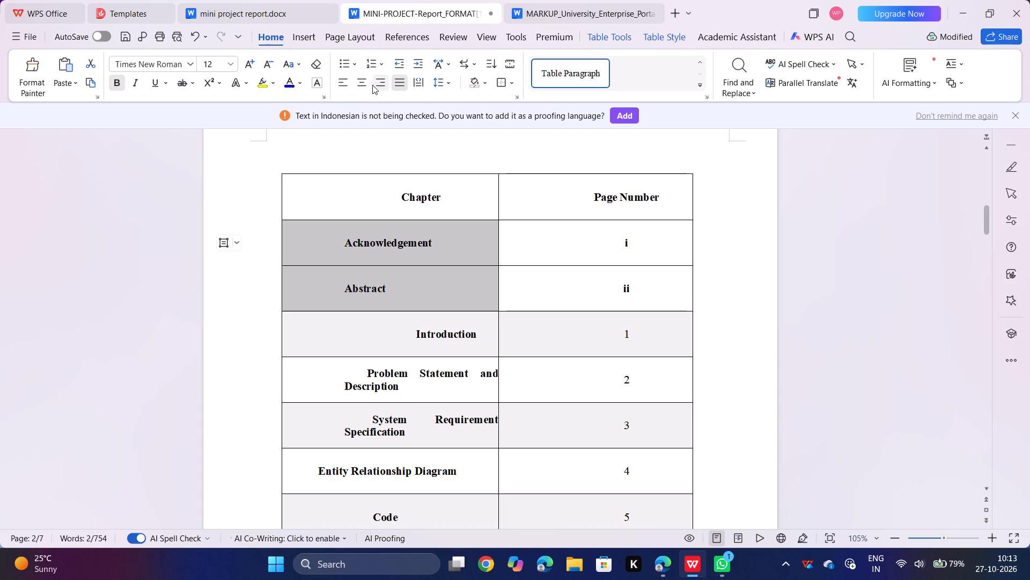
left_click(366, 85)
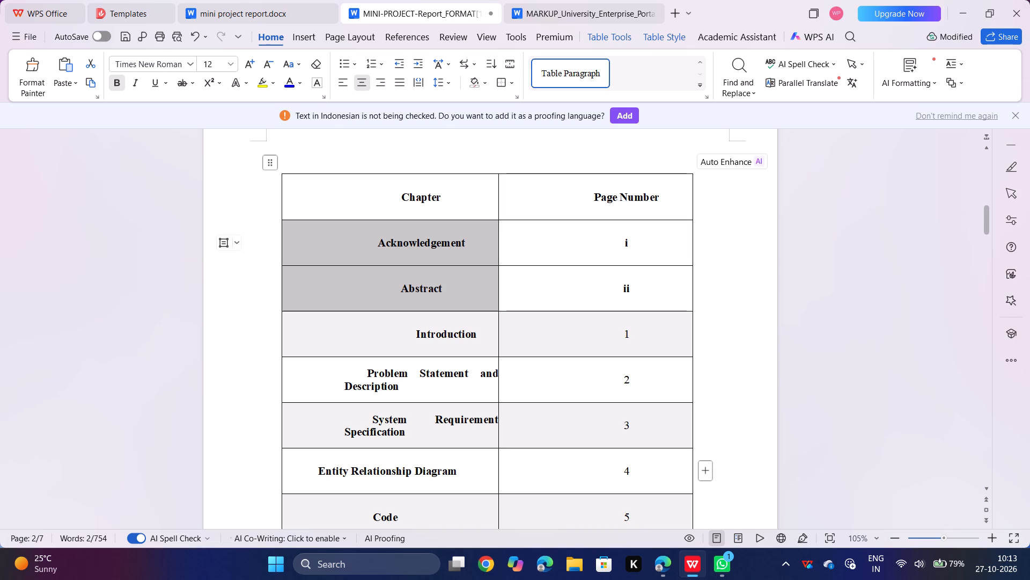
Select the entire contents table and centre it on the page, trying left alignment in between.
left_click_drag(328, 193, 501, 409)
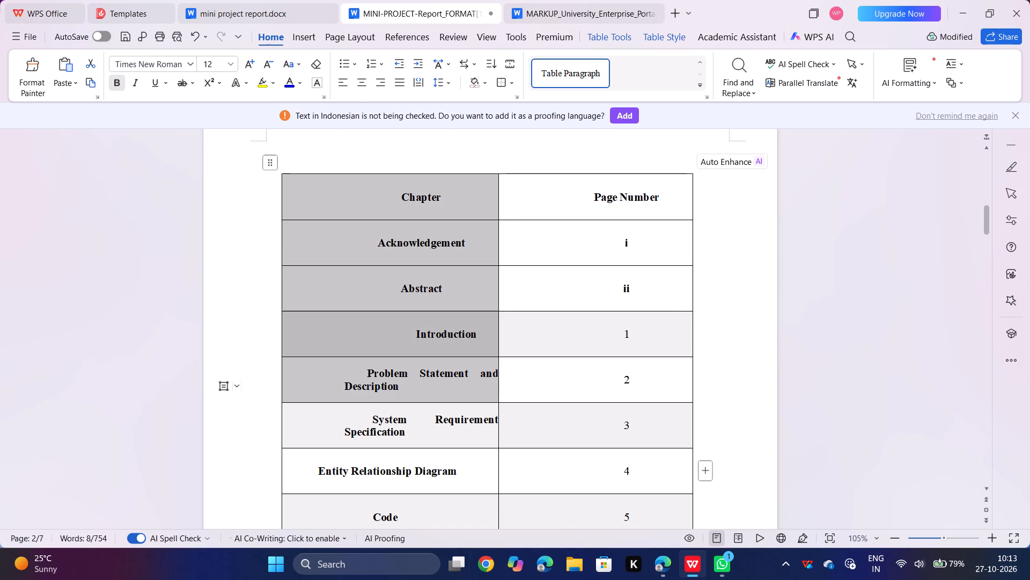
left_click_drag(501, 409, 508, 377)
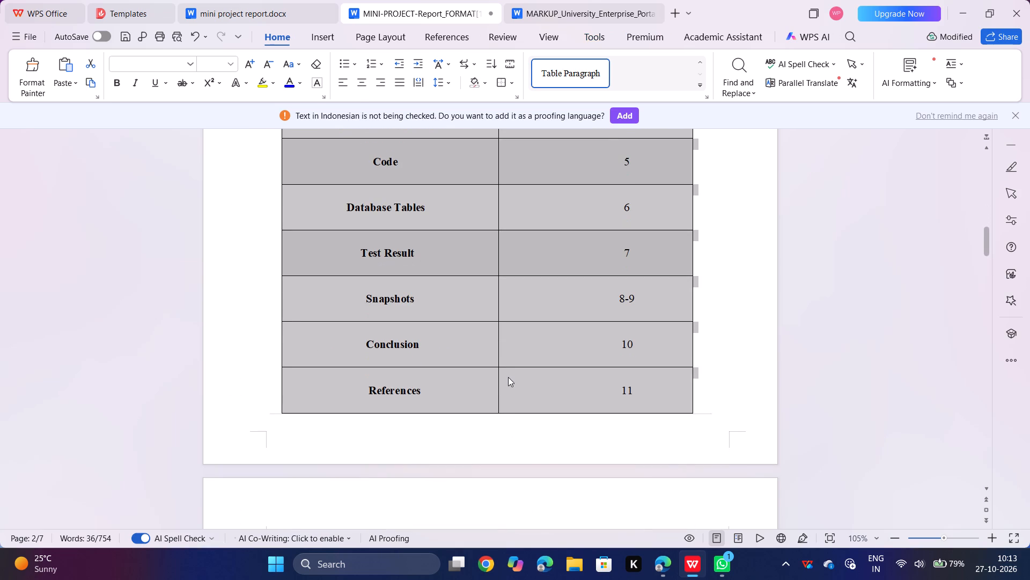
left_click_drag(508, 377, 509, 376)
left_click(370, 80)
left_click(345, 81)
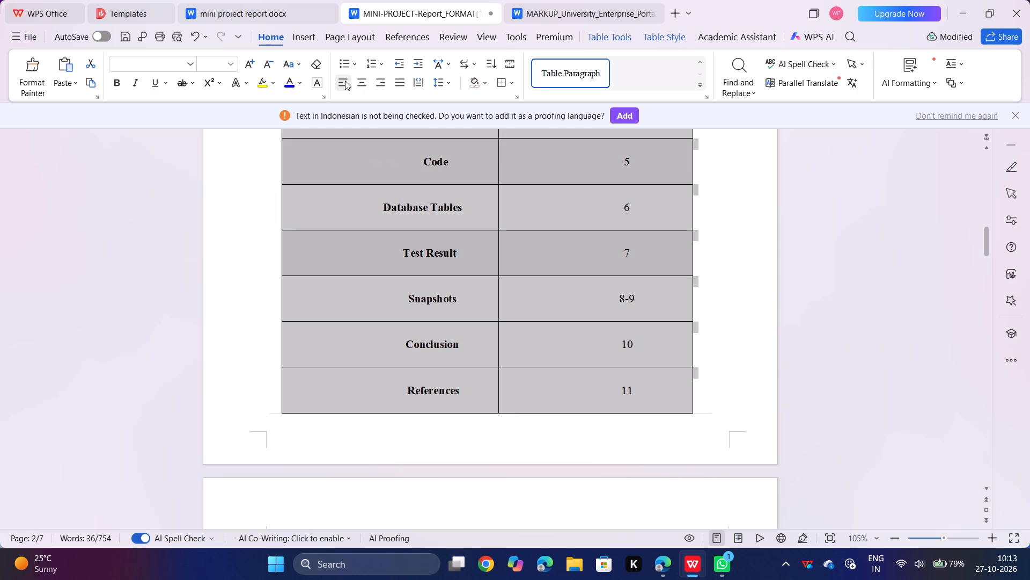
left_click(363, 82)
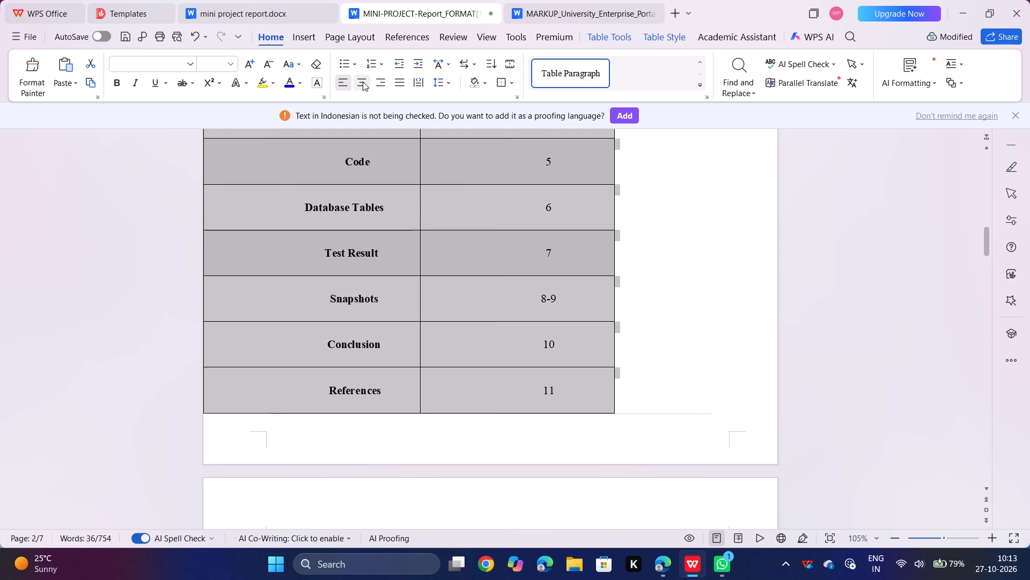
scroll(373, 185, "up", 6)
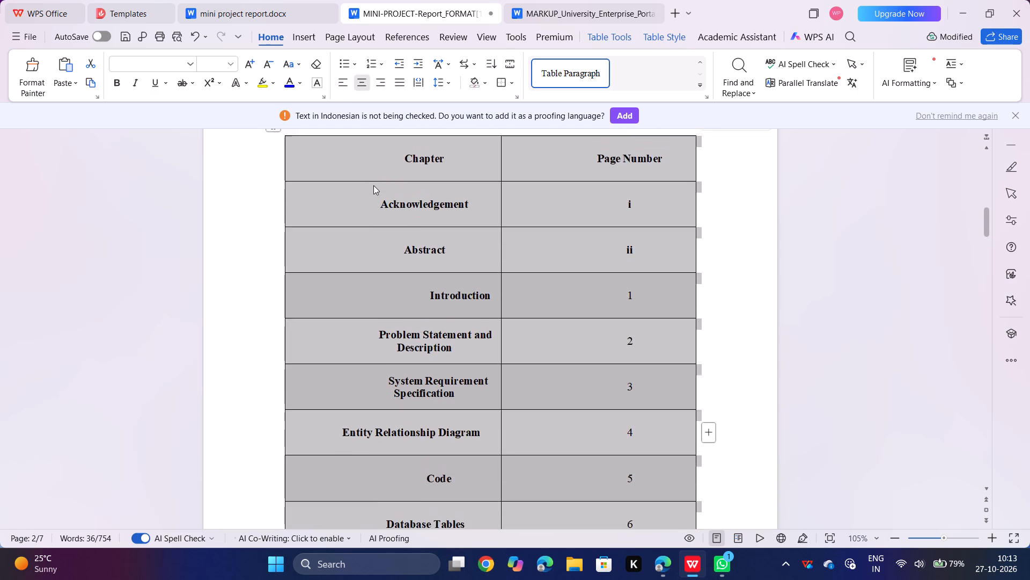
left_click(430, 231)
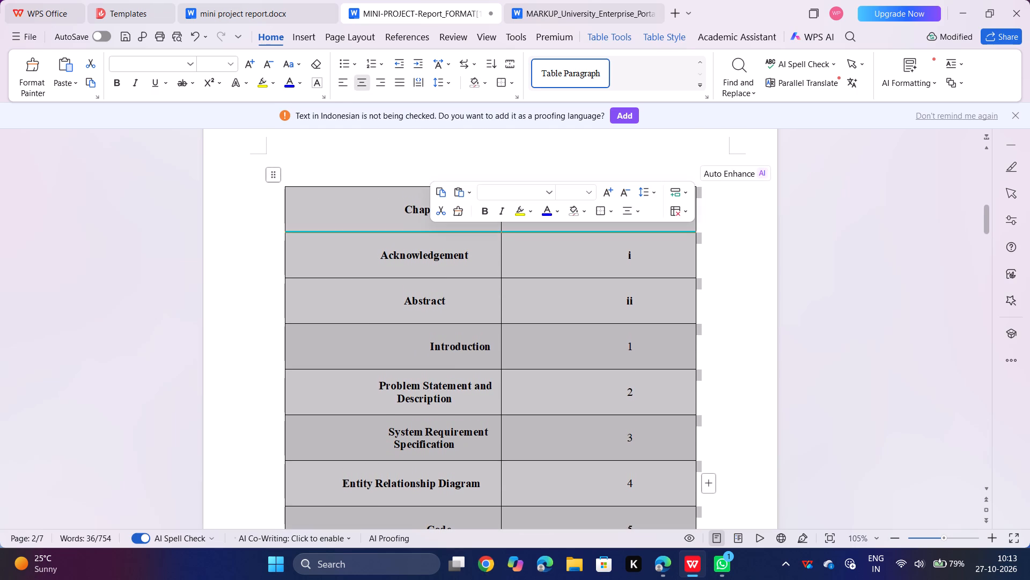
left_click(256, 243)
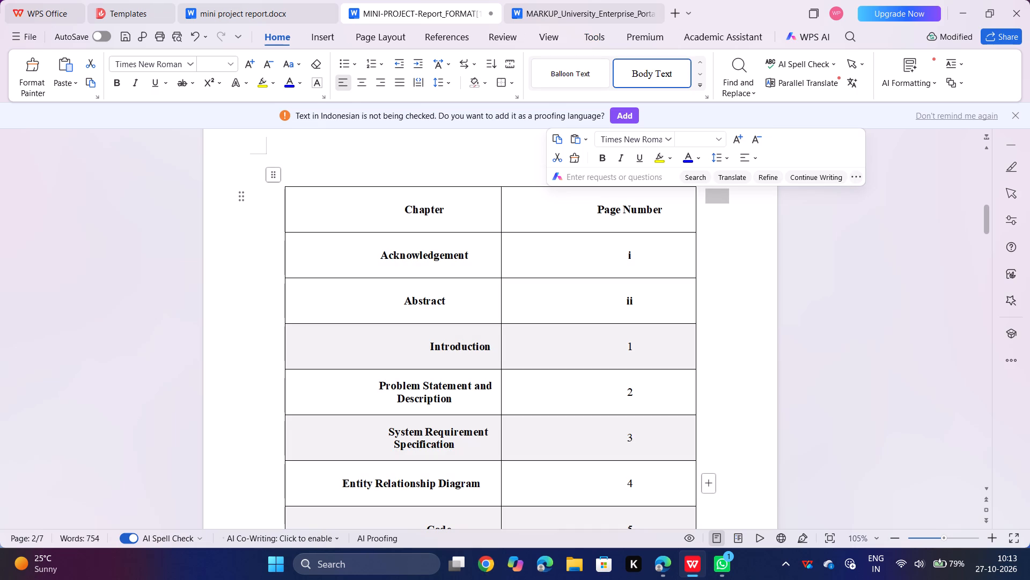
Left-align all entries in the Chapter column of the contents table, from the Chapter heading down to References.
left_click_drag(377, 212, 437, 540)
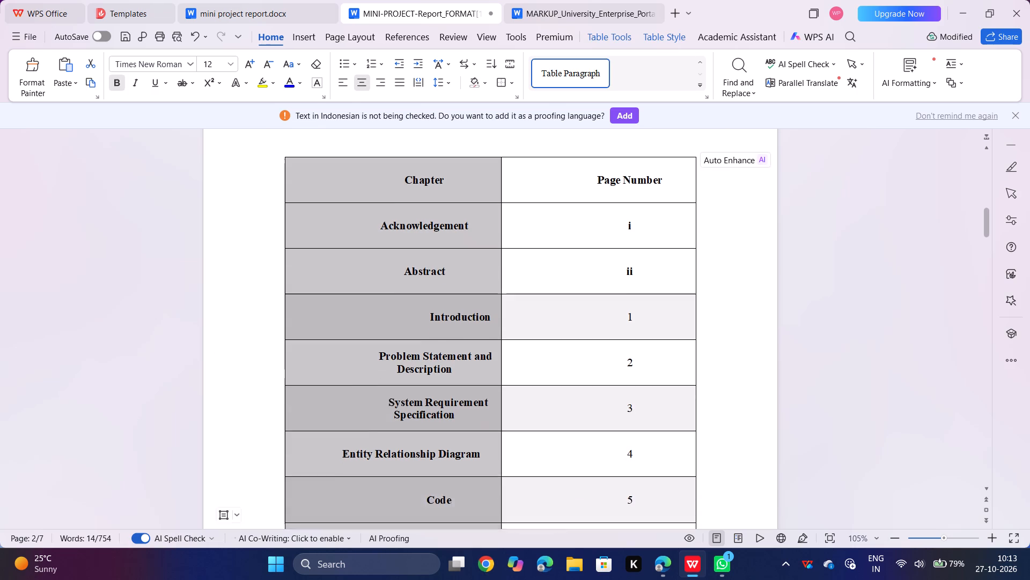
left_click_drag(437, 540, 436, 447)
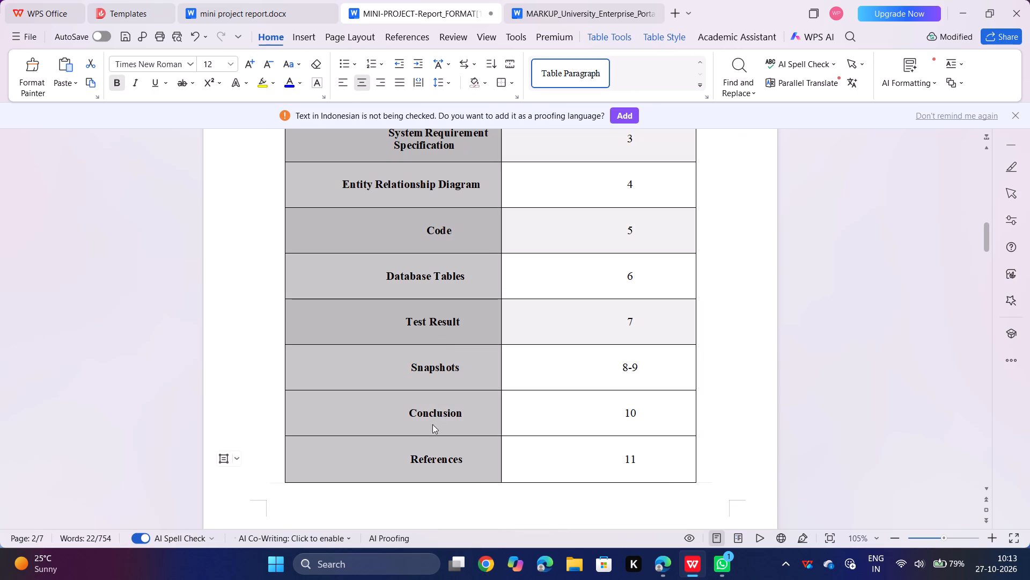
left_click(343, 84)
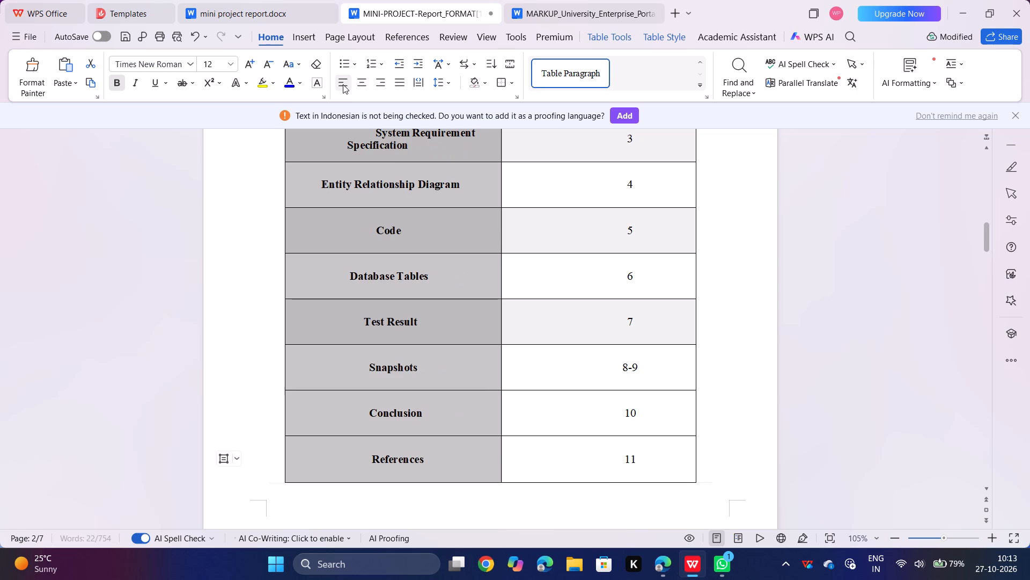
Remove the tab and indent before System Requirement Specification and shift the entry inward with four spaces.
scroll(343, 84, "up", 1)
scroll(349, 223, "up", 3)
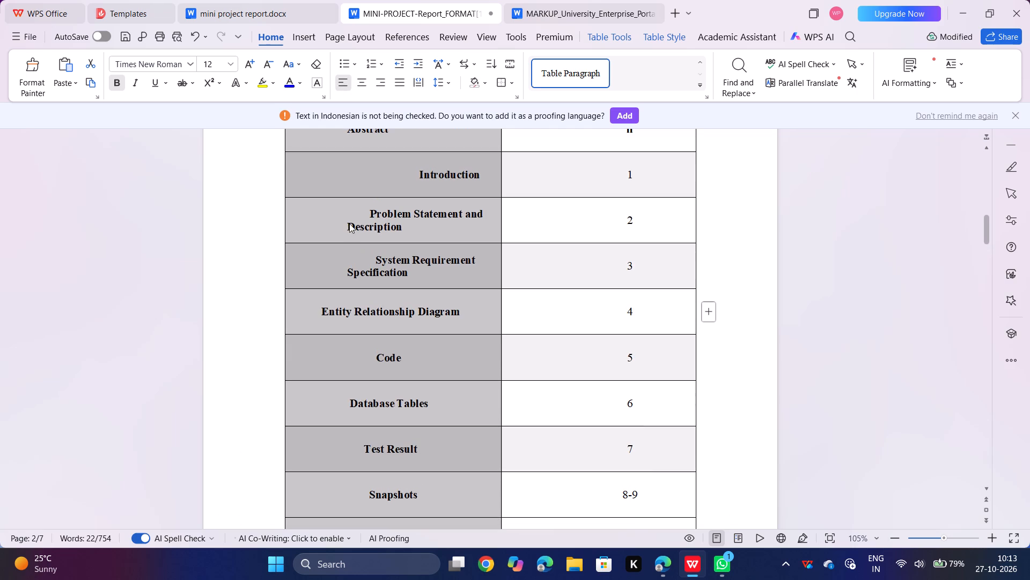
left_click(372, 257)
scroll(372, 257, "up", 2)
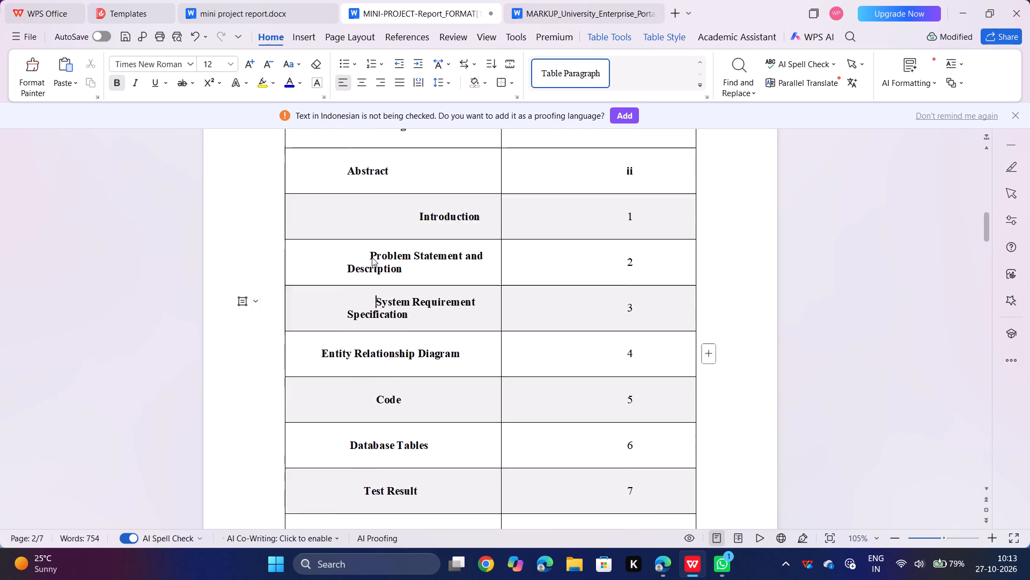
scroll(372, 257, "up", 2)
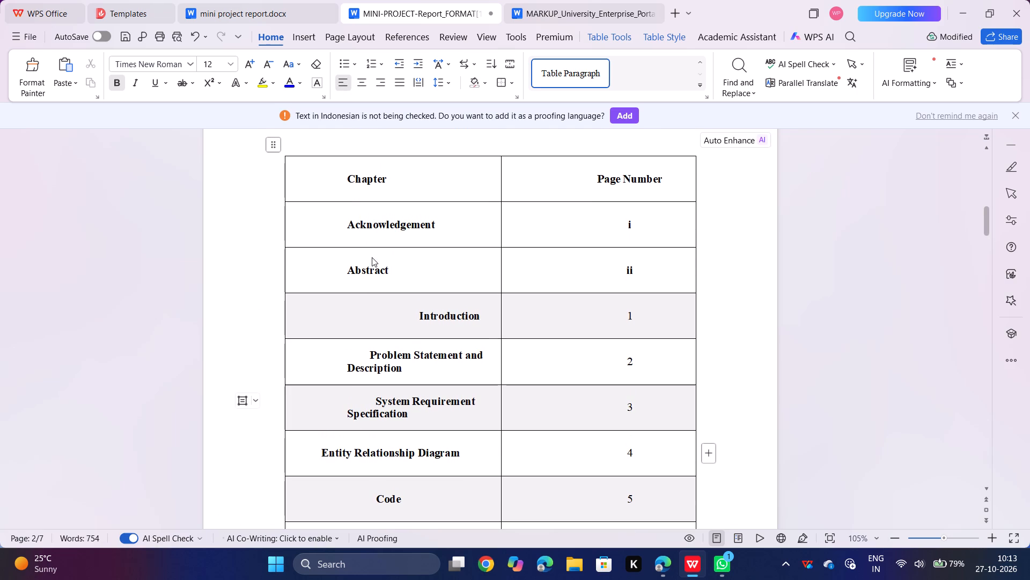
key("BackSpace")
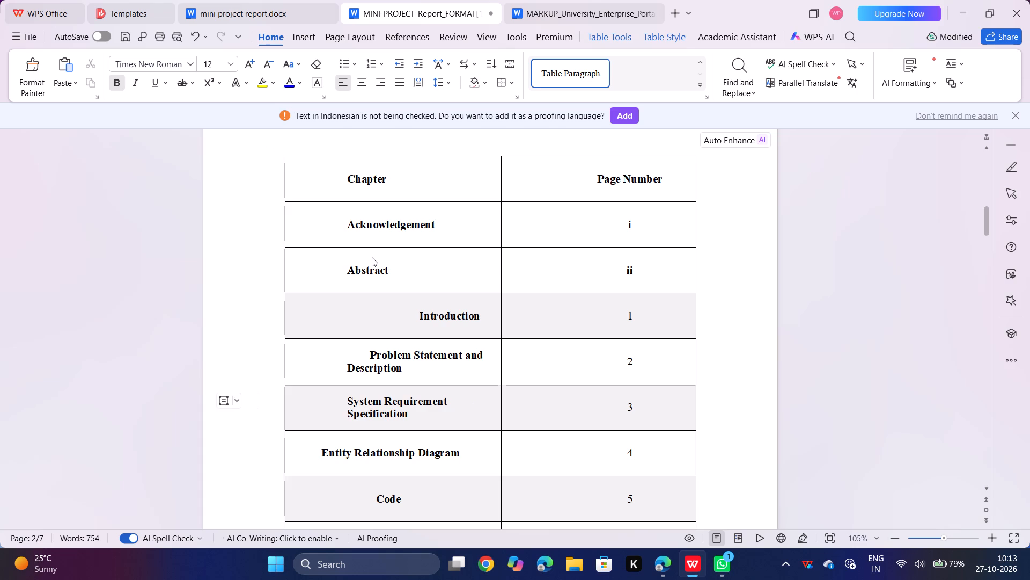
key("BackSpace")
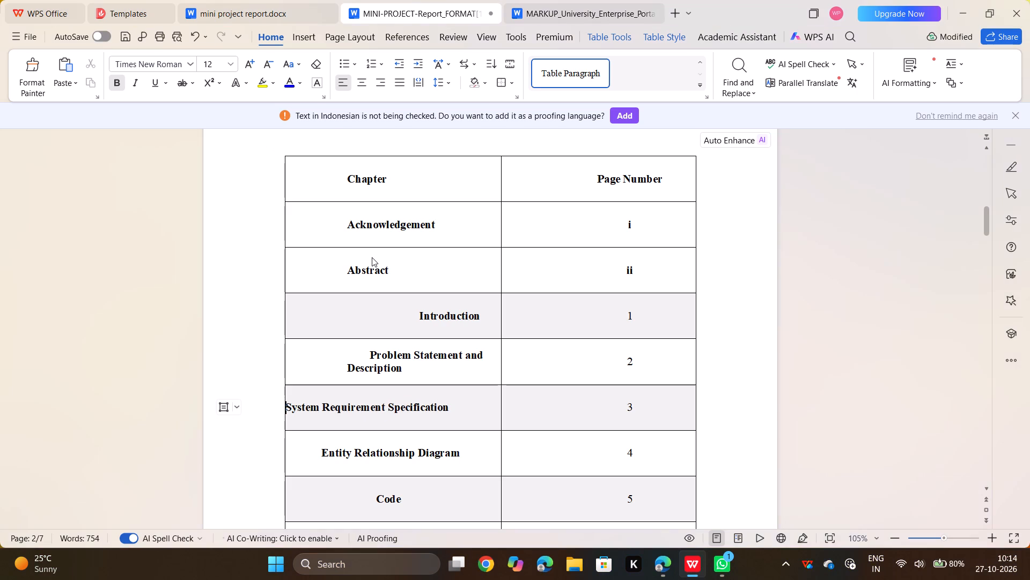
key("Tab")
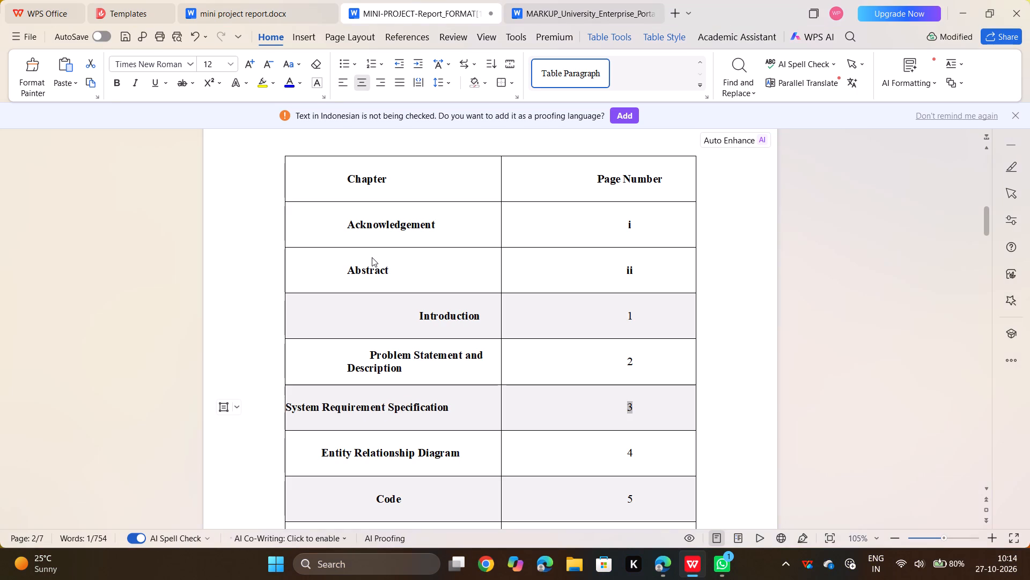
key("Tab")
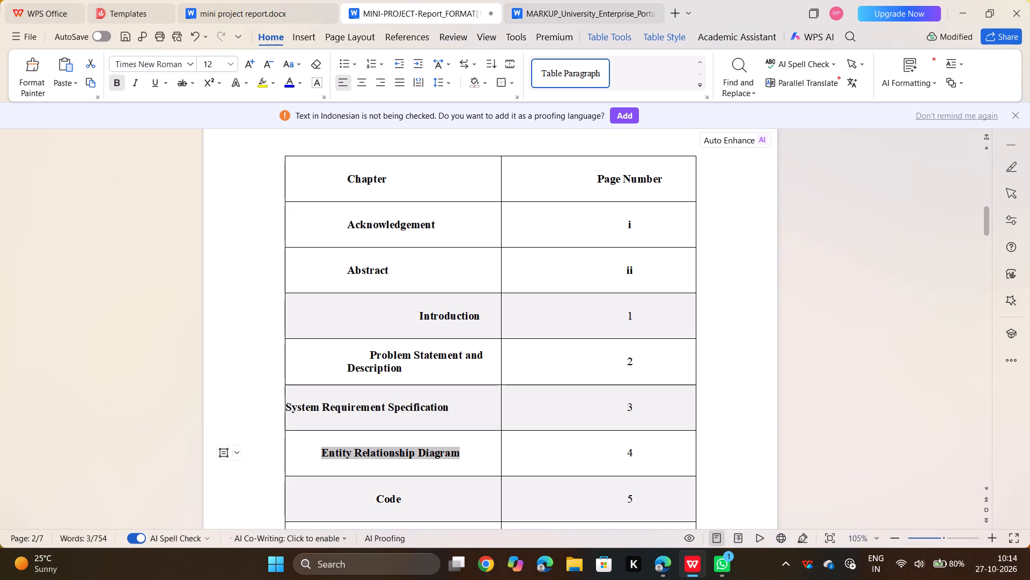
left_click(289, 407)
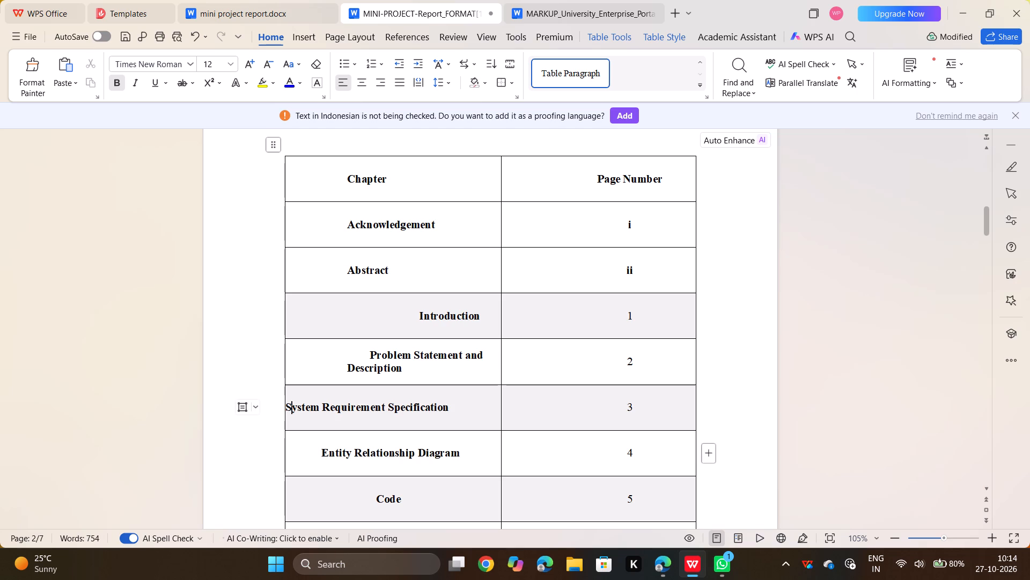
key("Left")
key("space")
key("space")
key("space")
key("space")
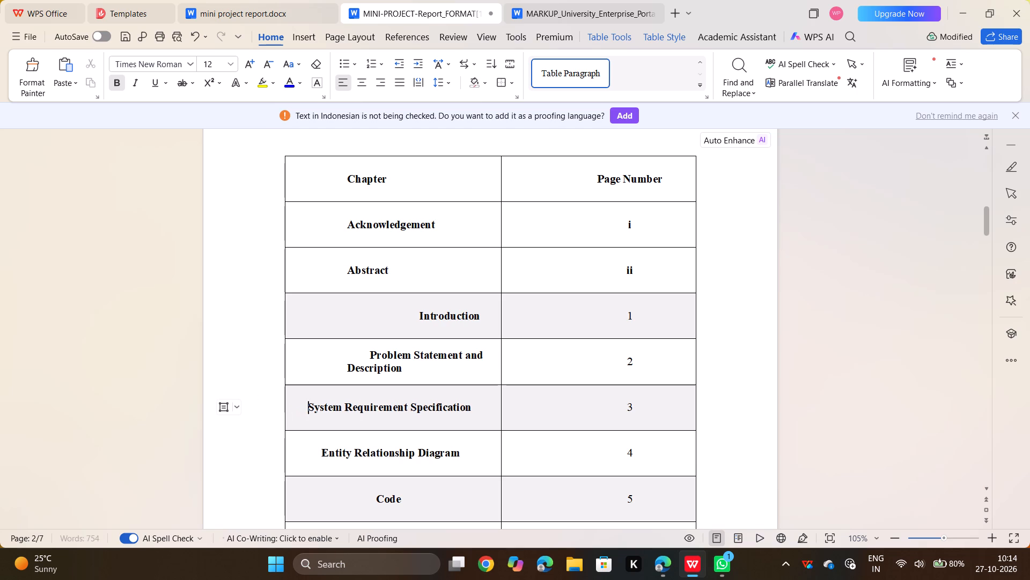
Remove the tab and indent before Problem Statement and Description and shift the entry inward with four spaces.
left_click(370, 354)
key("BackSpace")
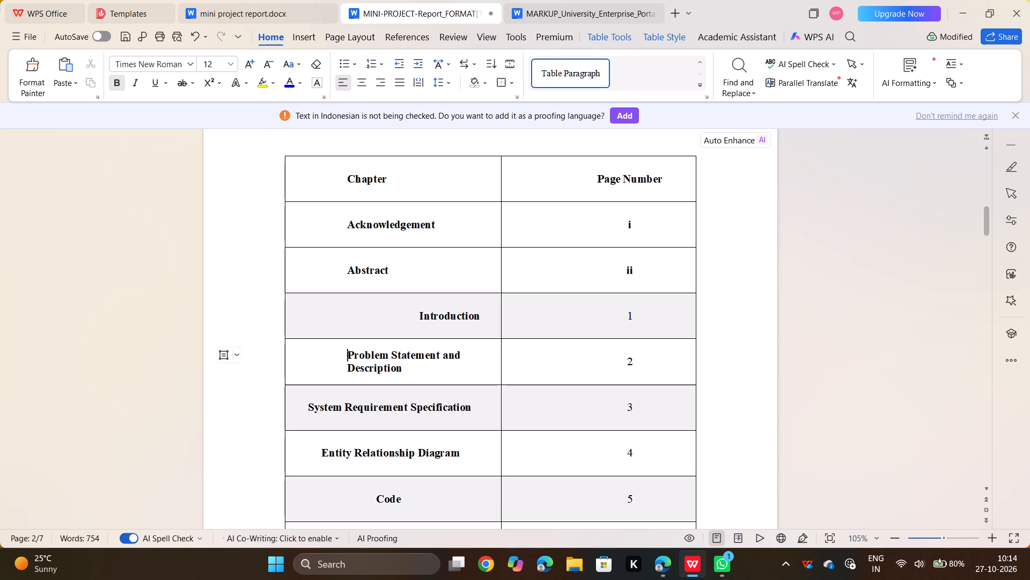
key("BackSpace")
key("space")
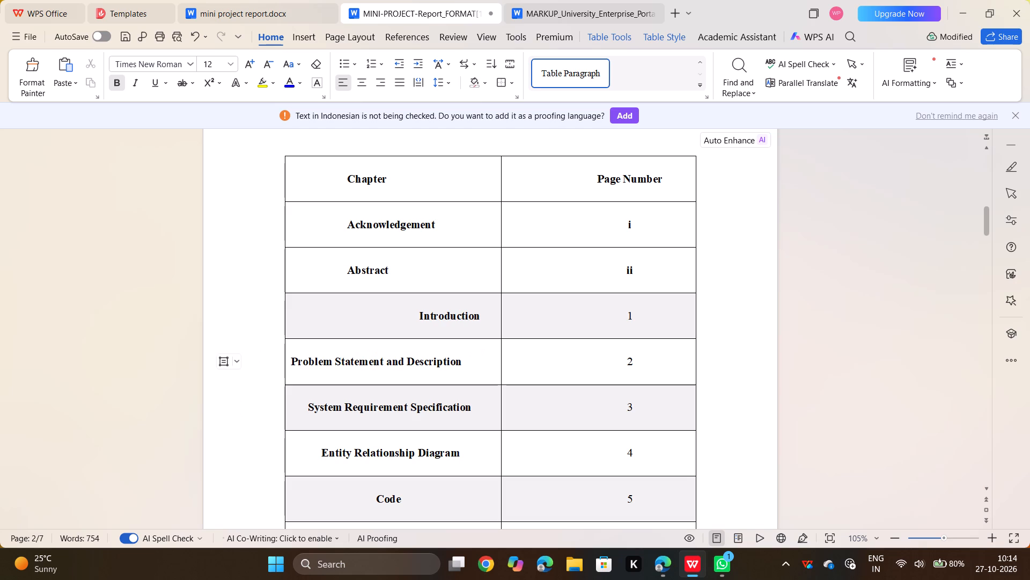
key("space")
key("space")
key("space")
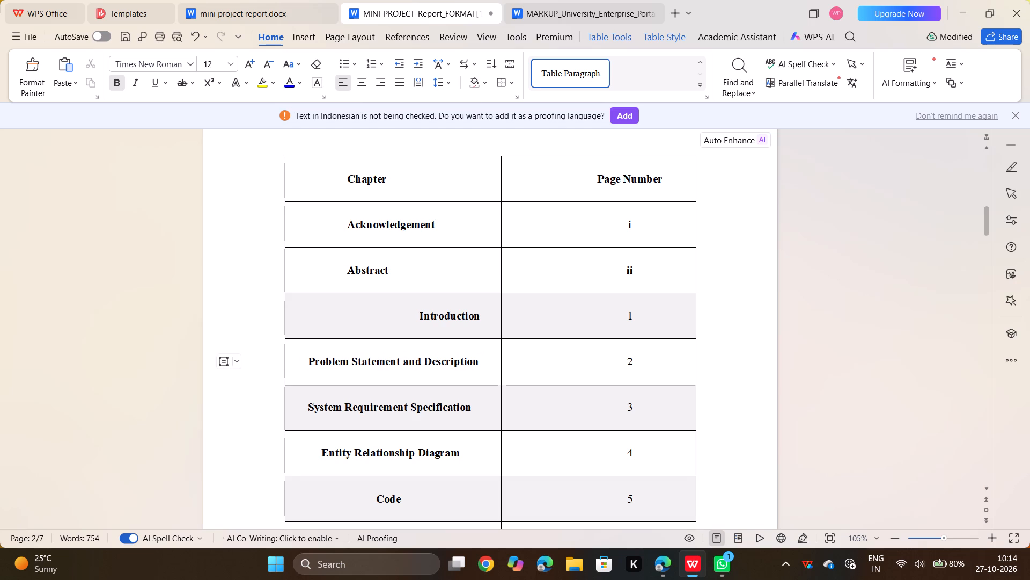
Remove the extra leading gap before the Introduction entry and shift the Abstract entry inward by one space.
left_click(417, 314)
key("BackSpace")
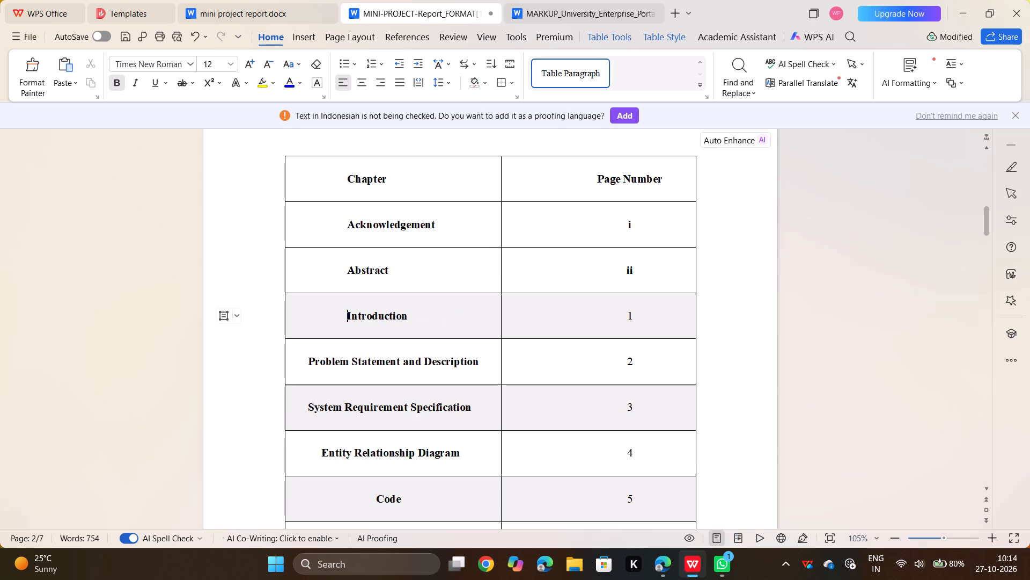
left_click(346, 271)
key("space")
Replace the indent before the Acknowledgement entry with eight spaces.
left_click(345, 224)
key("BackSpace")
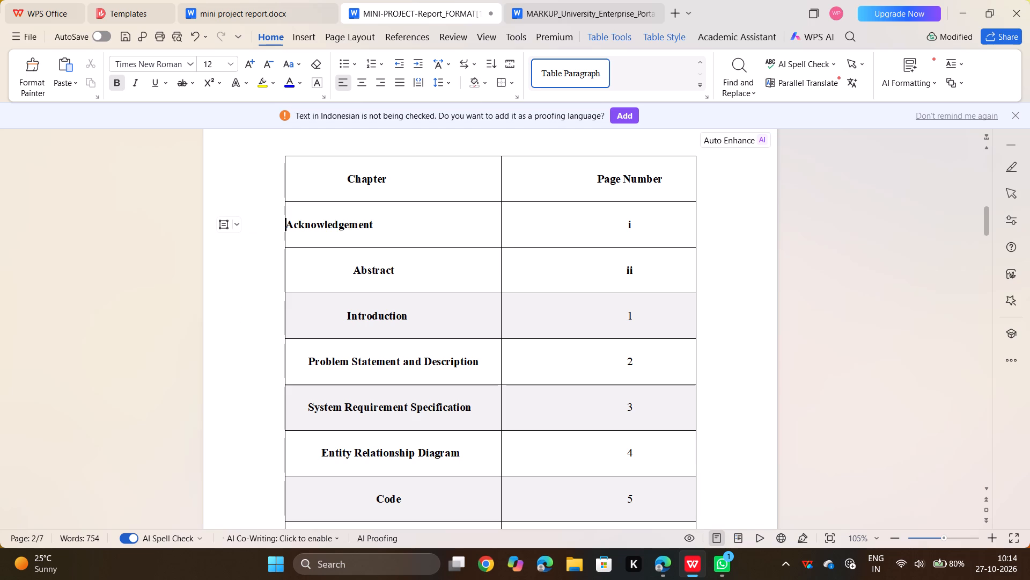
key("space")
key("space")
key("space")
key("space")
key("space")
key("space")
key("space")
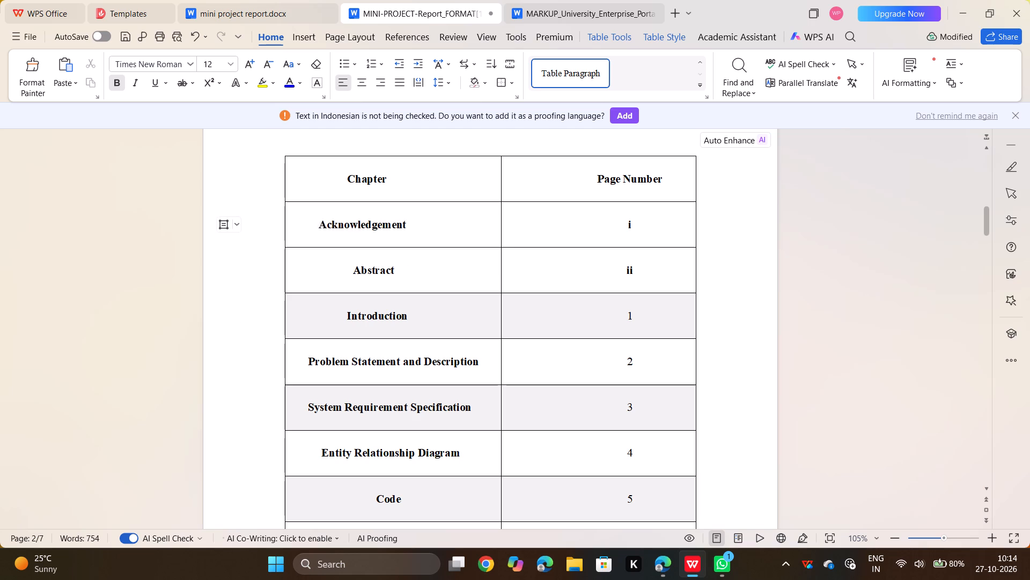
key("space")
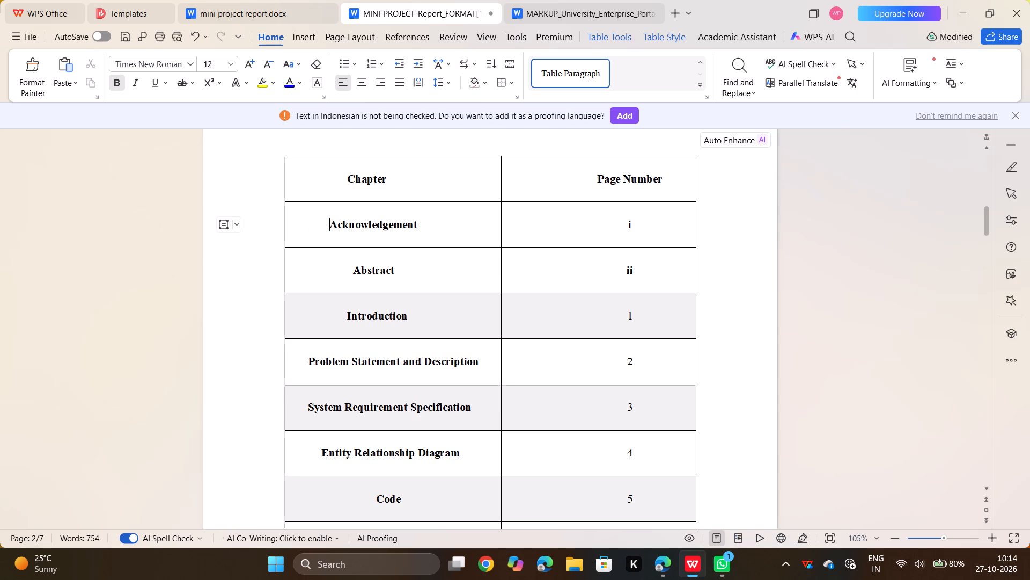
Insert five spaces before the Chapter heading to centre it in its cell.
left_click(348, 180)
key("space")
key("space")
key("space")
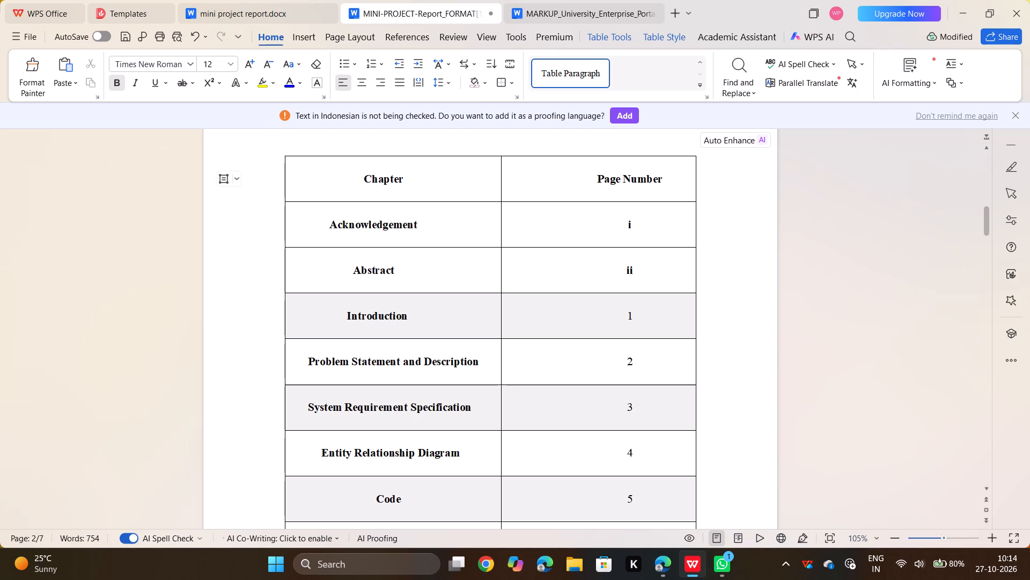
key("space")
key("space")
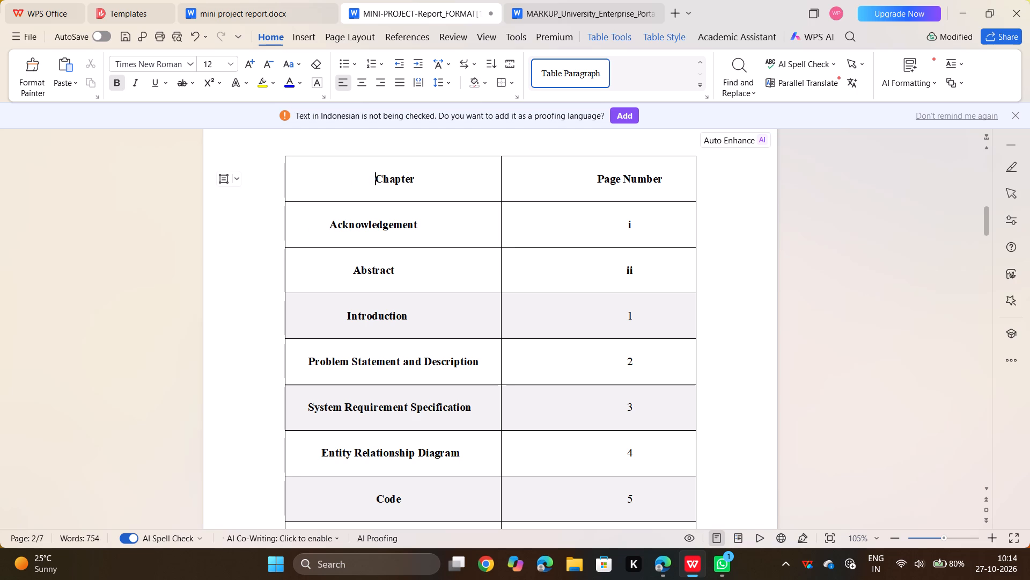
Insert four more spaces before both the Acknowledgement and Abstract entries to centre them under the Chapter heading.
left_click(328, 223)
key("space")
key("space")
key("space")
key("space")
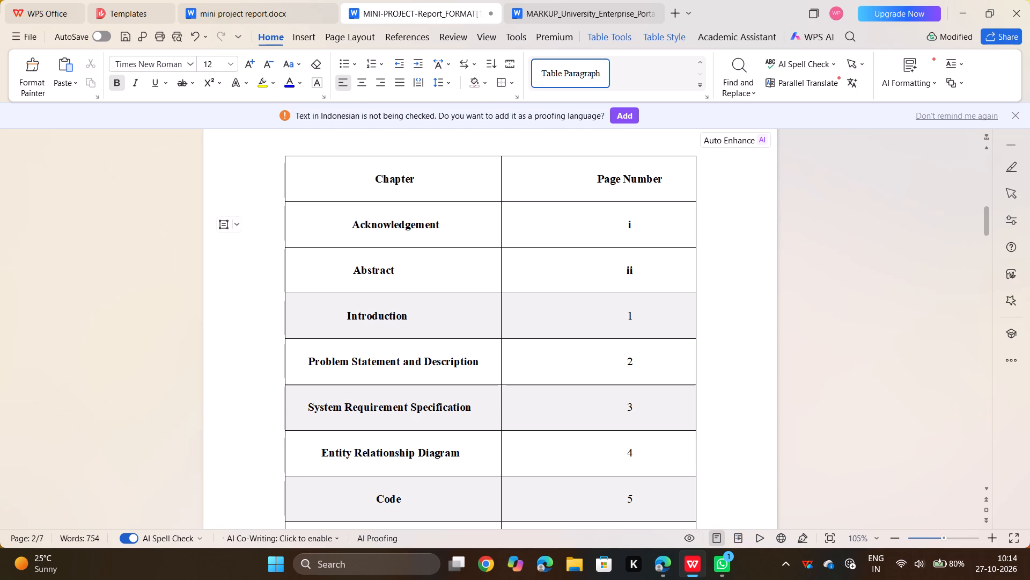
left_click(344, 274)
key("space")
key("space")
key("space")
key("space")
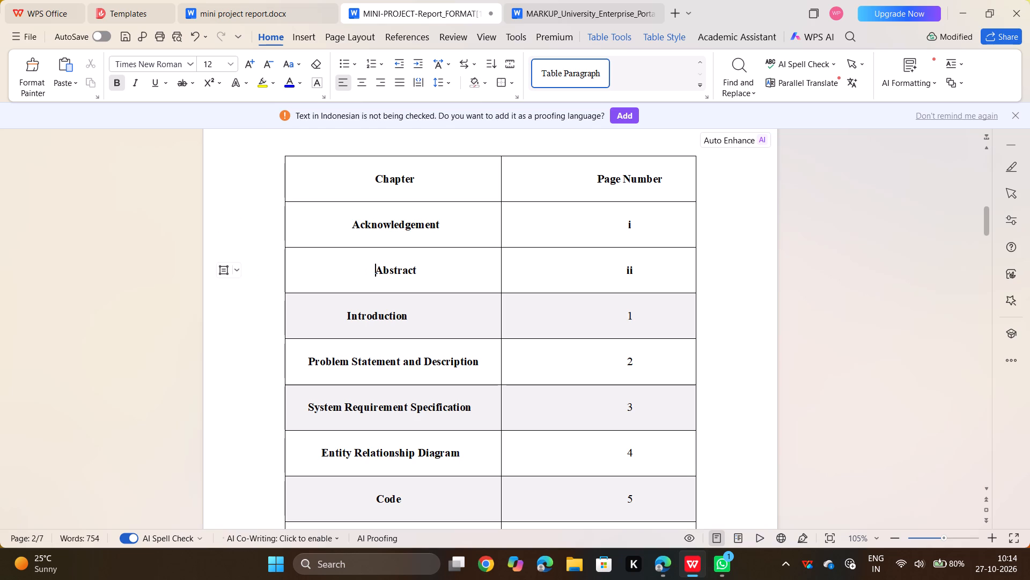
Insert three spaces before the Introduction entry to centre it under the Chapter heading.
left_click(342, 312)
key("space")
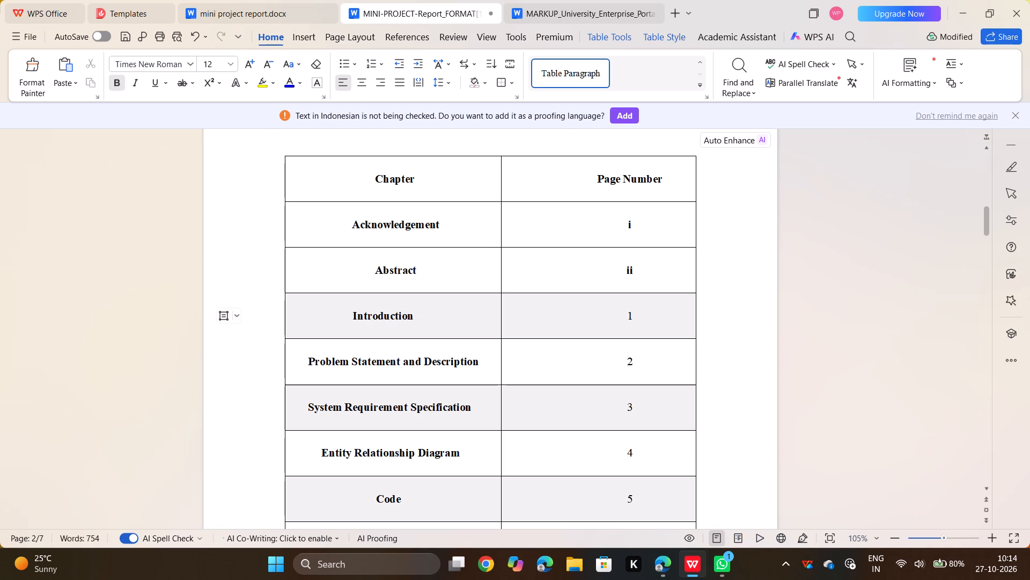
key("space")
key("space")
Check the alignment of the Chapter column entries across the whole contents table, down to References.
scroll(342, 312, "down", 7)
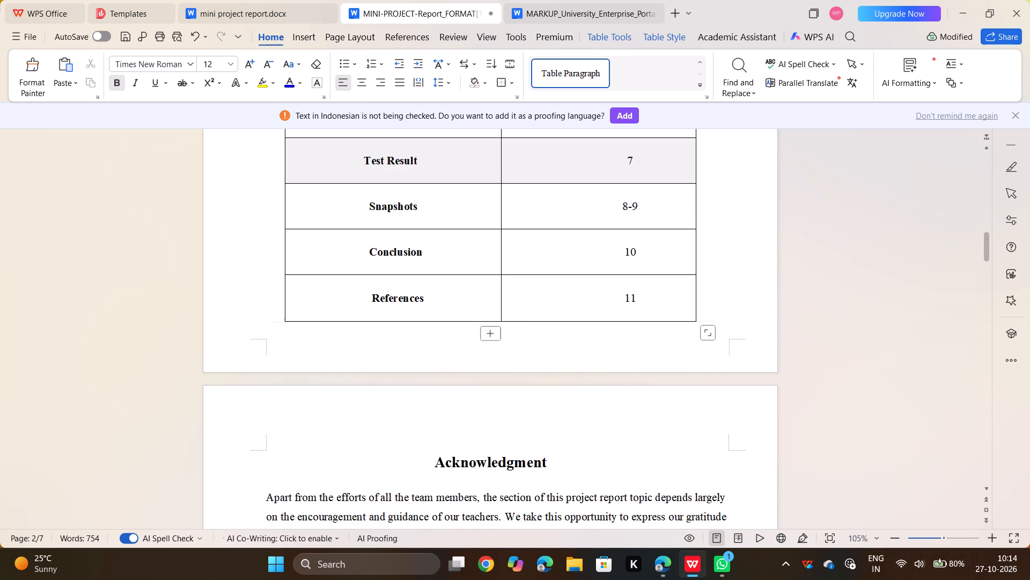
scroll(342, 312, "up", 6)
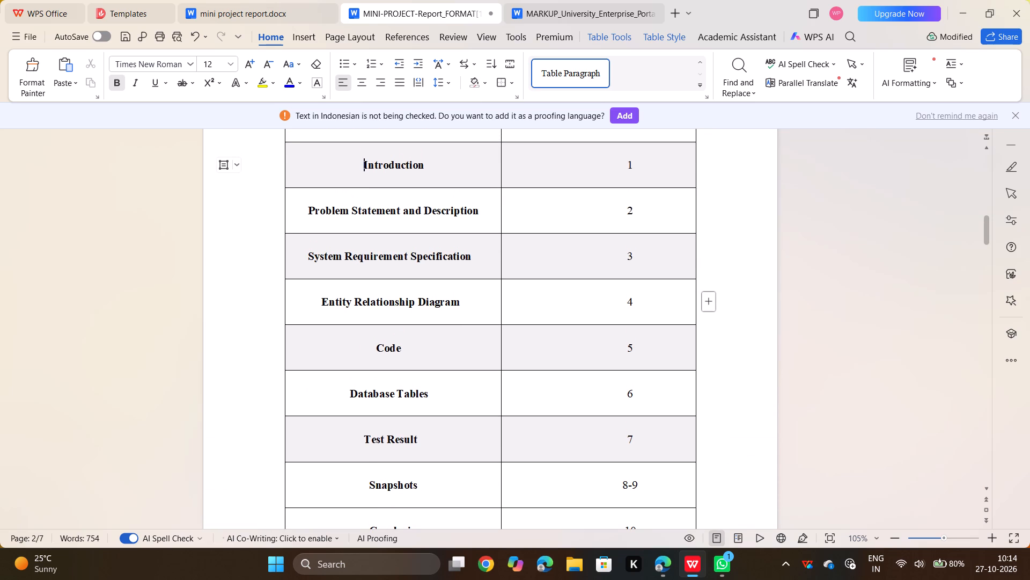
scroll(342, 312, "up", 7)
scroll(342, 312, "down", 1)
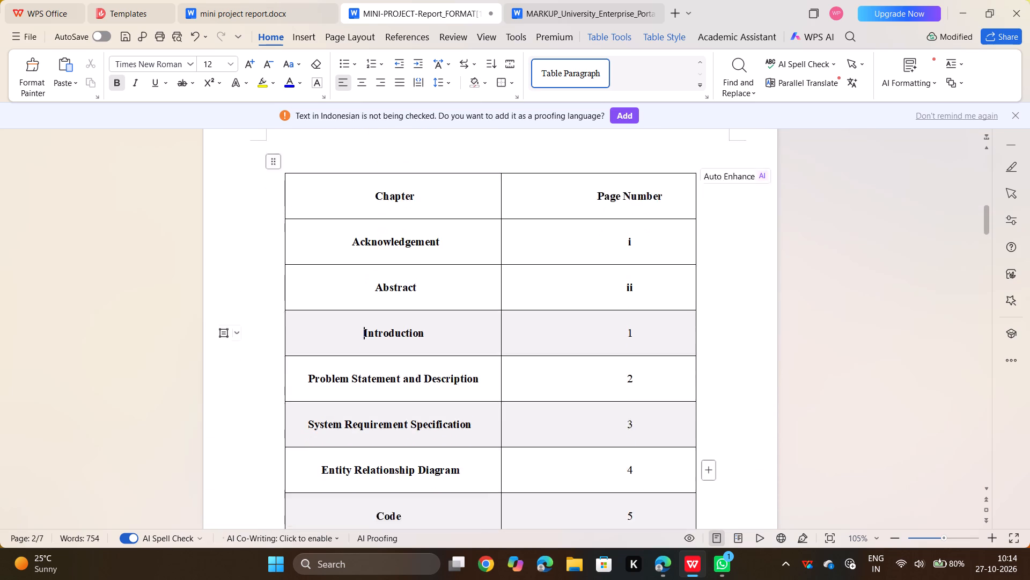
scroll(342, 312, "down", 1)
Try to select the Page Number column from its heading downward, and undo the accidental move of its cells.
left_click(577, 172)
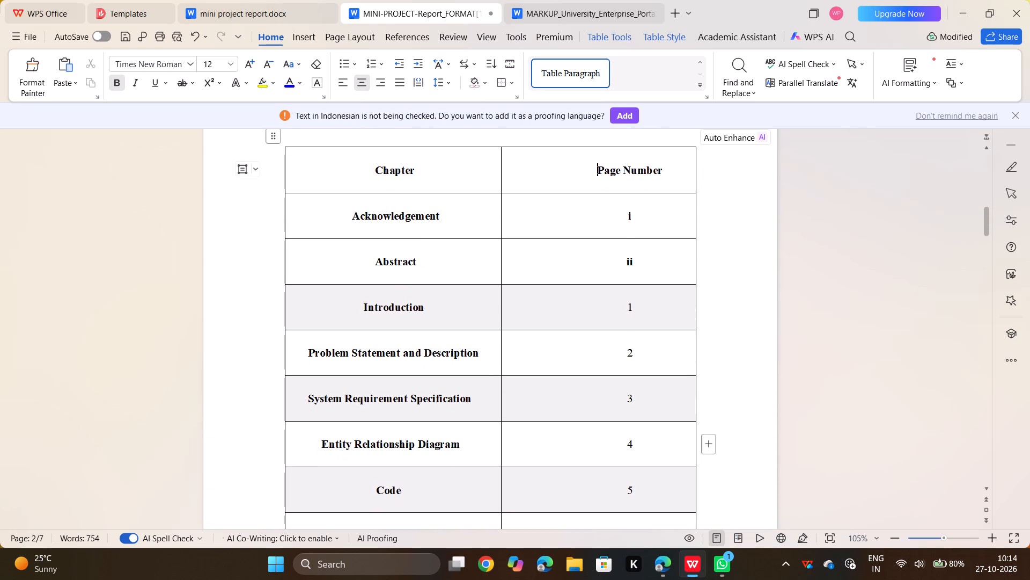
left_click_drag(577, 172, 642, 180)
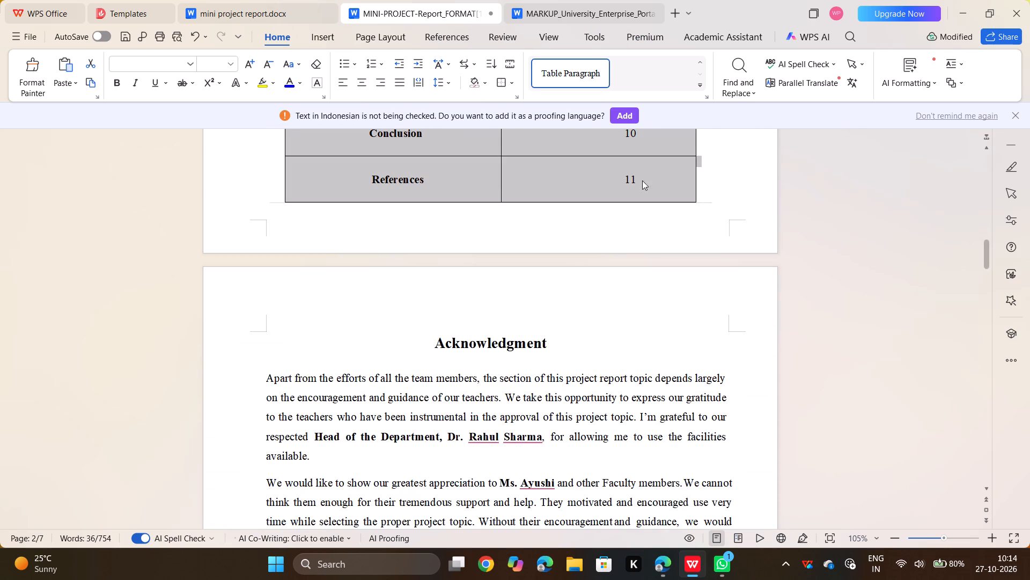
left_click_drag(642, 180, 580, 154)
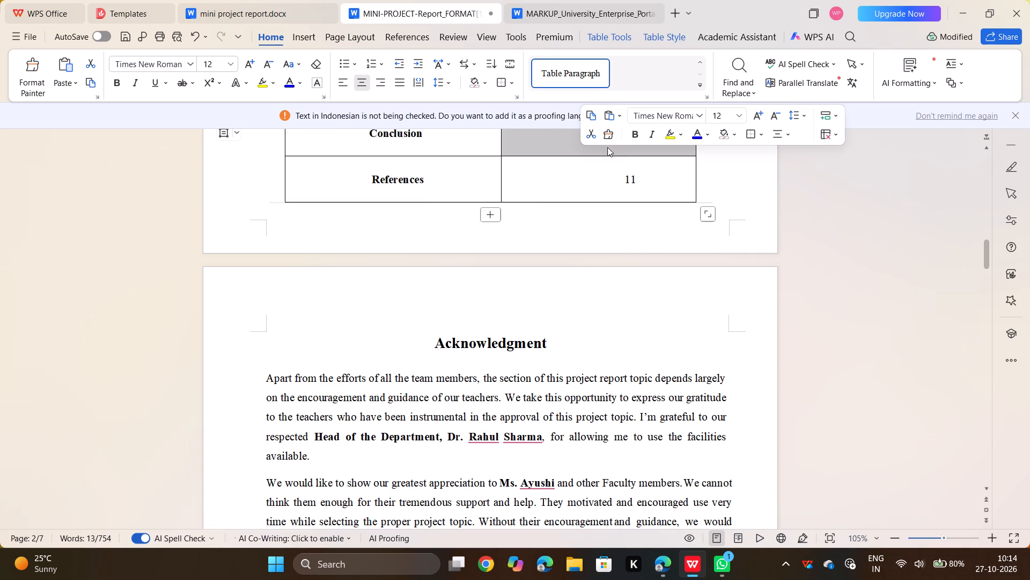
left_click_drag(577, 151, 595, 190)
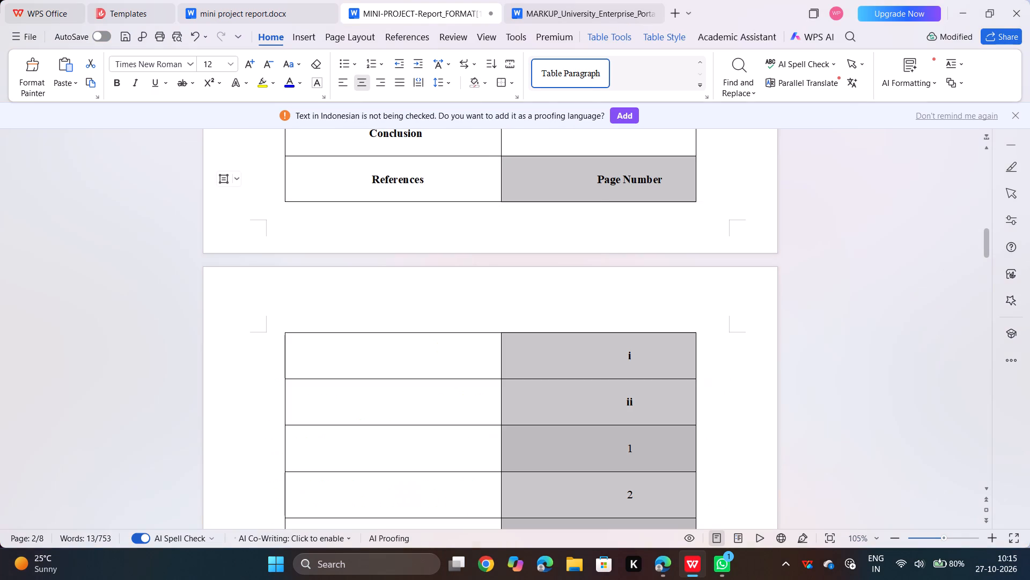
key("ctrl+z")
Select the whole Page Number column of the contents table, from its heading to the References row, and left-align it.
scroll(677, 230, "up", 5)
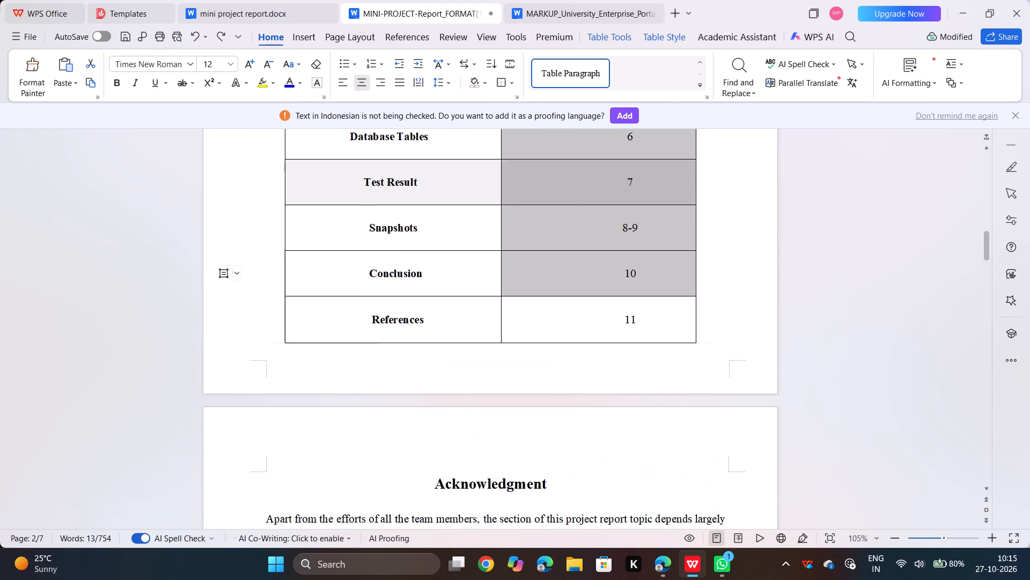
scroll(677, 230, "up", 5)
left_click(557, 195)
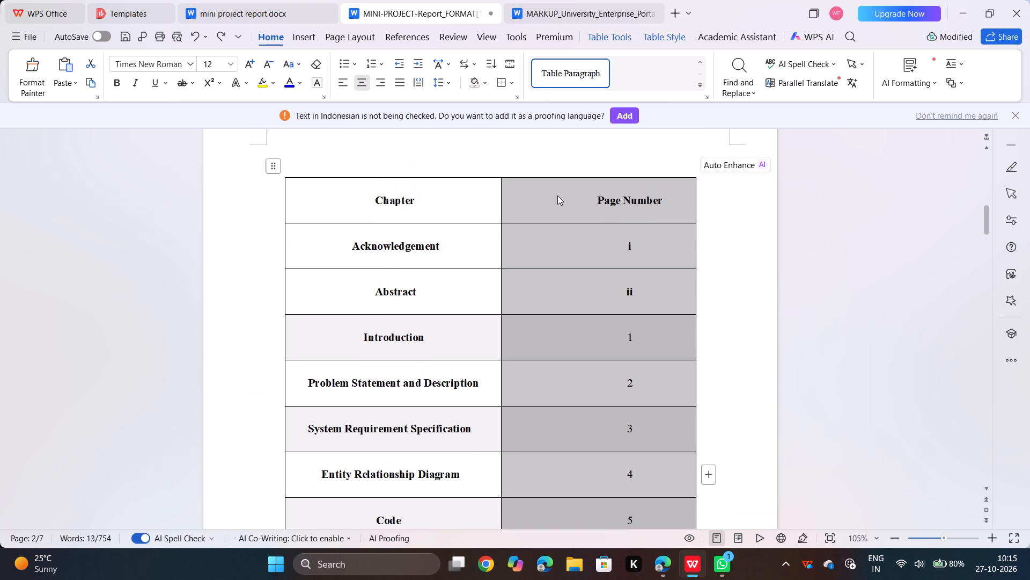
left_click_drag(557, 195, 643, 517)
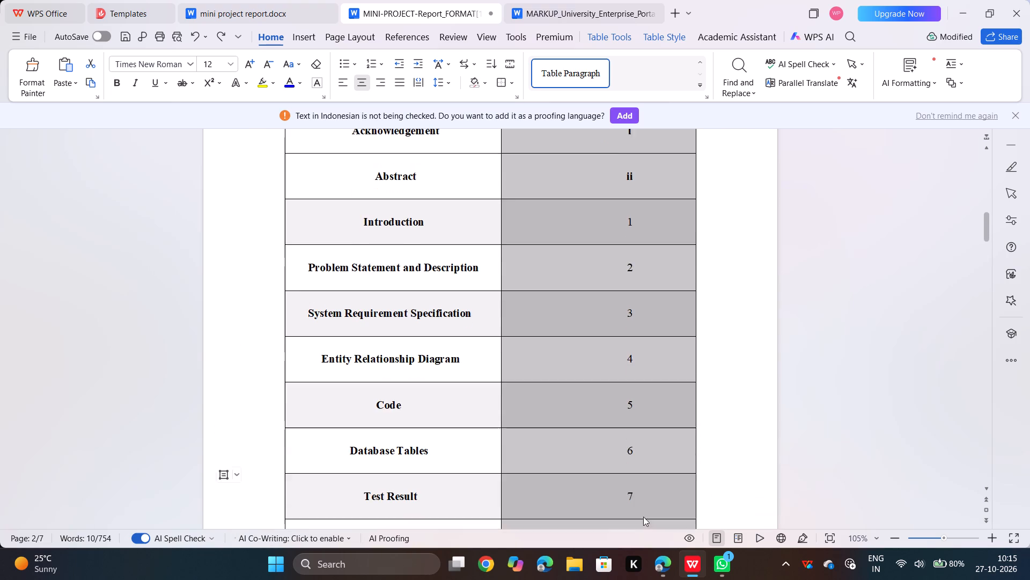
left_click_drag(643, 517, 644, 479)
scroll(597, 278, "up", 5)
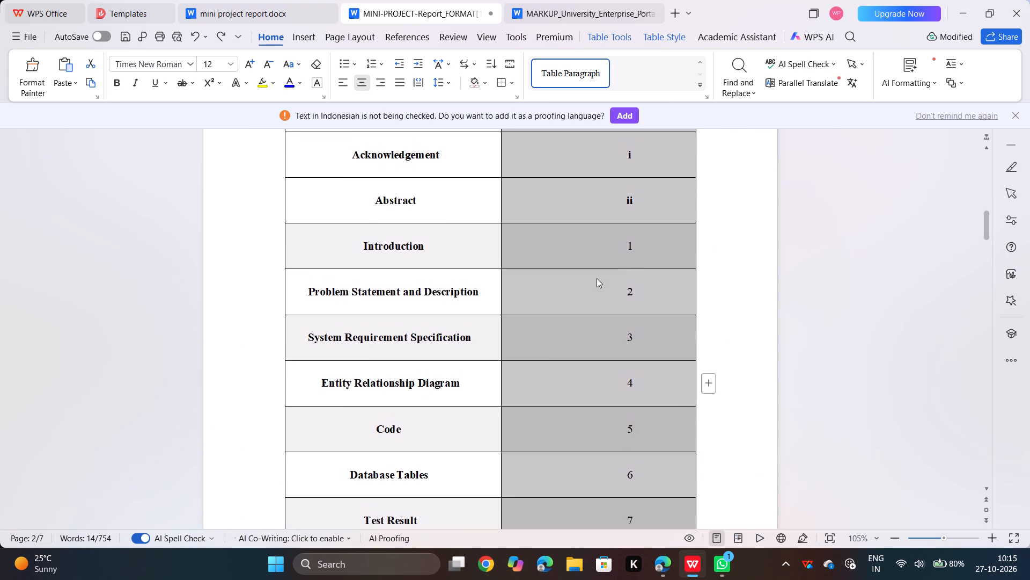
scroll(597, 278, "up", 5)
scroll(597, 278, "down", 6)
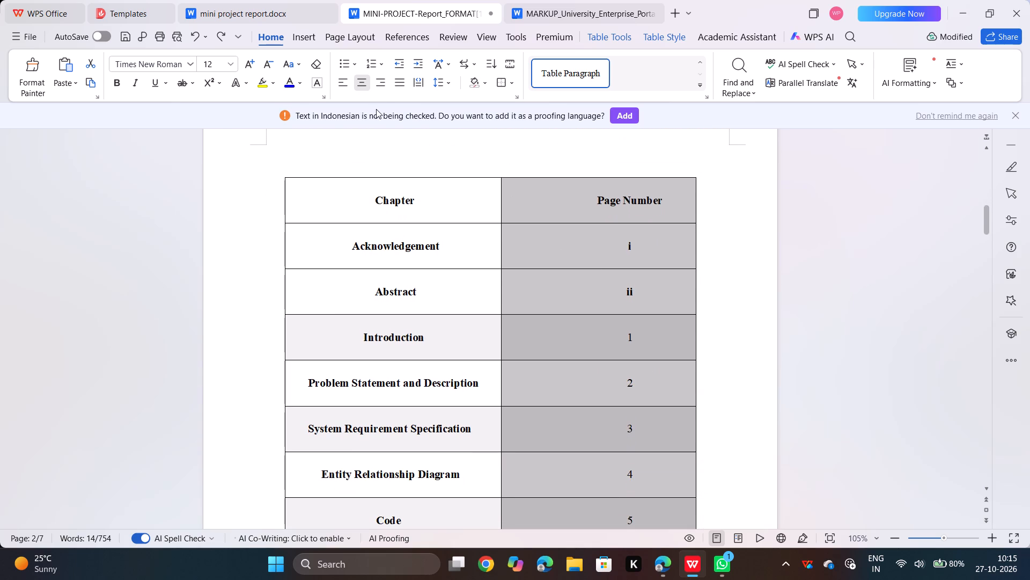
left_click(359, 84)
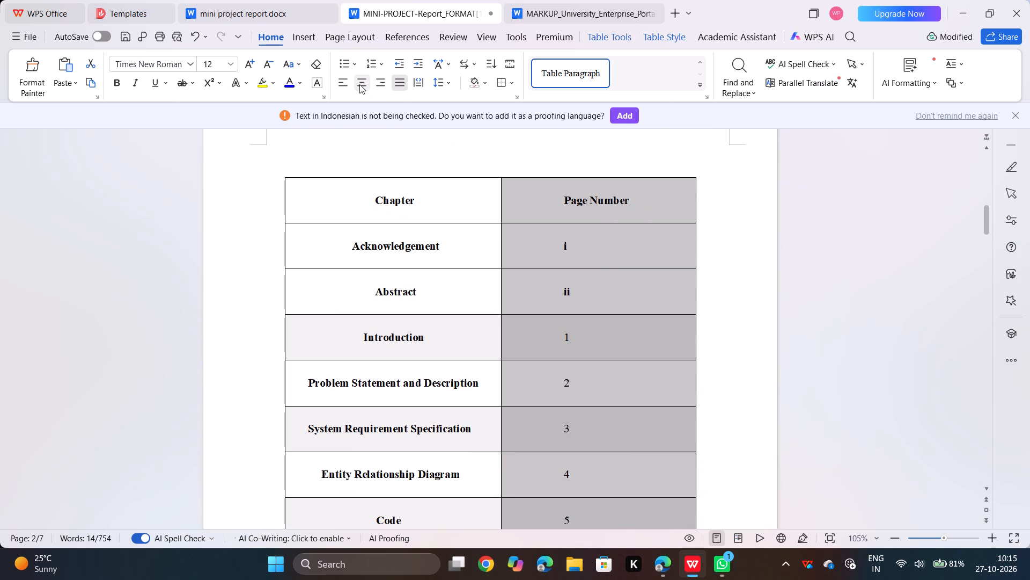
left_click(359, 84)
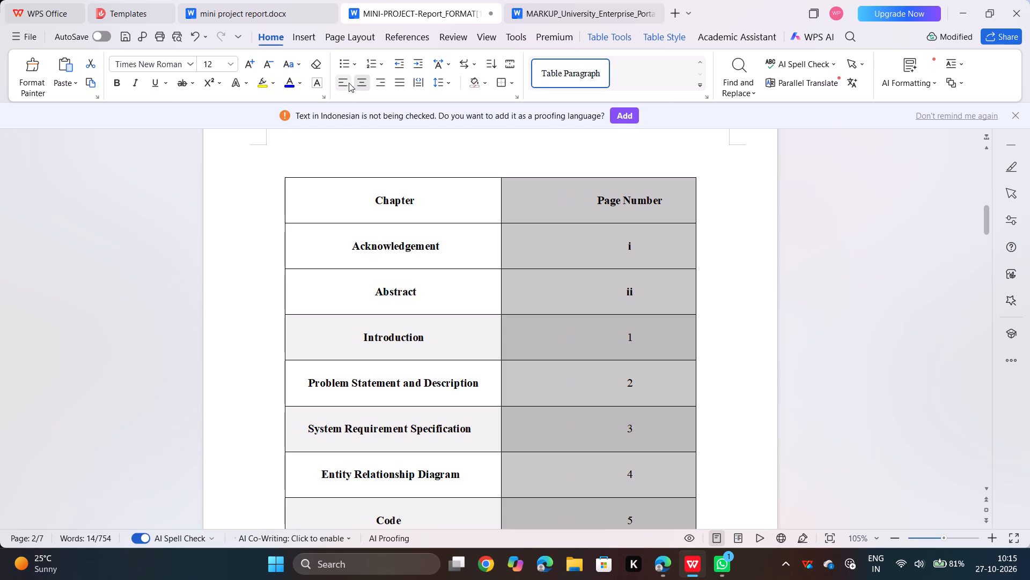
left_click(348, 83)
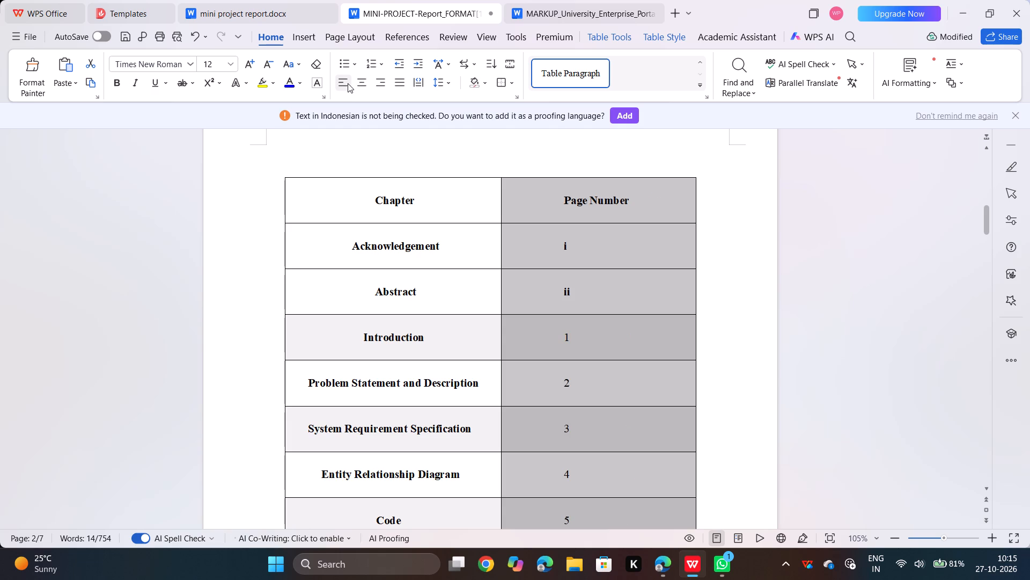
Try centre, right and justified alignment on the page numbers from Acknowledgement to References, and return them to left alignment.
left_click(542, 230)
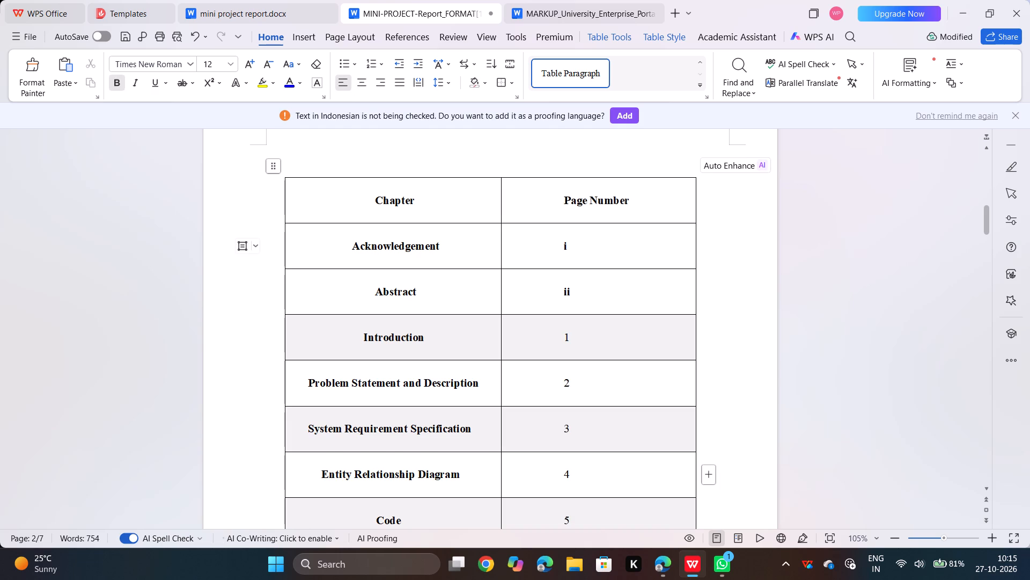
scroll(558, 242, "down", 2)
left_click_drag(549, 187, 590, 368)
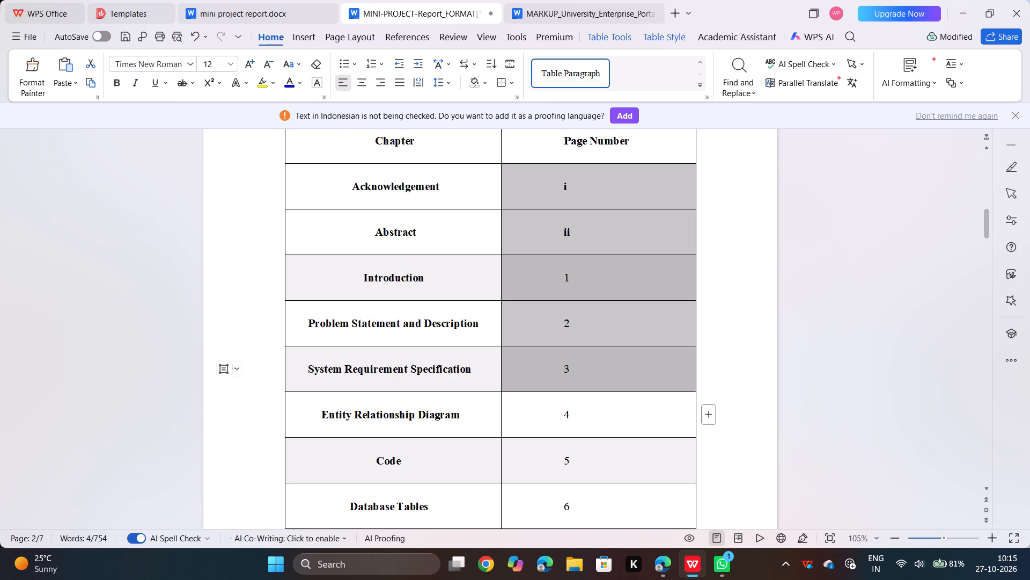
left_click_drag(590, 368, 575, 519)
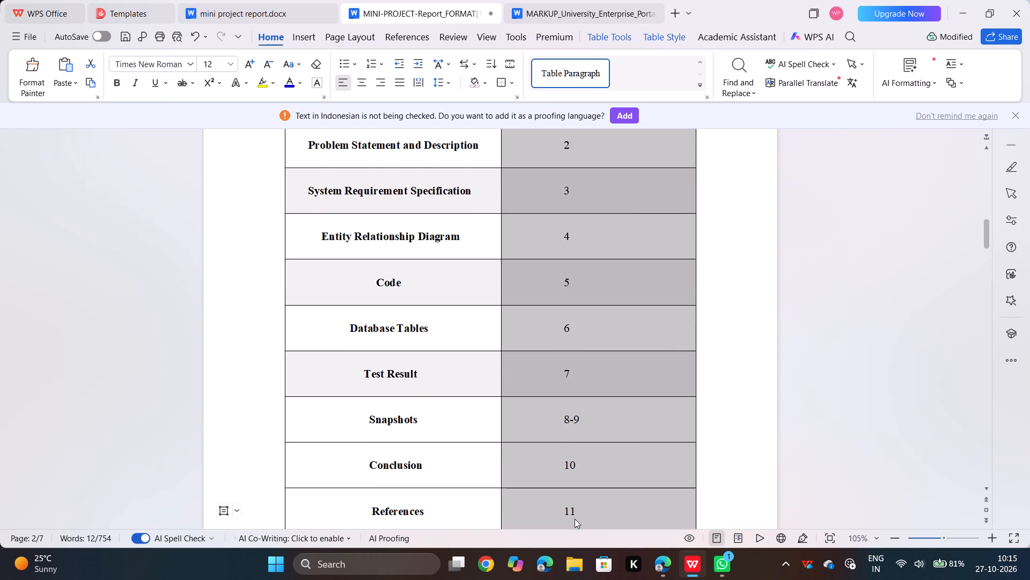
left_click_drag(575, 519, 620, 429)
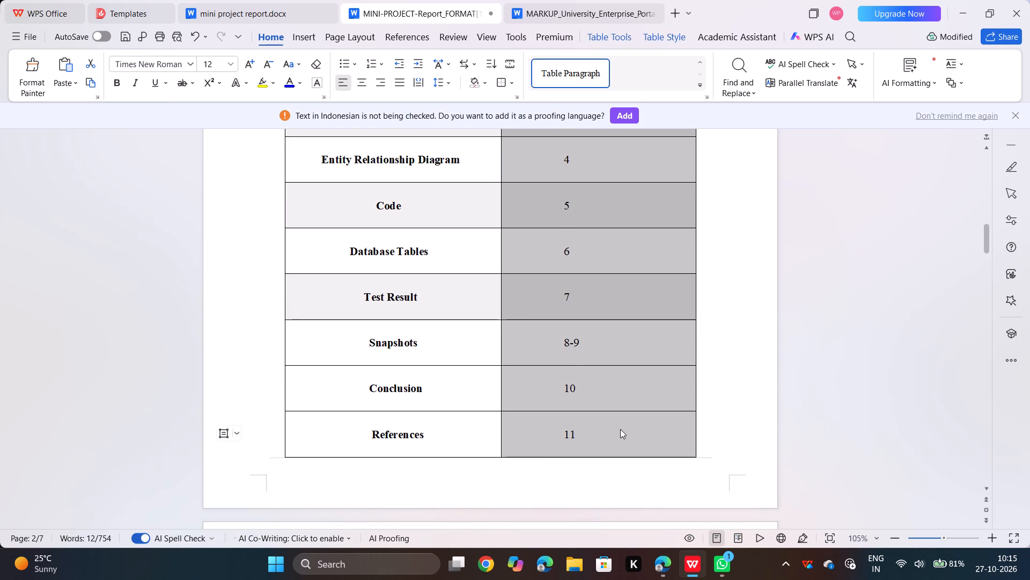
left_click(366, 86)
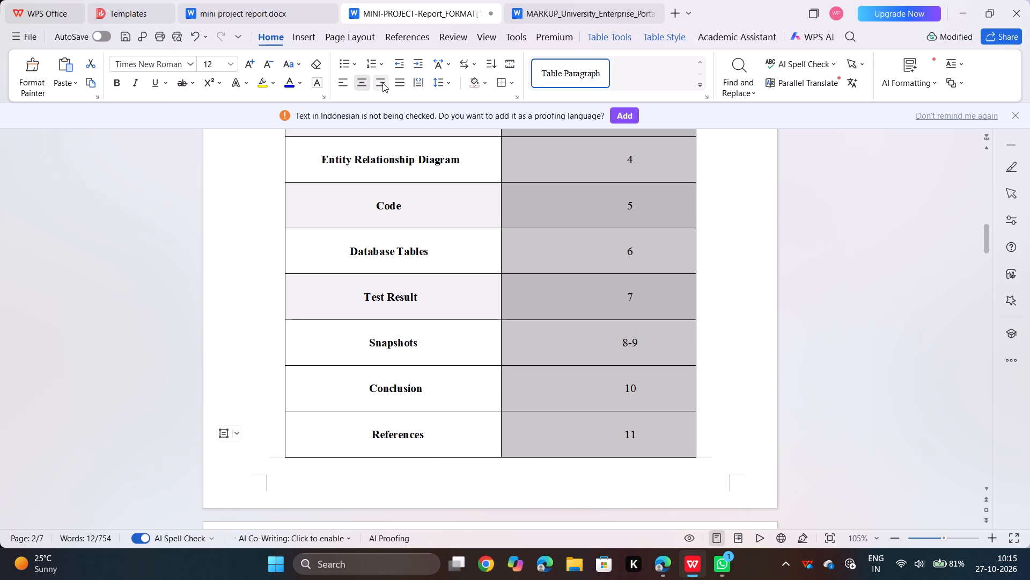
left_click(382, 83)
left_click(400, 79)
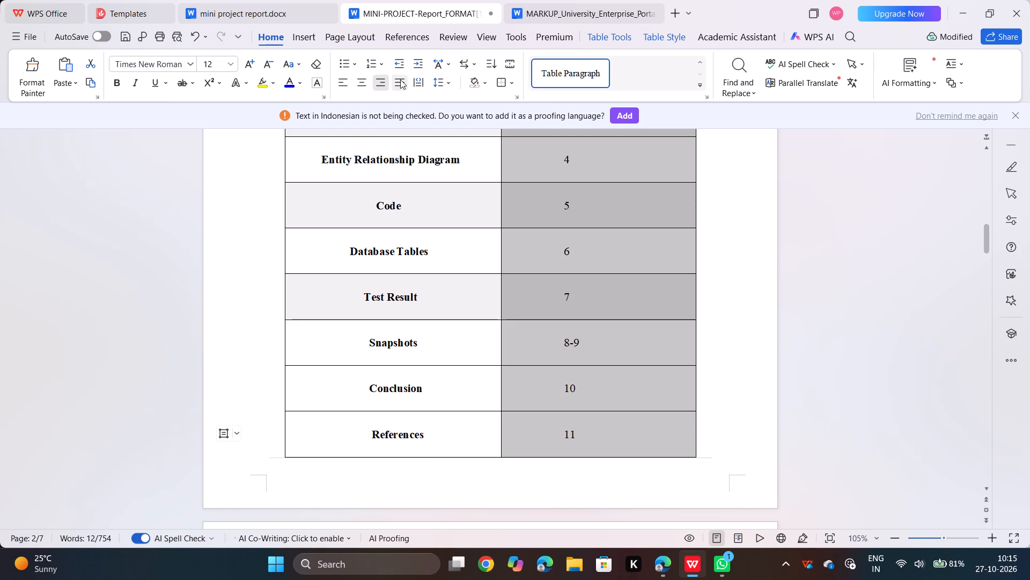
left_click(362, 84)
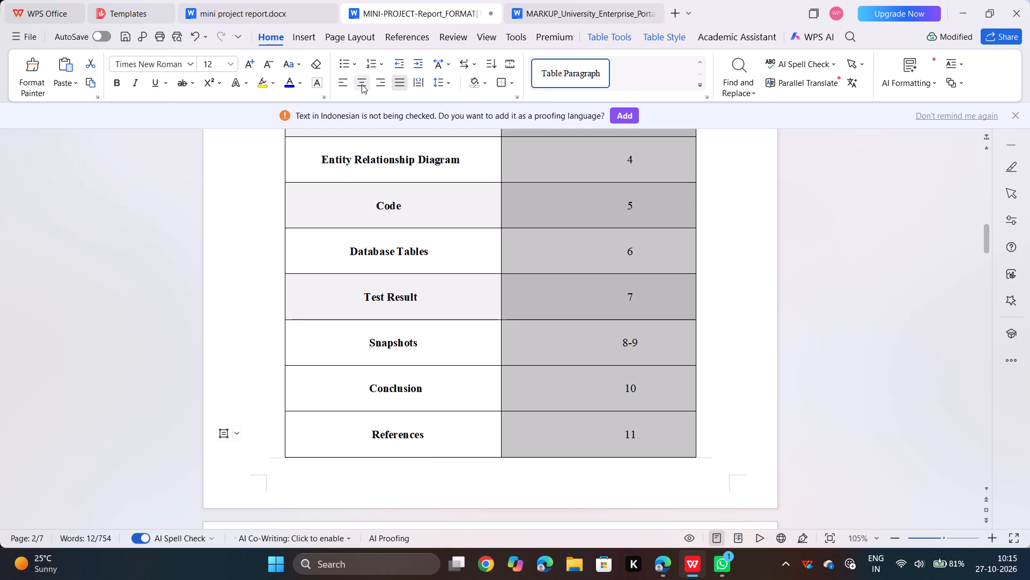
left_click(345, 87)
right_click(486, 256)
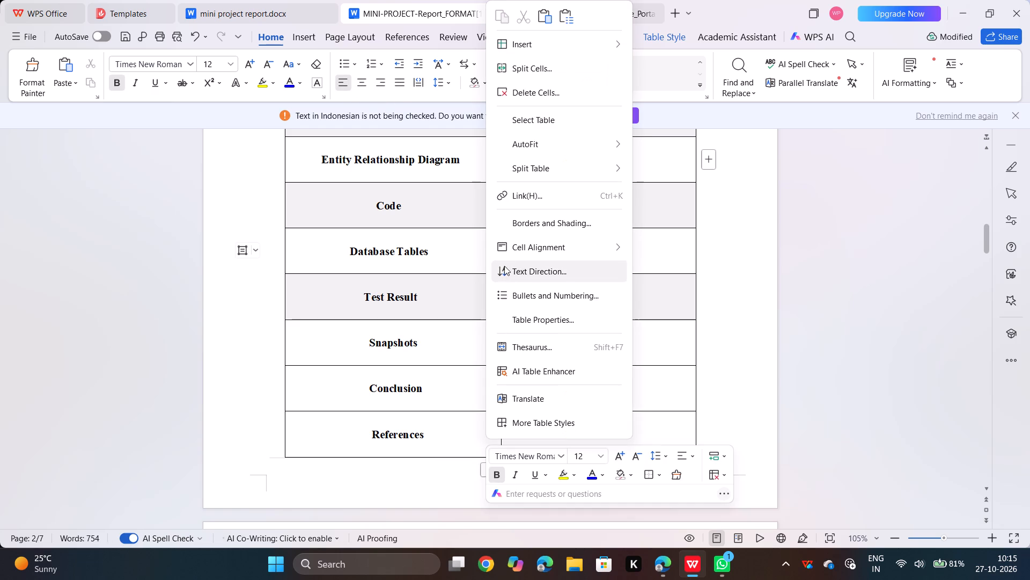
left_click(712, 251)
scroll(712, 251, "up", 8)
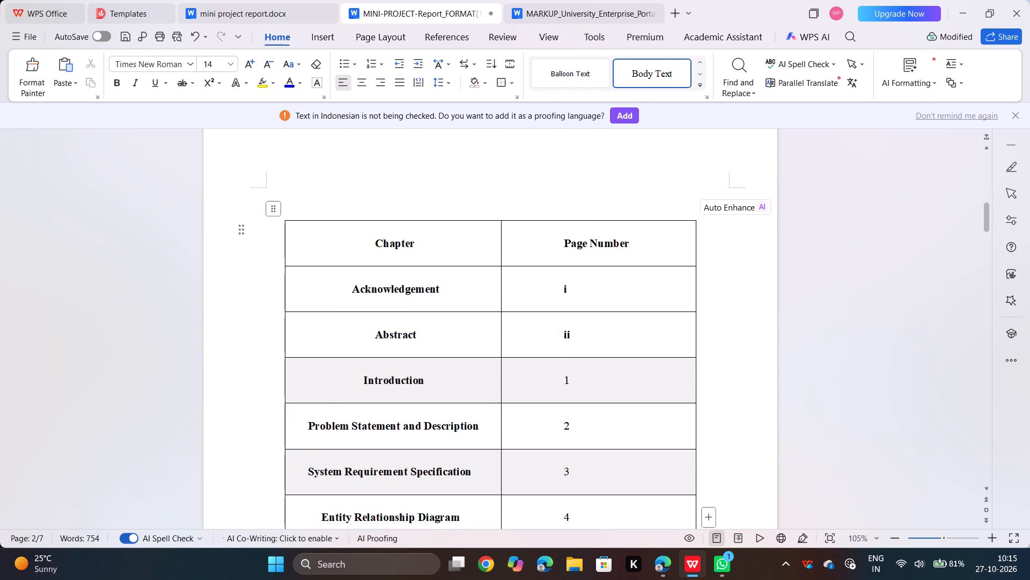
Insert five spaces before each of the page numbers i and ii to centre them under the Page Number heading.
left_click(560, 286)
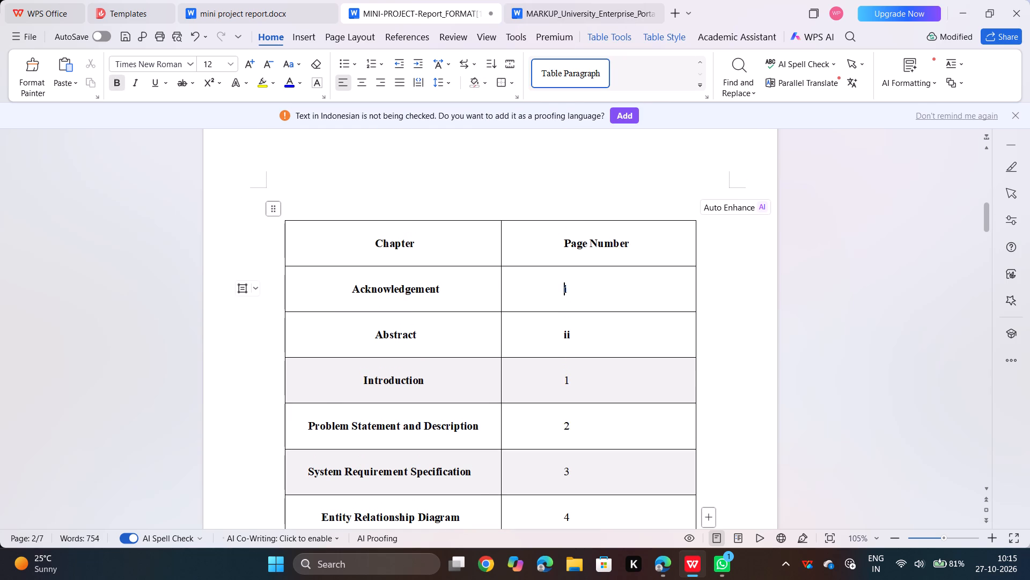
key("Tab")
left_click(560, 286)
key("space")
key("space")
key("space")
key("space")
key("space")
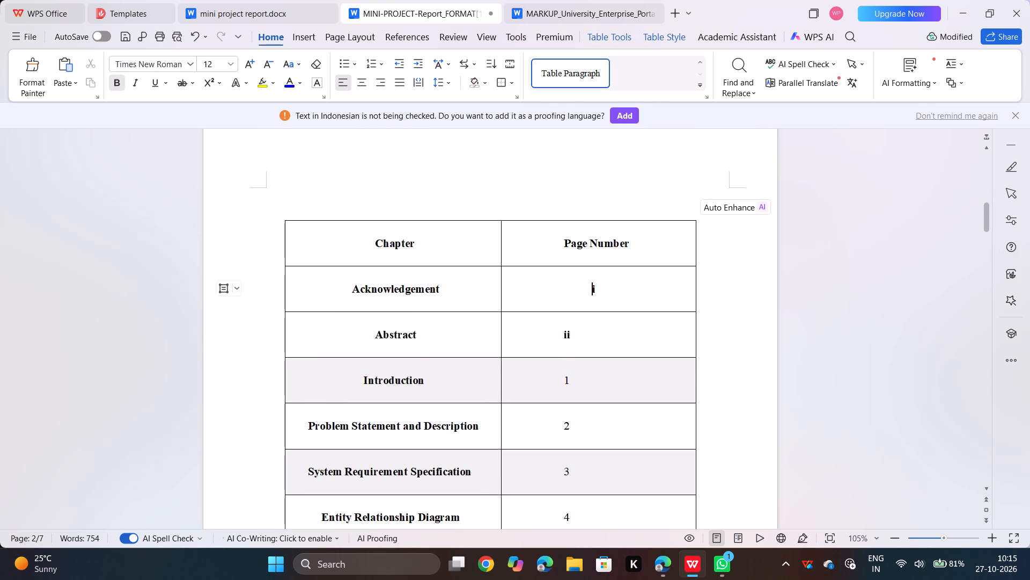
left_click(559, 336)
key("space")
key("space")
key("space")
key("space")
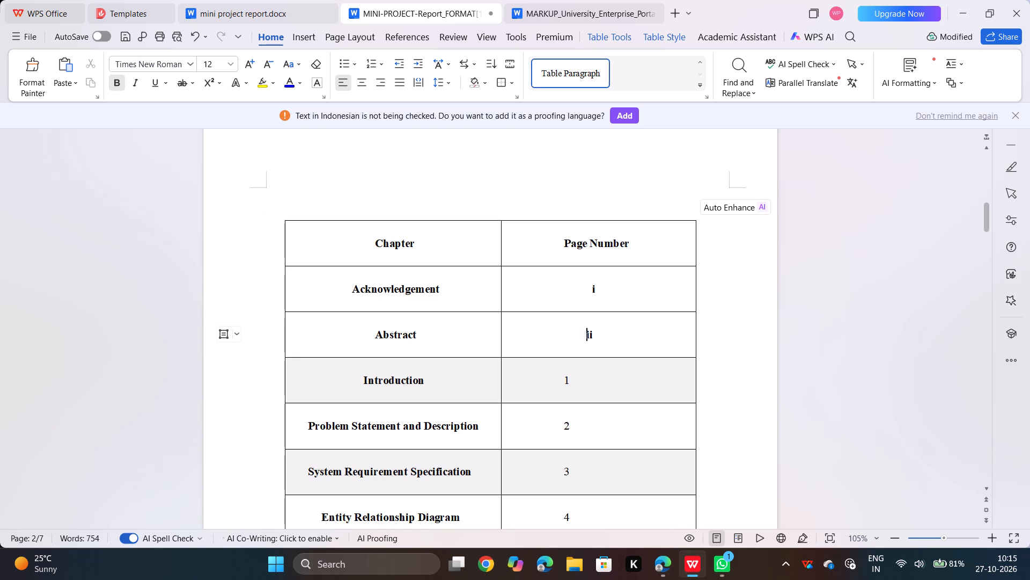
key("space")
Insert five spaces before page number 1 in the Introduction row to line it up with the entries above.
scroll(559, 336, "down", 2)
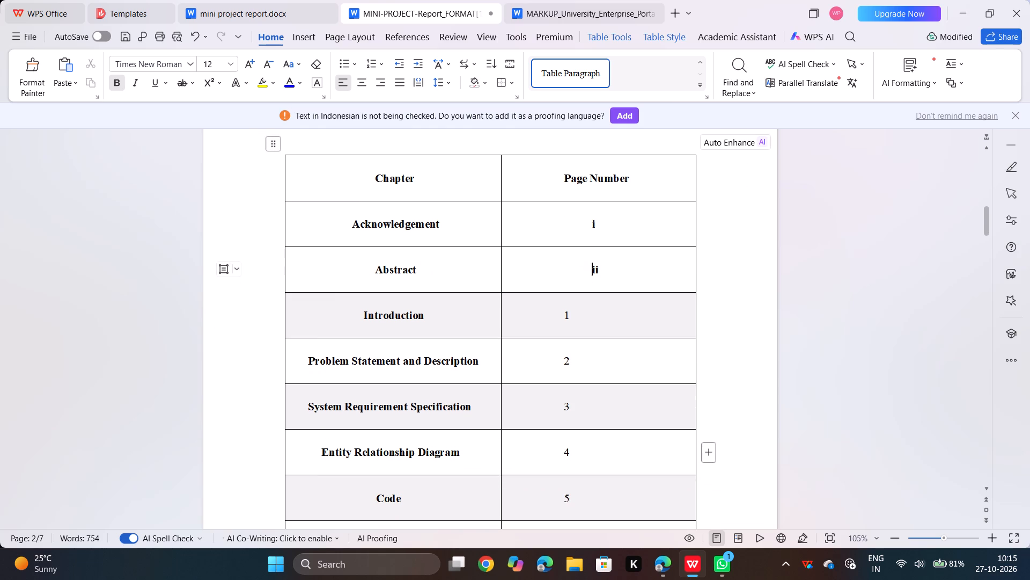
left_click(554, 318)
key("space")
key("space")
key("space")
key("space")
key("space")
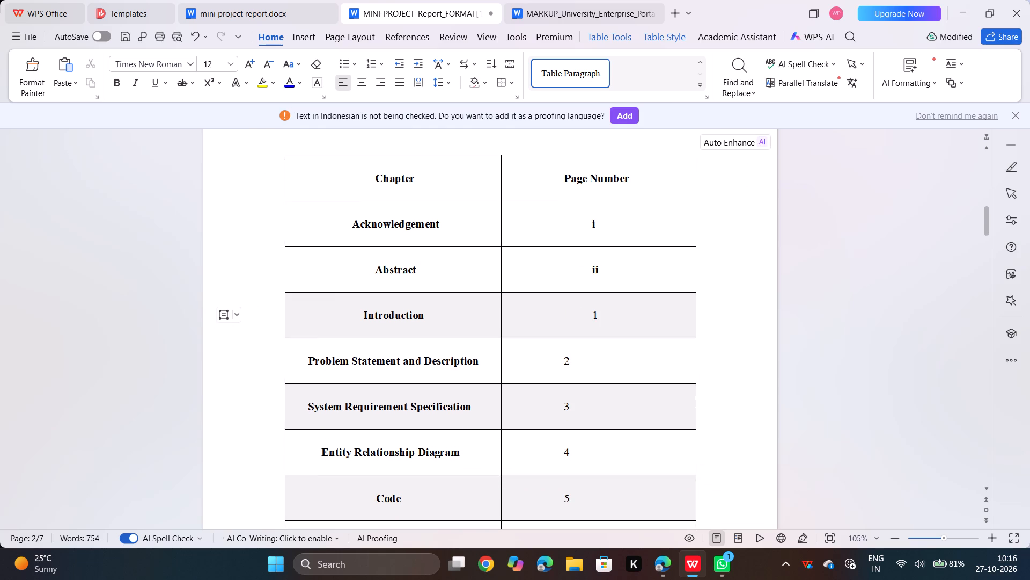
Indent page number 2 in the Problem Statement and Description row with five spaces to line it up with page number 1.
scroll(554, 318, "down", 2)
left_click(551, 291)
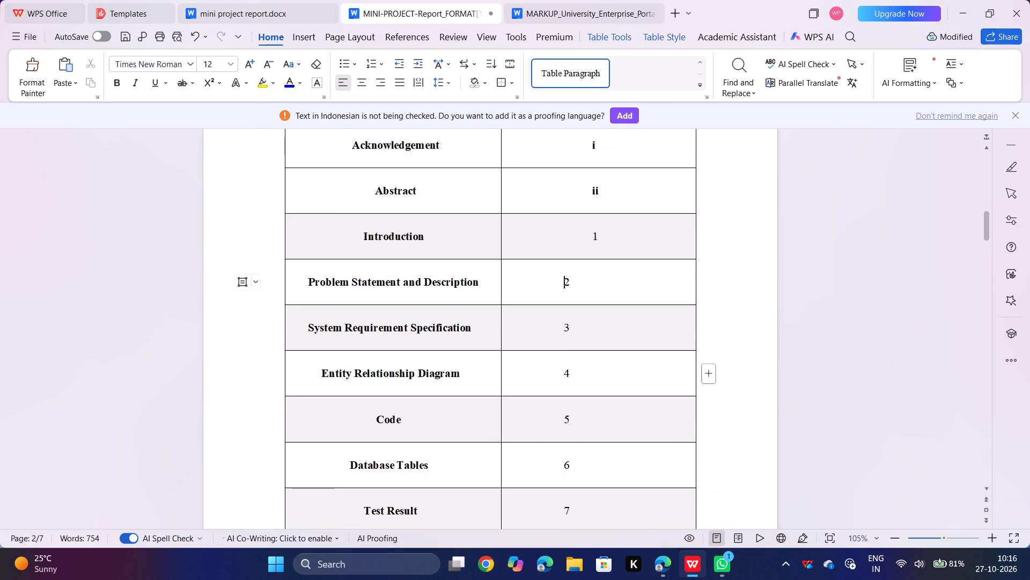
key("space")
key("space")
key("space")
key("space")
key("space")
key("space")
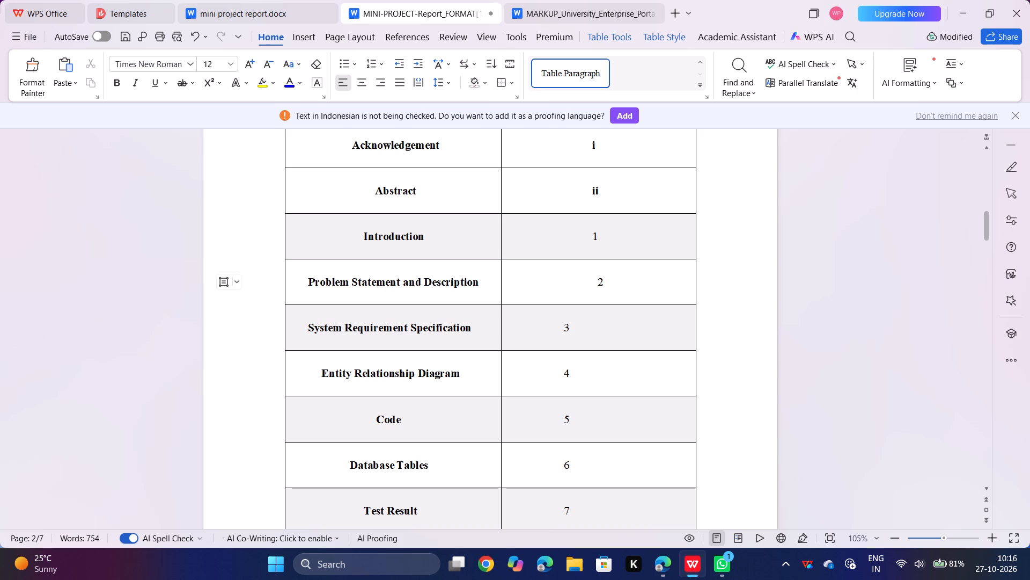
key("BackSpace")
key("space")
key("space")
key("space")
key("space")
key("space")
Insert spaces before page numbers 3 and 4 to line them up with page number 2 in the Page Number column.
scroll(551, 291, "down", 1)
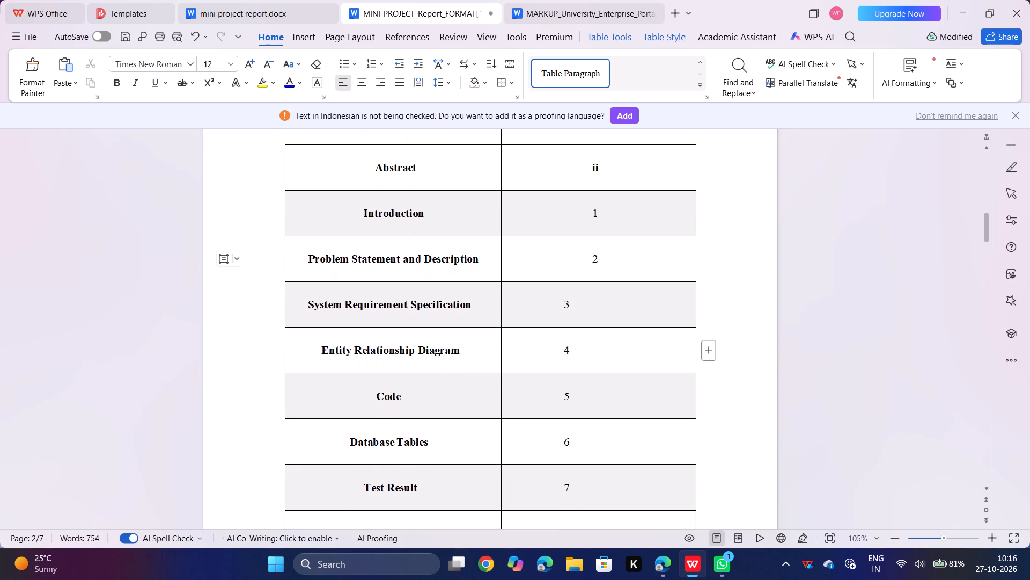
left_click(551, 291)
key("space")
key("space")
key("space")
key("space")
key("space")
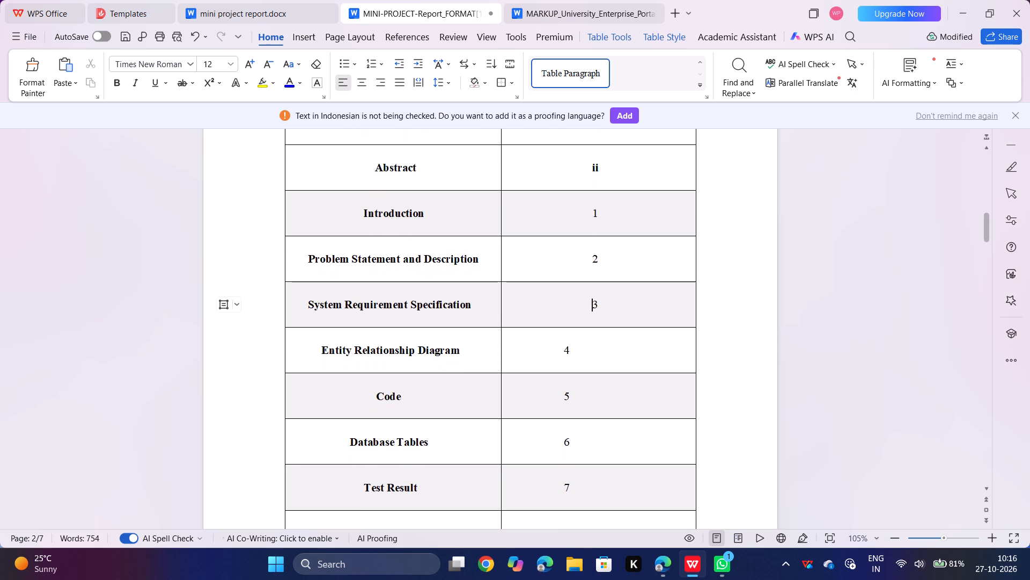
scroll(551, 291, "down", 2)
left_click(550, 278)
key("space")
key("space")
key("space")
key("space")
key("space")
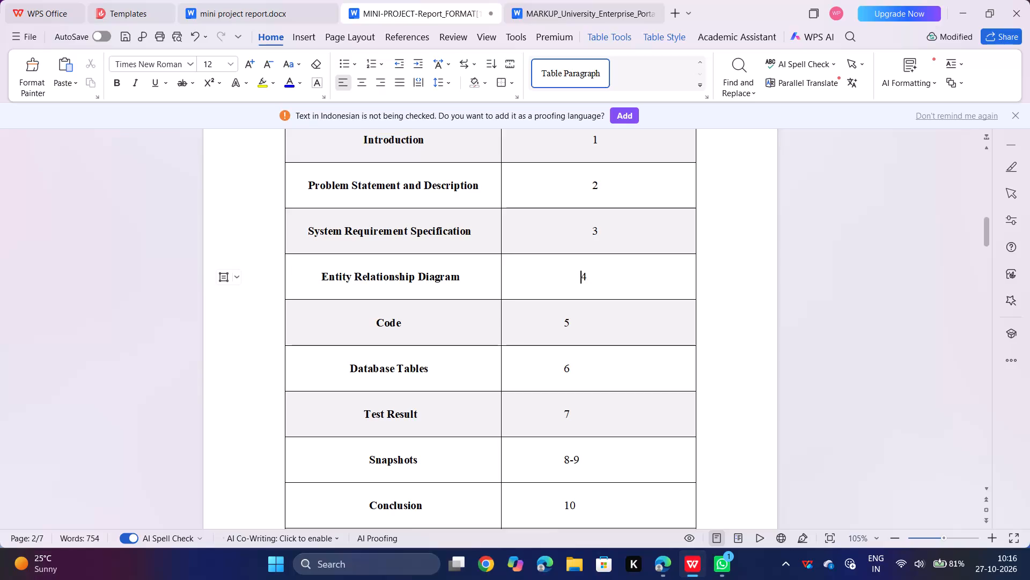
key("space")
Insert five spaces before page numbers 5 and 6, in the Code and Database Tables rows, to line them up with page number 4.
scroll(550, 278, "down", 1)
left_click(550, 278)
key("space")
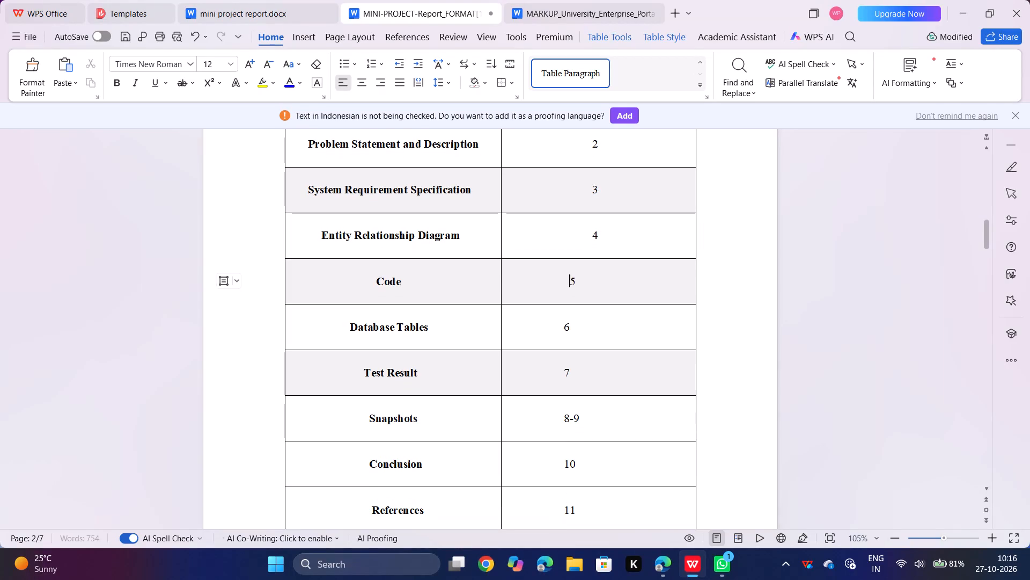
key("space")
key("space")
key("space")
key("space")
scroll(550, 278, "down", 1)
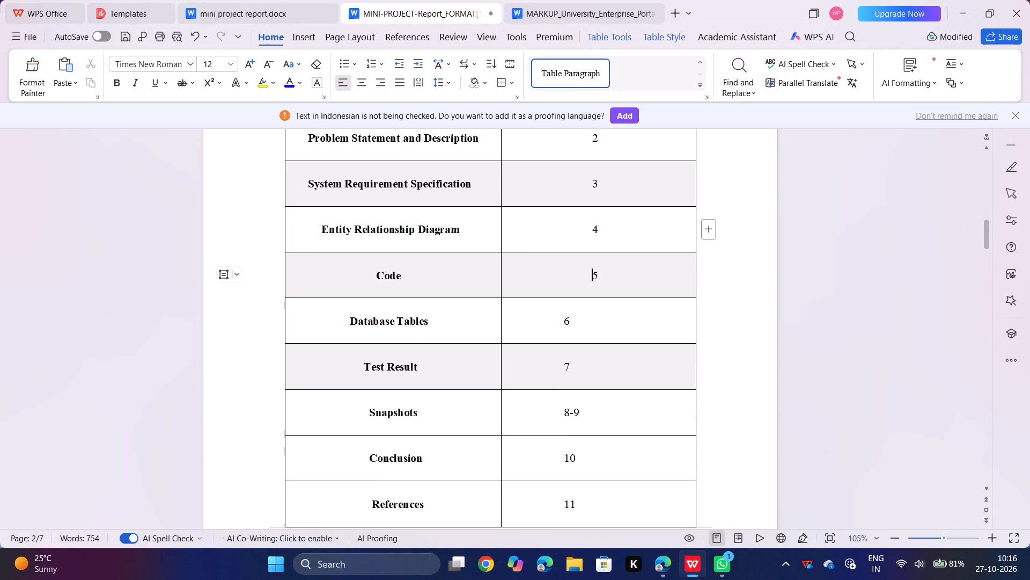
scroll(550, 278, "down", 1)
left_click(546, 264)
key("space")
key("space")
key("space")
key("space")
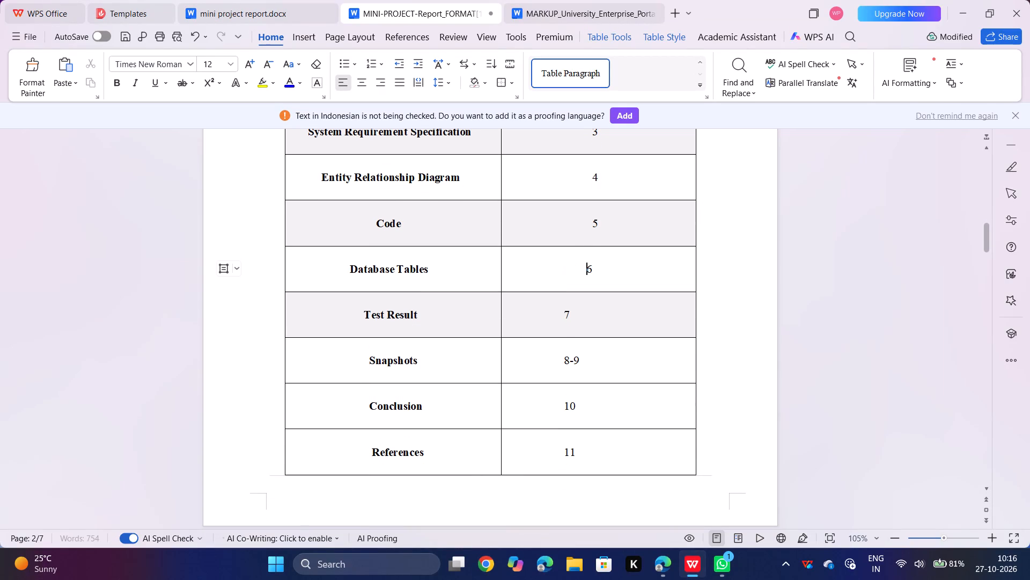
key("space")
Insert spaces before page numbers 7 and 8-9, in the Test Result and Snapshots rows, to line them up with page number 6.
scroll(546, 264, "down", 2)
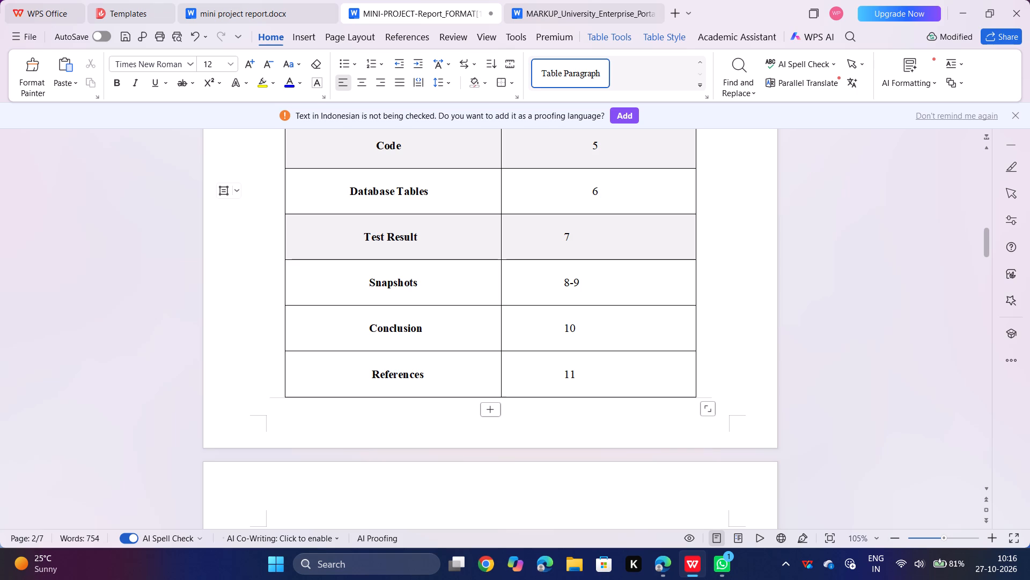
left_click(546, 243)
key("space")
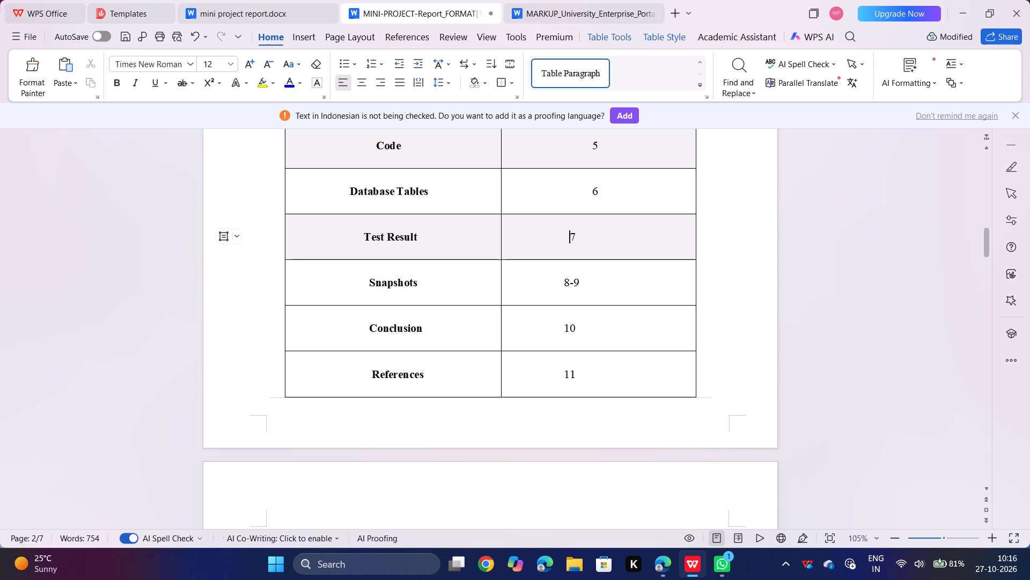
key("space")
key("space")
key("space")
key("space")
scroll(546, 243, "down", 1)
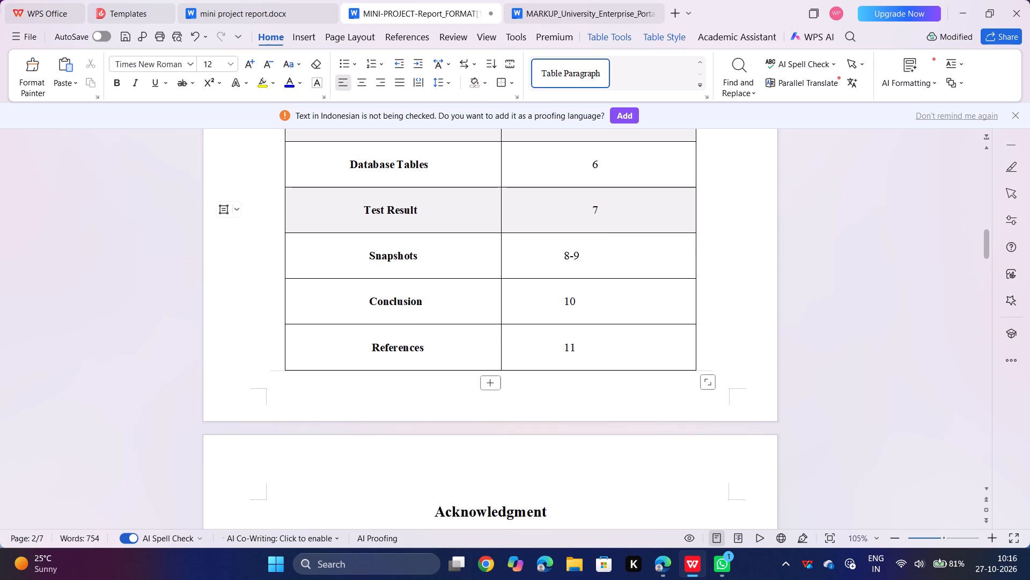
left_click(548, 266)
key("space")
key("space")
key("space")
key("space")
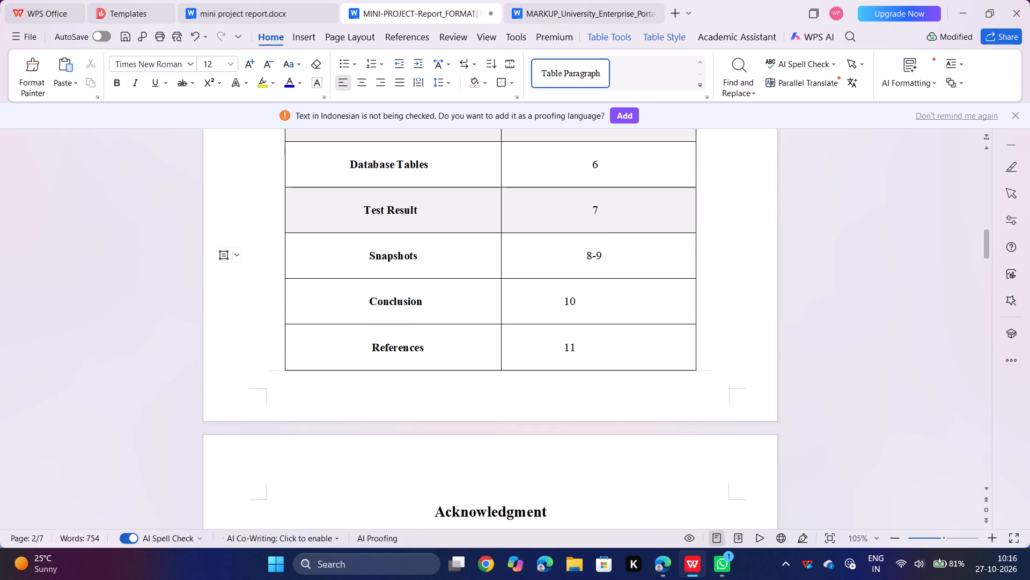
Insert four spaces before page numbers 10 and 11, in the Conclusion and References rows, to line them up with the entries above.
scroll(548, 266, "down", 2)
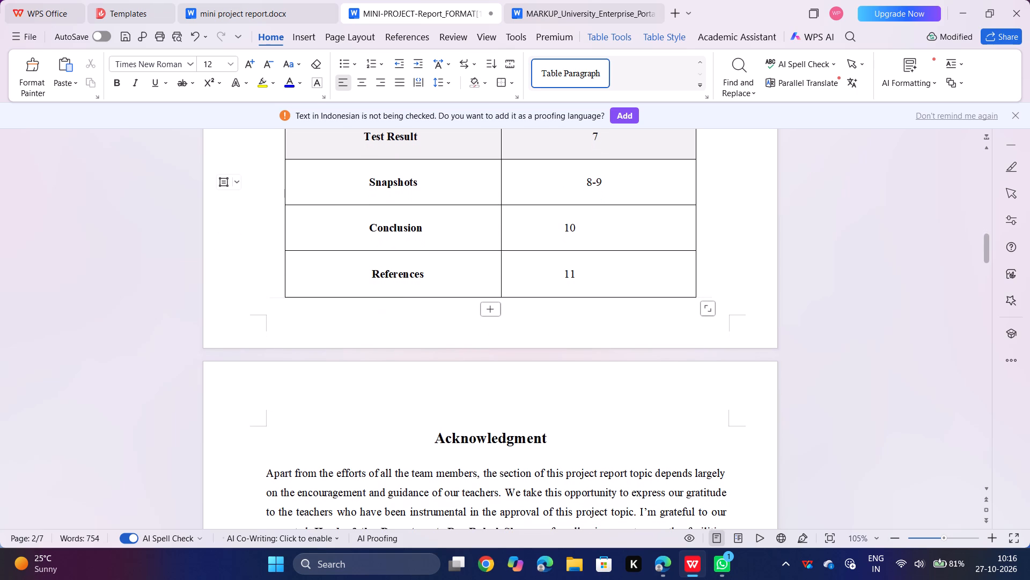
left_click(550, 230)
key("space")
key("space")
key("space")
key("space")
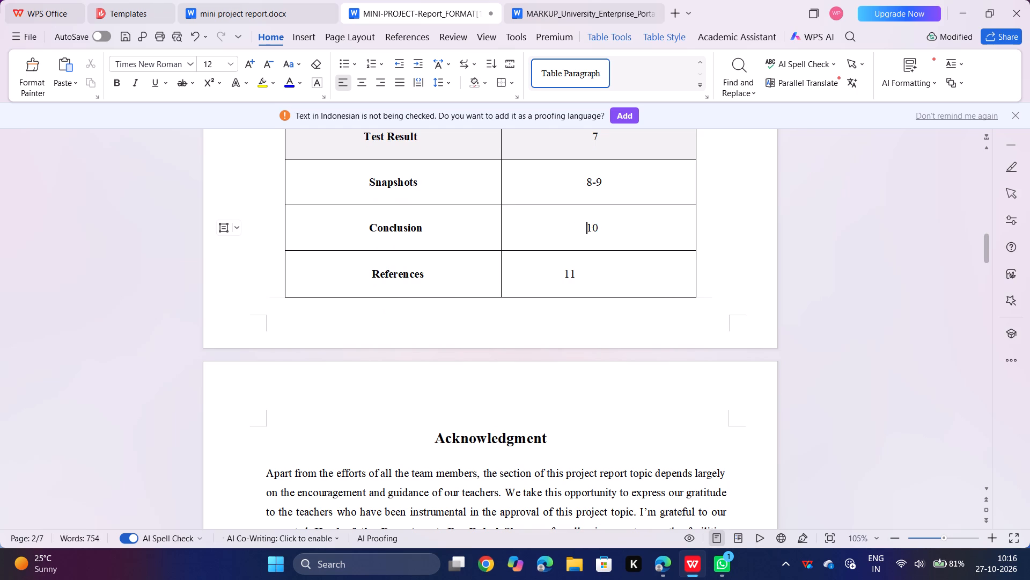
left_click(555, 291)
key("space")
key("space")
key("space")
key("space")
key("space")
key("BackSpace")
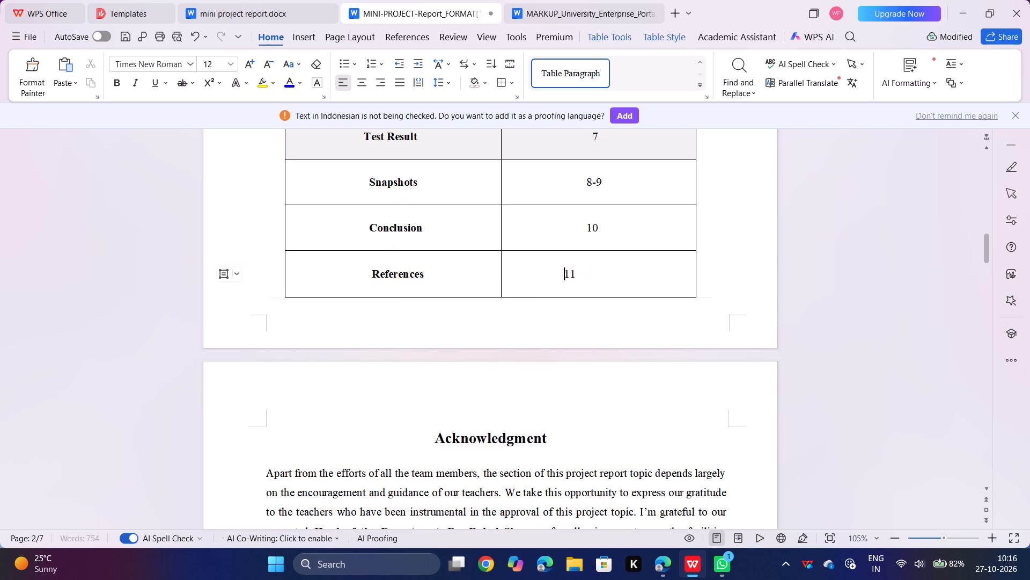
key("space")
key("space")
key("space")
key("space")
Review the rest of the document, from the Acknowledgment page to the Report Format Instructions, including the second table of contents.
scroll(555, 291, "down", 1)
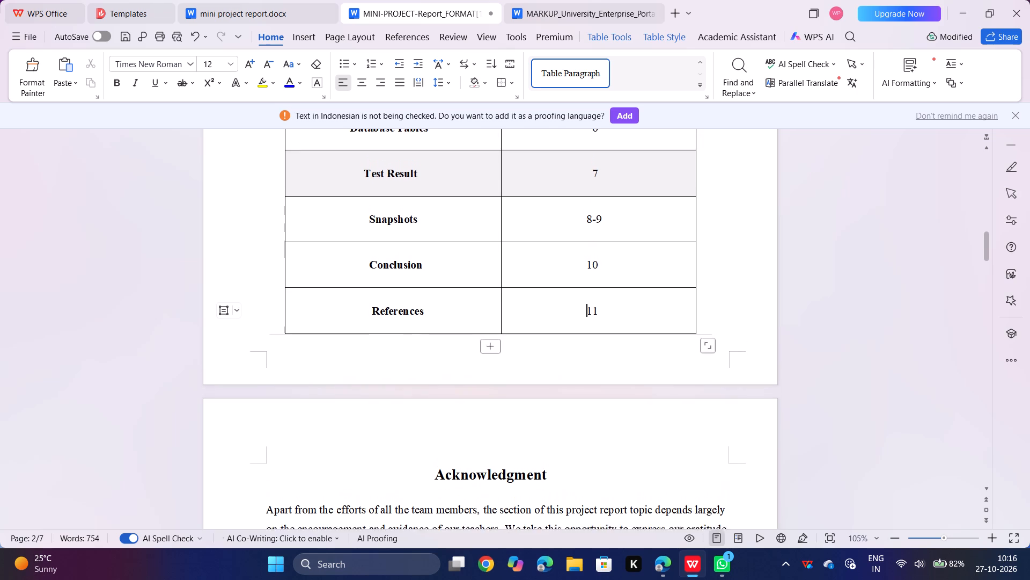
scroll(555, 291, "down", 11)
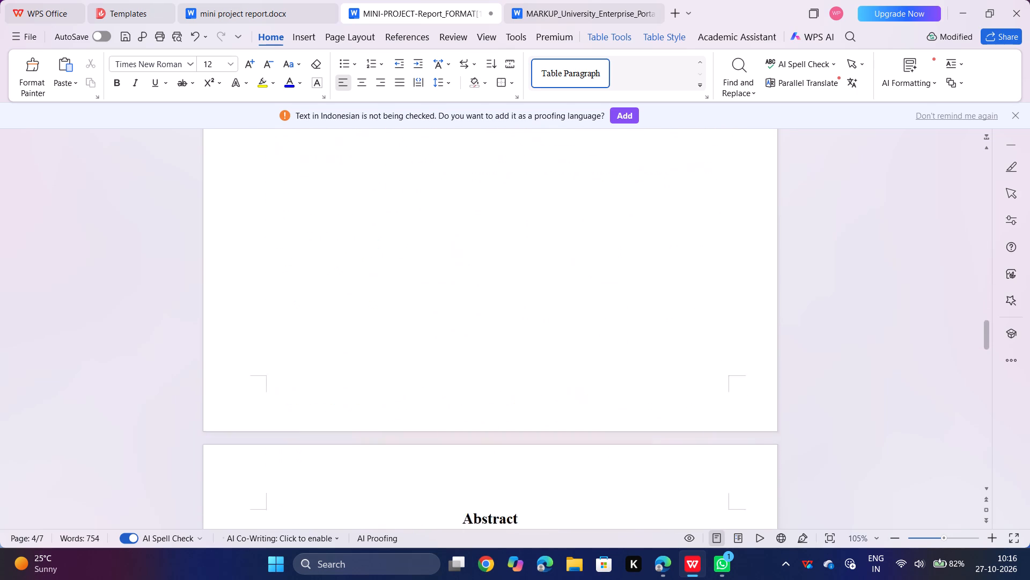
scroll(555, 291, "down", 3)
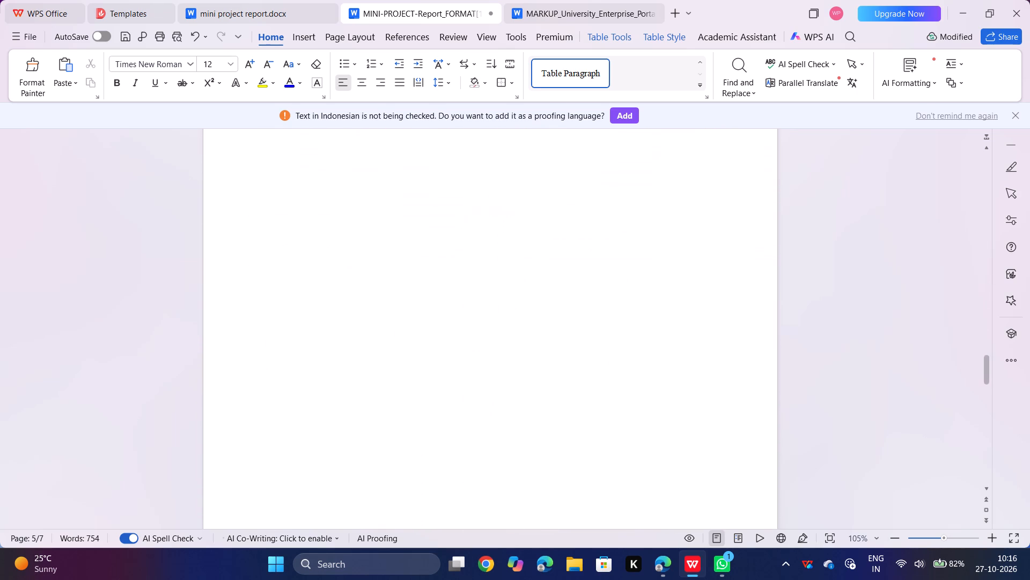
scroll(555, 291, "down", 5)
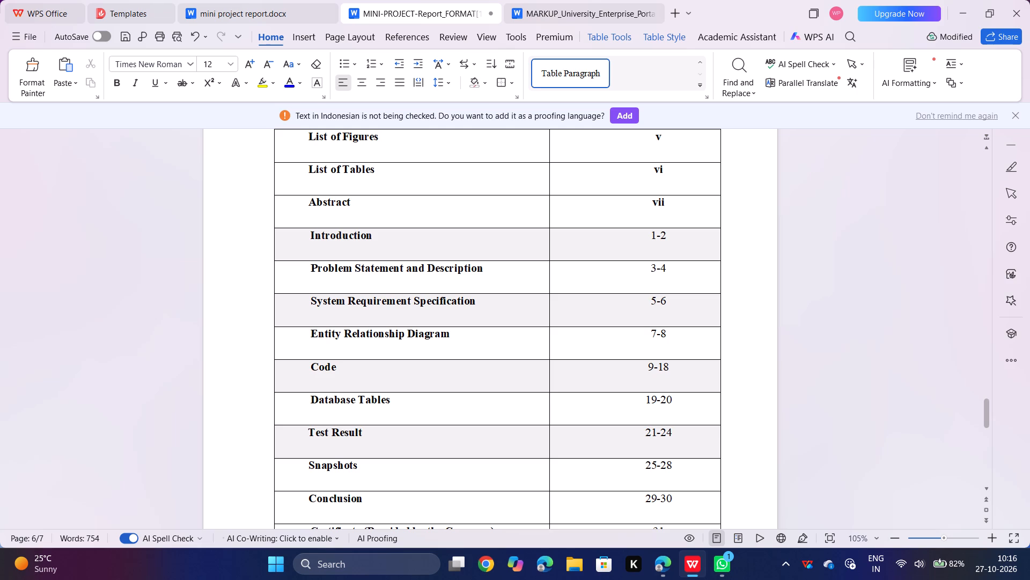
scroll(555, 291, "down", 2)
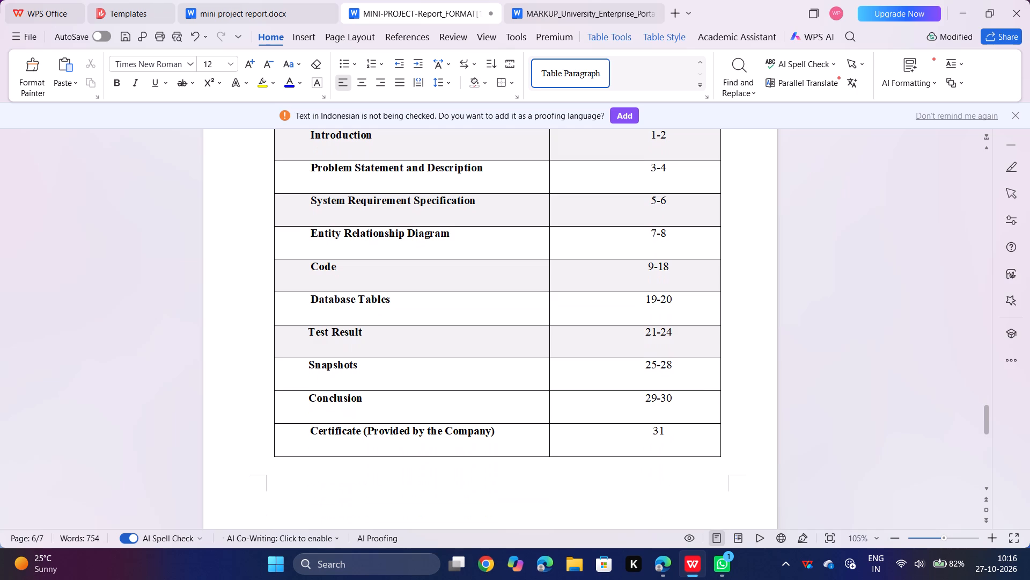
scroll(555, 291, "down", 5)
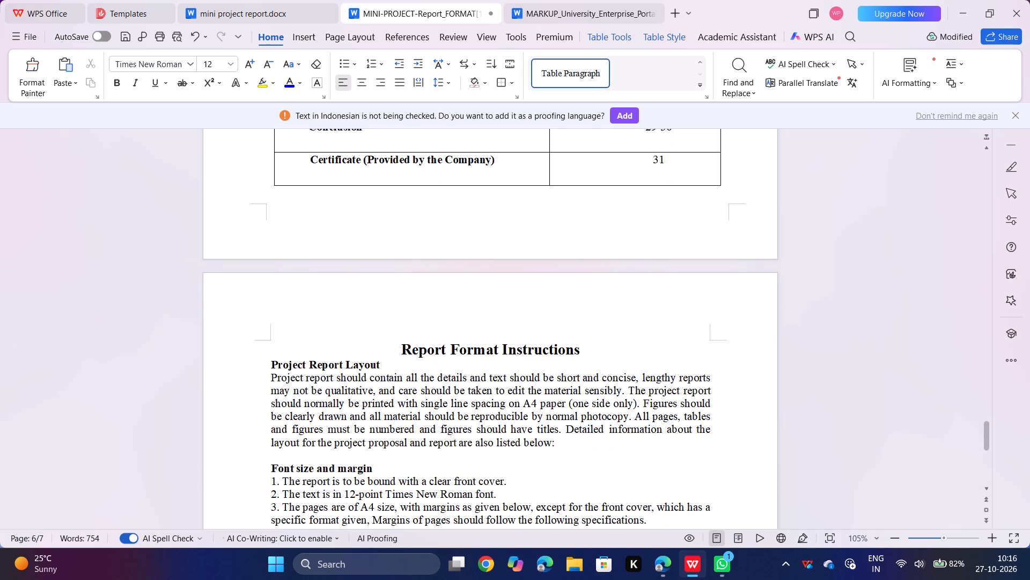
scroll(555, 291, "up", 4)
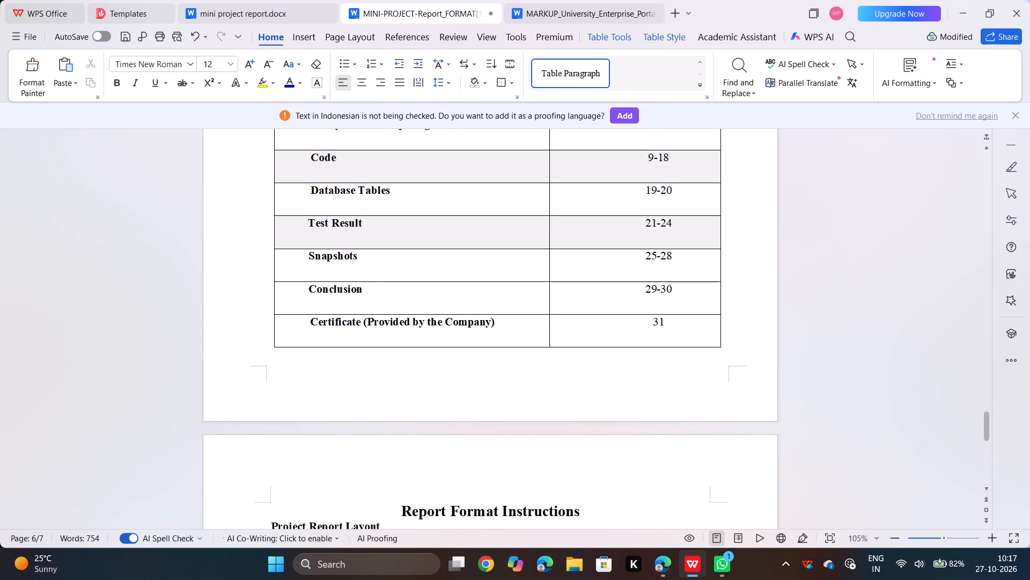
Clear the List of Tables text from the Chapter column of the table of contents on page 6.
scroll(555, 291, "up", 8)
scroll(555, 291, "down", 1)
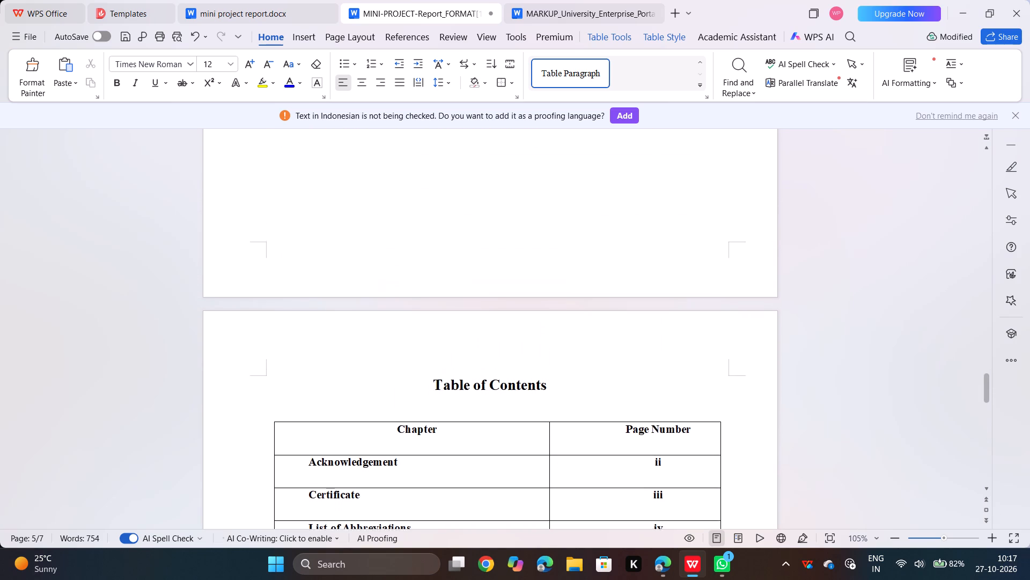
scroll(555, 291, "down", 1)
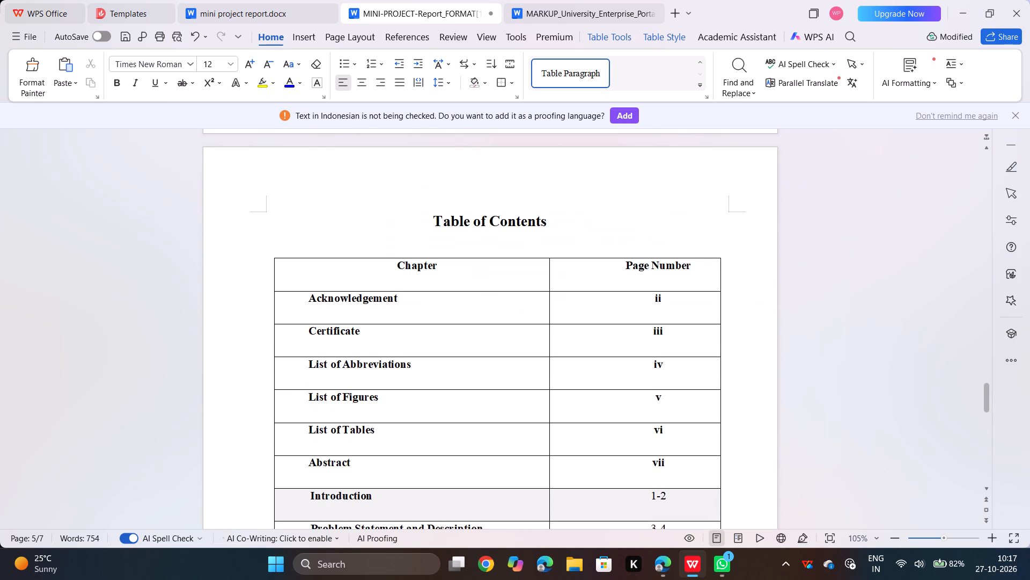
left_click(429, 439)
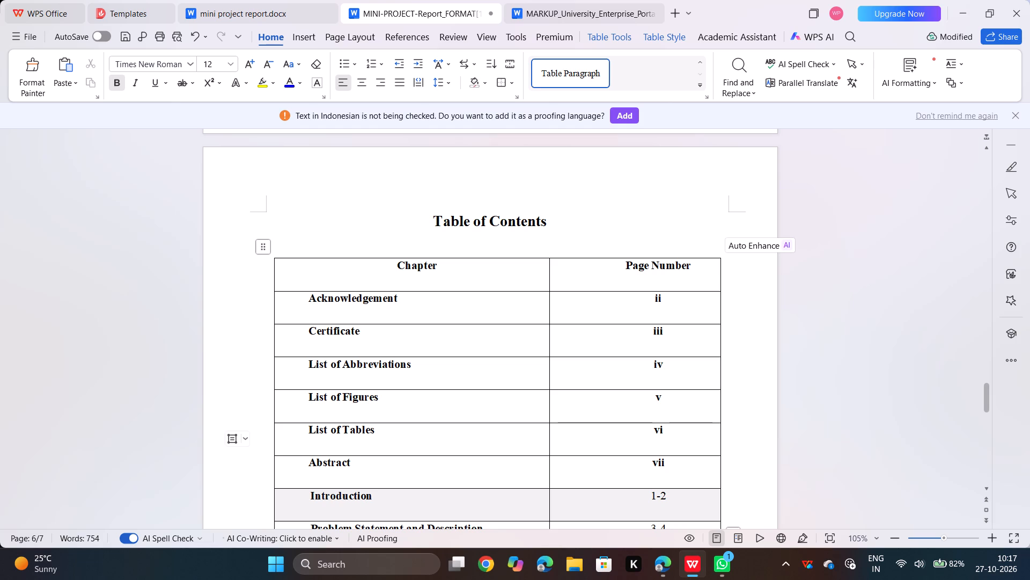
key("BackSpace")
key("BackSpace")
key("BackSpace")
key("BackSpace")
key("BackSpace")
key("BackSpace")
key("BackSpace")
key("BackSpace")
key("BackSpace")
key("BackSpace")
key("BackSpace")
key("BackSpace")
key("BackSpace")
key("BackSpace")
key("BackSpace")
key("BackSpace")
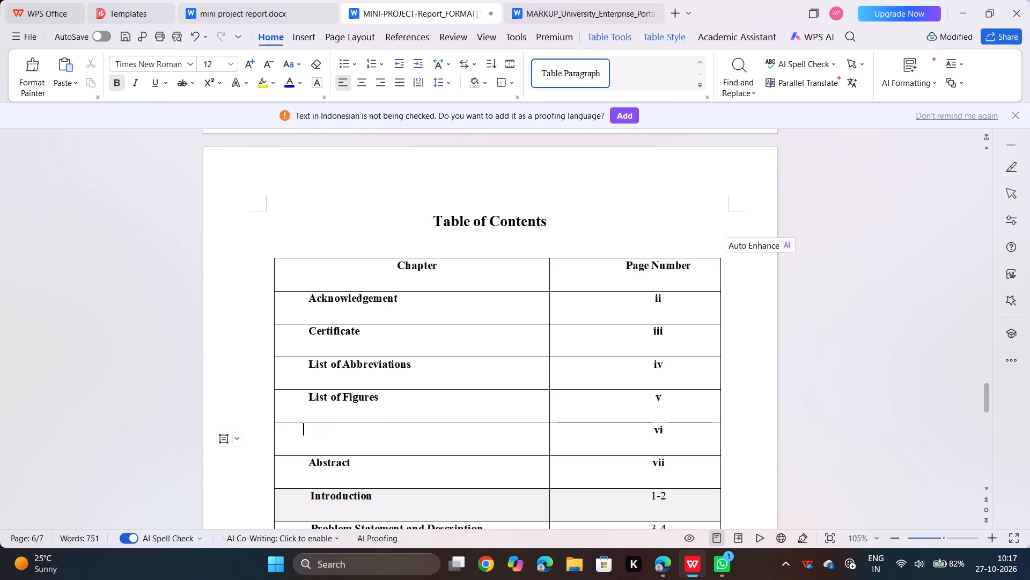
key("BackSpace")
key("BackSpace")
key("BackSpace")
key("BackSpace")
key("BackSpace")
key("BackSpace")
key("BackSpace")
key("BackSpace")
key("BackSpace")
key("BackSpace")
key("BackSpace")
key("BackSpace")
Delete page number vi from the blank-chapter row above Abstract in the page 6 table of contents.
left_click(540, 431)
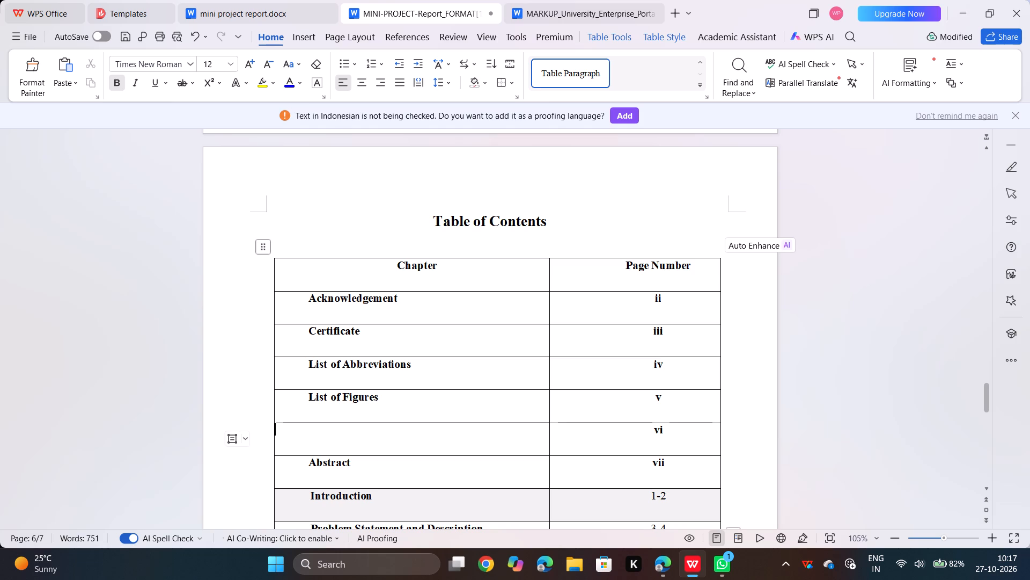
left_click(505, 425)
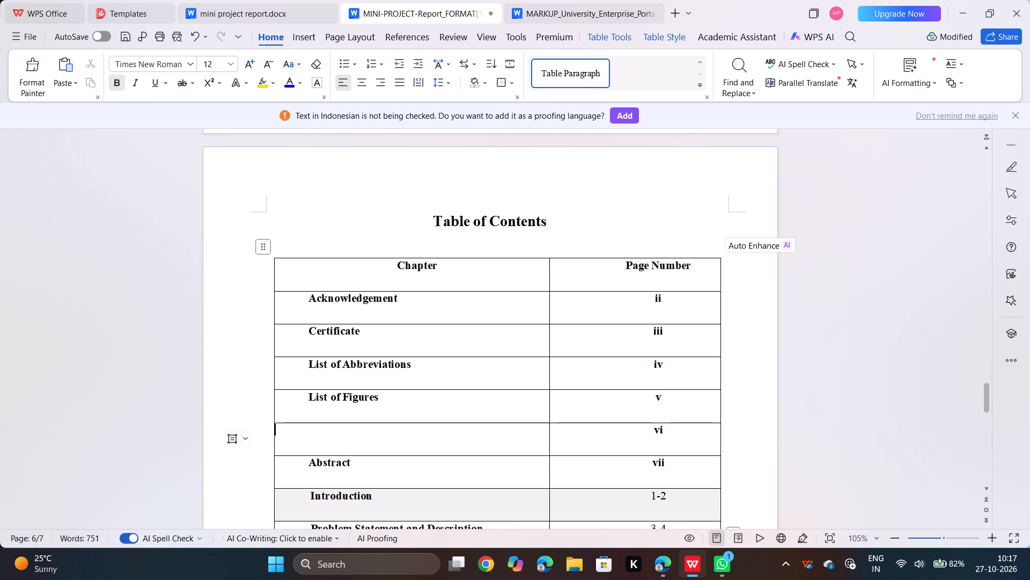
left_click(667, 433)
left_click_drag(667, 433, 658, 434)
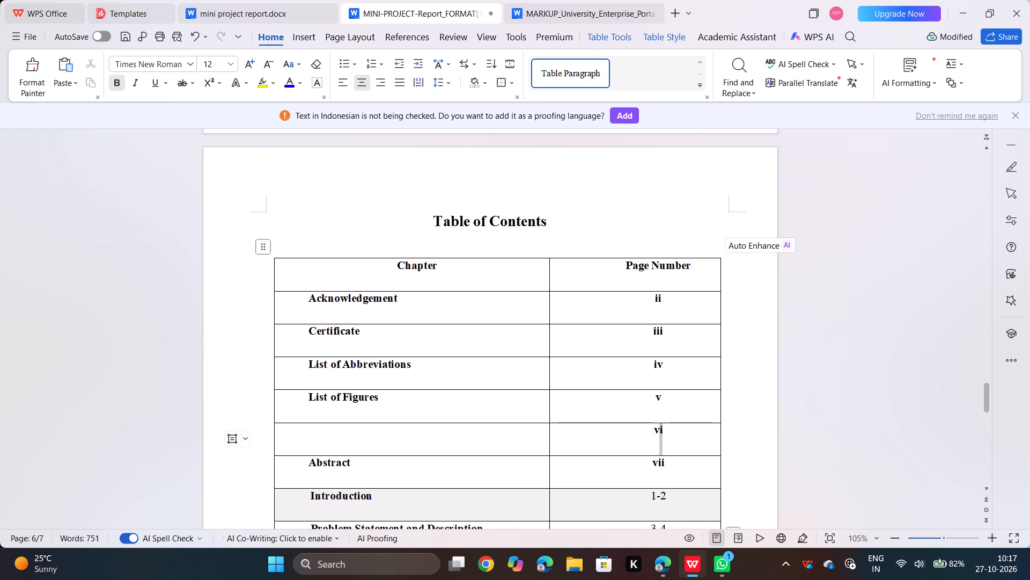
left_click_drag(658, 434, 648, 435)
key("BackSpace")
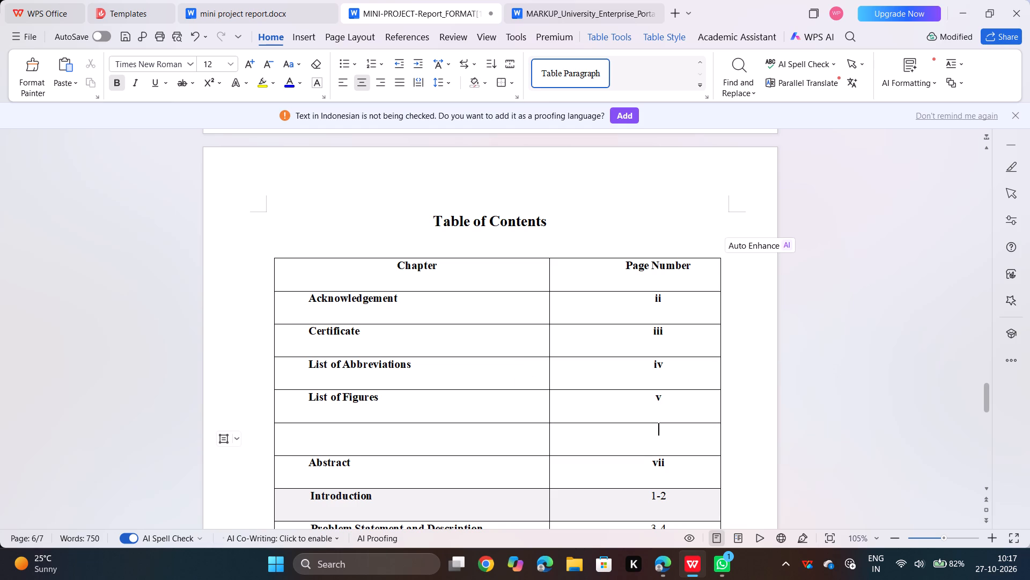
Delete the List of Abbreviations and List of Figures rows from the page 6 table of contents, shifting cells left.
left_click_drag(680, 404, 601, 404)
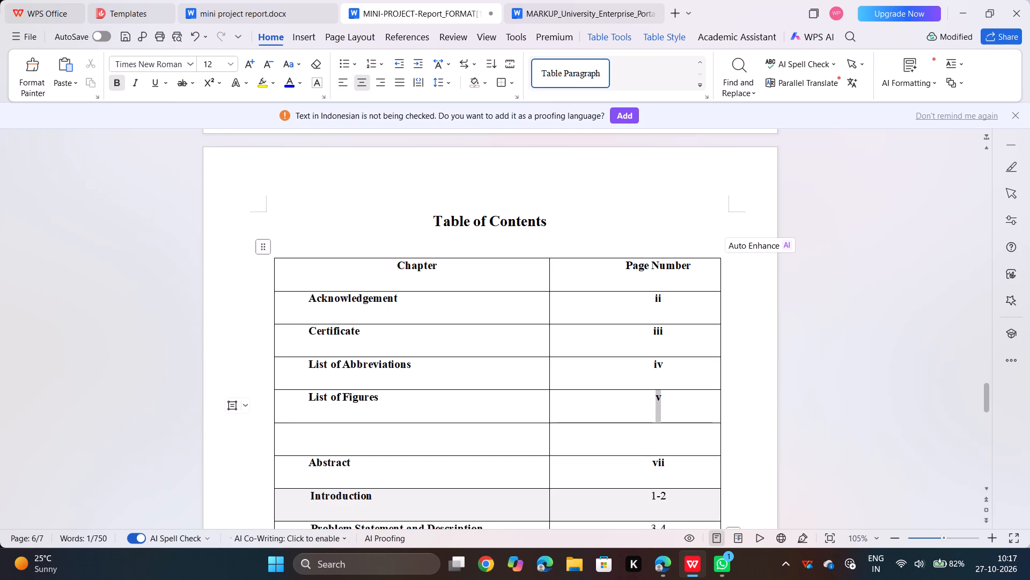
left_click_drag(601, 404, 471, 375)
key("BackSpace")
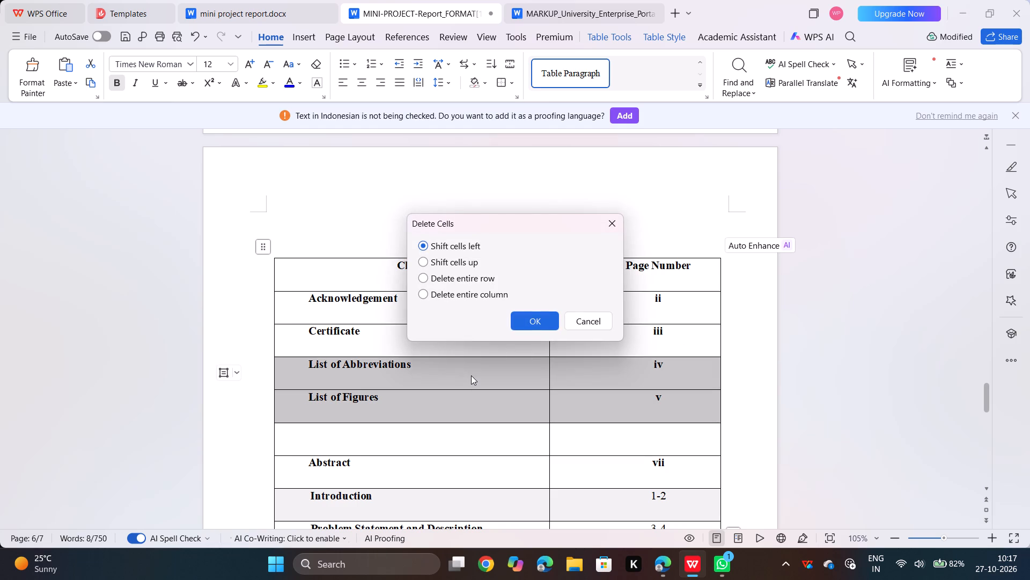
left_click(527, 315)
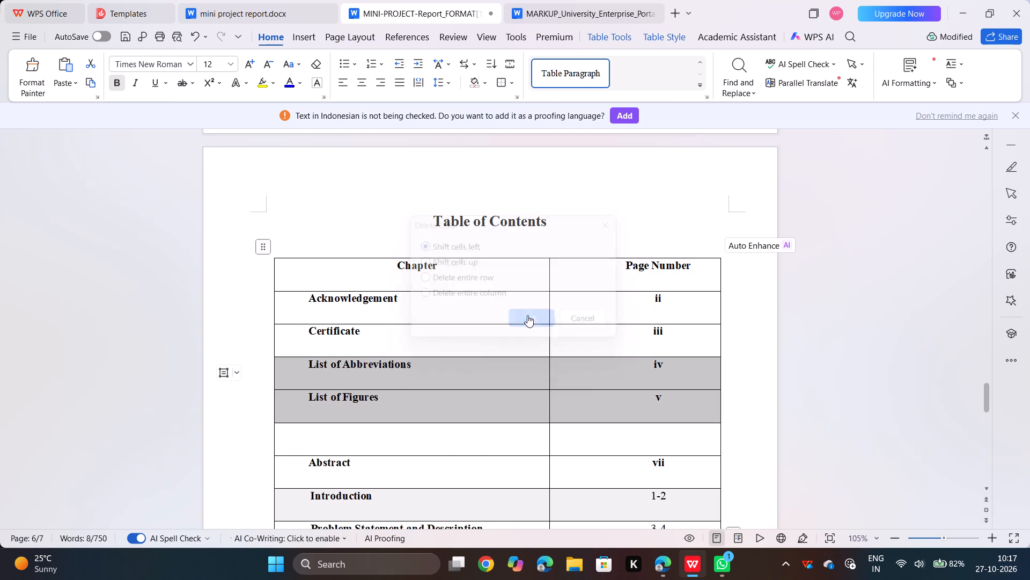
Delete the blank row between Certificate and Abstract in the page 6 table of contents.
left_click_drag(662, 373, 497, 383)
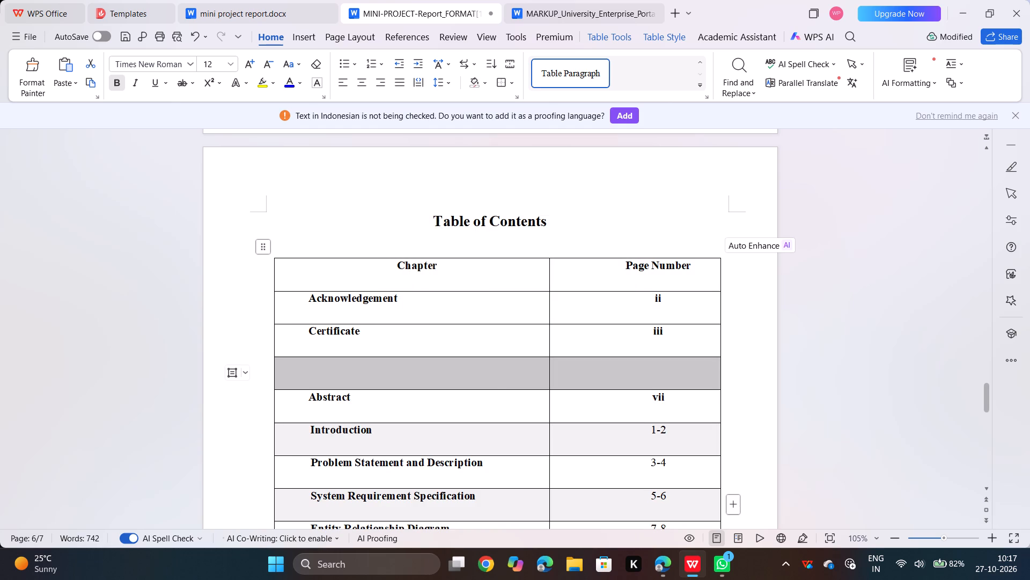
key("BackSpace")
left_click(531, 317)
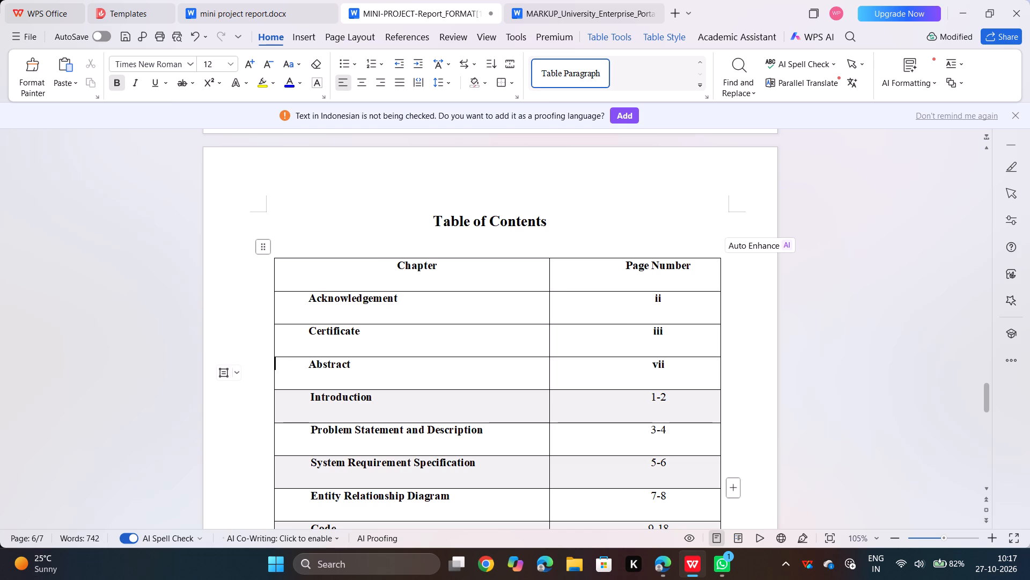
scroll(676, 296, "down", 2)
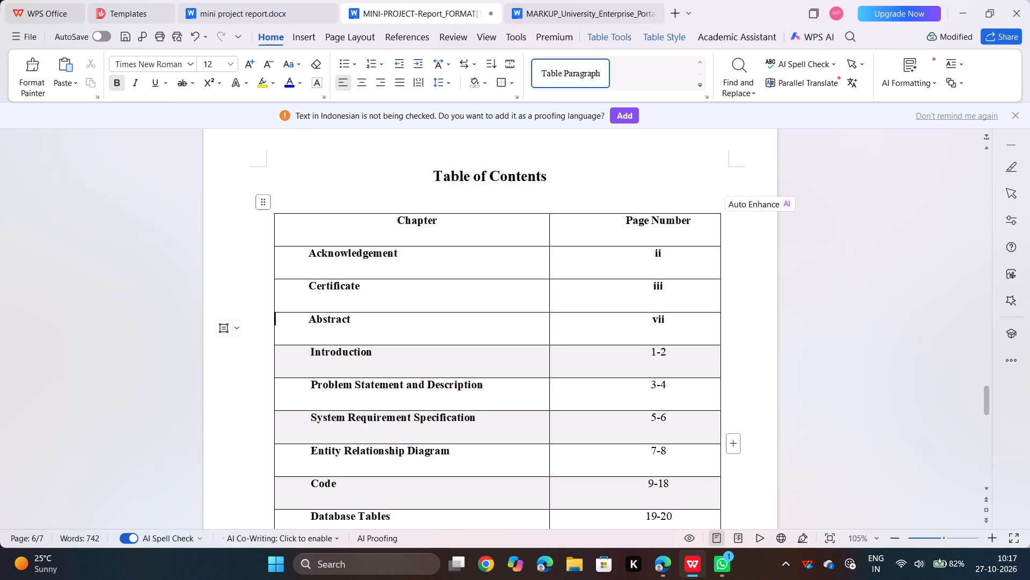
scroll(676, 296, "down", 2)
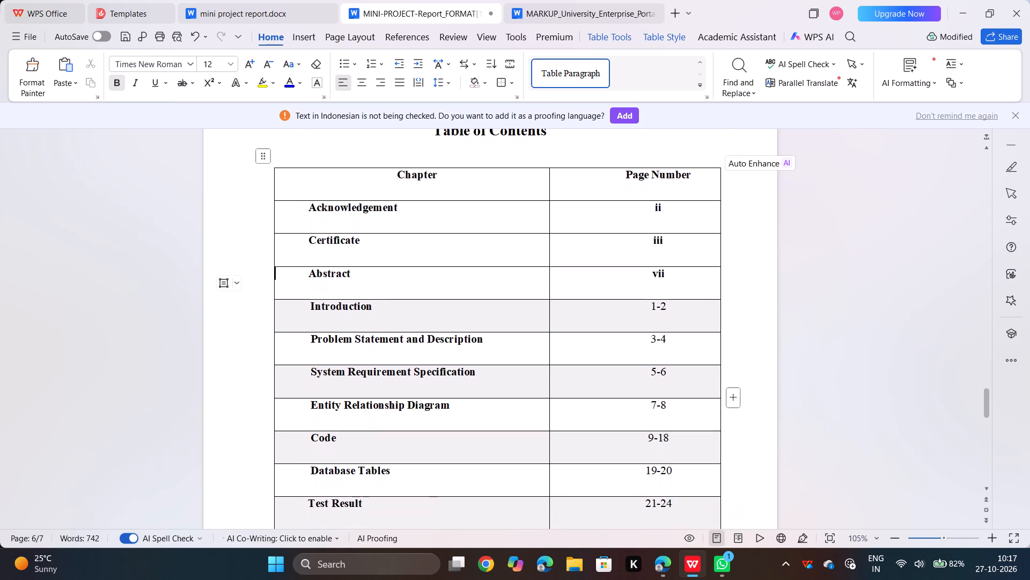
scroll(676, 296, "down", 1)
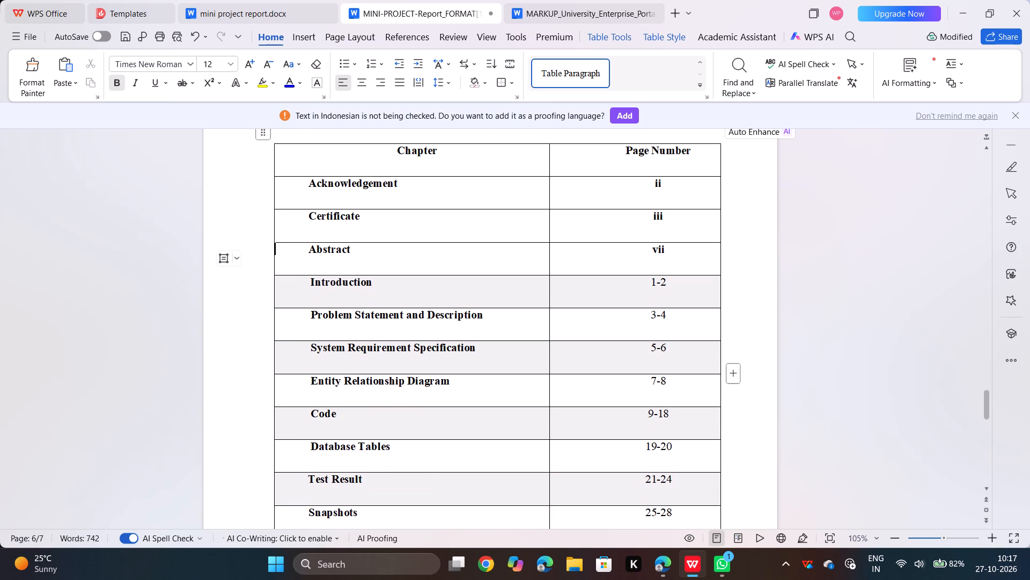
Compare the contents table on page 2 with the one on page 6 and check the pages through the format instructions.
scroll(676, 296, "up", 19)
scroll(676, 296, "up", 5)
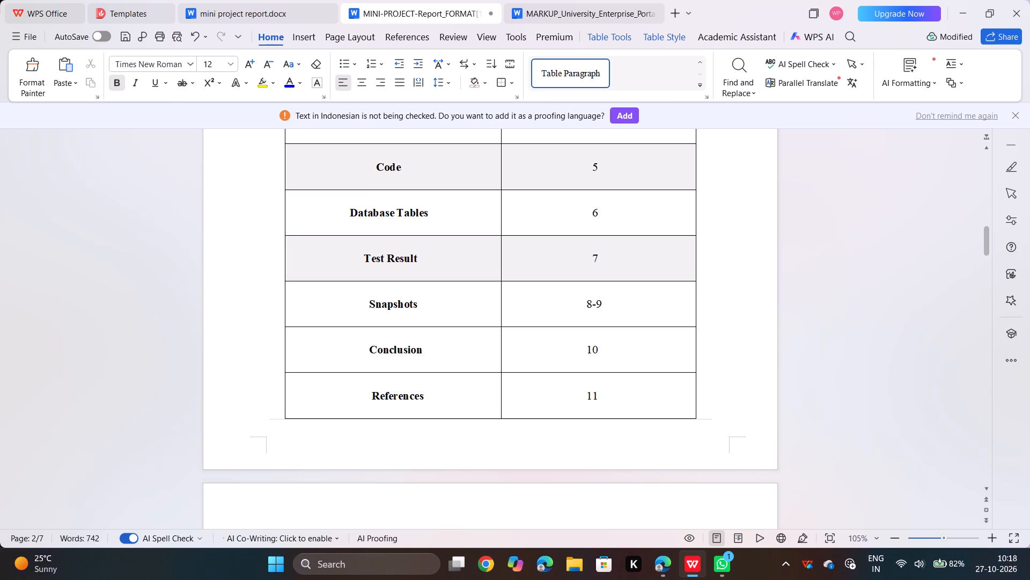
scroll(676, 296, "down", 4)
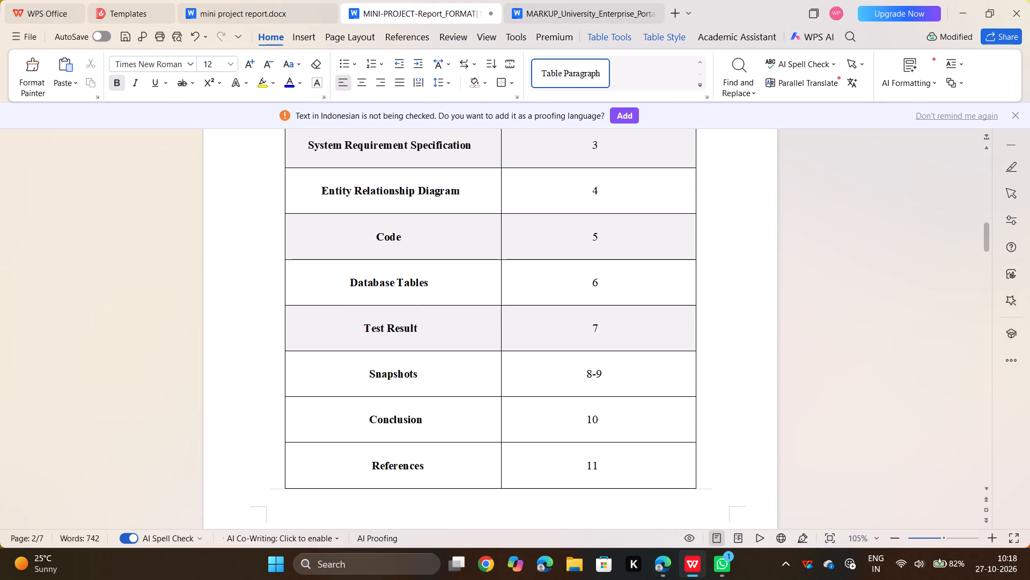
scroll(676, 296, "down", 10)
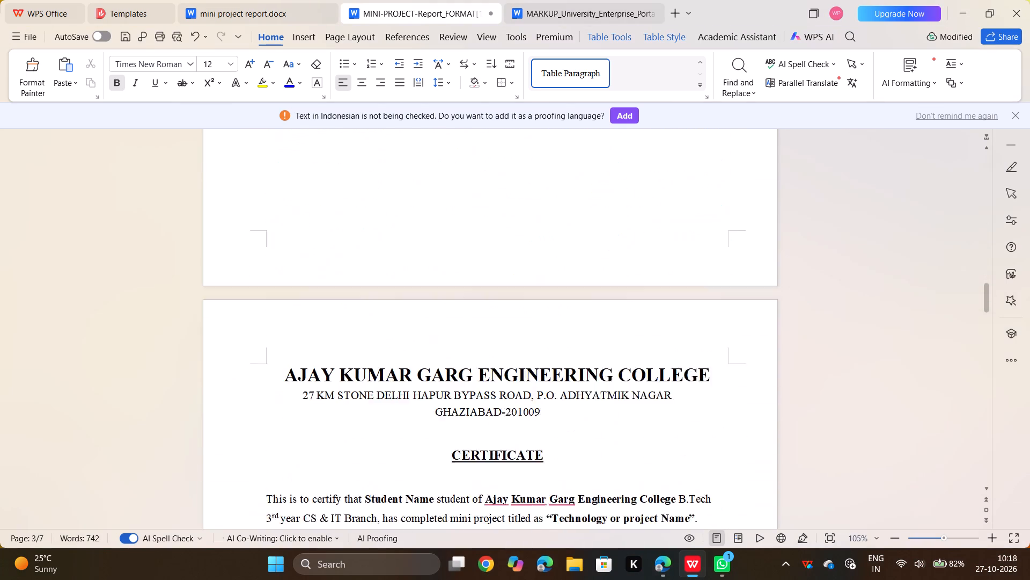
scroll(676, 296, "down", 13)
scroll(676, 296, "up", 3)
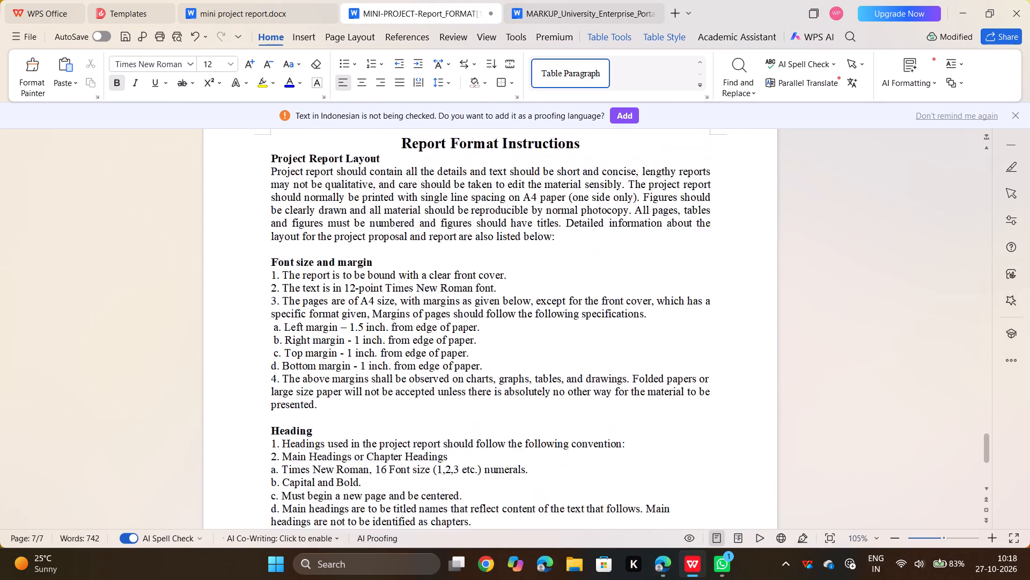
scroll(676, 296, "up", 11)
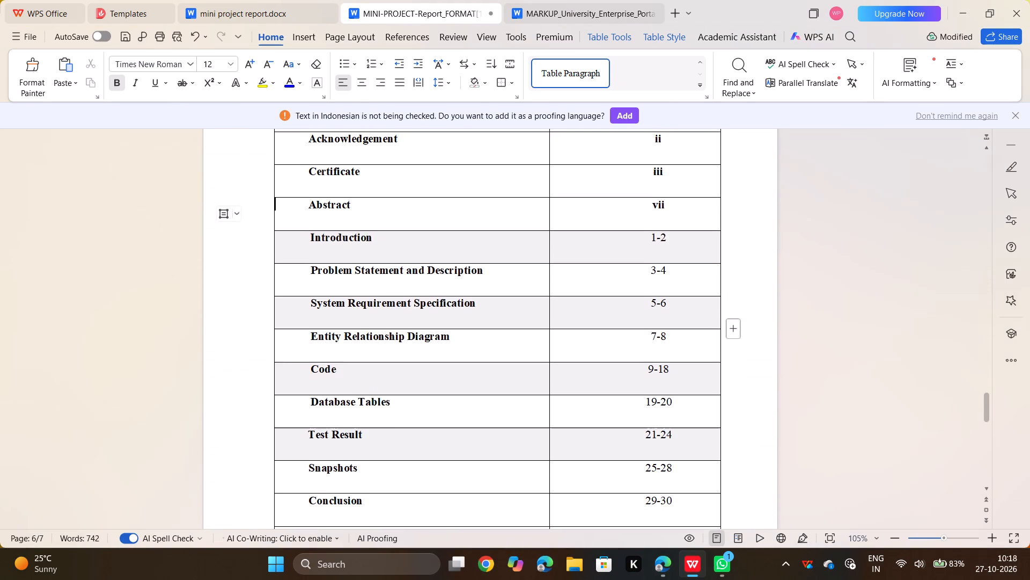
scroll(676, 296, "up", 1)
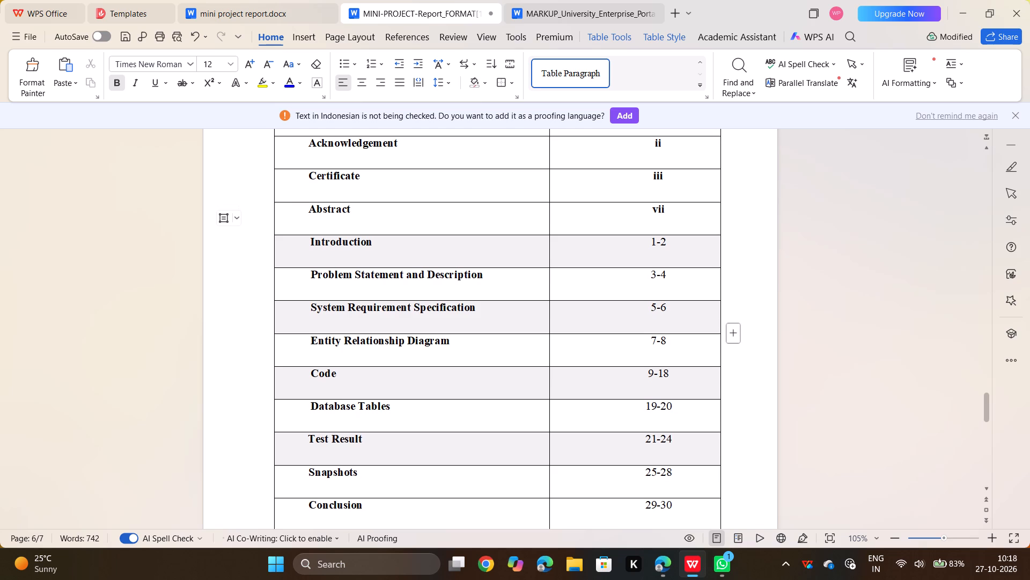
scroll(676, 296, "down", 1)
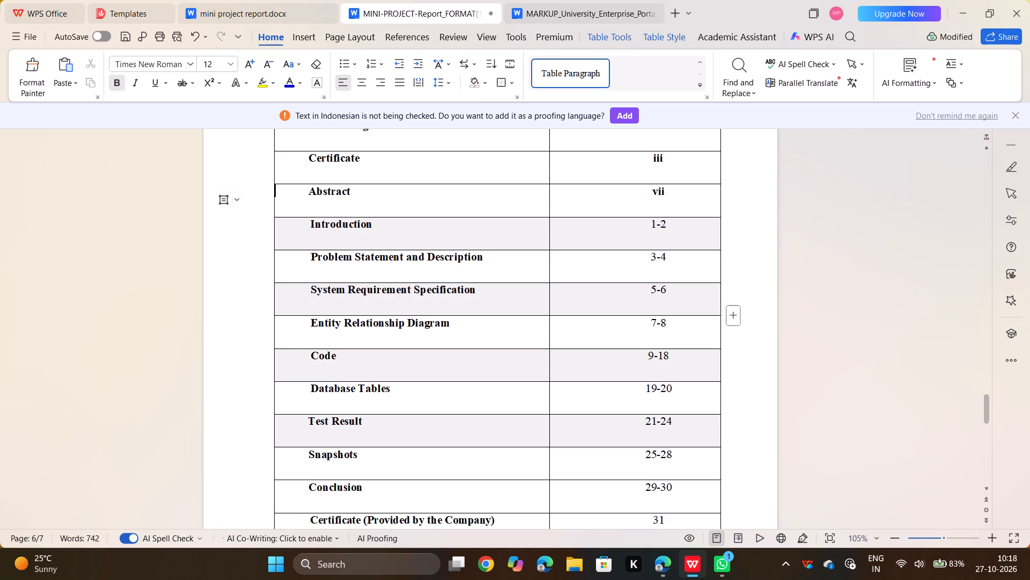
scroll(676, 296, "down", 1)
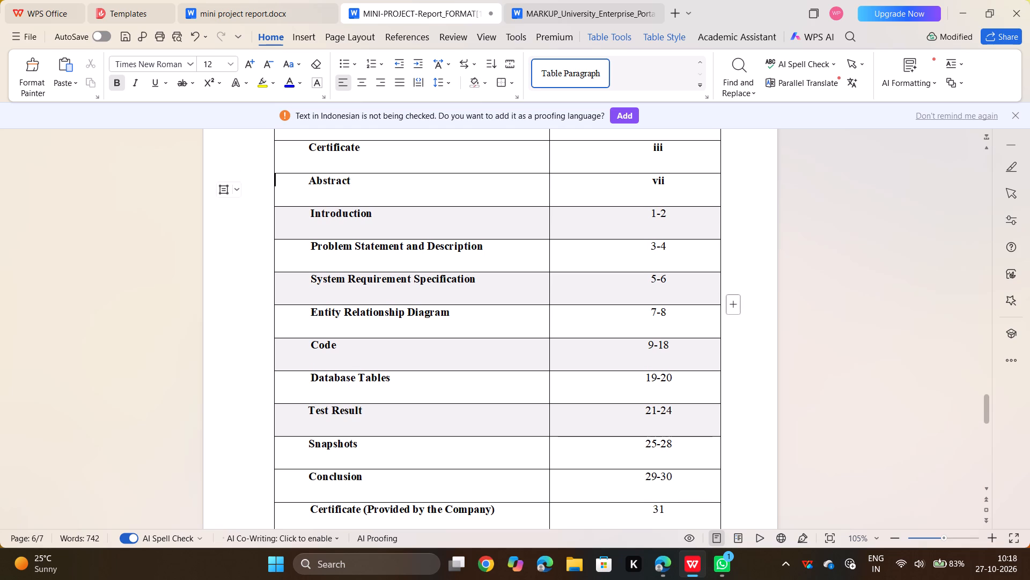
scroll(676, 296, "down", 3)
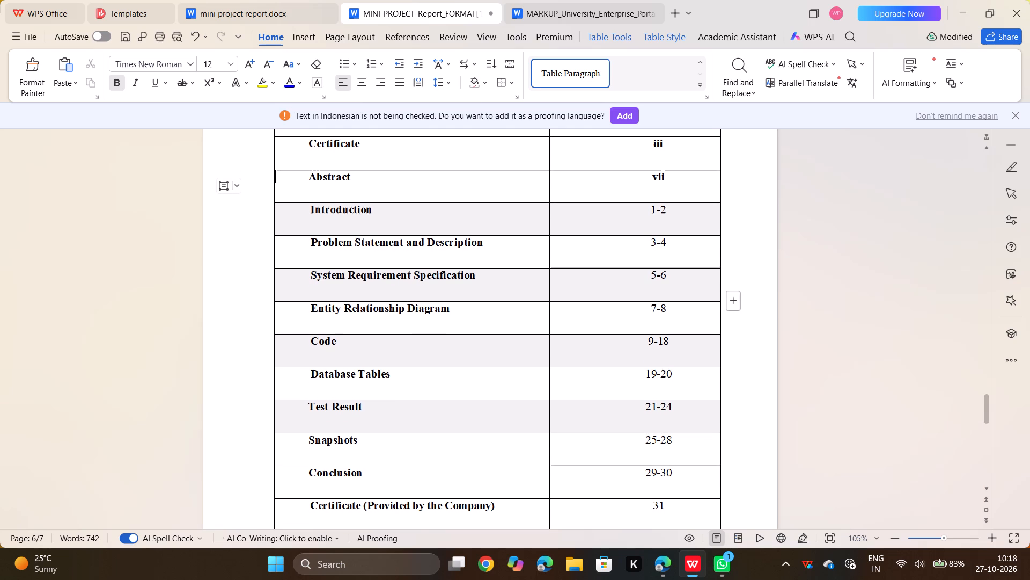
scroll(629, 344, "up", 6)
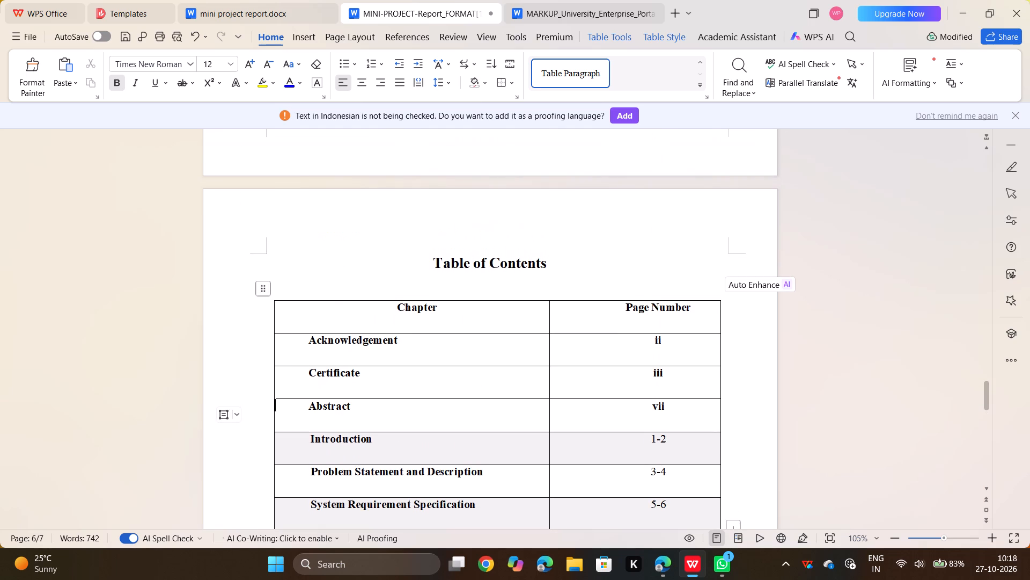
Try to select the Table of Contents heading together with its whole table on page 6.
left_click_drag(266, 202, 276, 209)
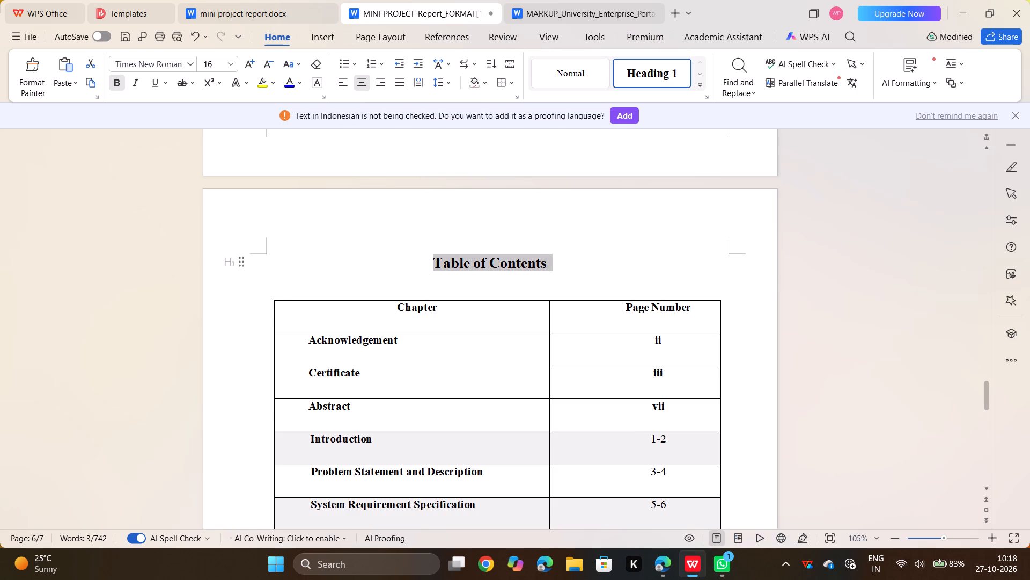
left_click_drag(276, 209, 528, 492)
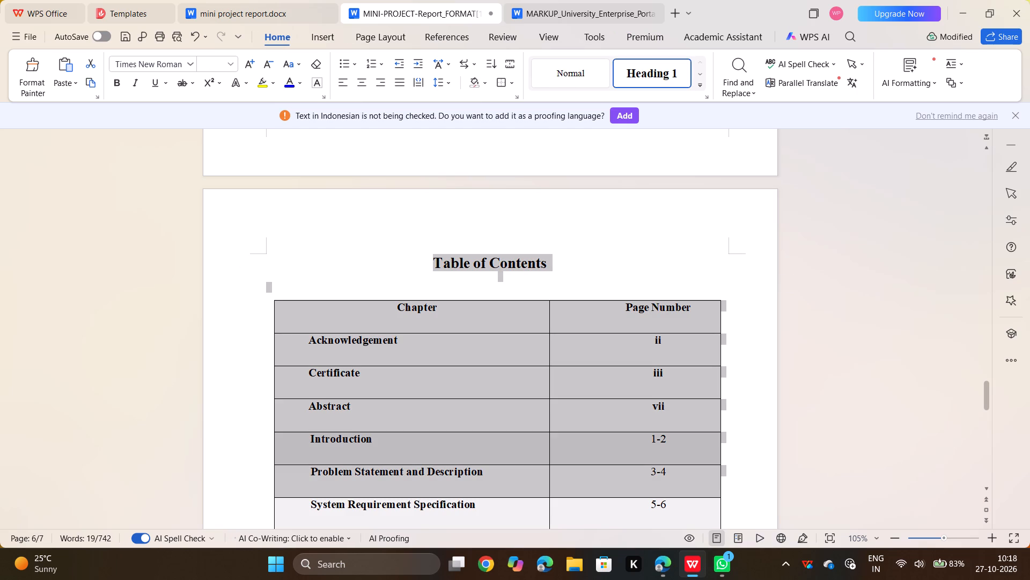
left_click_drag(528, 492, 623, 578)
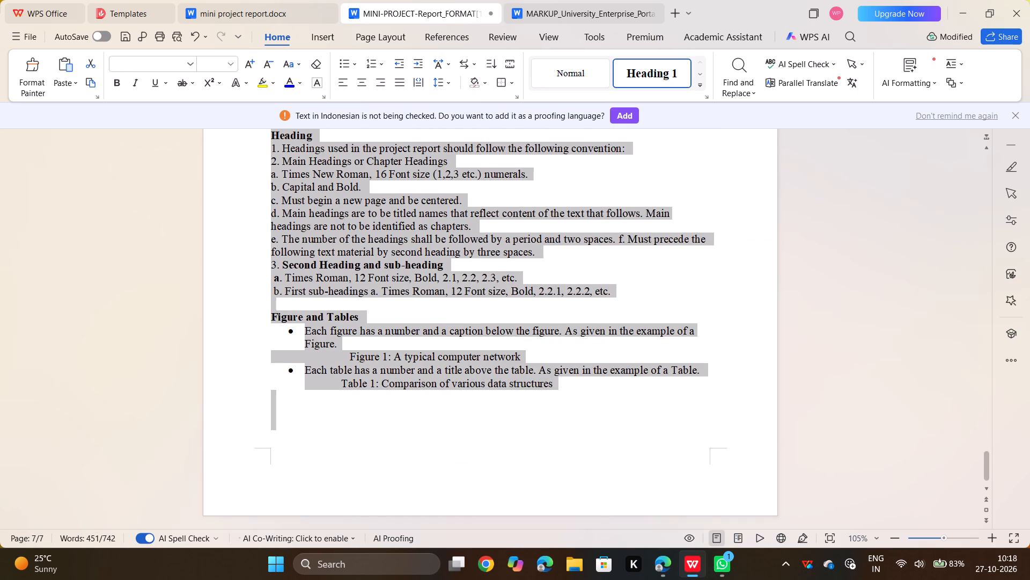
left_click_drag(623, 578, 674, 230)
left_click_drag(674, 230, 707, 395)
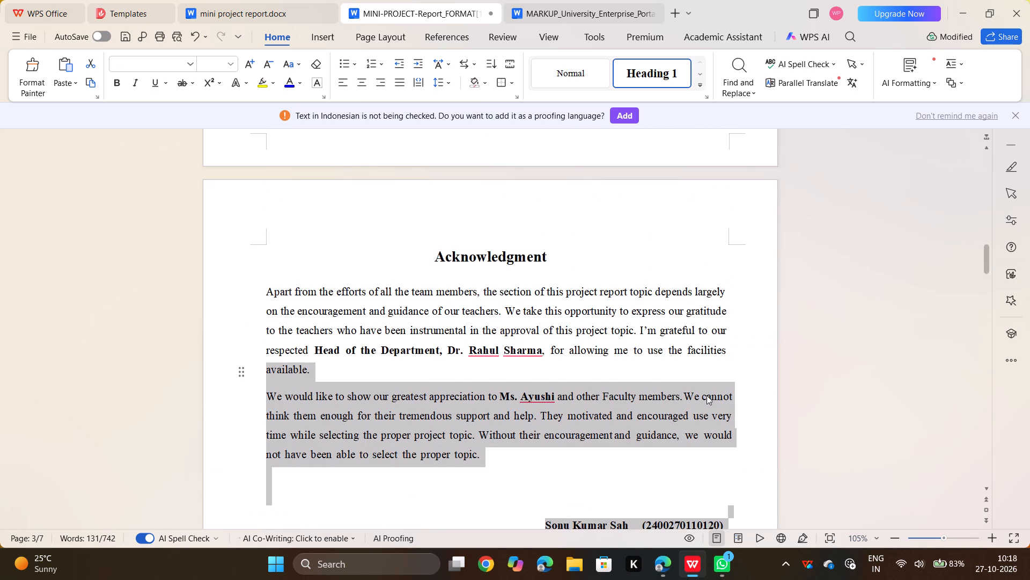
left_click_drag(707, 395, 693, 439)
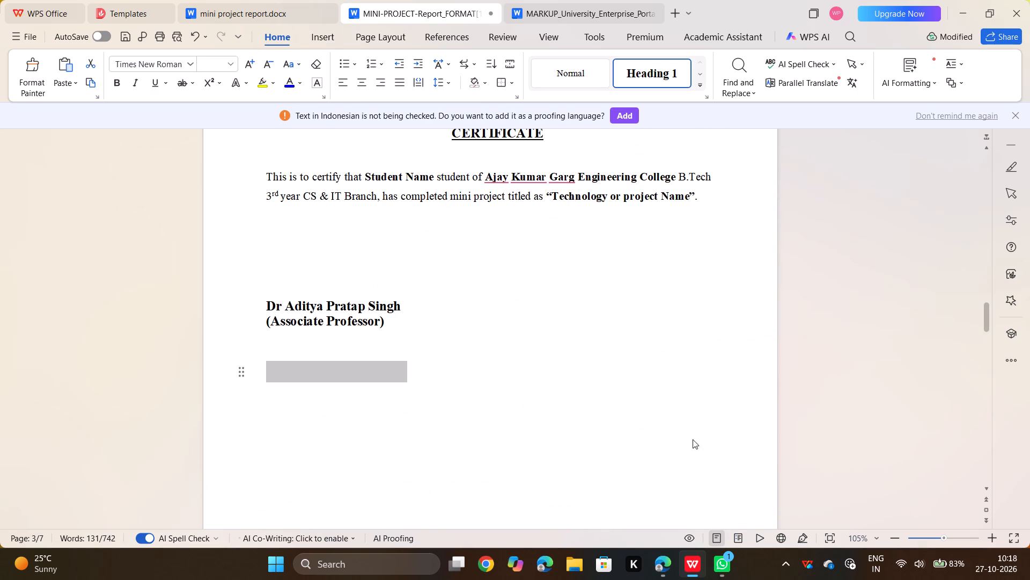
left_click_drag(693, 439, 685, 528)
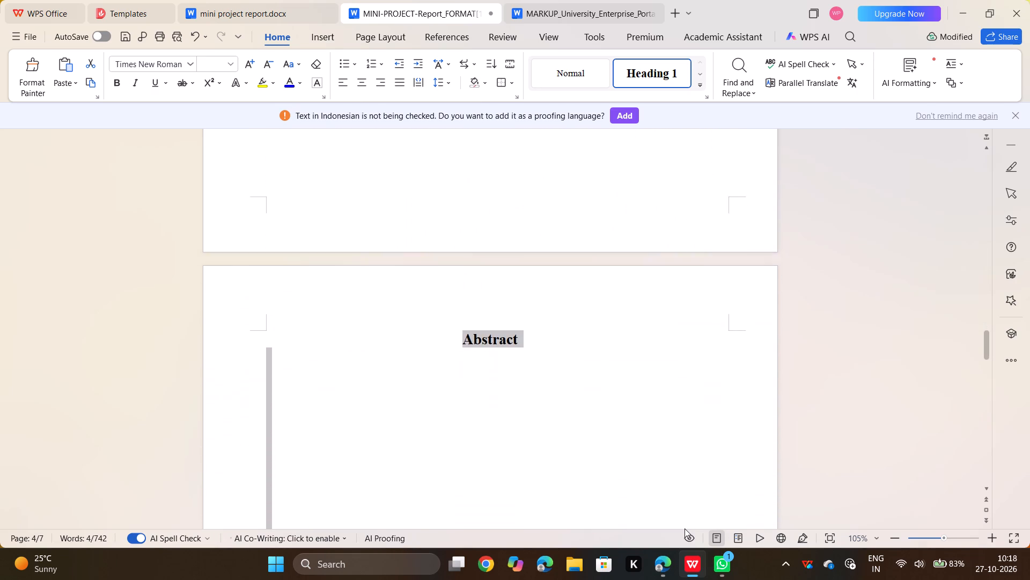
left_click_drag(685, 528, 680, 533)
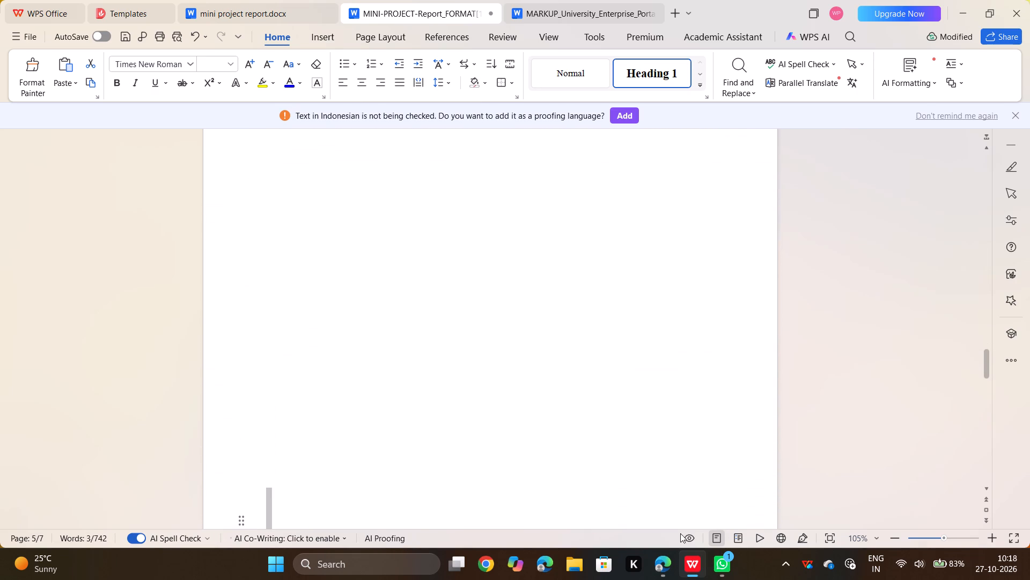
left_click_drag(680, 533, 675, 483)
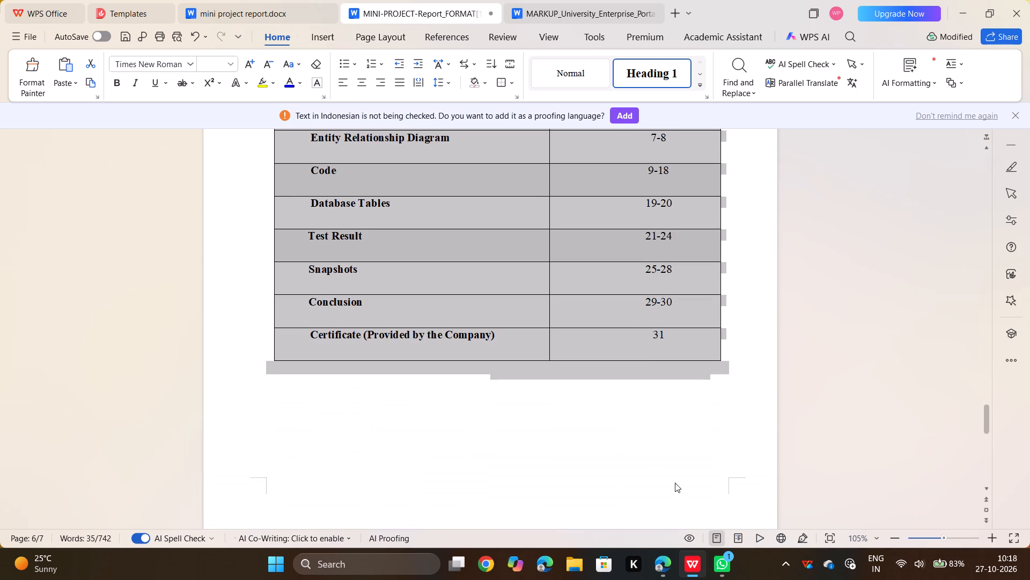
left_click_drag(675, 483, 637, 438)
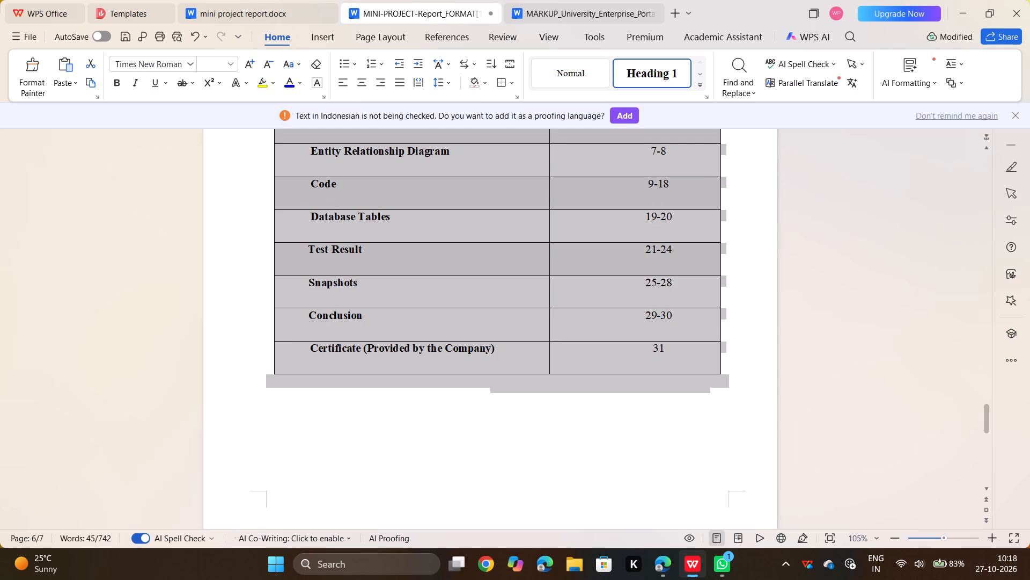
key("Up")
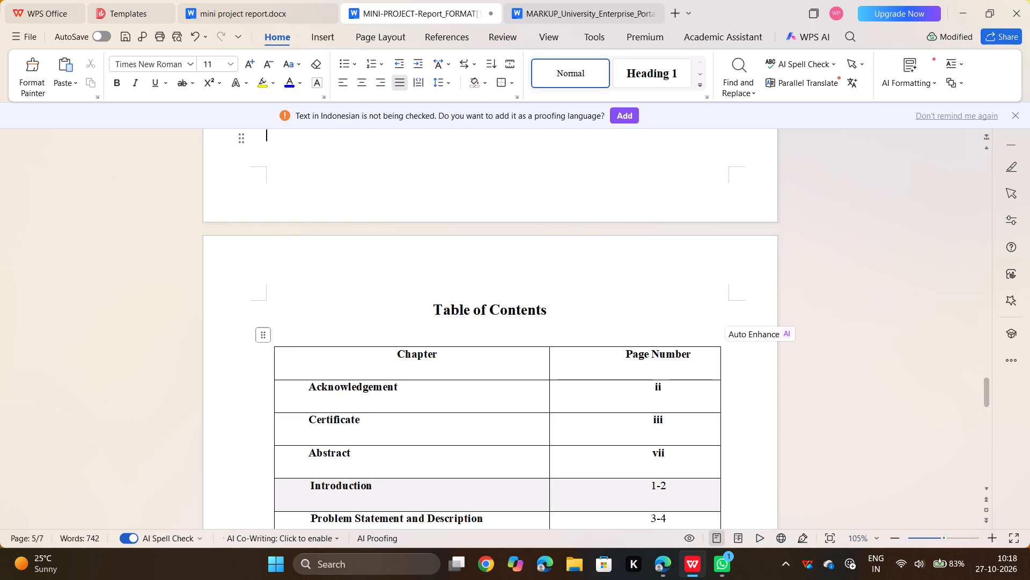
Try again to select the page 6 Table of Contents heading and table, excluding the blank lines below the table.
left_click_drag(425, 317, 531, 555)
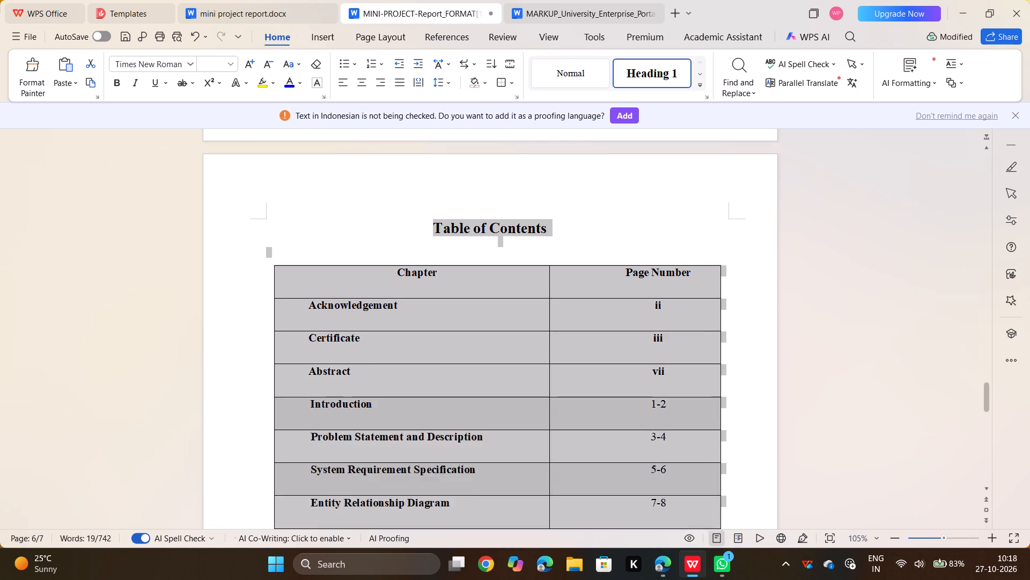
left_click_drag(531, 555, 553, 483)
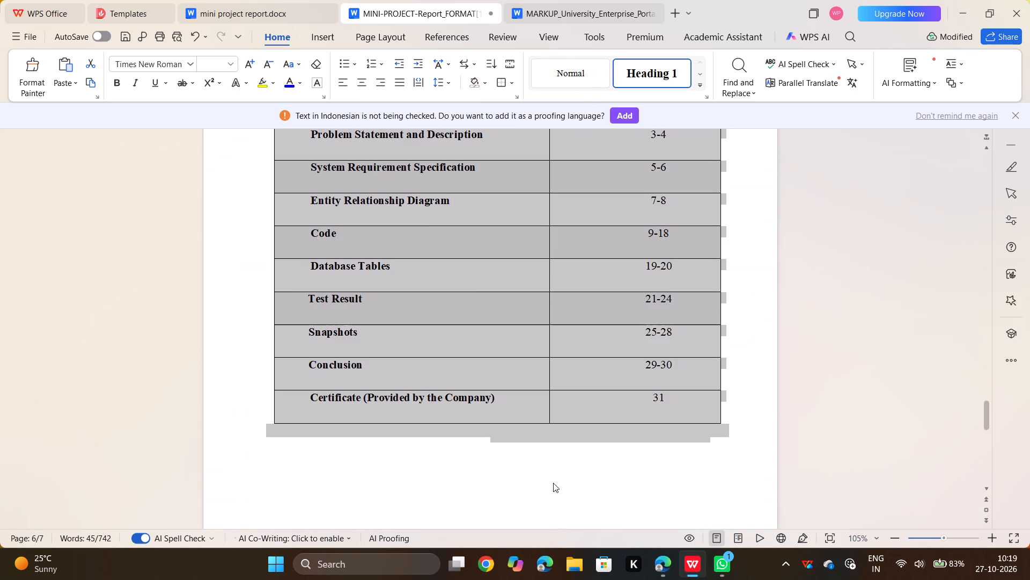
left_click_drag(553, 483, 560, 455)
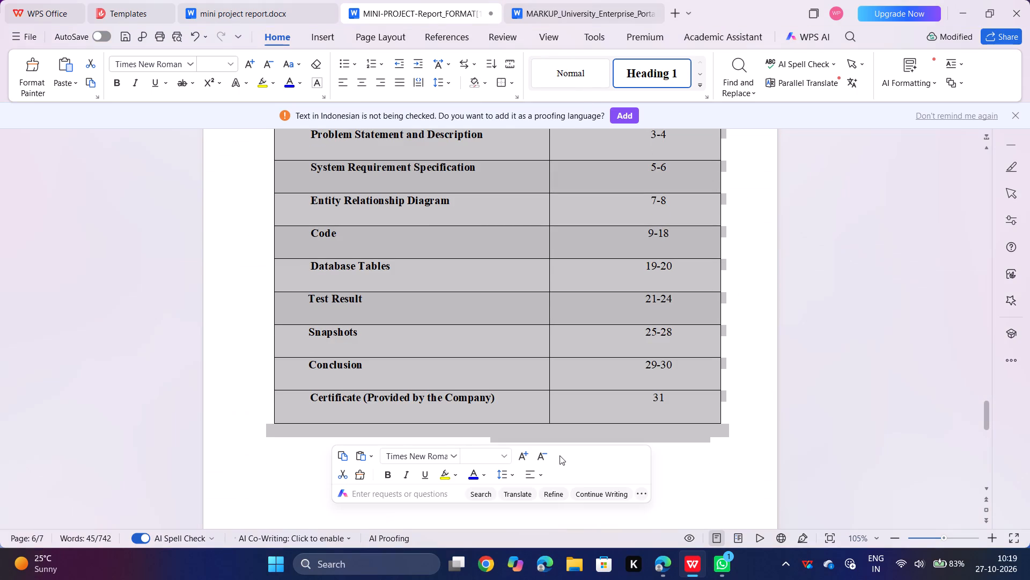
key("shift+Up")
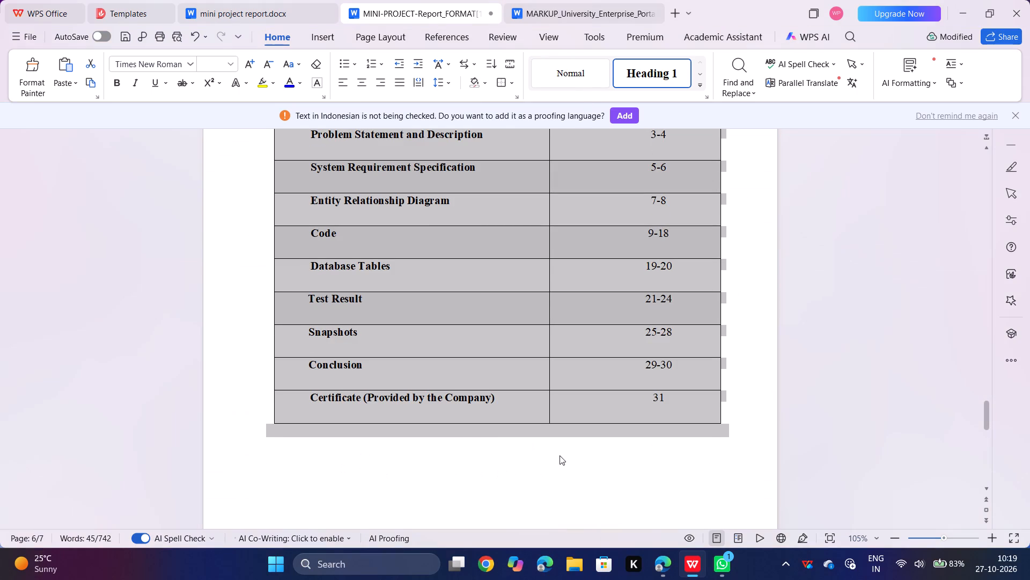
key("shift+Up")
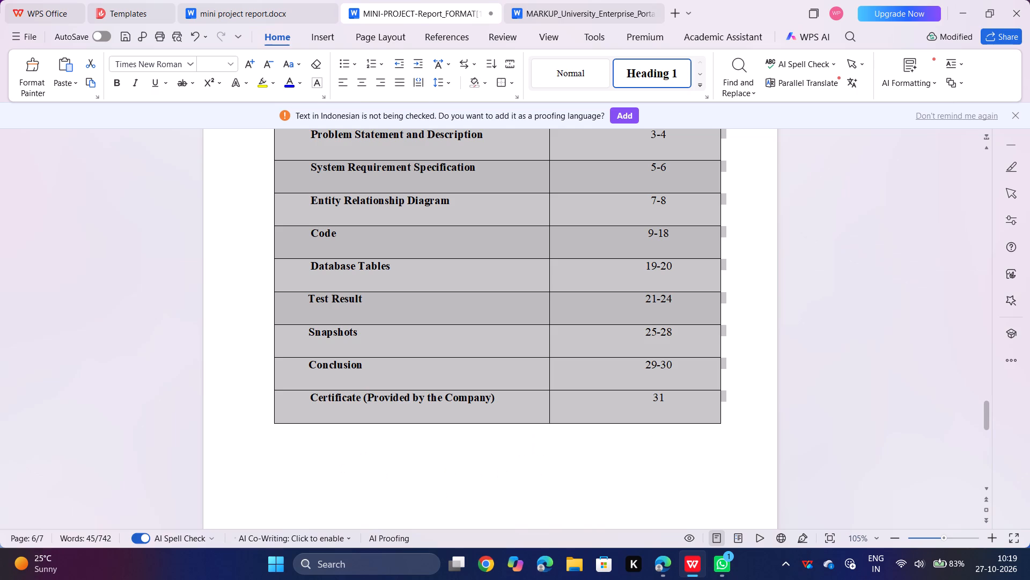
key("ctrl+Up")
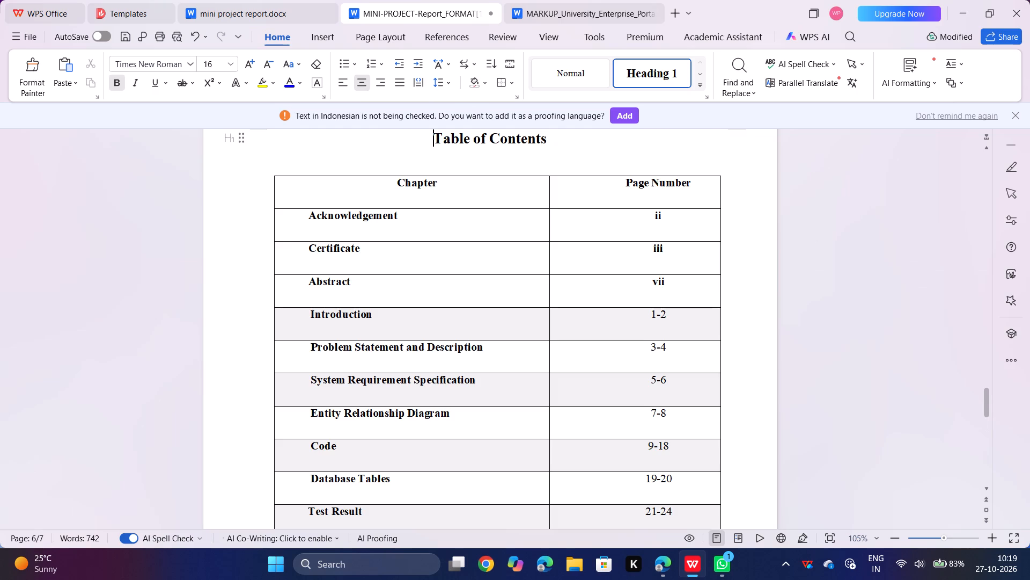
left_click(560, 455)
Look back through the pages from the page 6 contents table to the contents table on page 2.
scroll(560, 455, "up", 2)
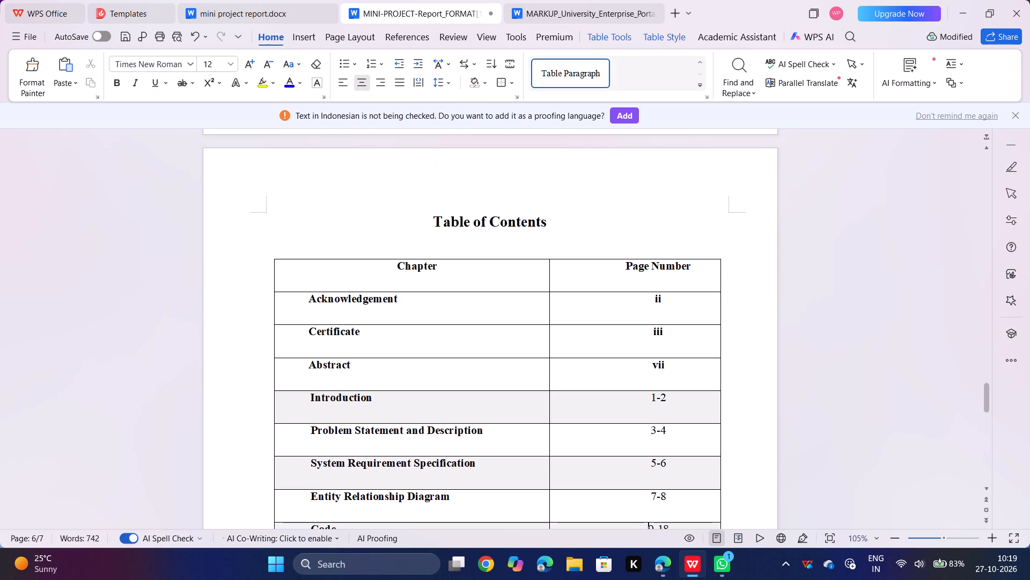
scroll(560, 455, "up", 9)
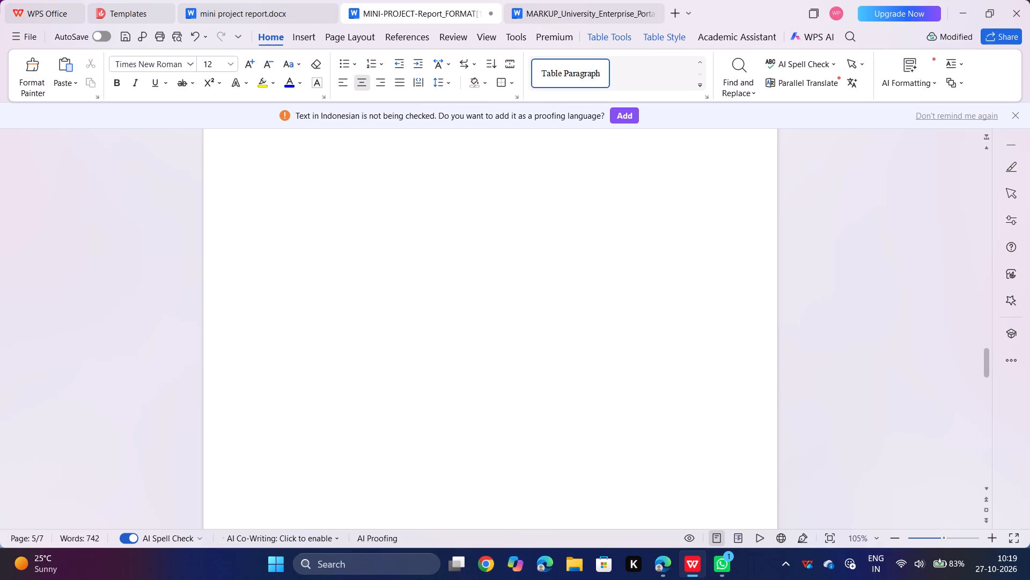
scroll(560, 455, "up", 6)
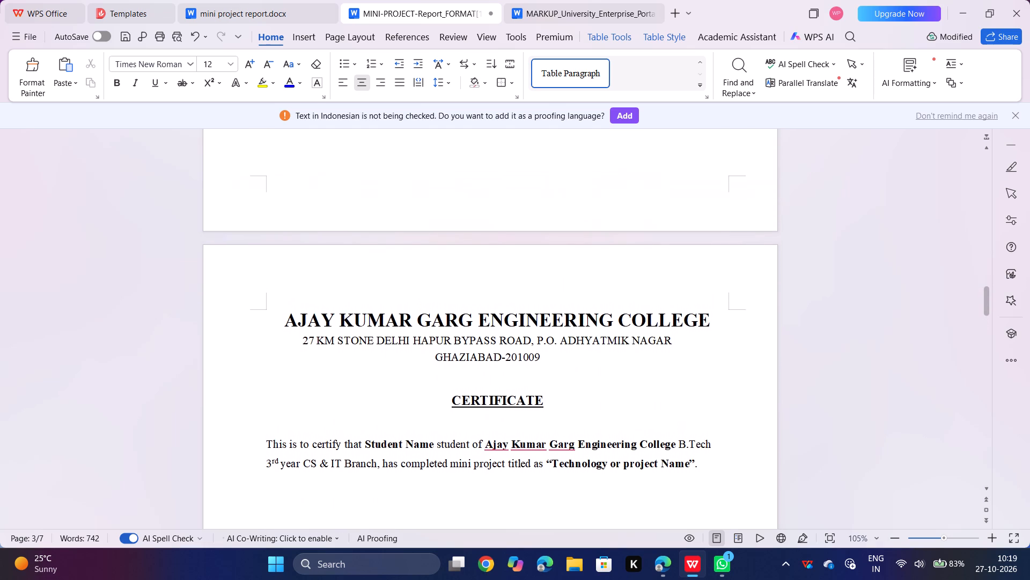
scroll(560, 455, "up", 12)
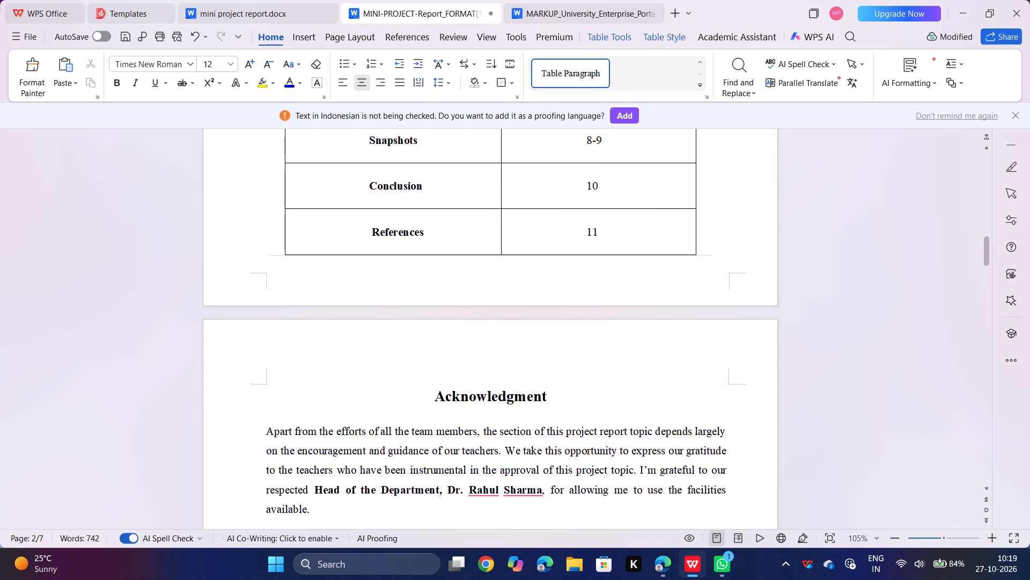
scroll(560, 455, "up", 3)
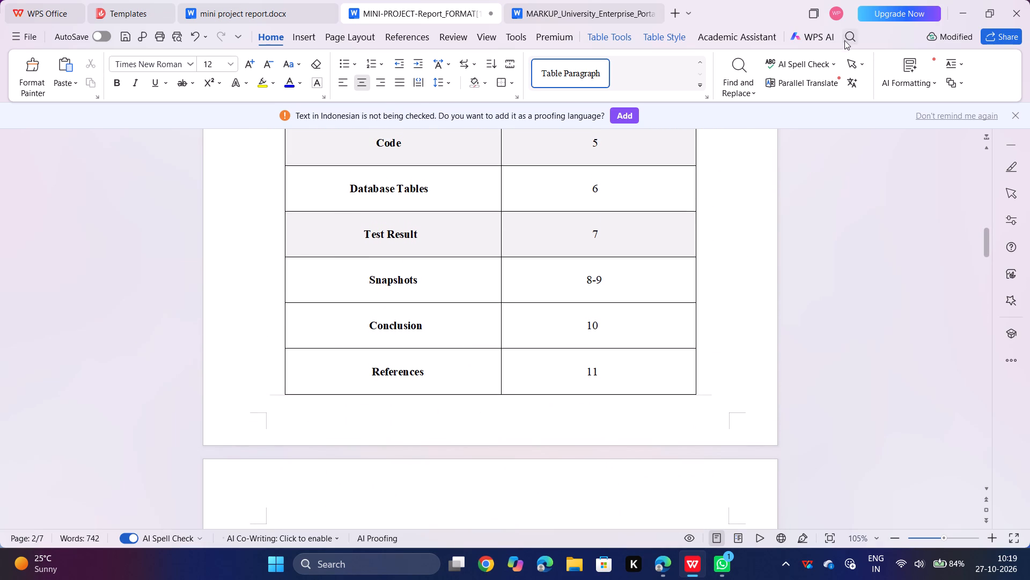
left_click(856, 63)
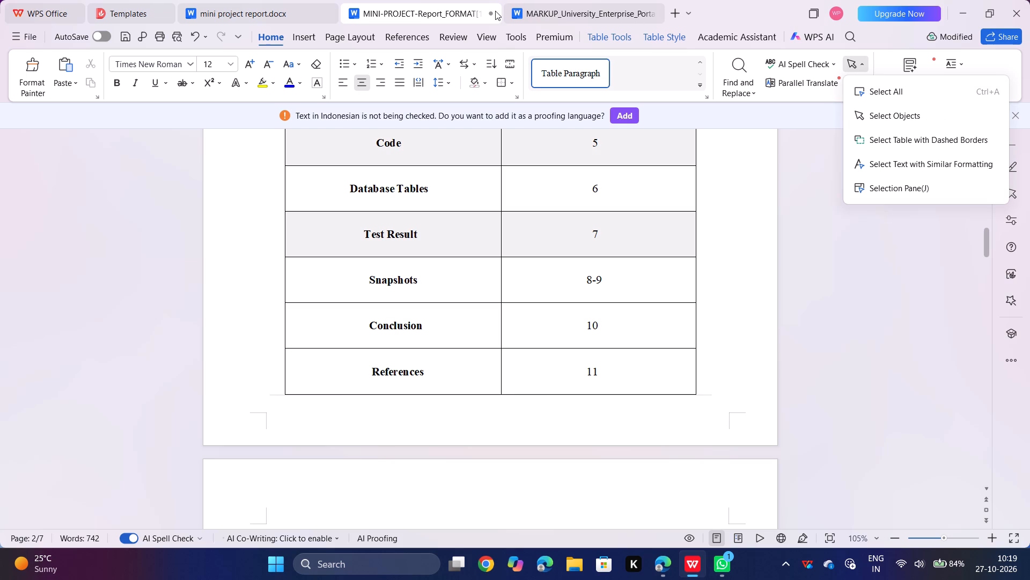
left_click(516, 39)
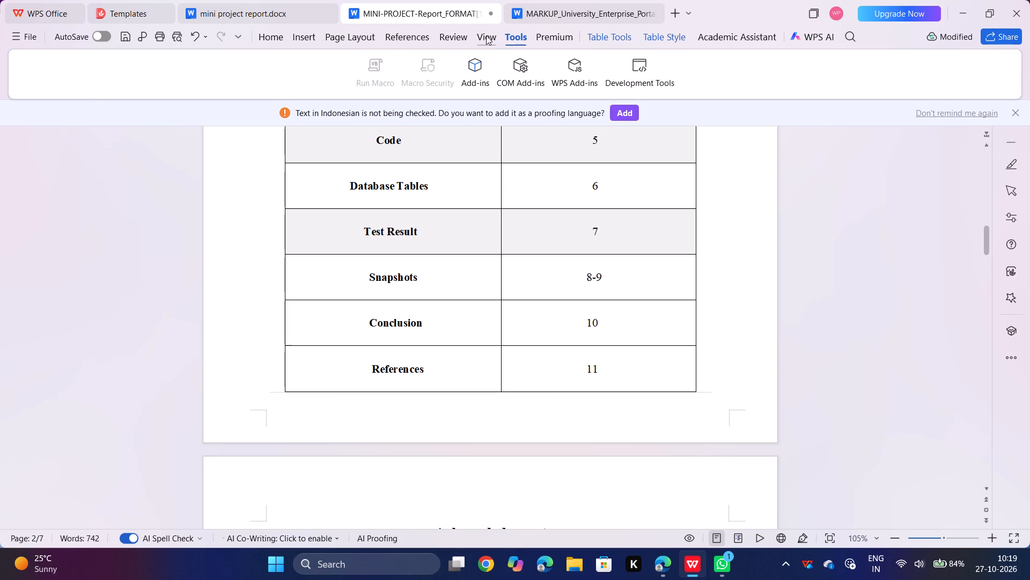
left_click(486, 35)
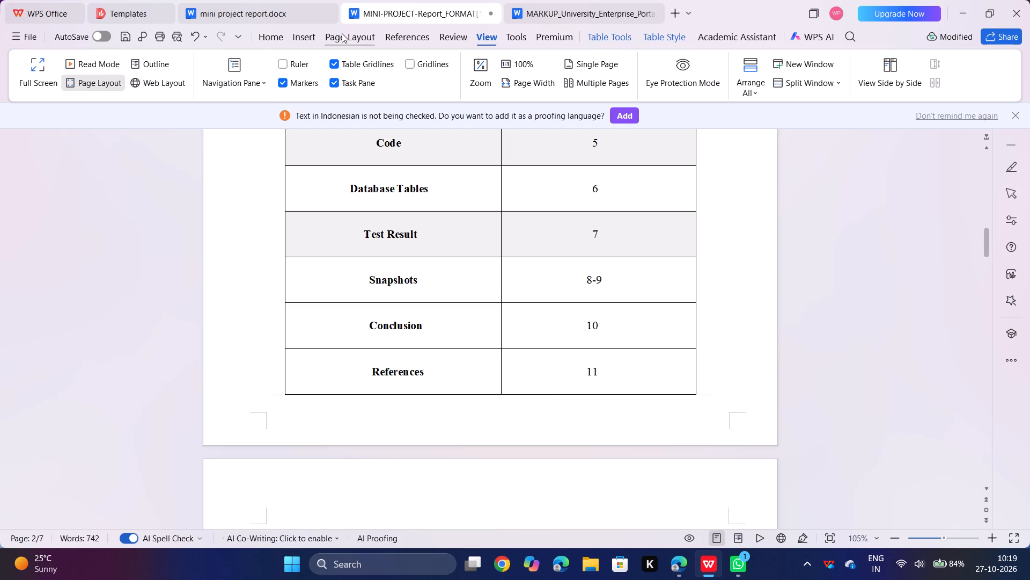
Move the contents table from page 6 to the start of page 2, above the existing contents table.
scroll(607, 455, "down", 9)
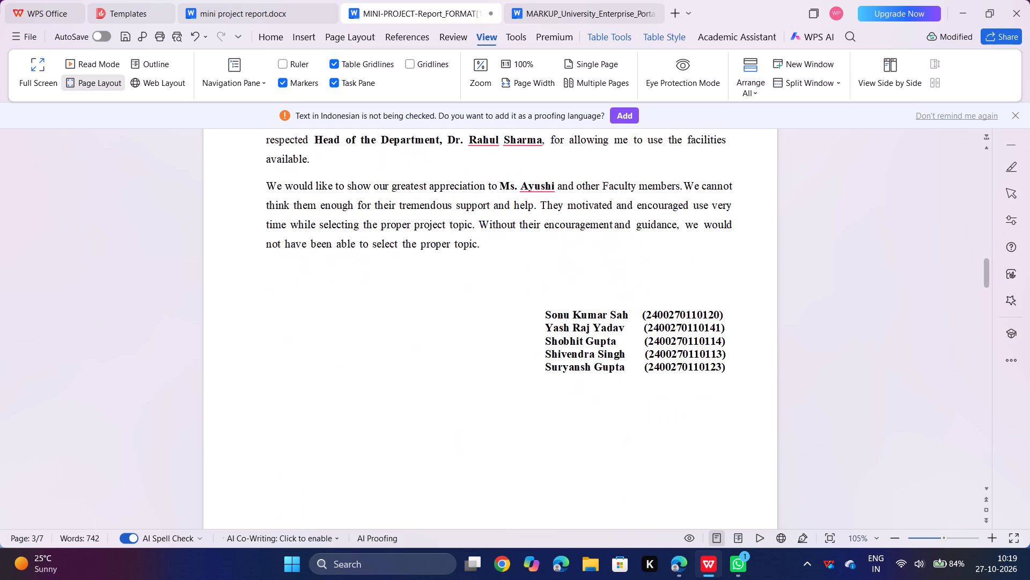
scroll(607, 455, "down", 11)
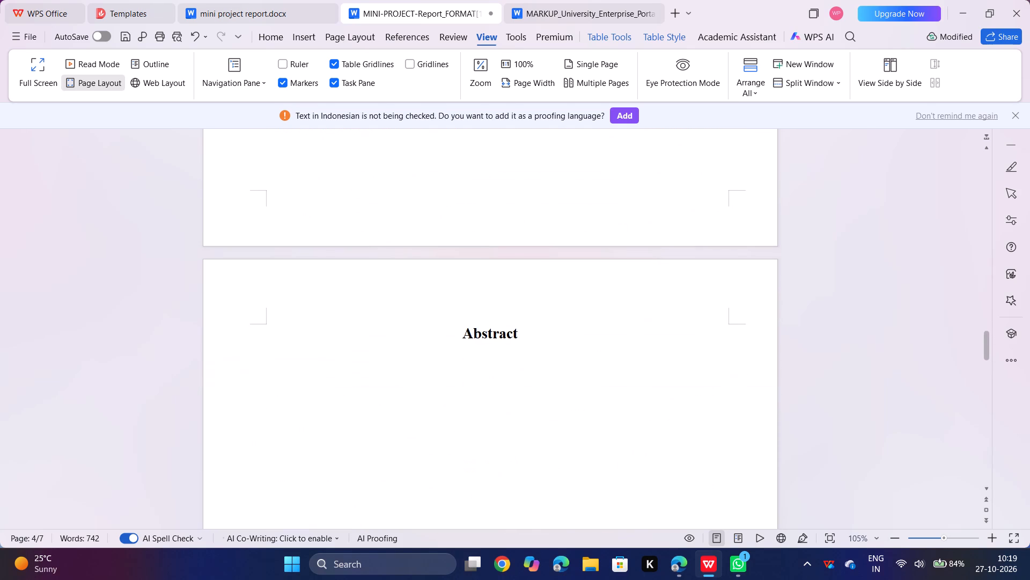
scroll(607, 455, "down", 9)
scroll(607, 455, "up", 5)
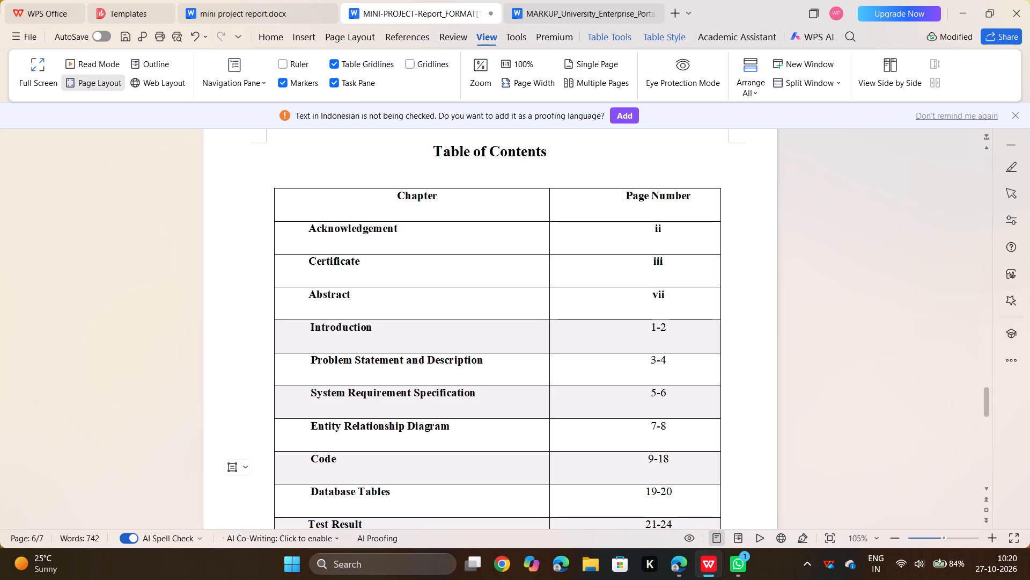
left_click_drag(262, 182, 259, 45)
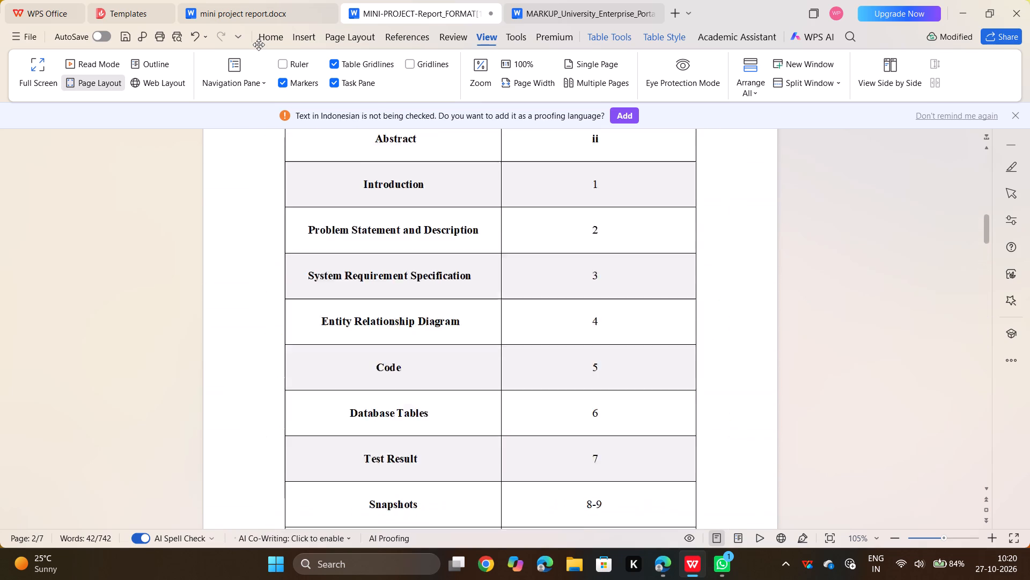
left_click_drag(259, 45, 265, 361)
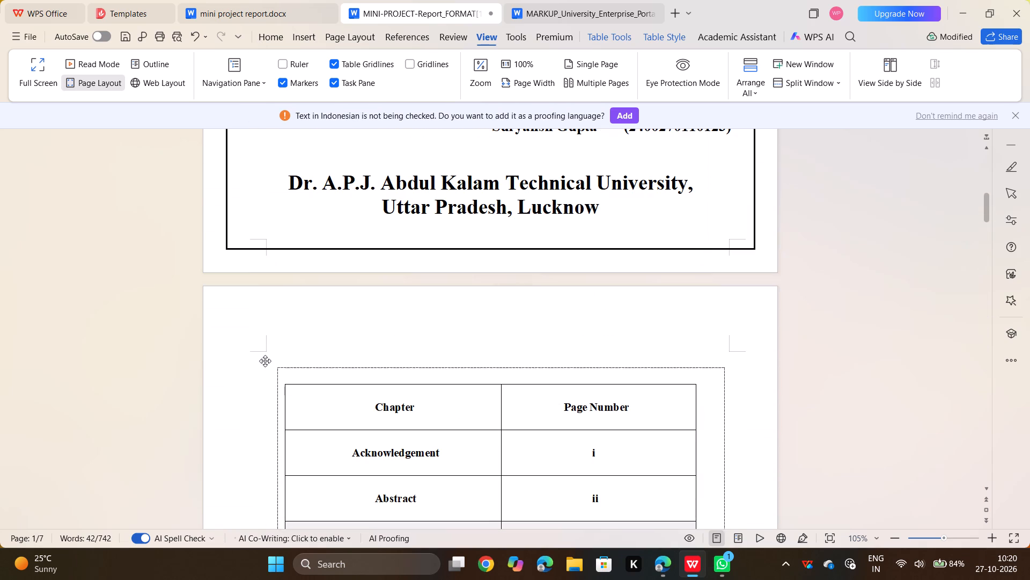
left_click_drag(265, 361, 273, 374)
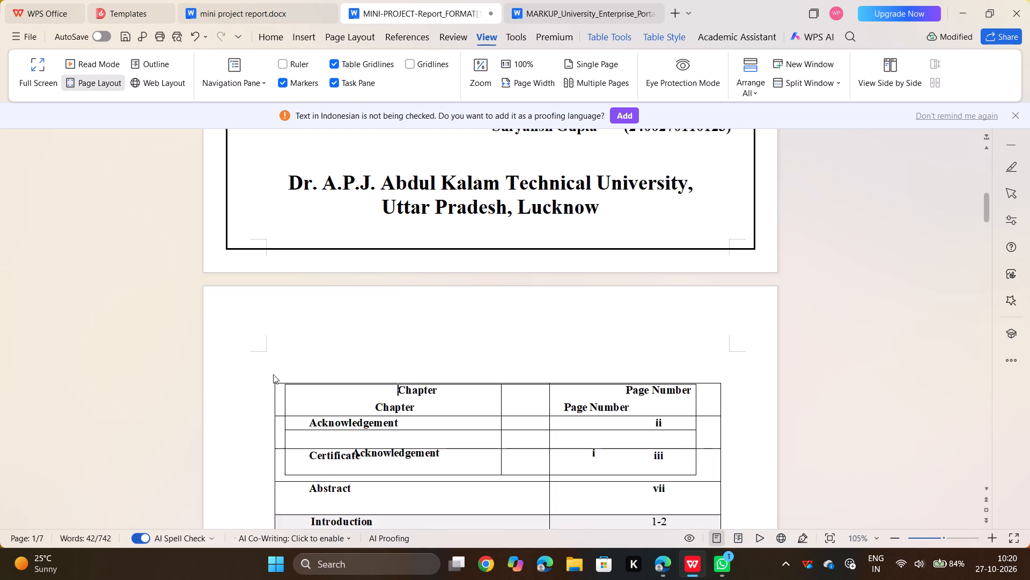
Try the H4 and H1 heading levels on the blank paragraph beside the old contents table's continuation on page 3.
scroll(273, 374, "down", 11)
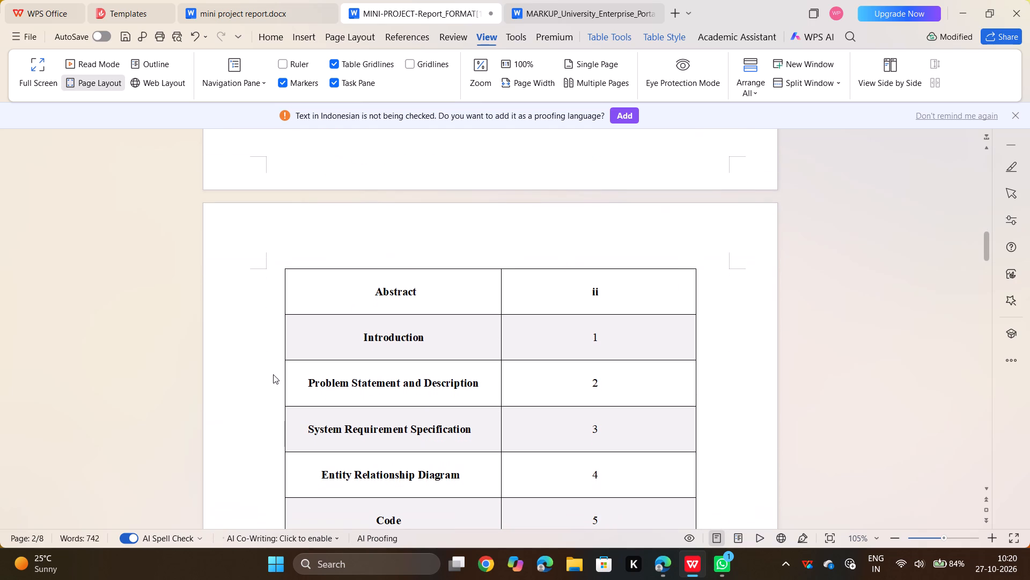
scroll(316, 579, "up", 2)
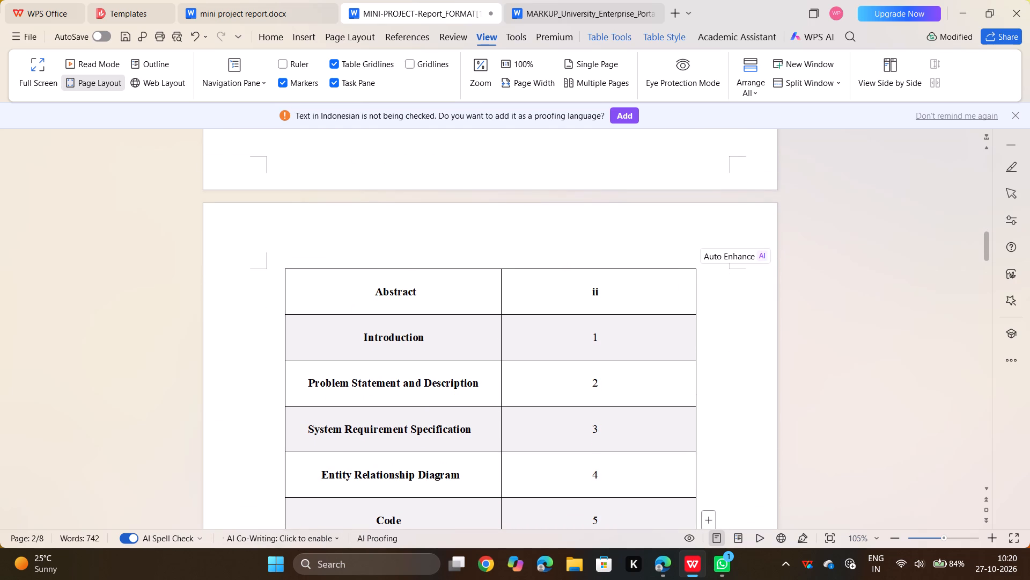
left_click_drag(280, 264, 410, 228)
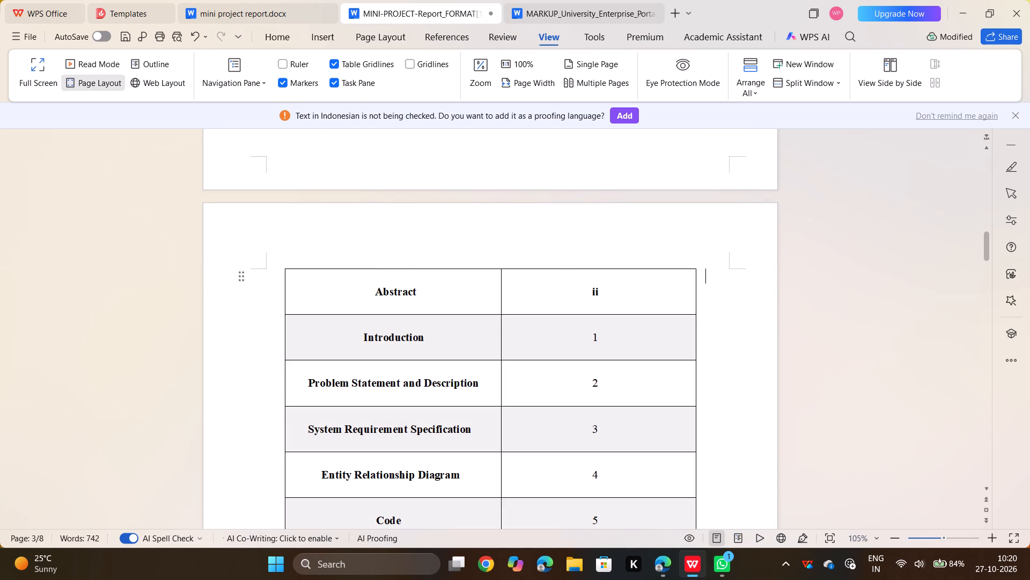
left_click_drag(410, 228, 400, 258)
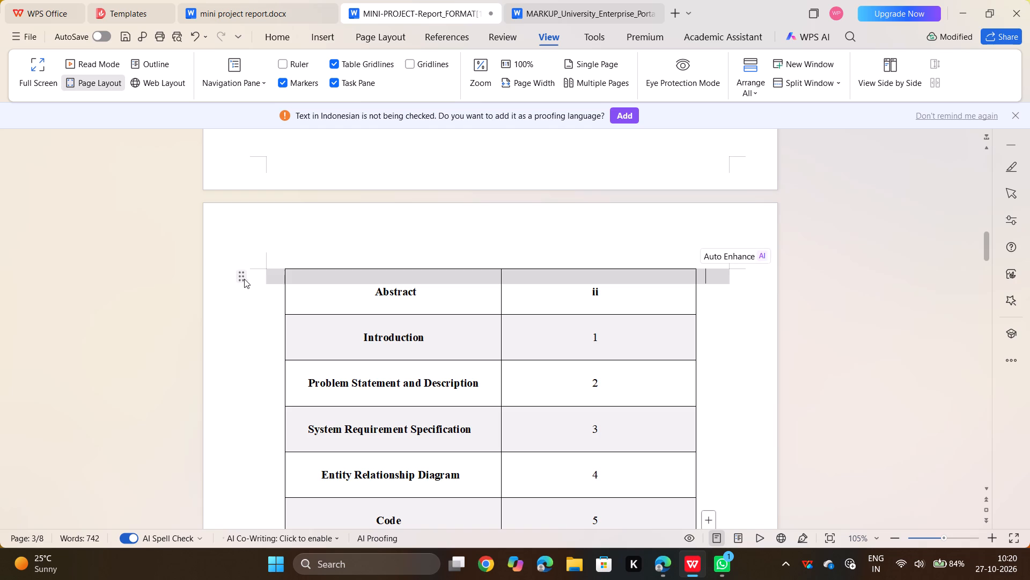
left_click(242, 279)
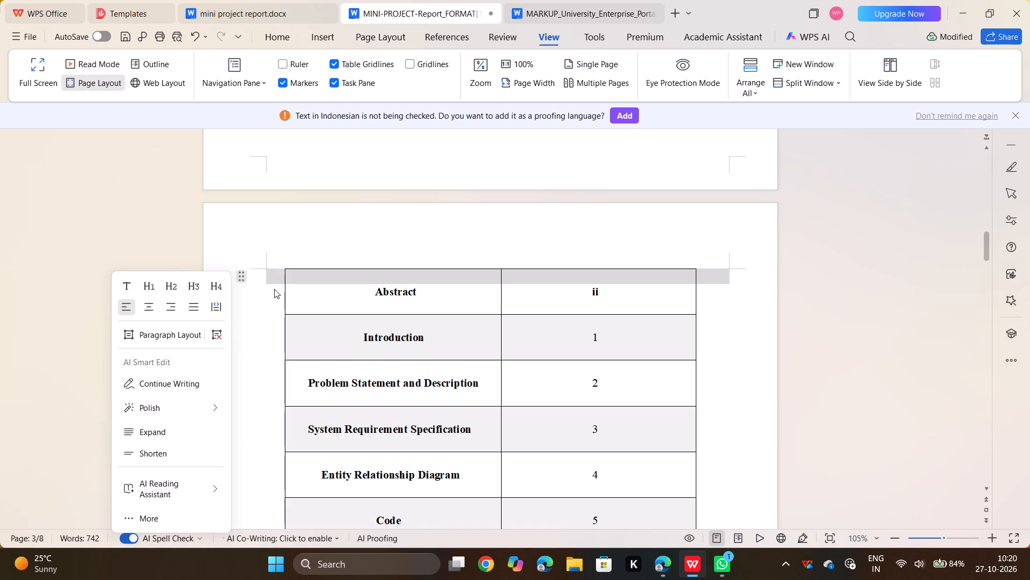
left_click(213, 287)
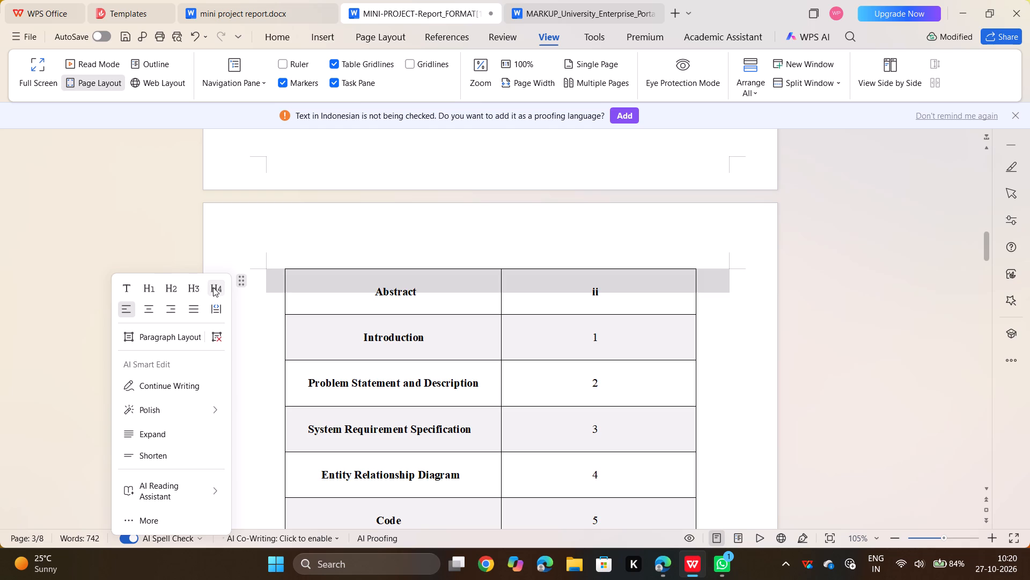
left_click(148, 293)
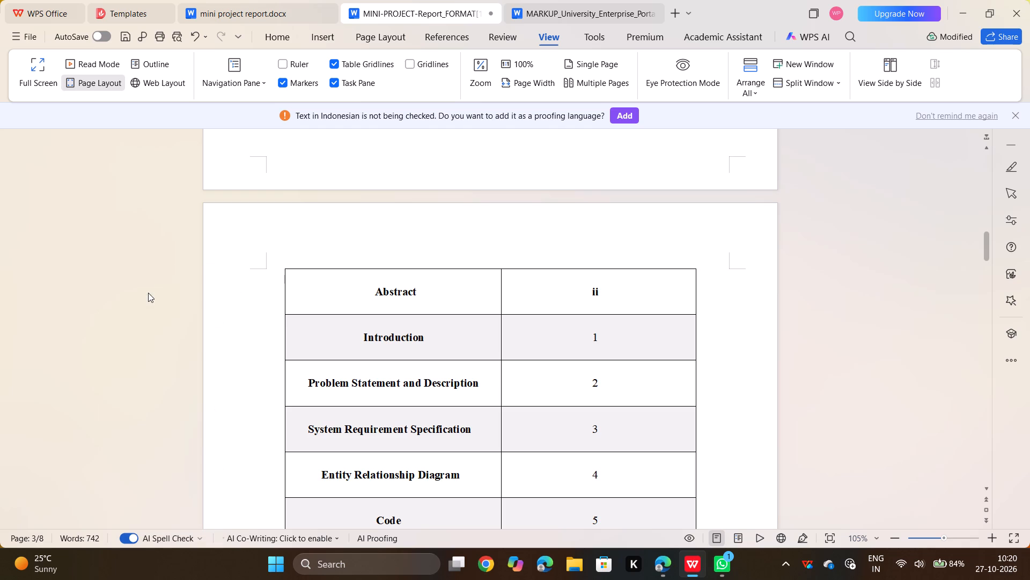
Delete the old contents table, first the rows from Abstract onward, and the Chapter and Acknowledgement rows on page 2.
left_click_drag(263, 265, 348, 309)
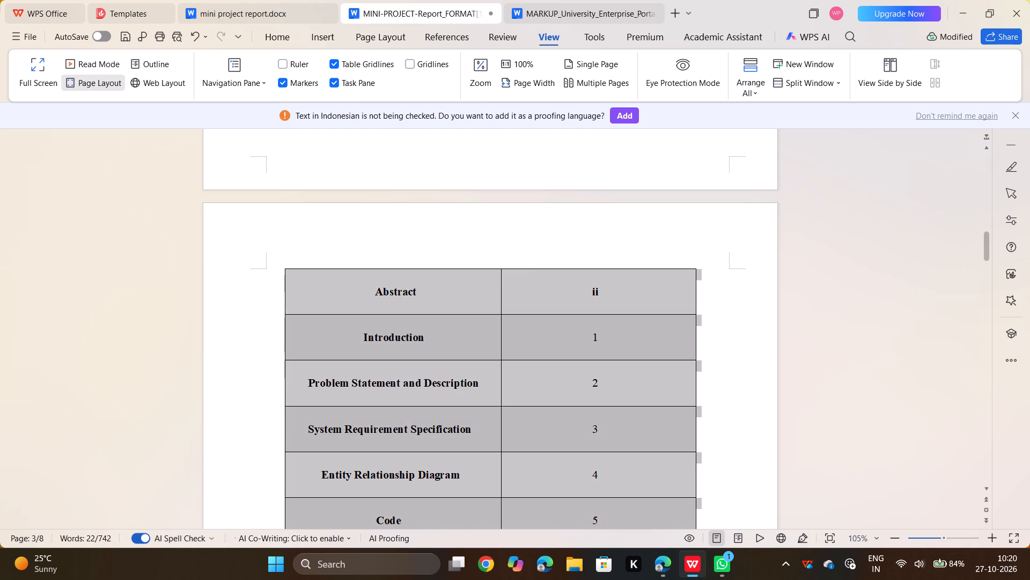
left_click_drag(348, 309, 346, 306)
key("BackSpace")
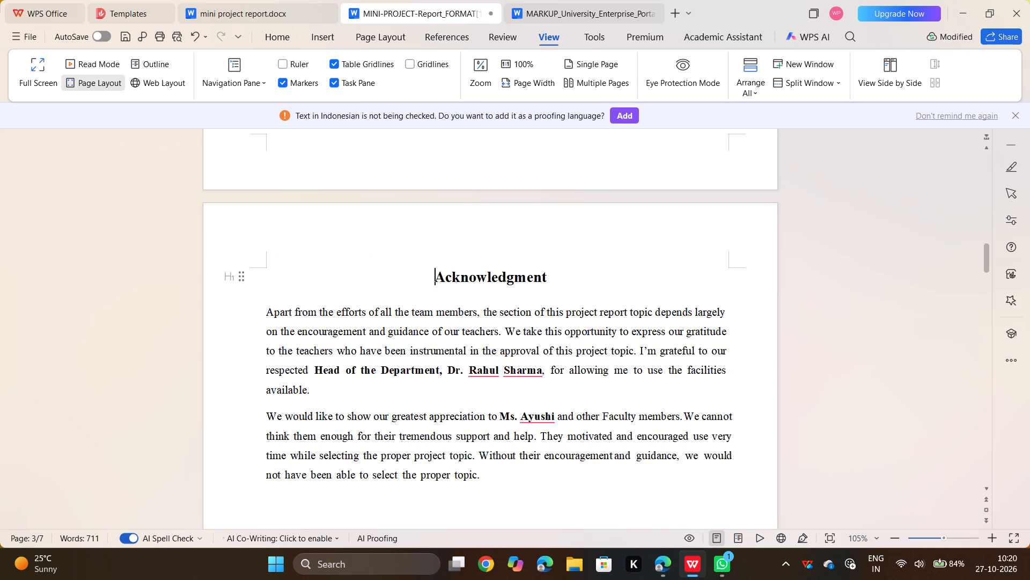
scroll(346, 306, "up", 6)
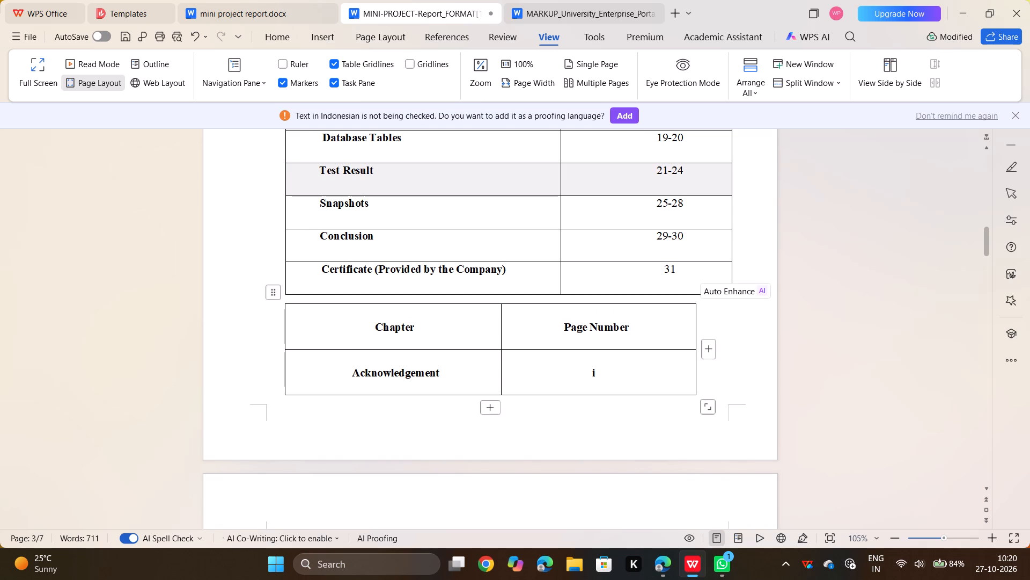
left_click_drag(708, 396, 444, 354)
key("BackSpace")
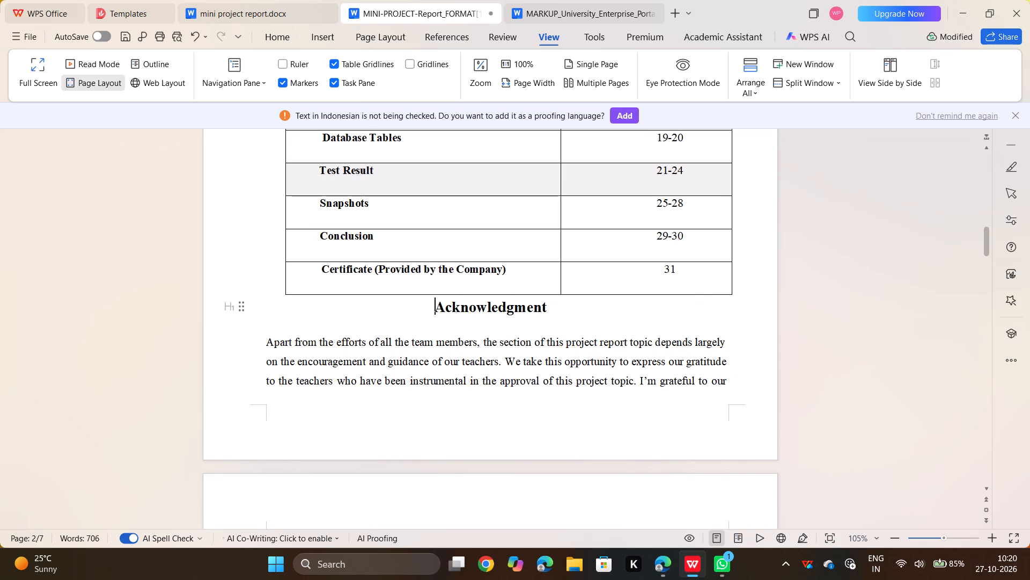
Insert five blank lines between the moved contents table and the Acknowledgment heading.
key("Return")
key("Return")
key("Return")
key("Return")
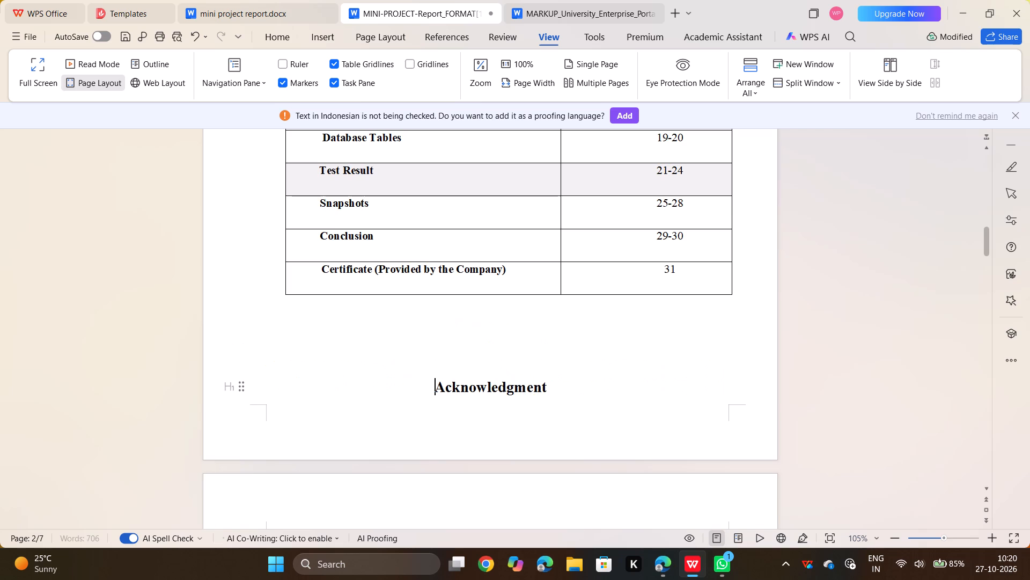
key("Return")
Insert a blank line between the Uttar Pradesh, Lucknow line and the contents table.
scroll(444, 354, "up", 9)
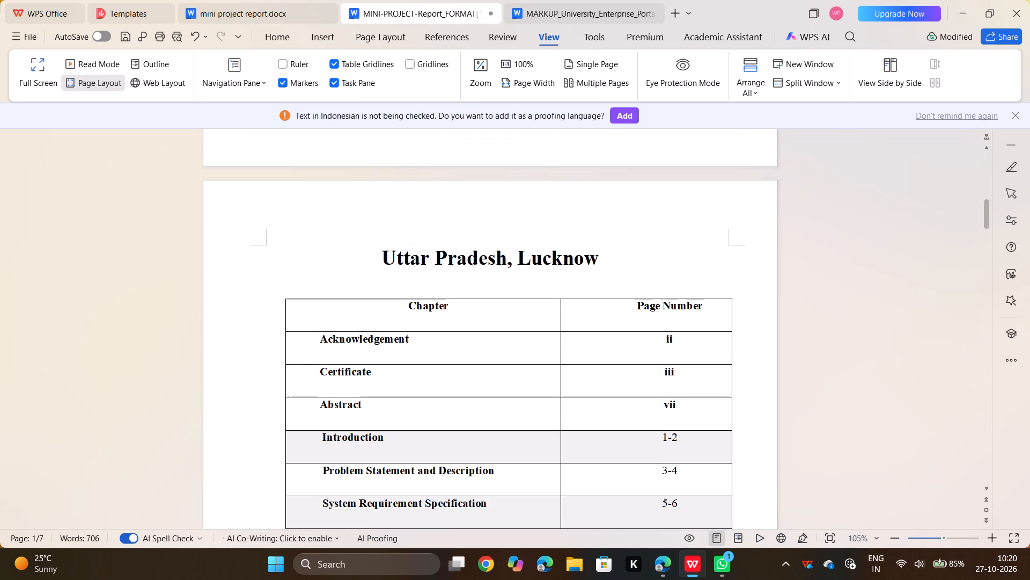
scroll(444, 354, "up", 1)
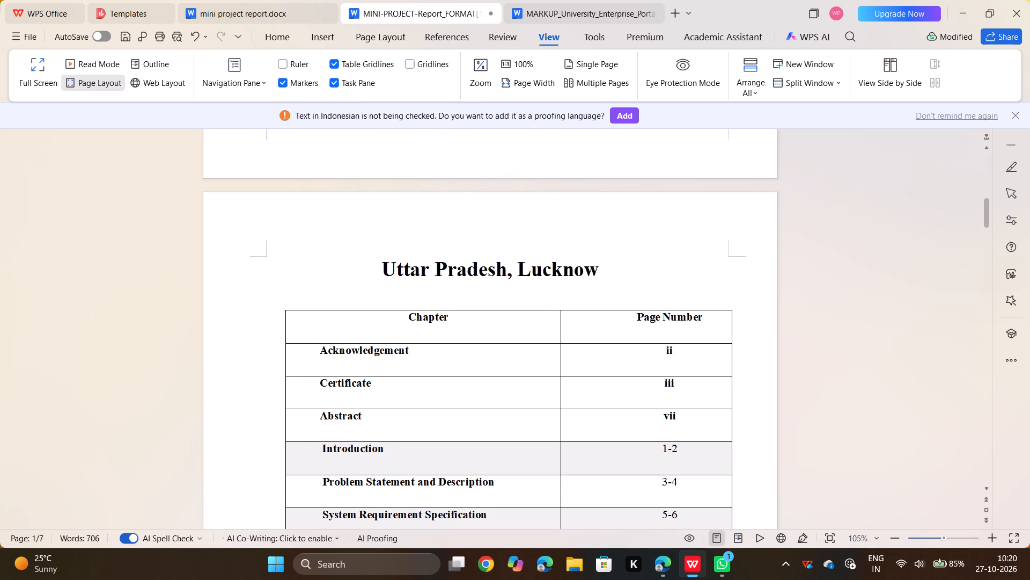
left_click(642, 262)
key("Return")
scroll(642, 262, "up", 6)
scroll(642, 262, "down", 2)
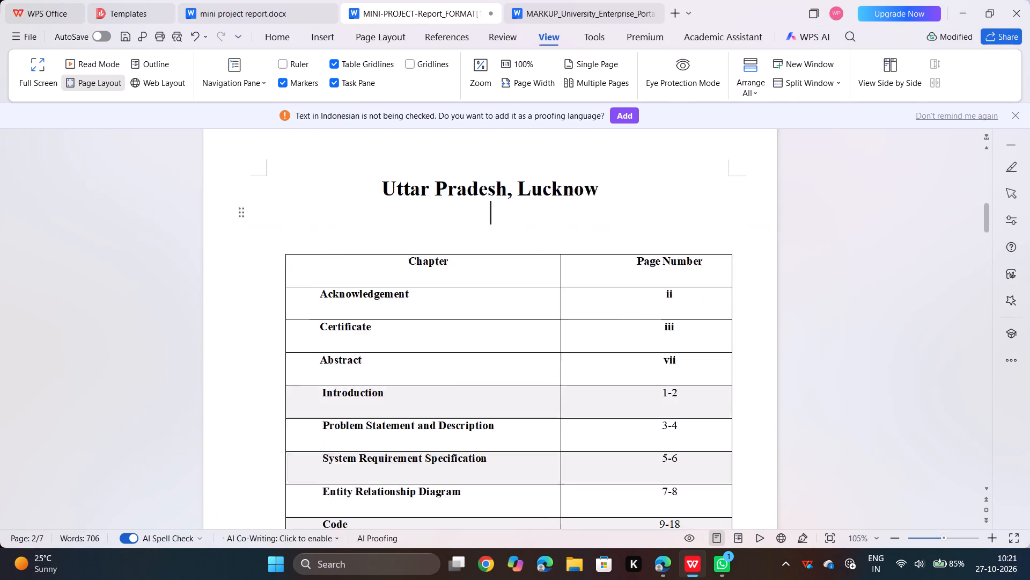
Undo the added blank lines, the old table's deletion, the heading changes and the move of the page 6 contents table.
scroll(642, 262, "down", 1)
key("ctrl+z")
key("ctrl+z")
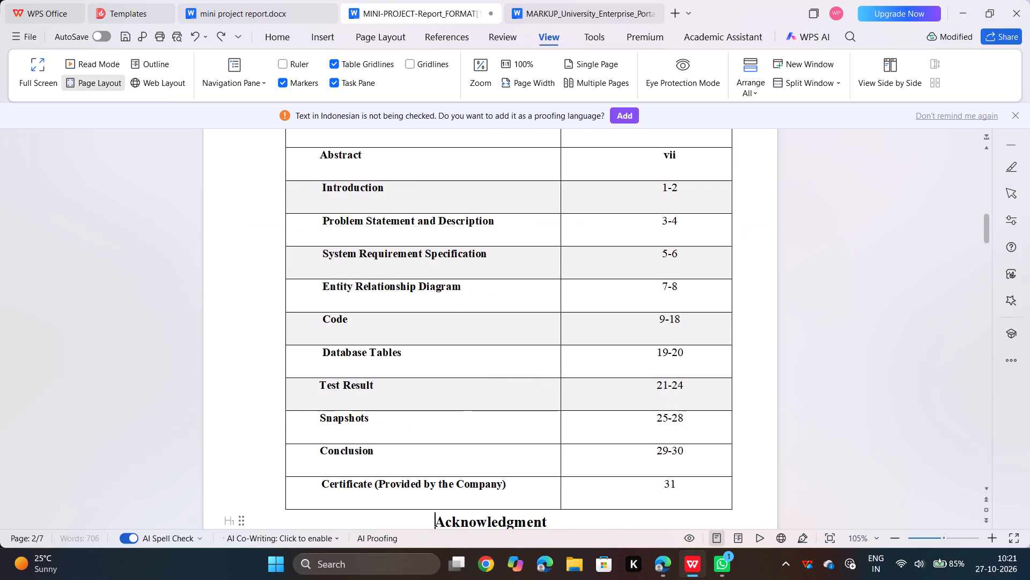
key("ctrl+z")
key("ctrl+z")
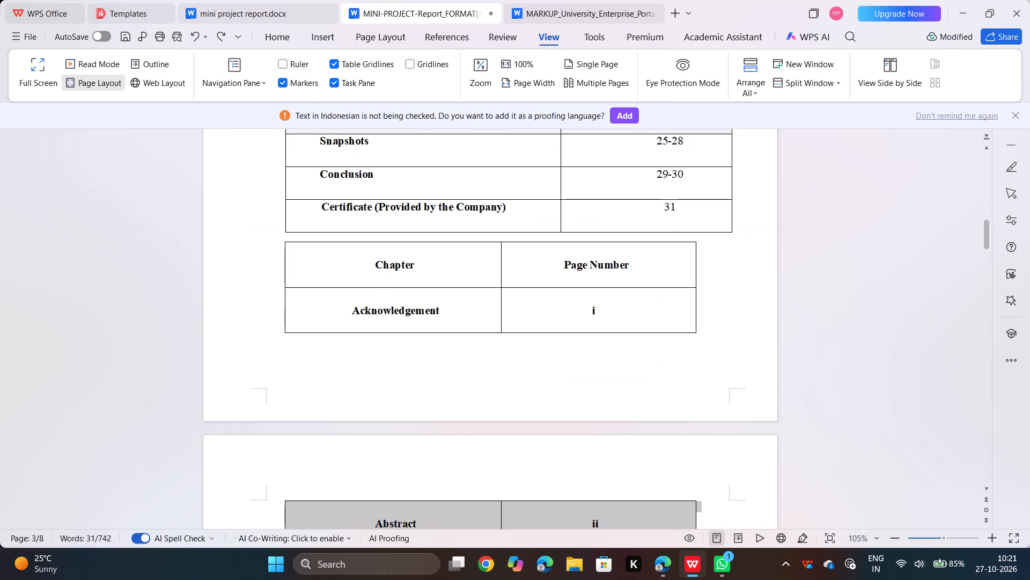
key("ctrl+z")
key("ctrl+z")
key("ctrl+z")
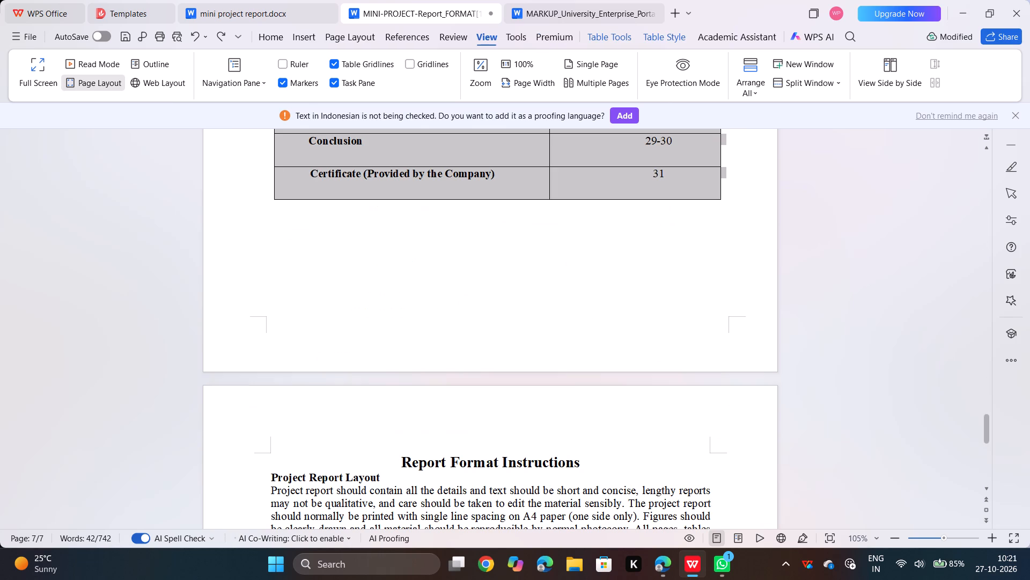
Delete the whole old contents table on page 2, from the Chapter header row through the References row.
scroll(642, 262, "up", 8)
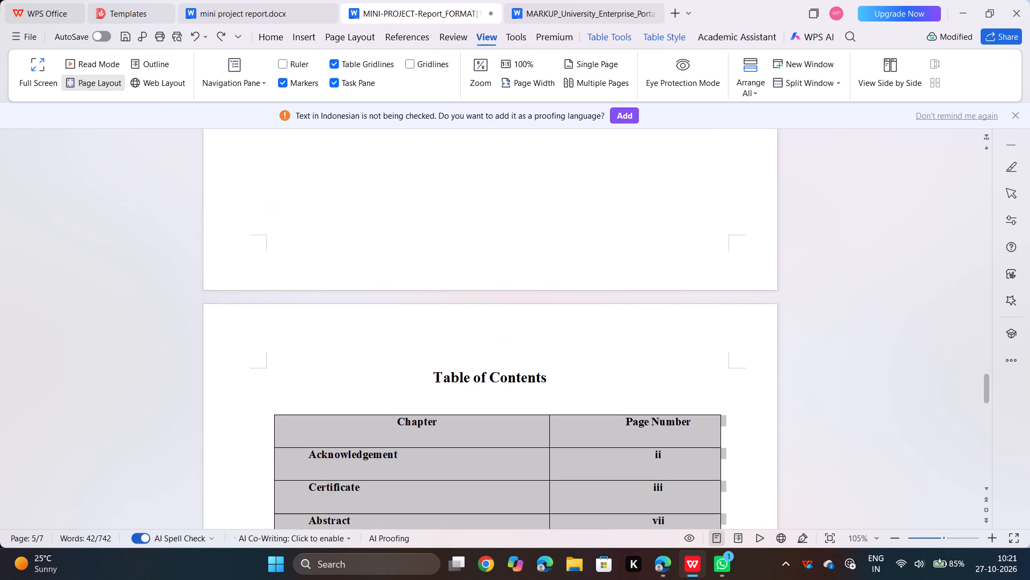
scroll(642, 262, "up", 12)
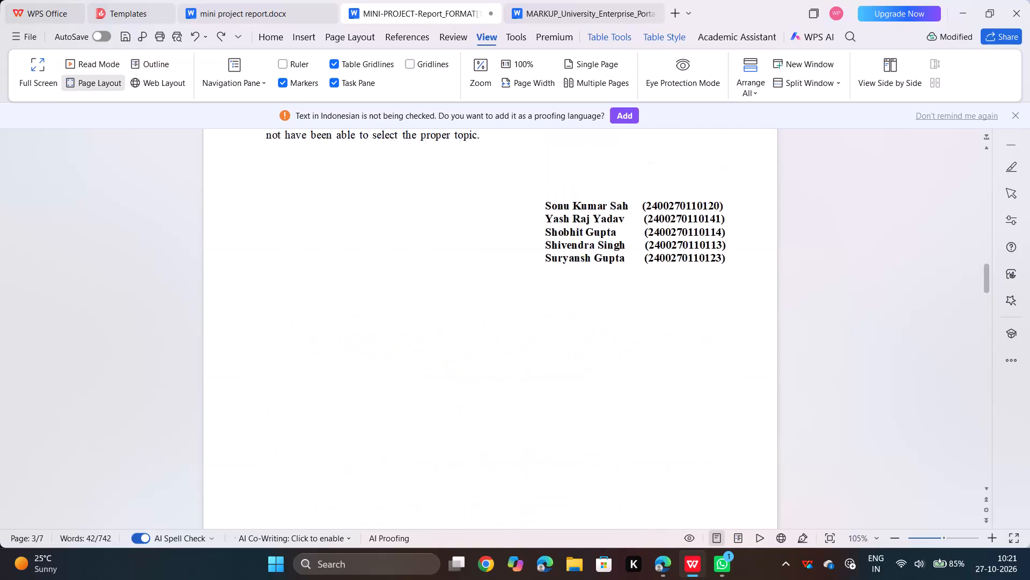
scroll(642, 262, "up", 7)
scroll(642, 262, "down", 10)
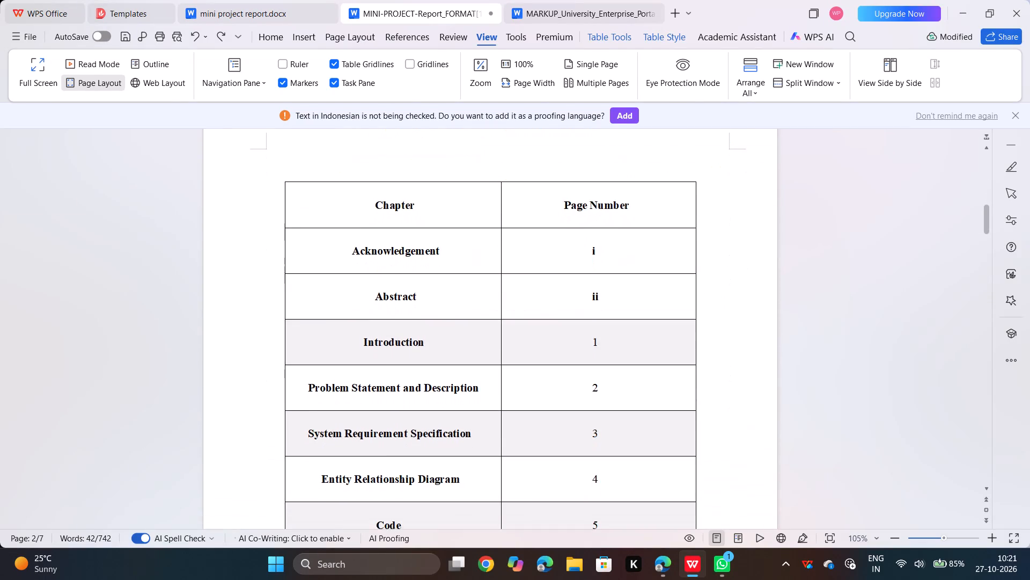
scroll(690, 447, "down", 4)
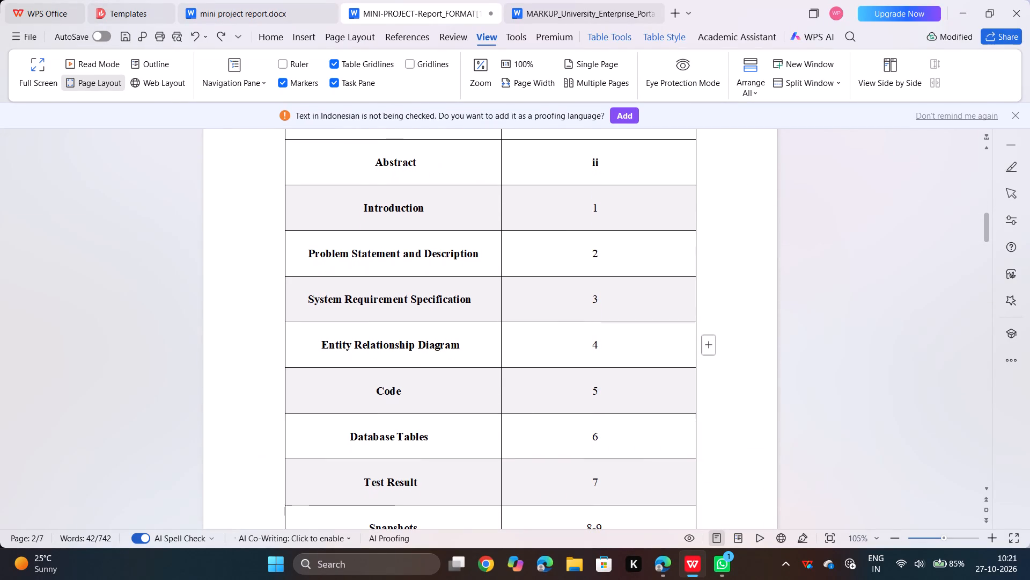
scroll(690, 447, "up", 4)
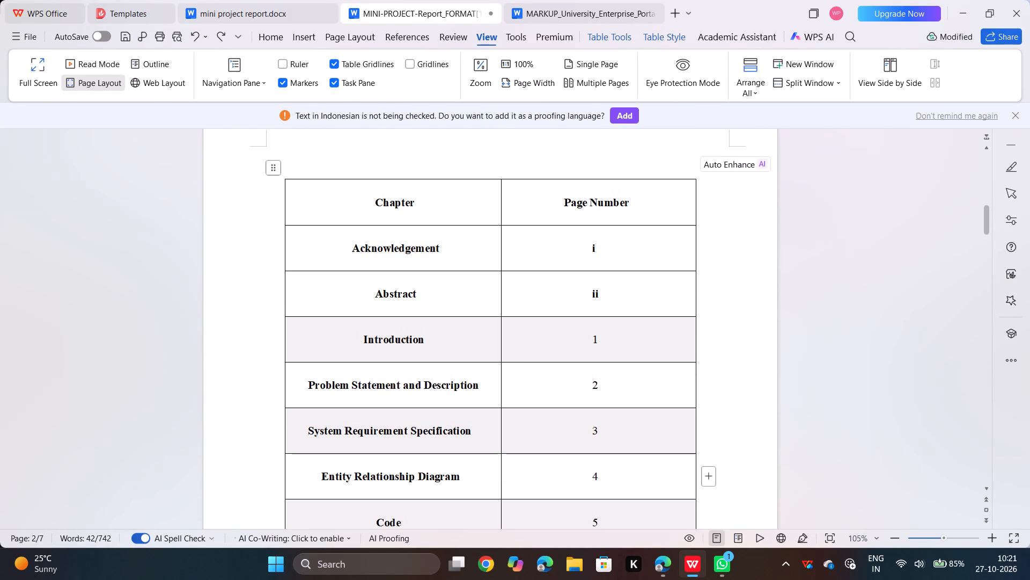
left_click_drag(278, 179, 535, 122)
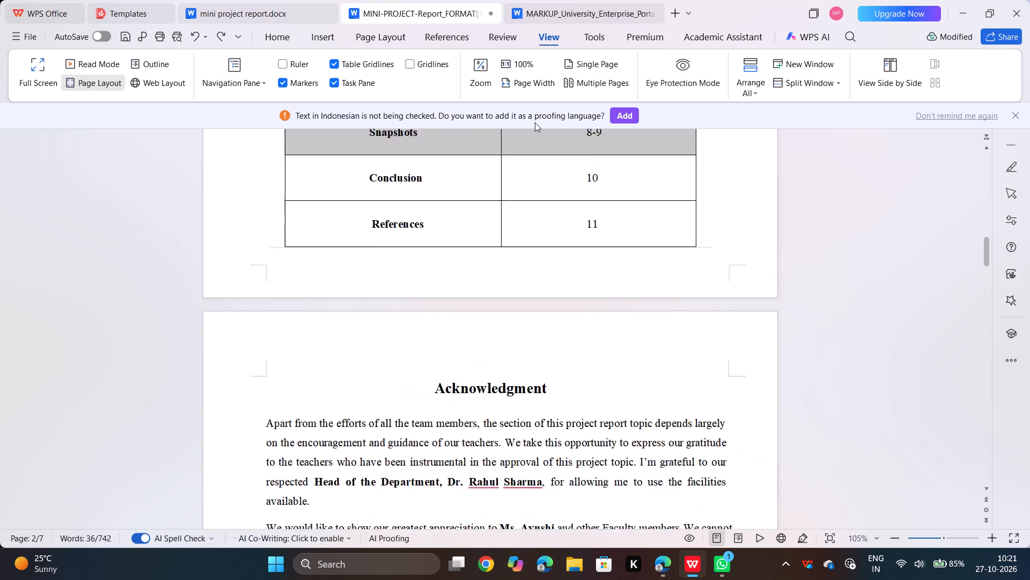
left_click_drag(535, 122, 674, 291)
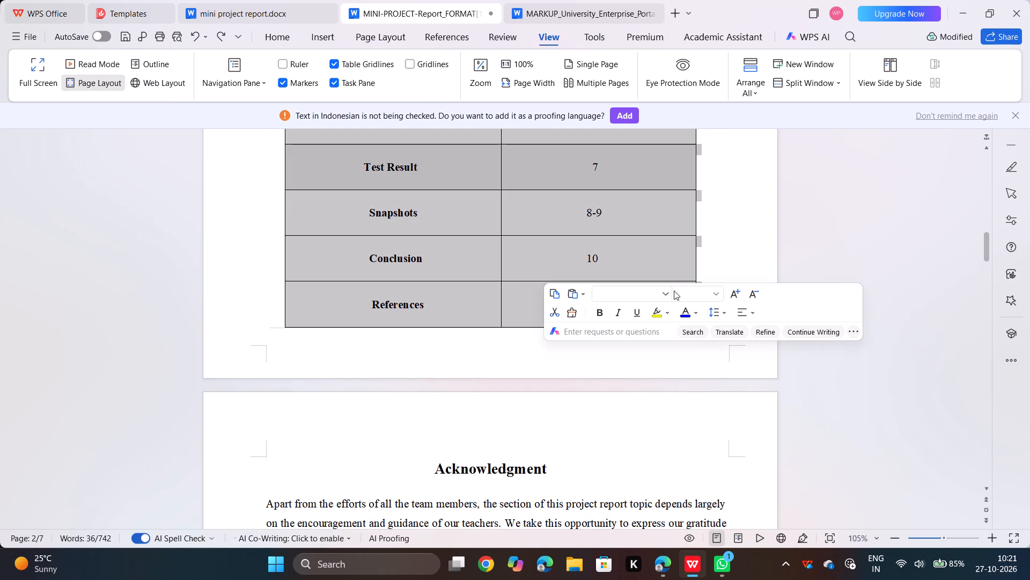
key("BackSpace")
Move the contents table from page 6 to the blank line on page 2, aligned with the page's left margin.
scroll(674, 291, "up", 7)
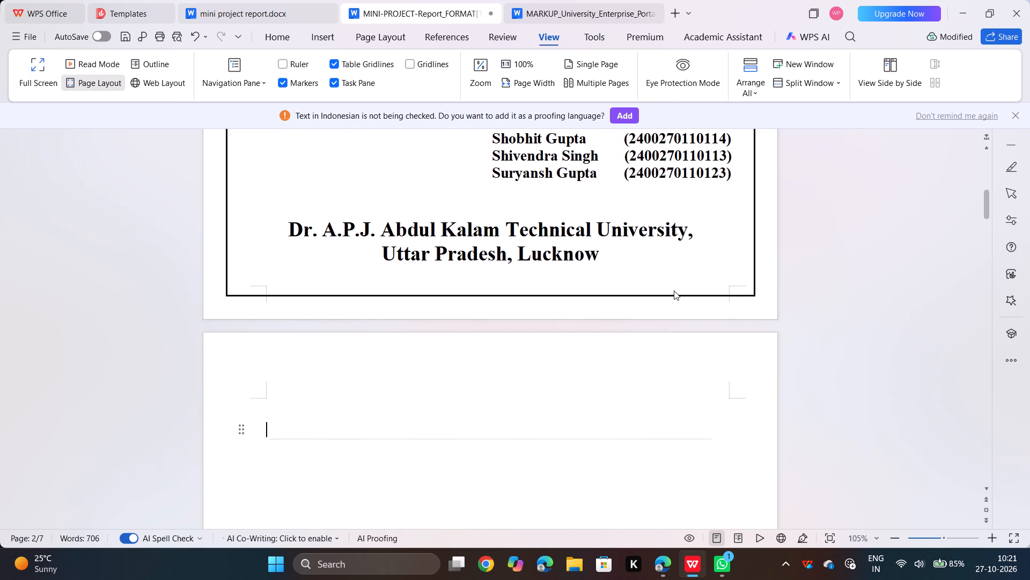
scroll(674, 291, "down", 7)
scroll(674, 291, "up", 2)
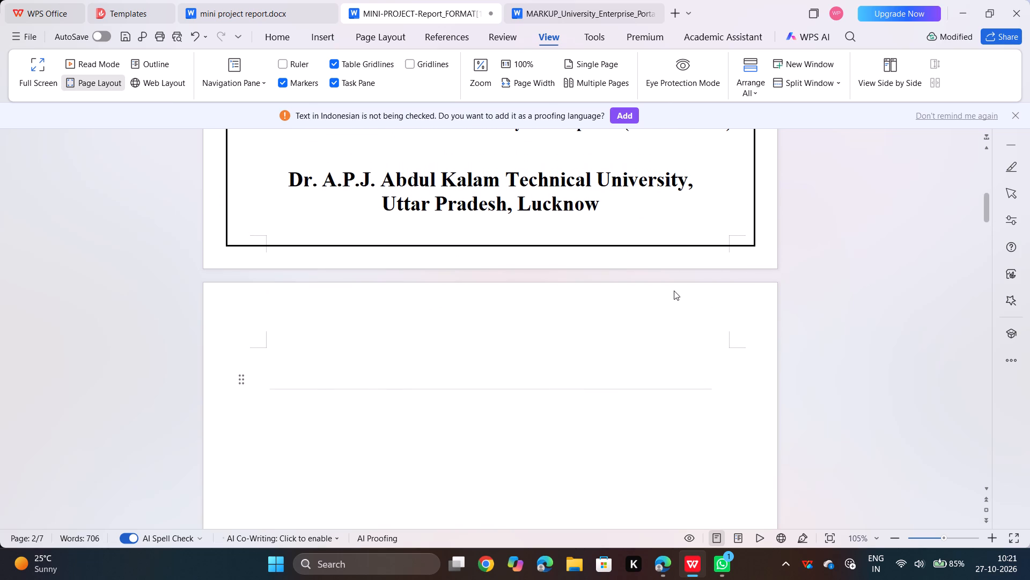
scroll(674, 291, "down", 6)
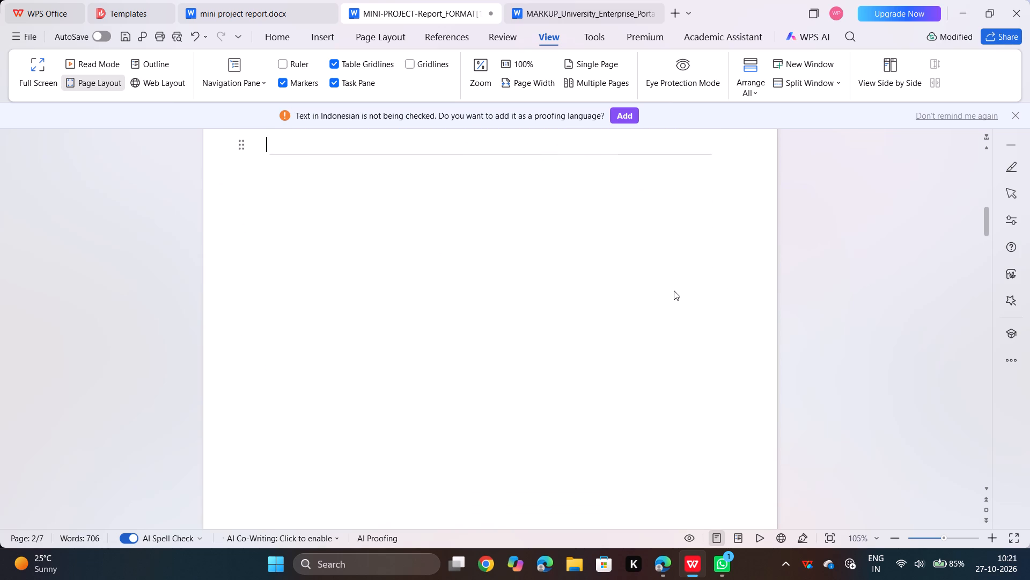
scroll(674, 291, "down", 3)
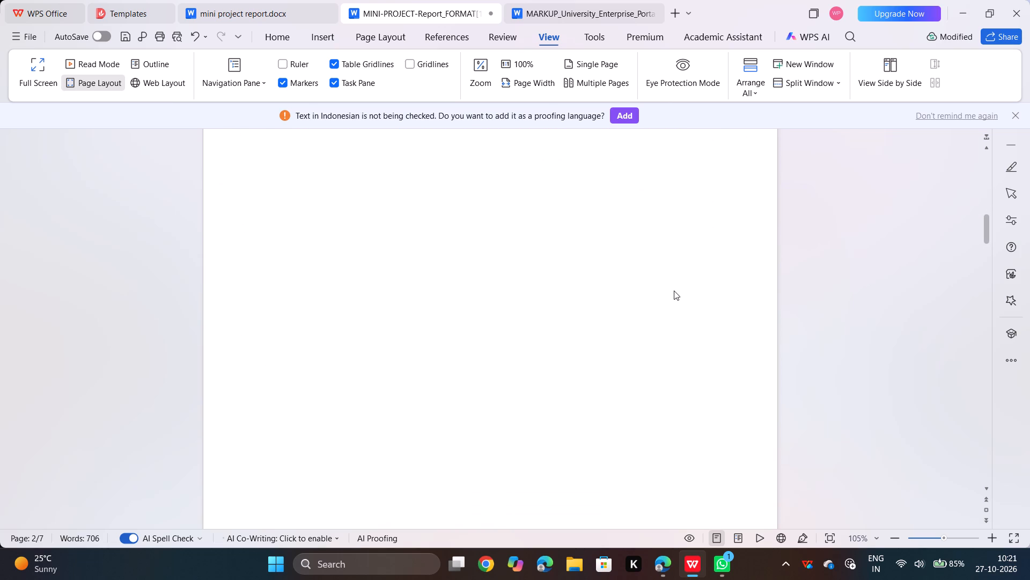
scroll(674, 291, "down", 18)
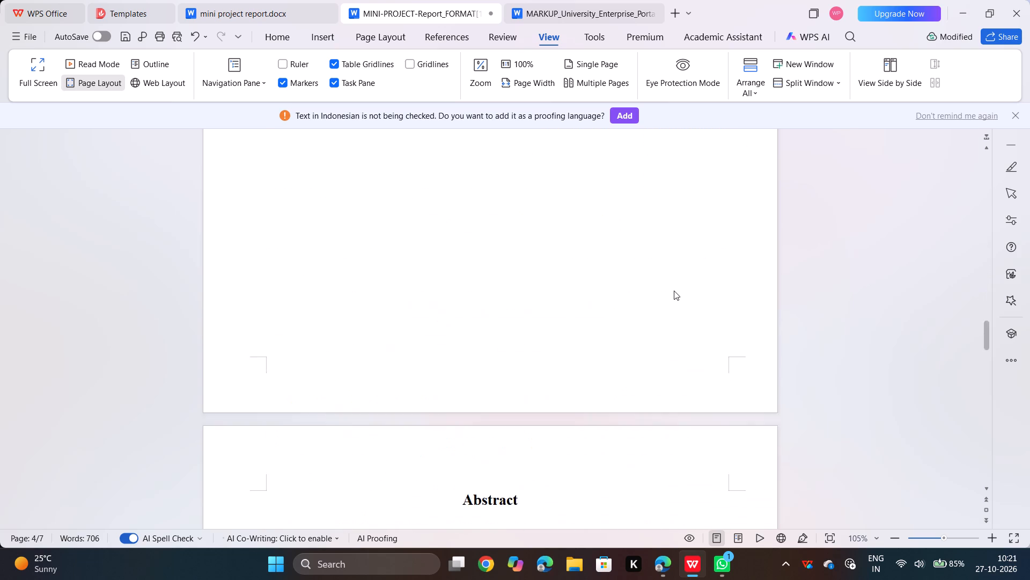
scroll(674, 291, "down", 4)
scroll(674, 291, "up", 6)
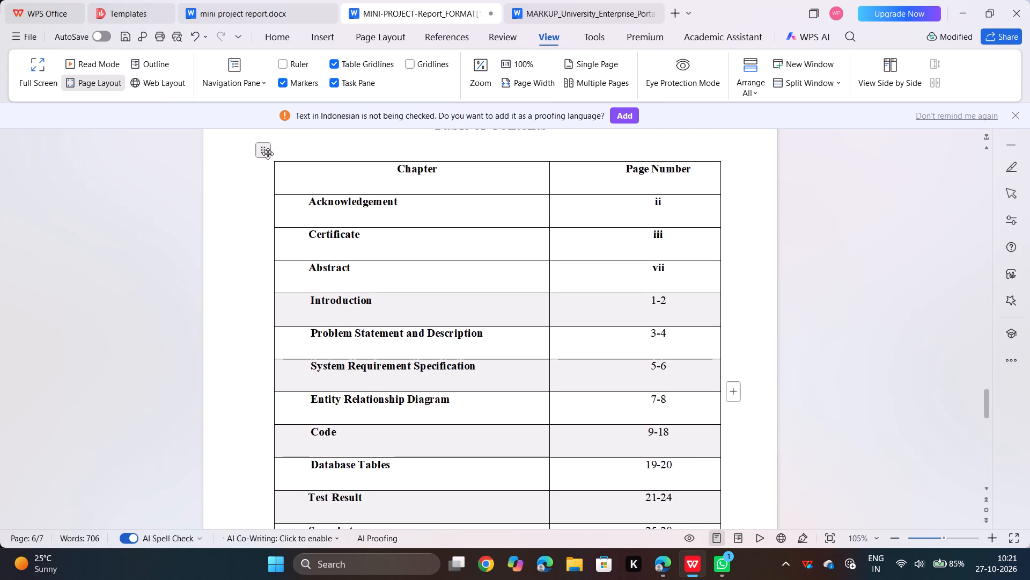
left_click_drag(268, 154, 274, 71)
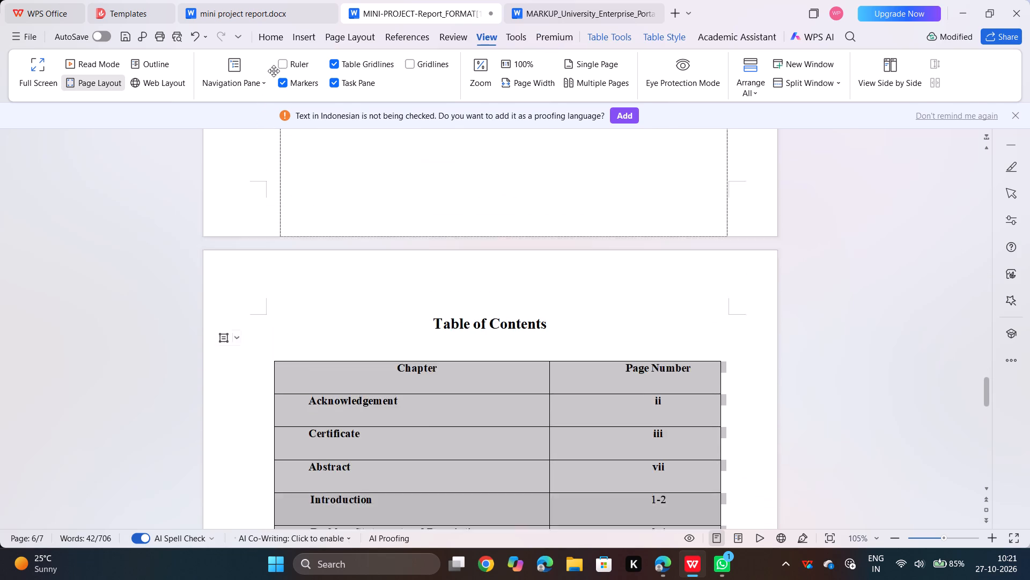
left_click_drag(274, 71, 268, 72)
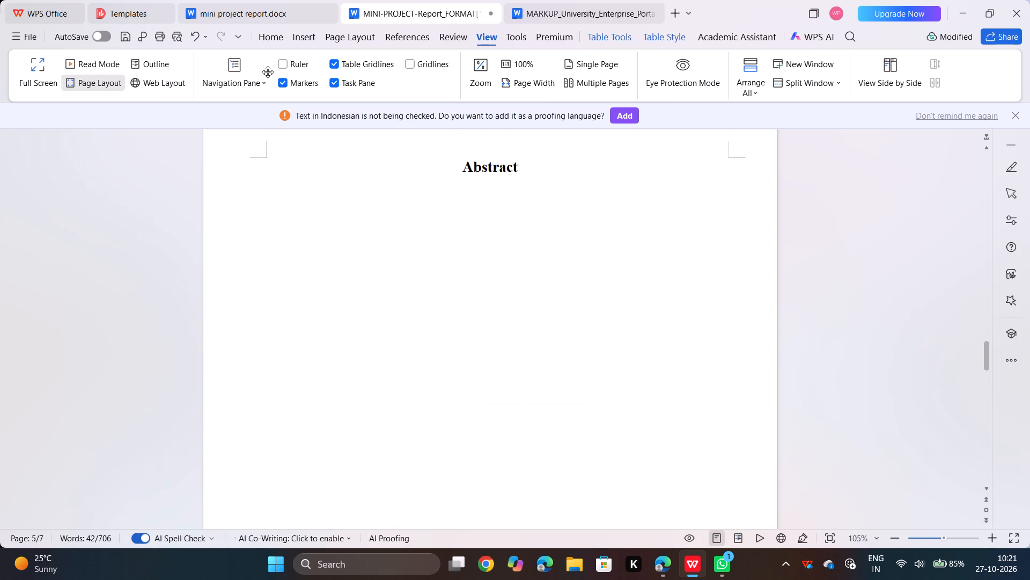
left_click_drag(268, 72, 268, 73)
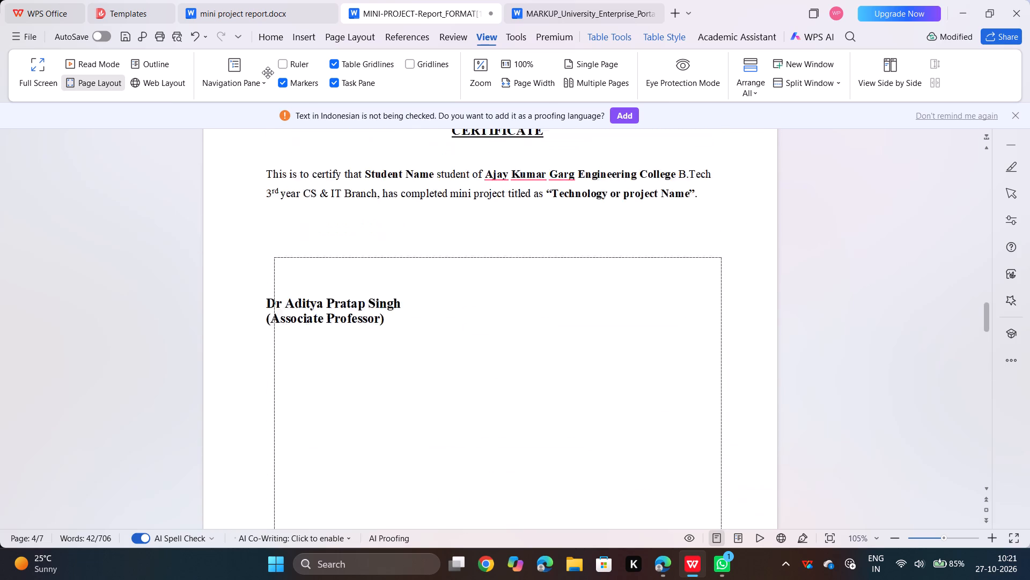
left_click_drag(268, 73, 268, 71)
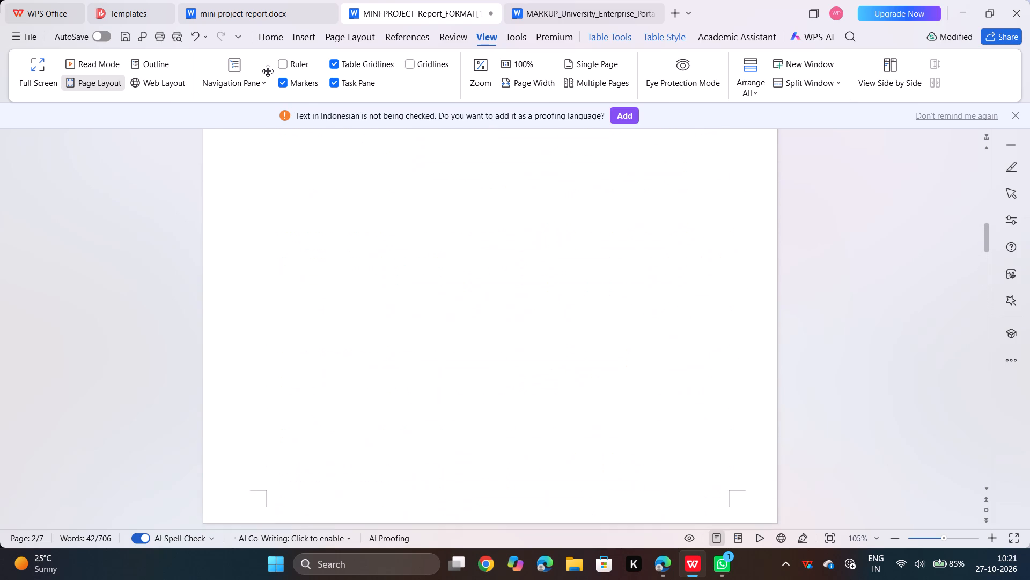
left_click_drag(268, 71, 290, 426)
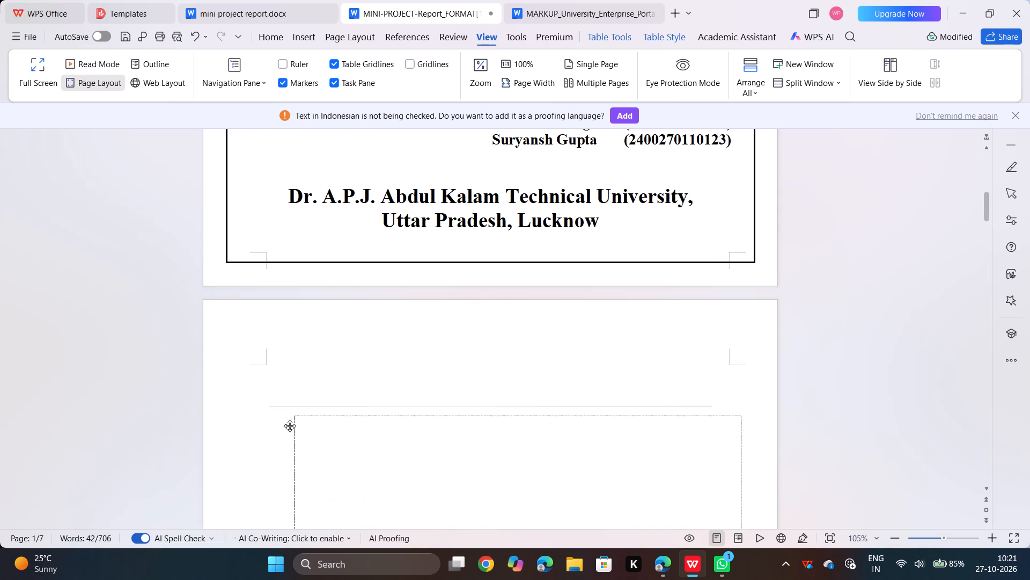
left_click_drag(290, 426, 269, 398)
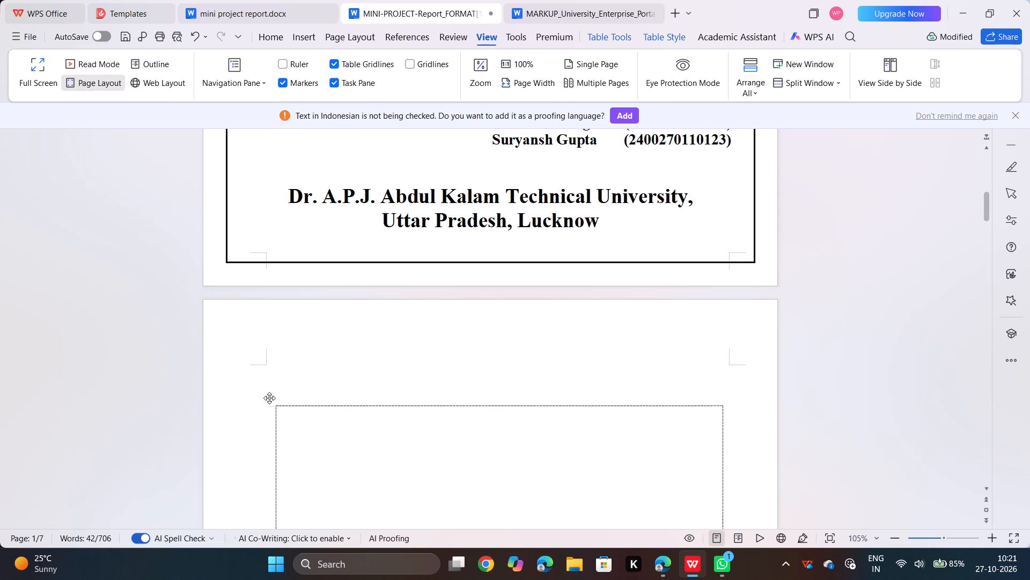
left_click_drag(269, 398, 269, 398)
scroll(269, 398, "down", 9)
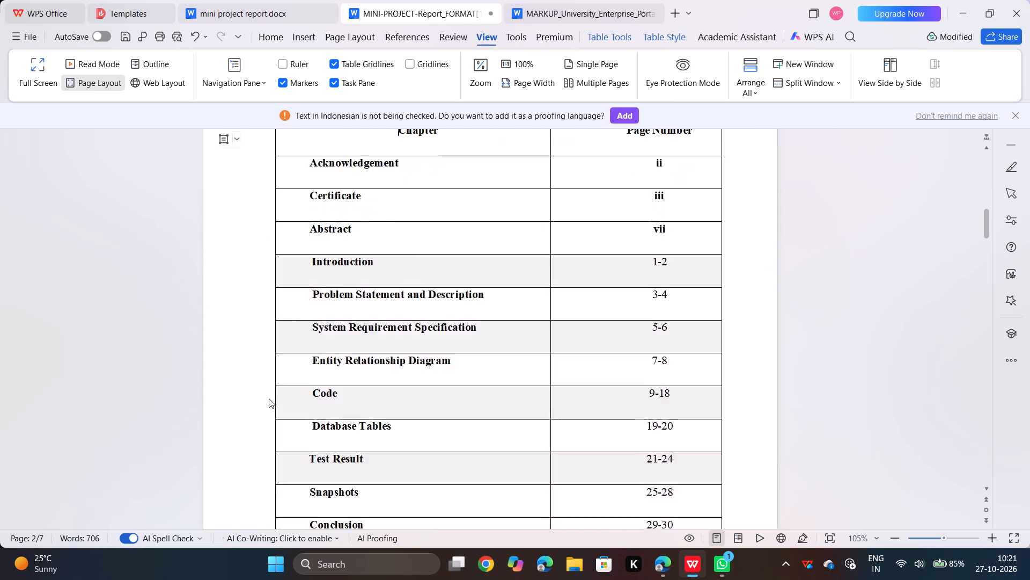
scroll(269, 398, "down", 2)
scroll(269, 398, "up", 7)
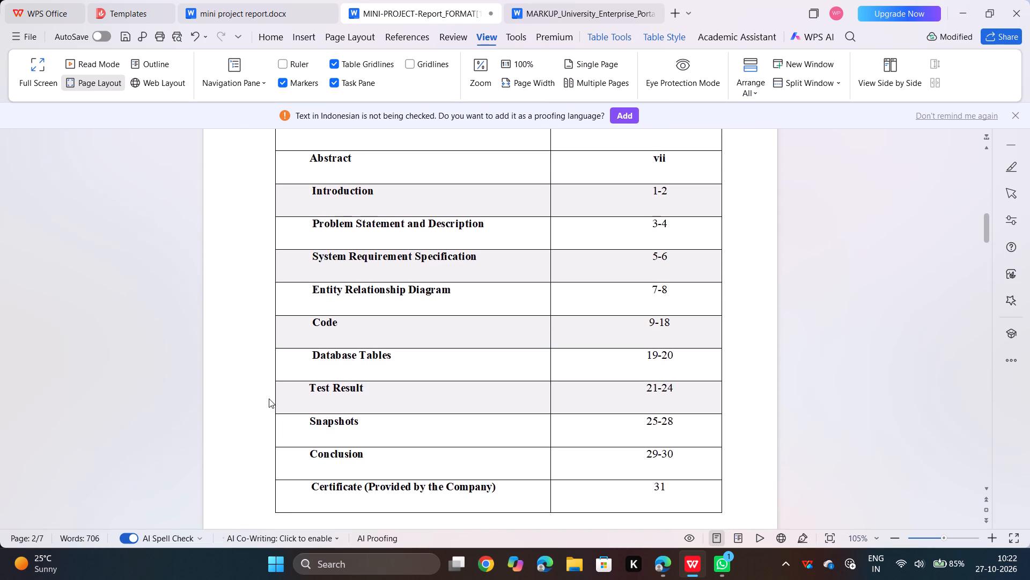
scroll(269, 398, "up", 5)
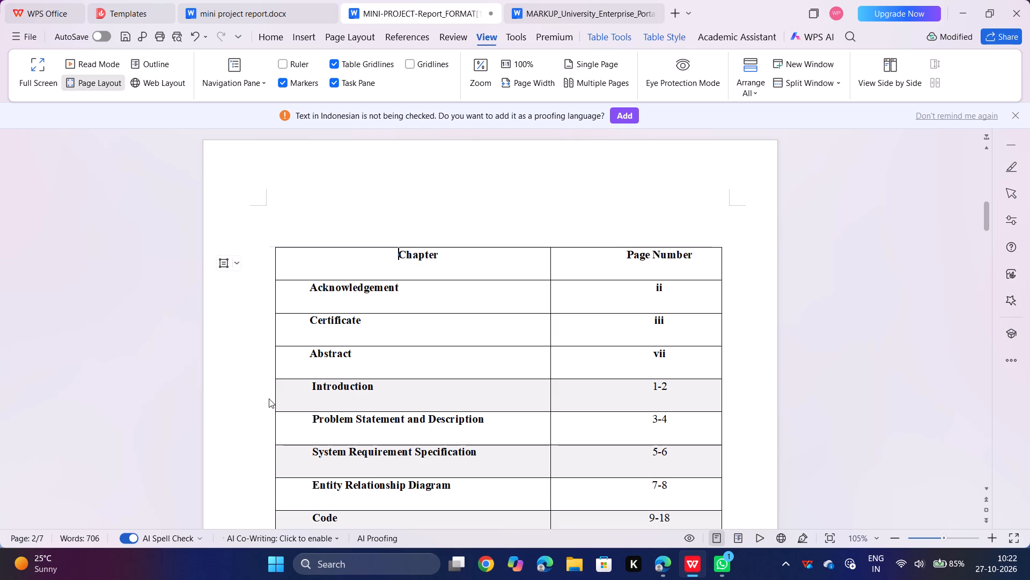
Cut the Table of Contents heading from page 6 and paste it above the contents table on page 2.
left_click(426, 193)
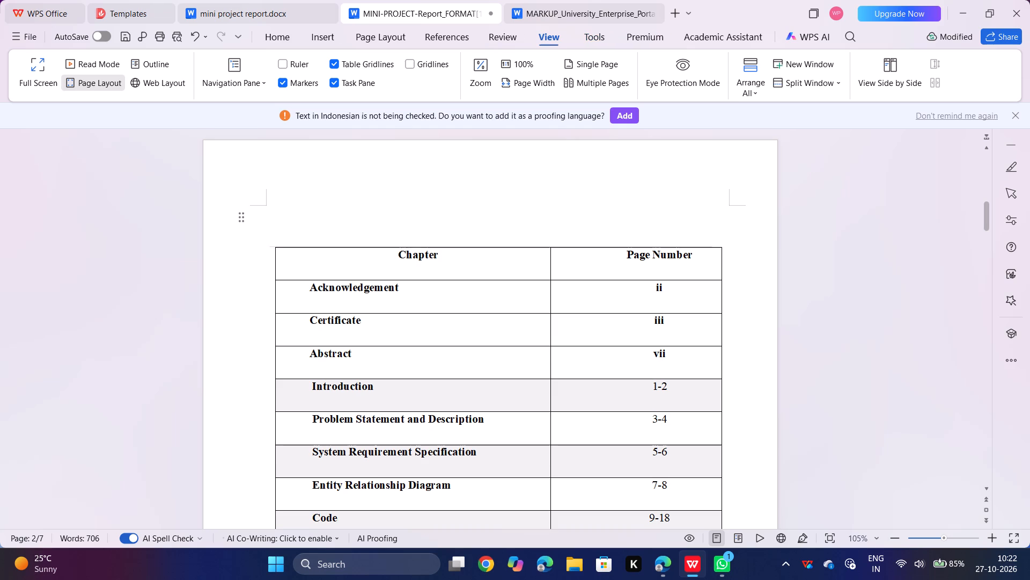
scroll(426, 193, "down", 11)
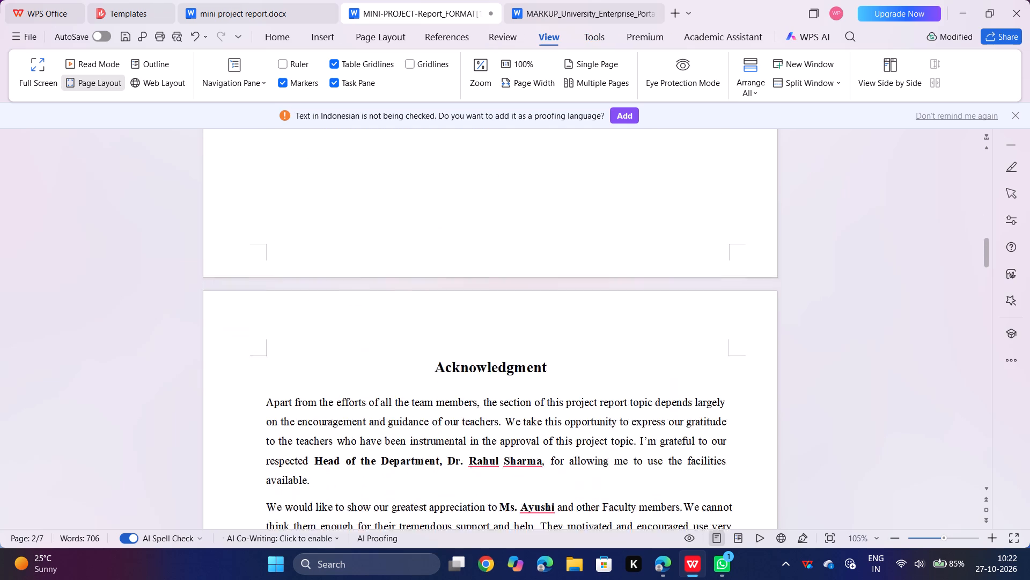
scroll(426, 193, "down", 18)
scroll(426, 193, "up", 6)
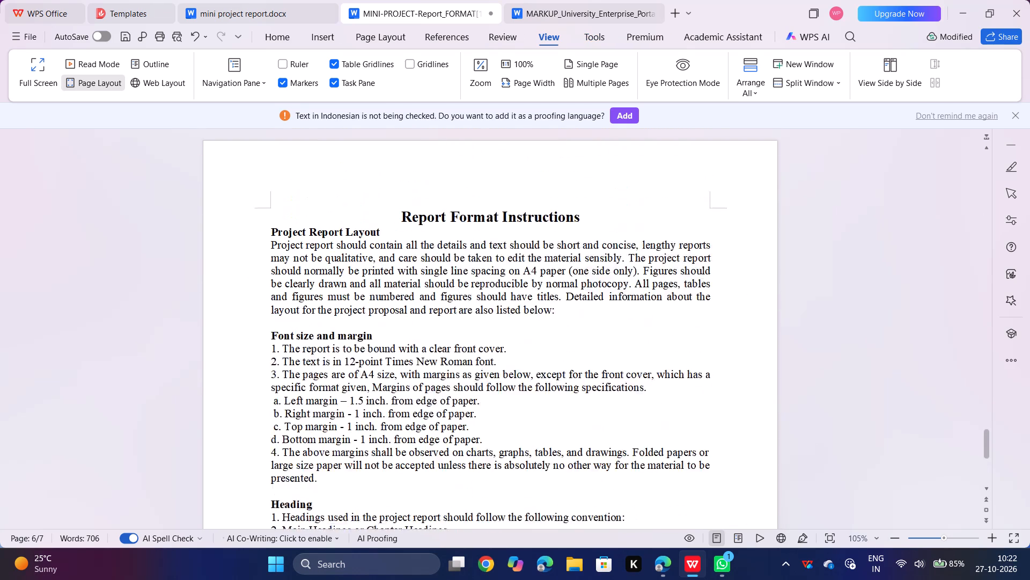
scroll(426, 193, "up", 5)
scroll(449, 229, "up", 6)
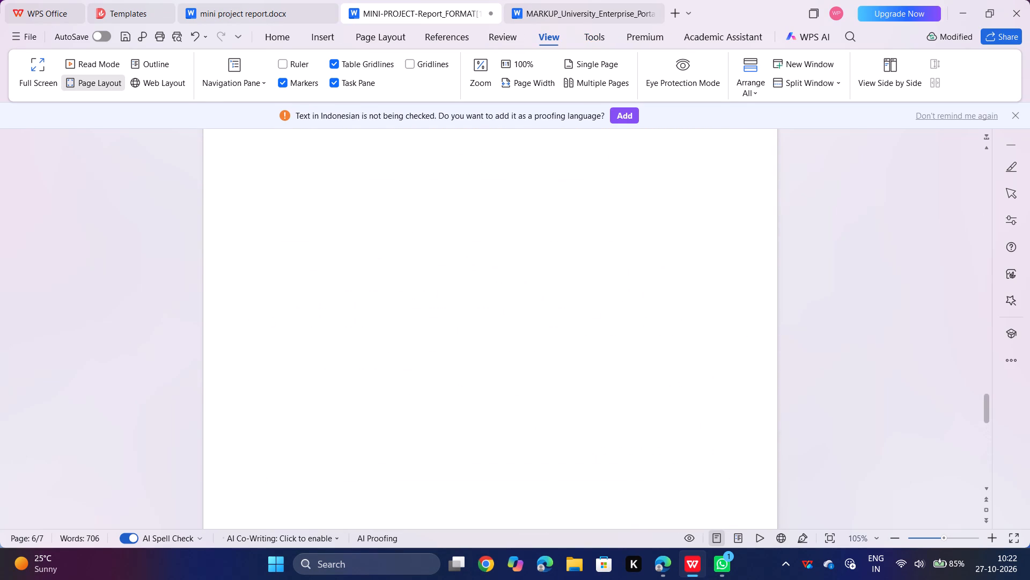
scroll(449, 229, "up", 2)
scroll(449, 229, "down", 4)
left_click_drag(588, 367, 434, 365)
key("ctrl+c")
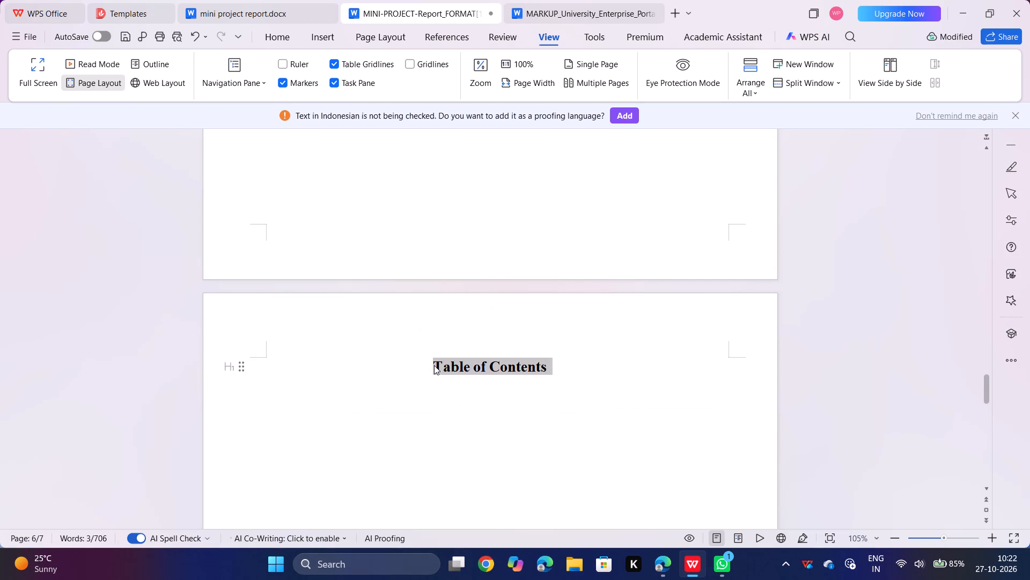
scroll(434, 365, "up", 6)
scroll(434, 365, "down", 6)
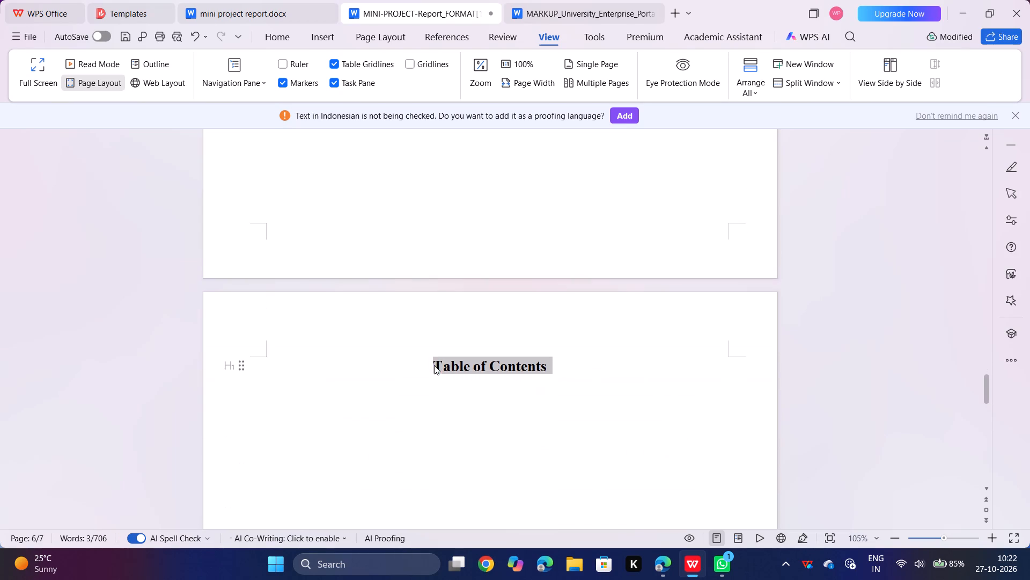
key("ctrl+x")
scroll(434, 365, "up", 16)
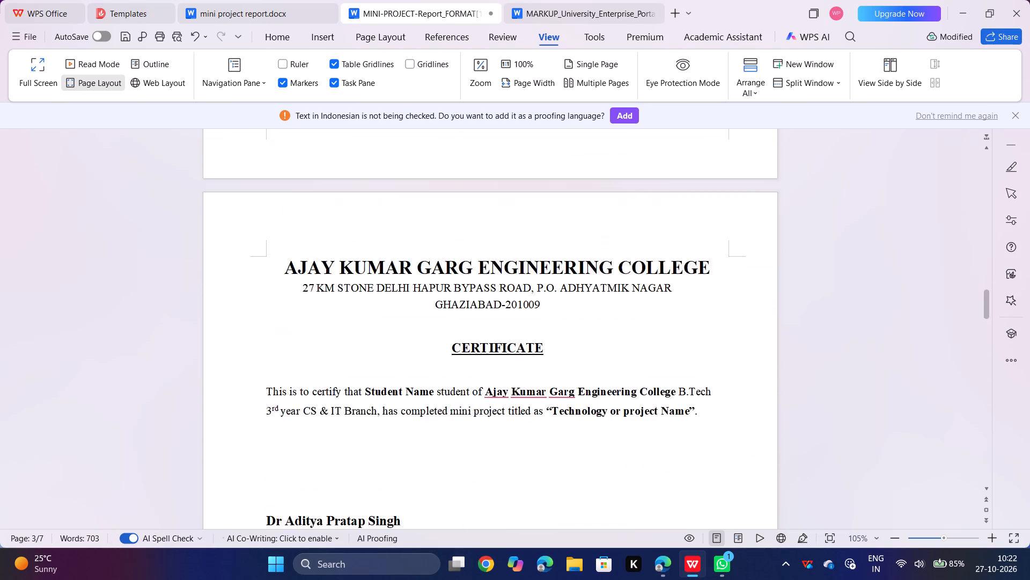
scroll(434, 365, "up", 5)
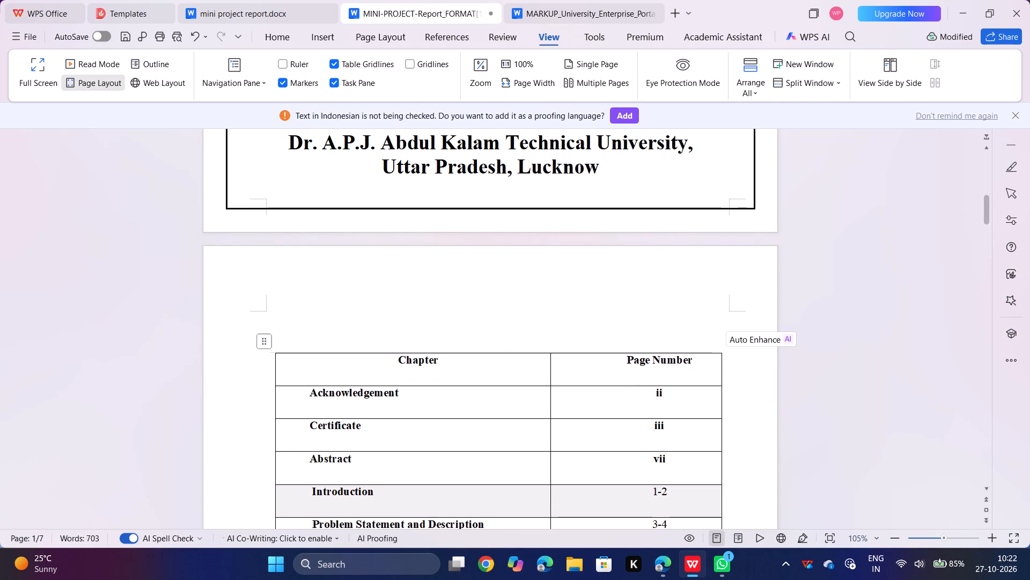
left_click(453, 325)
key("ctrl+v")
Set the font size of the page 2 Table of Contents heading to 16.
left_click(453, 325, "ctrl")
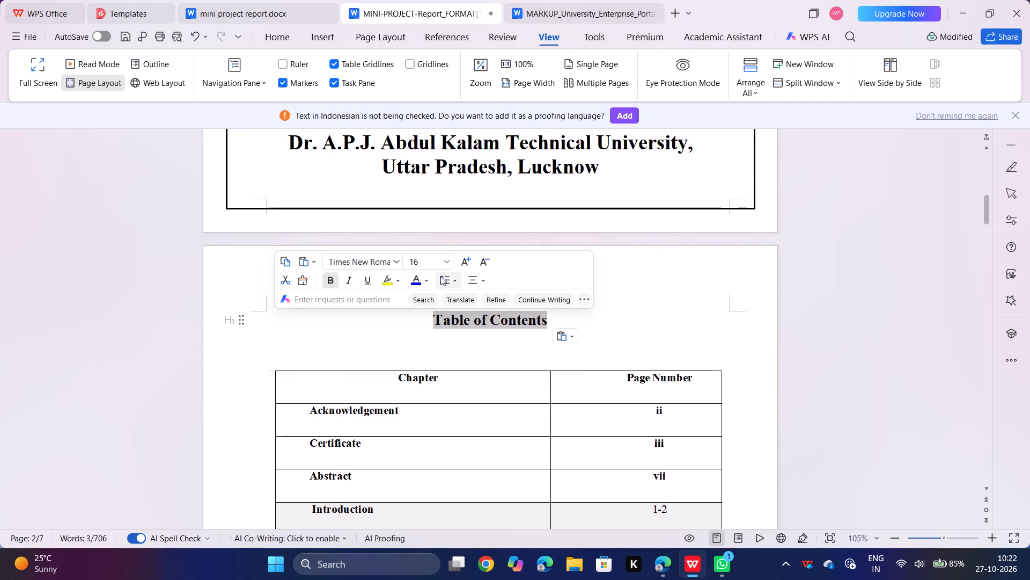
left_click(447, 263)
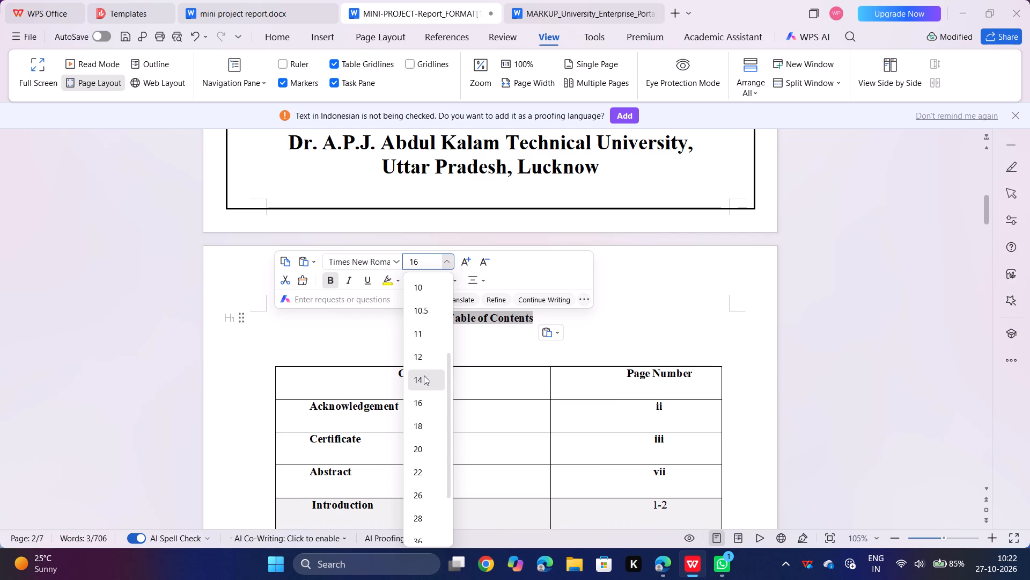
left_click(426, 396)
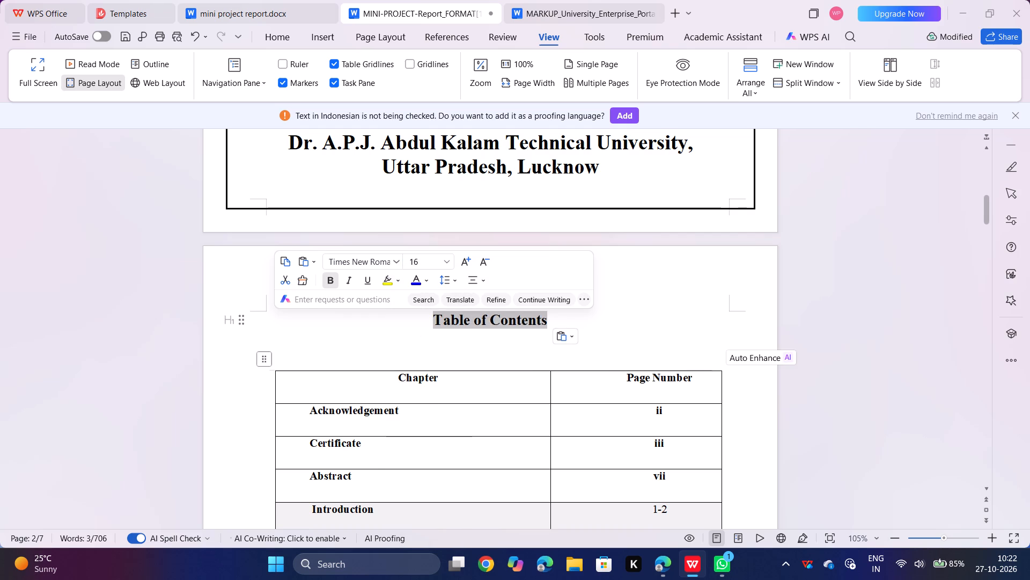
left_click(440, 364)
Review the page 2 contents table and the Acknowledgment and Certificate pages that follow it.
scroll(441, 366, "down", 3)
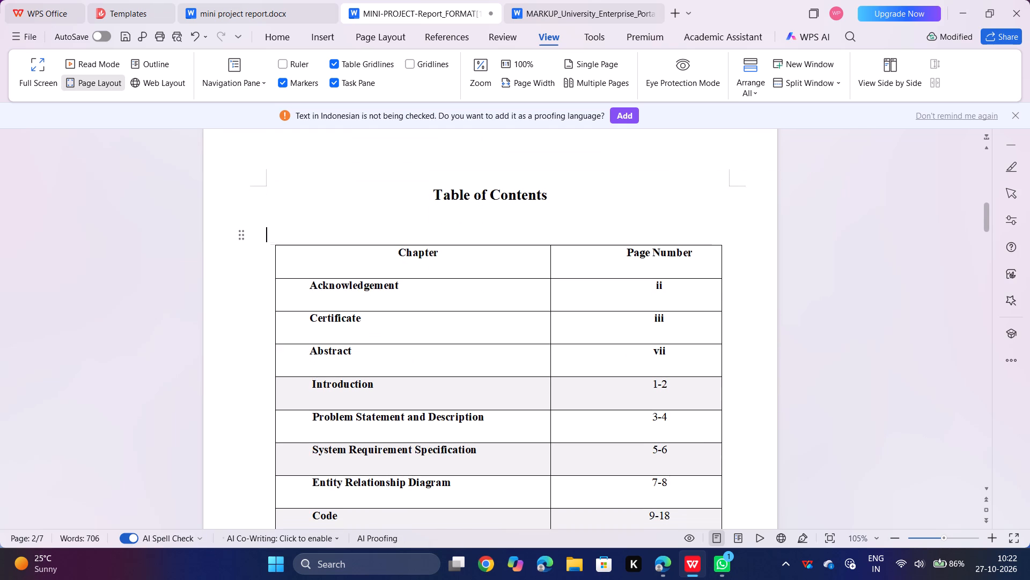
scroll(454, 337, "down", 6)
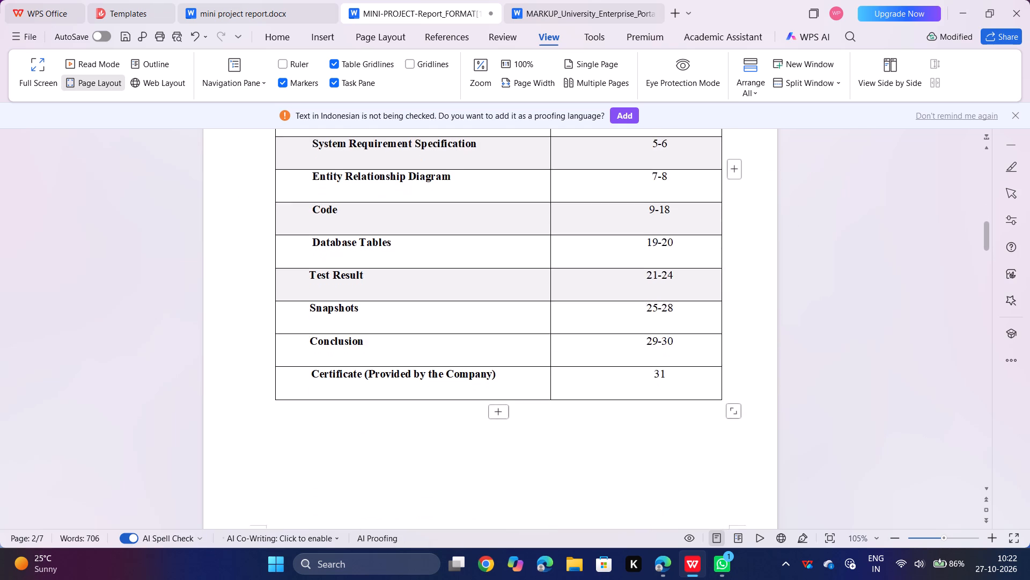
scroll(454, 337, "up", 5)
scroll(454, 337, "down", 12)
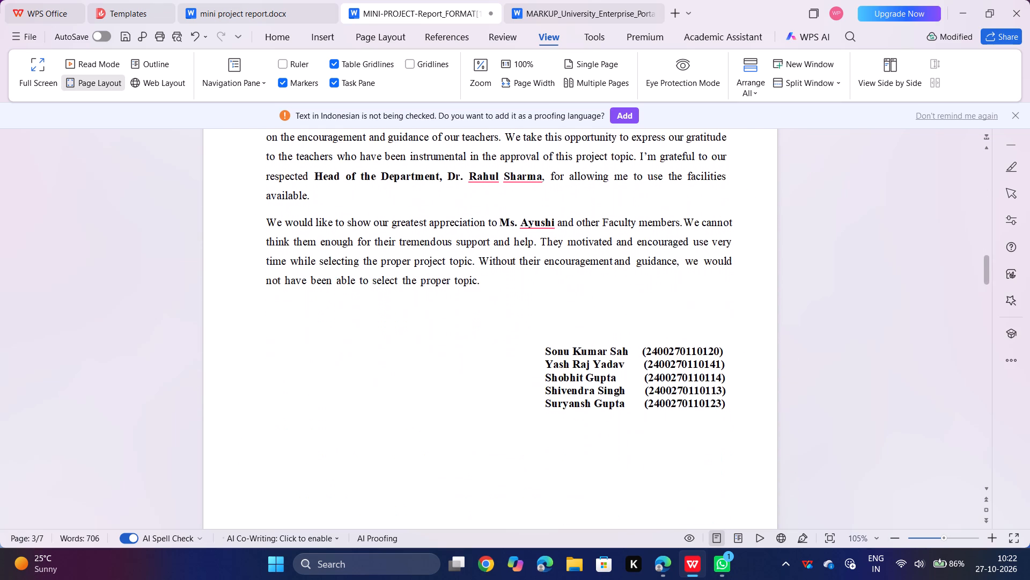
scroll(454, 337, "down", 8)
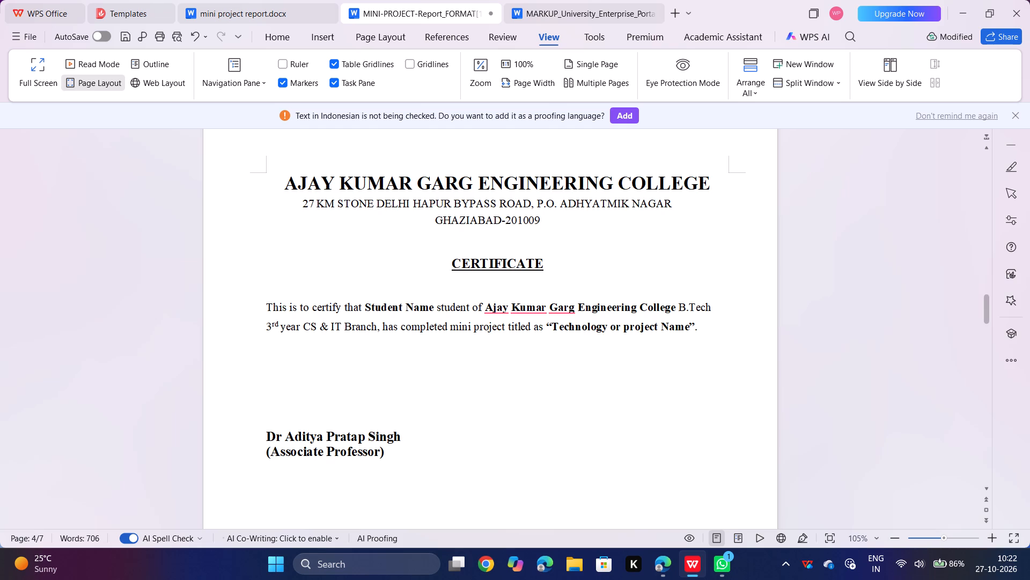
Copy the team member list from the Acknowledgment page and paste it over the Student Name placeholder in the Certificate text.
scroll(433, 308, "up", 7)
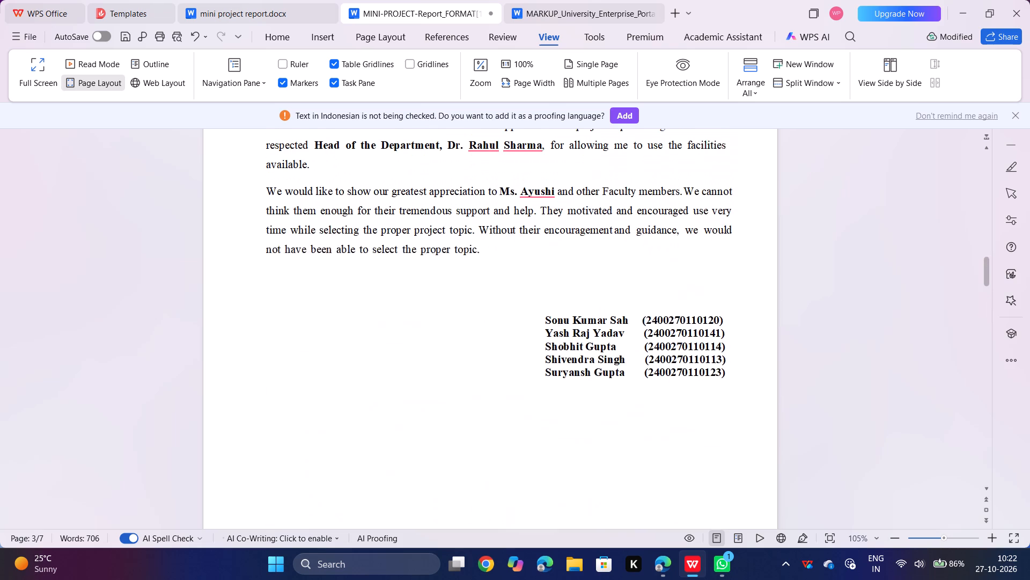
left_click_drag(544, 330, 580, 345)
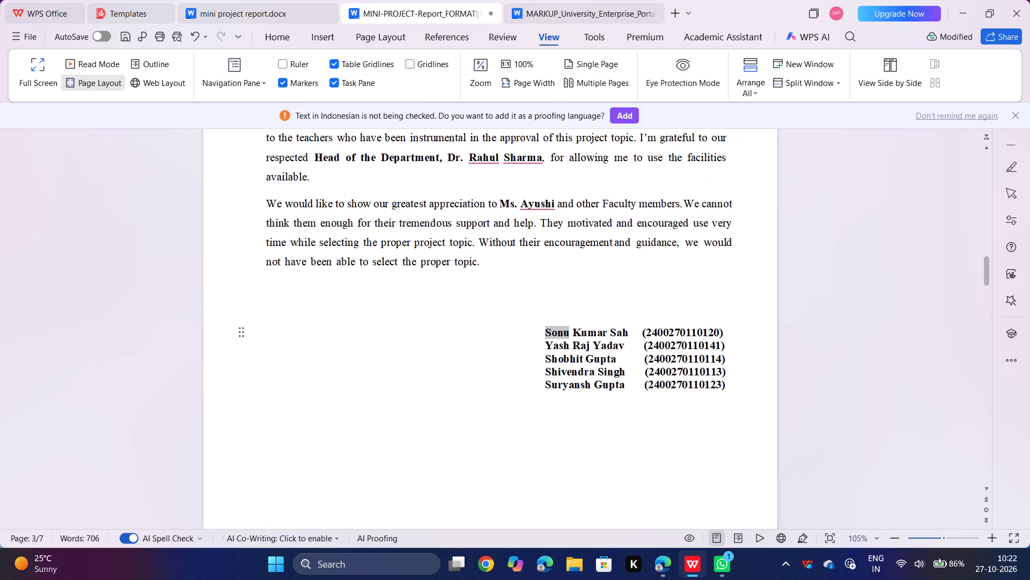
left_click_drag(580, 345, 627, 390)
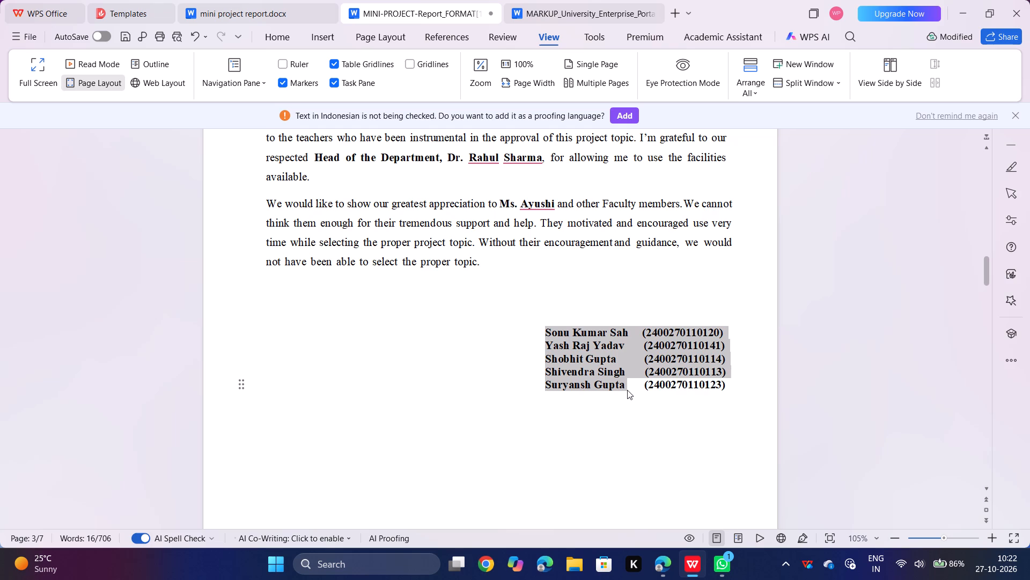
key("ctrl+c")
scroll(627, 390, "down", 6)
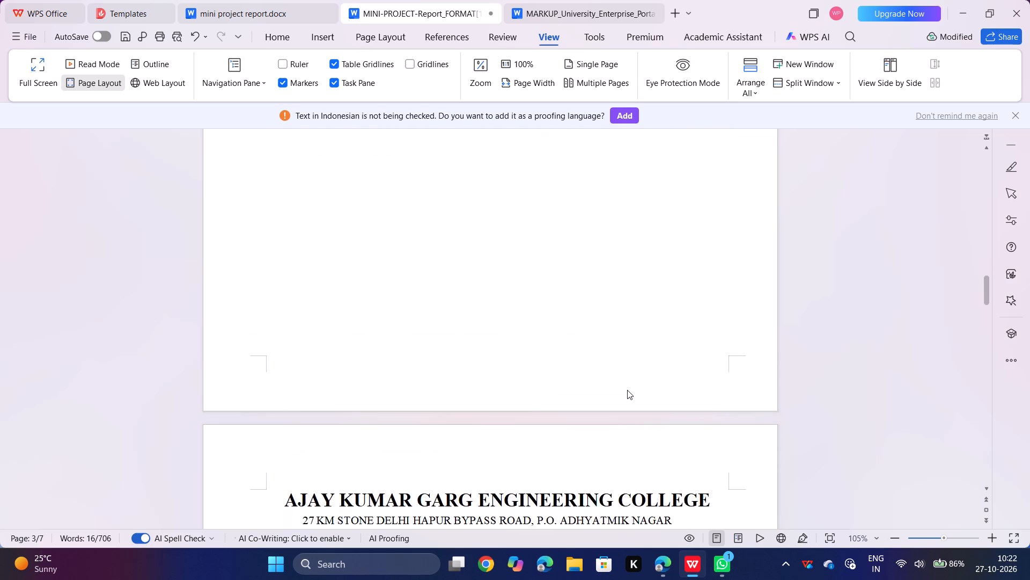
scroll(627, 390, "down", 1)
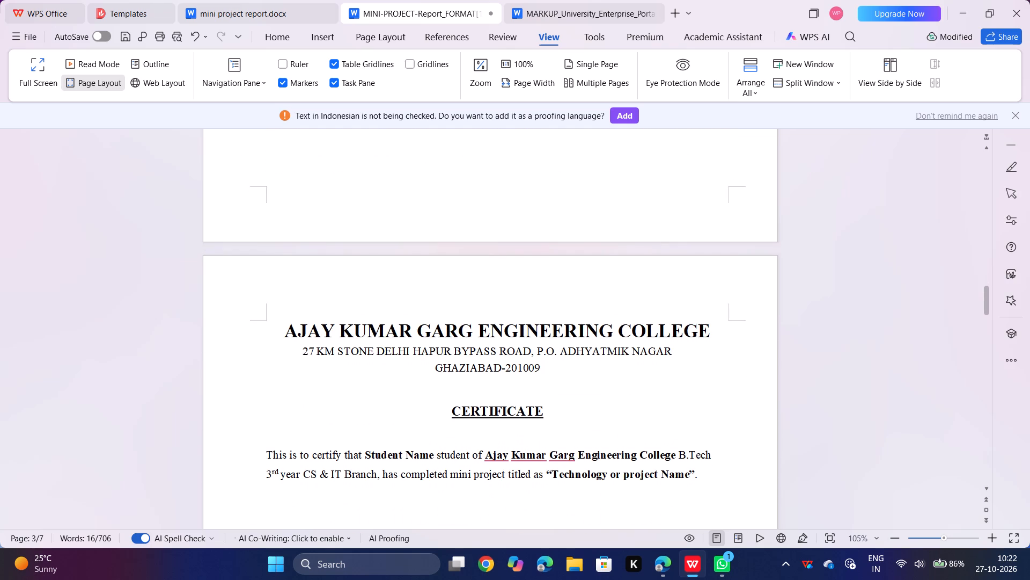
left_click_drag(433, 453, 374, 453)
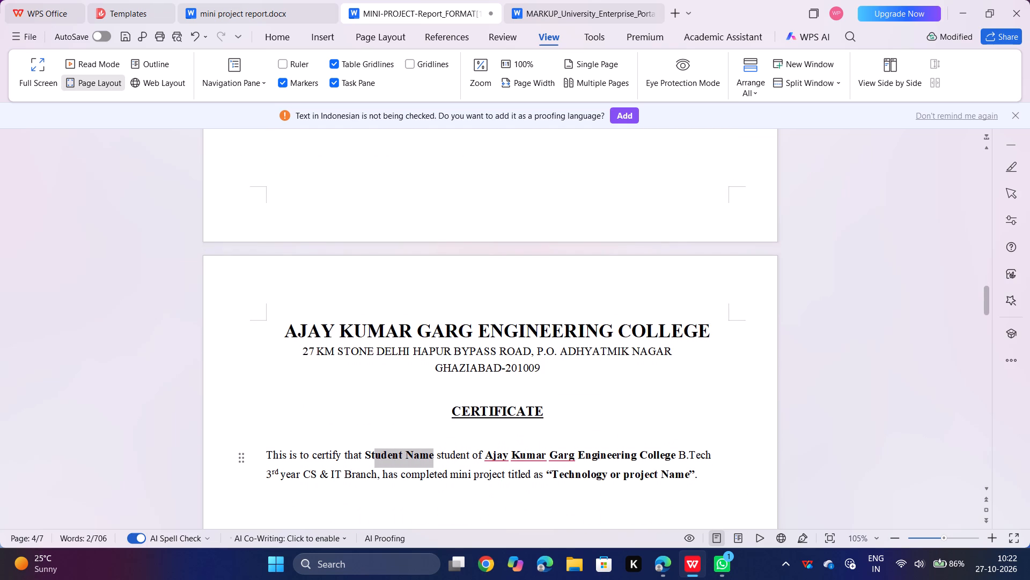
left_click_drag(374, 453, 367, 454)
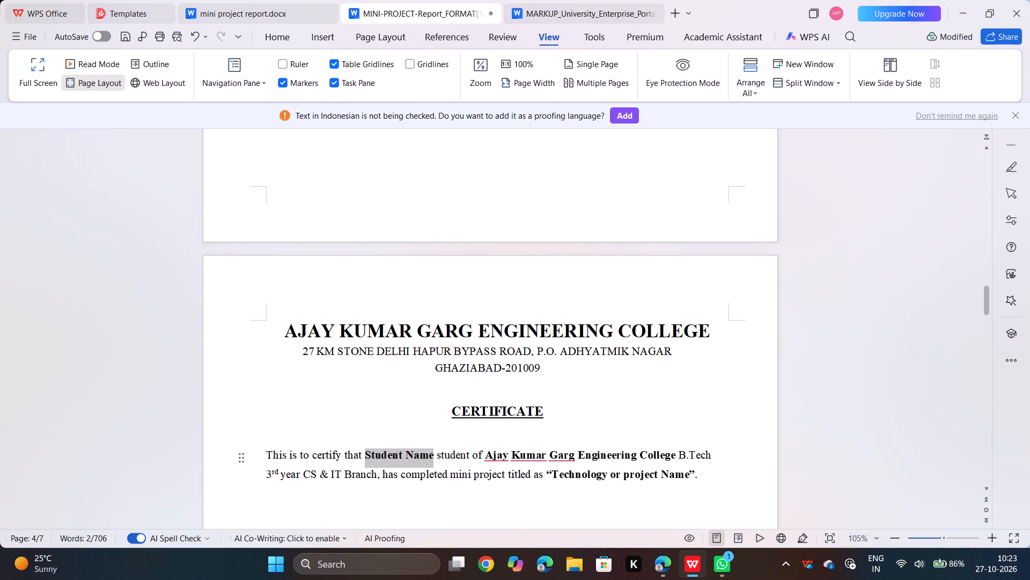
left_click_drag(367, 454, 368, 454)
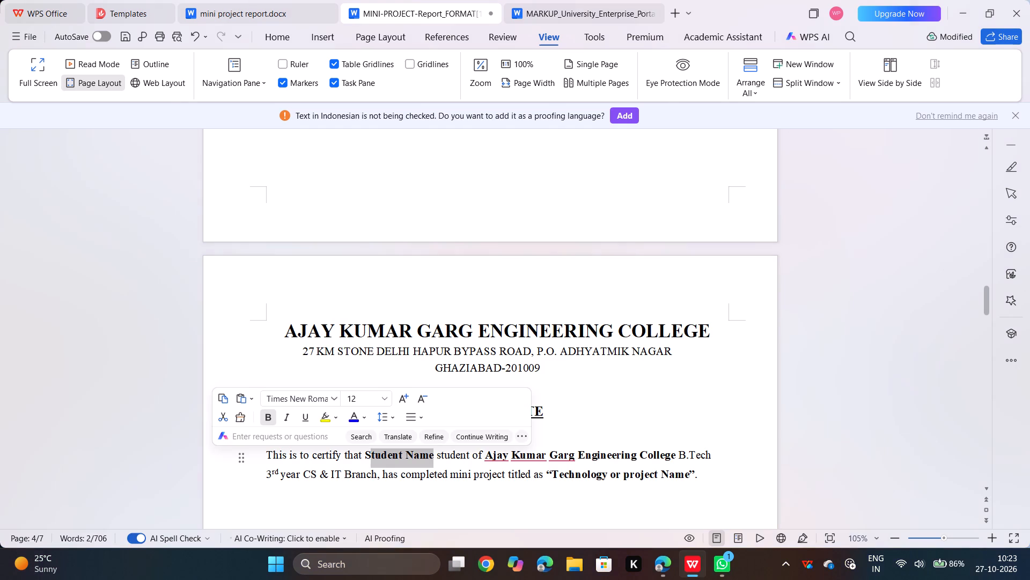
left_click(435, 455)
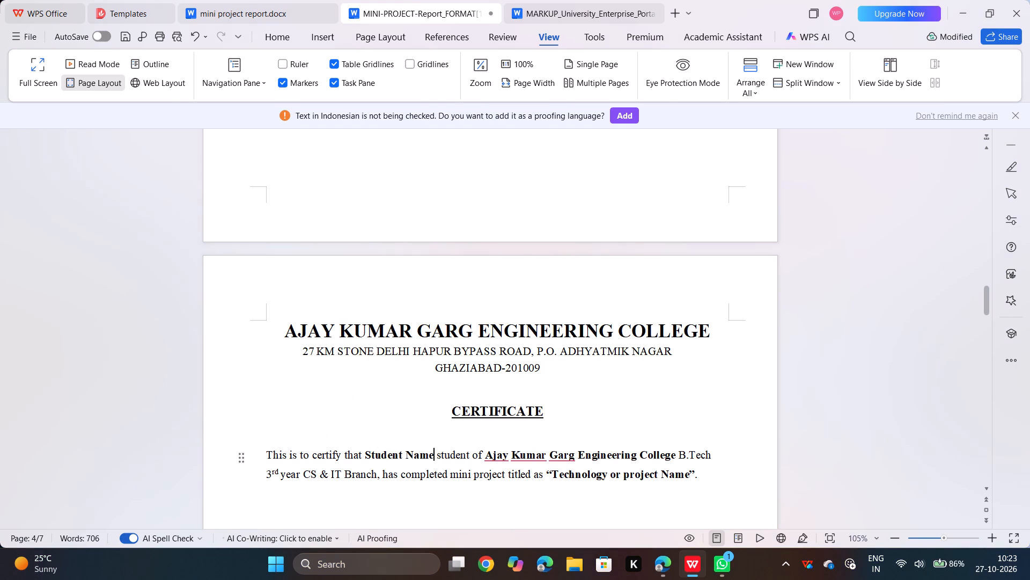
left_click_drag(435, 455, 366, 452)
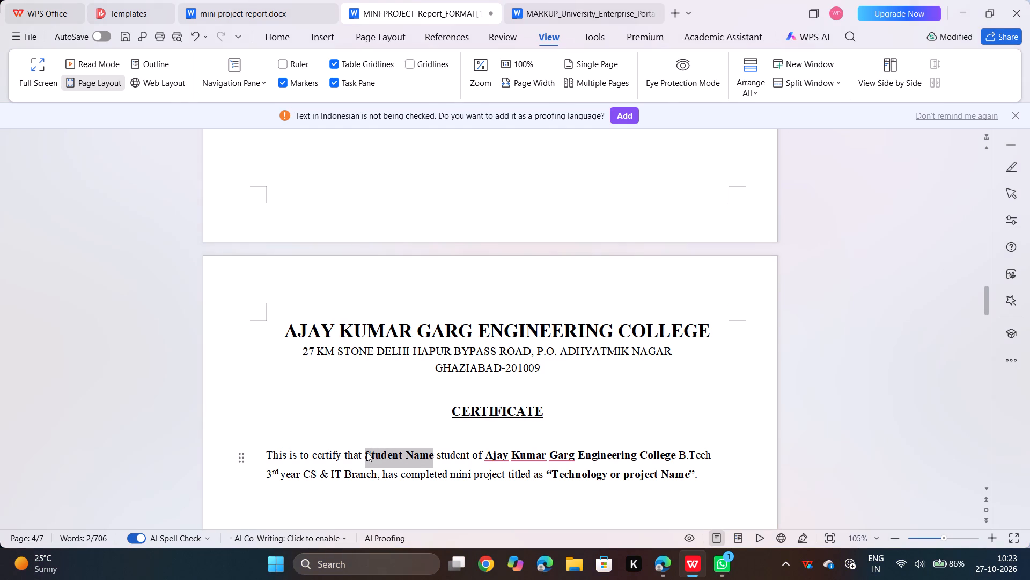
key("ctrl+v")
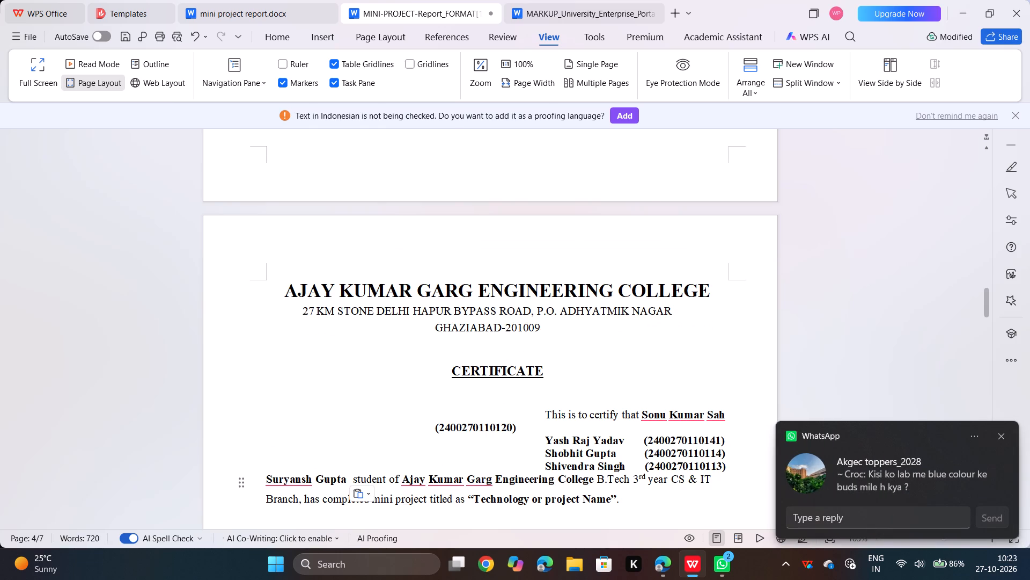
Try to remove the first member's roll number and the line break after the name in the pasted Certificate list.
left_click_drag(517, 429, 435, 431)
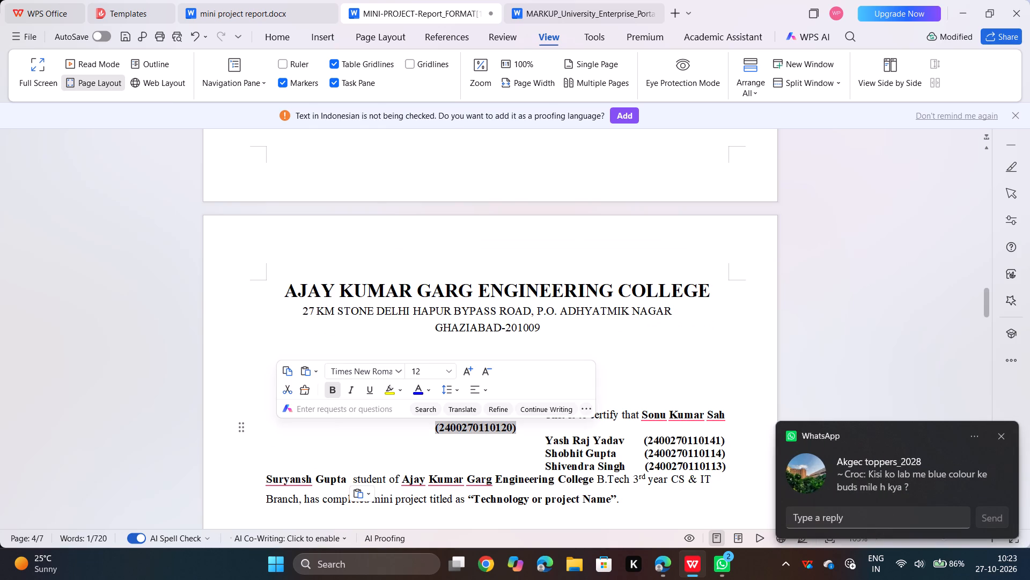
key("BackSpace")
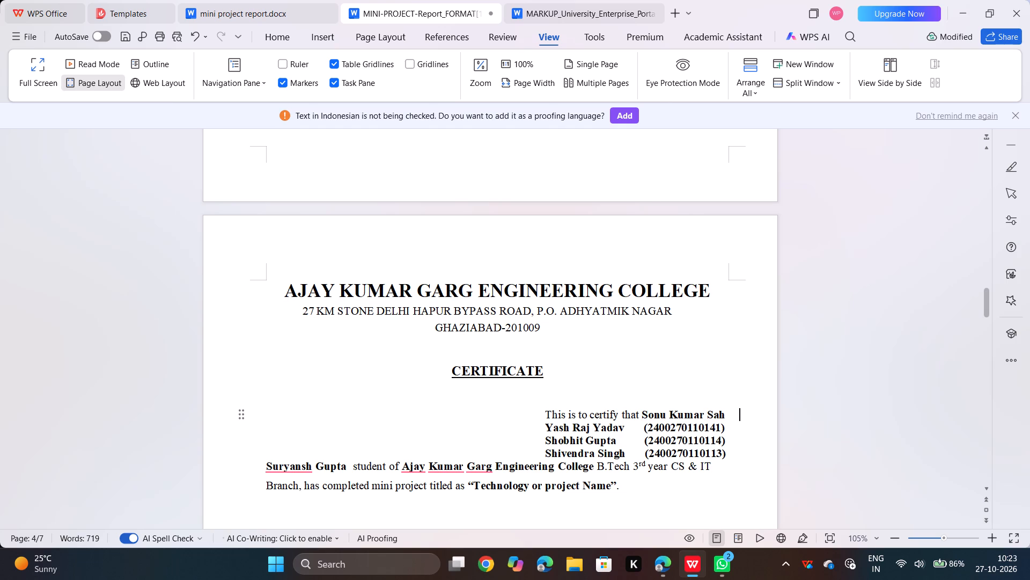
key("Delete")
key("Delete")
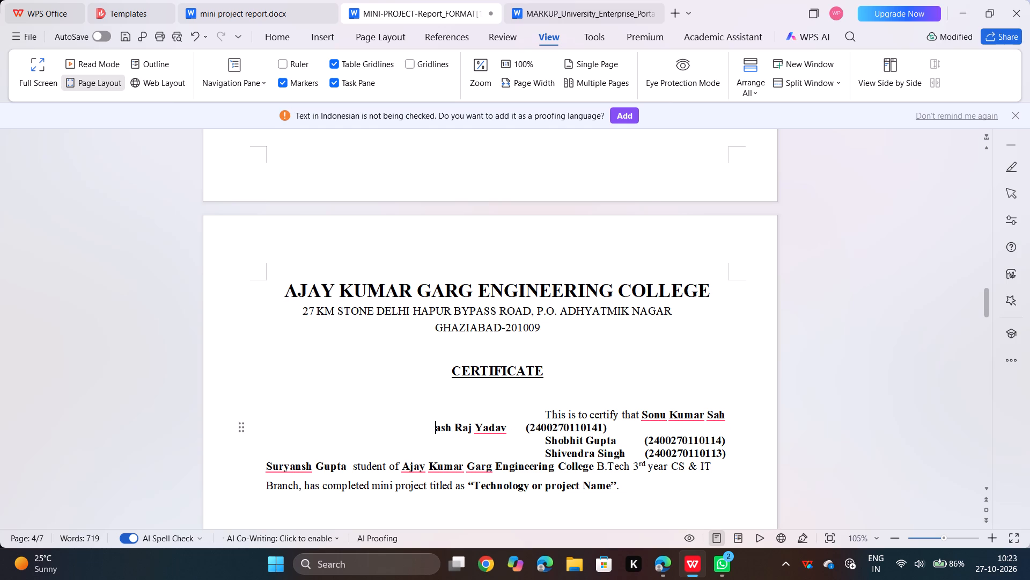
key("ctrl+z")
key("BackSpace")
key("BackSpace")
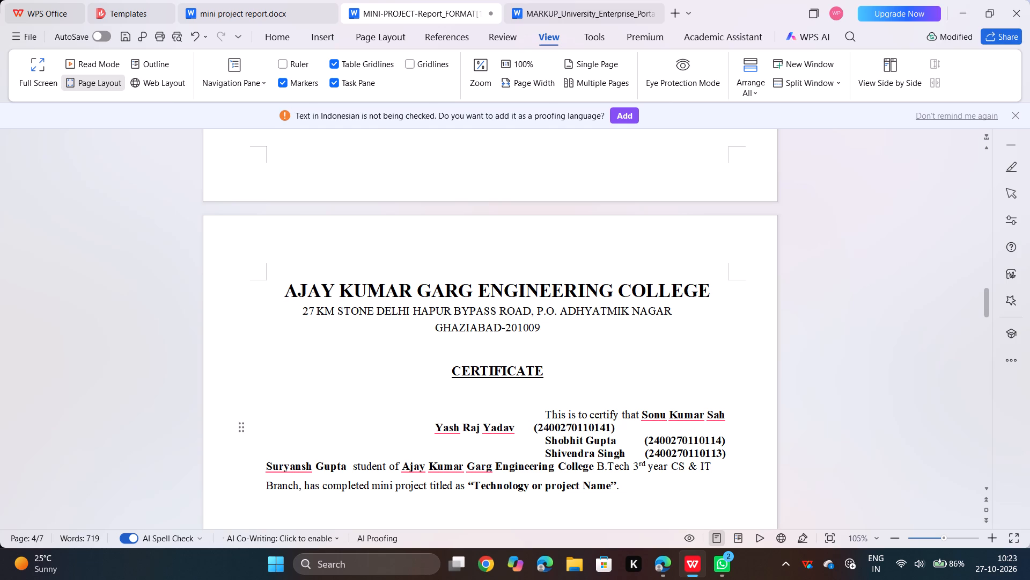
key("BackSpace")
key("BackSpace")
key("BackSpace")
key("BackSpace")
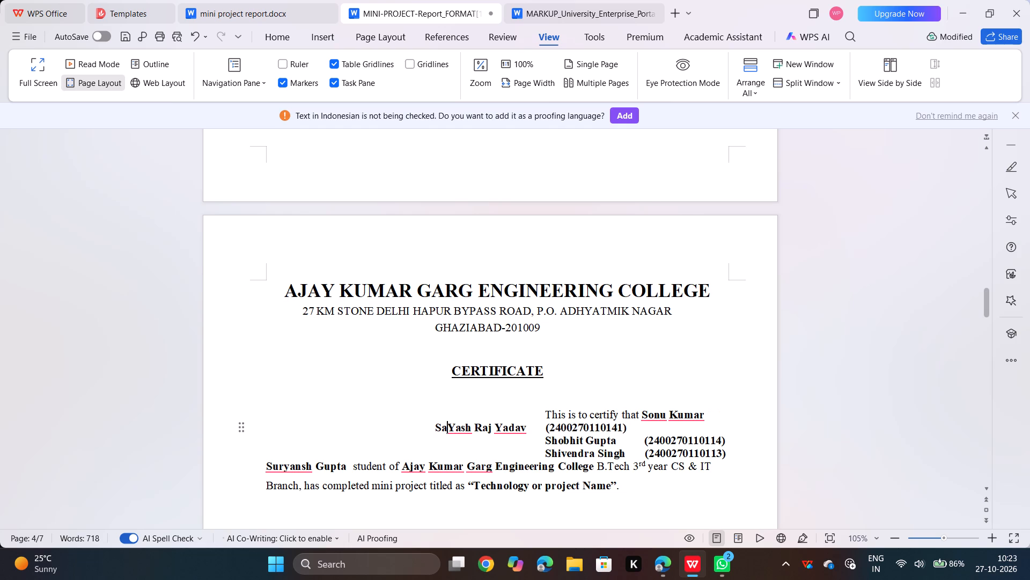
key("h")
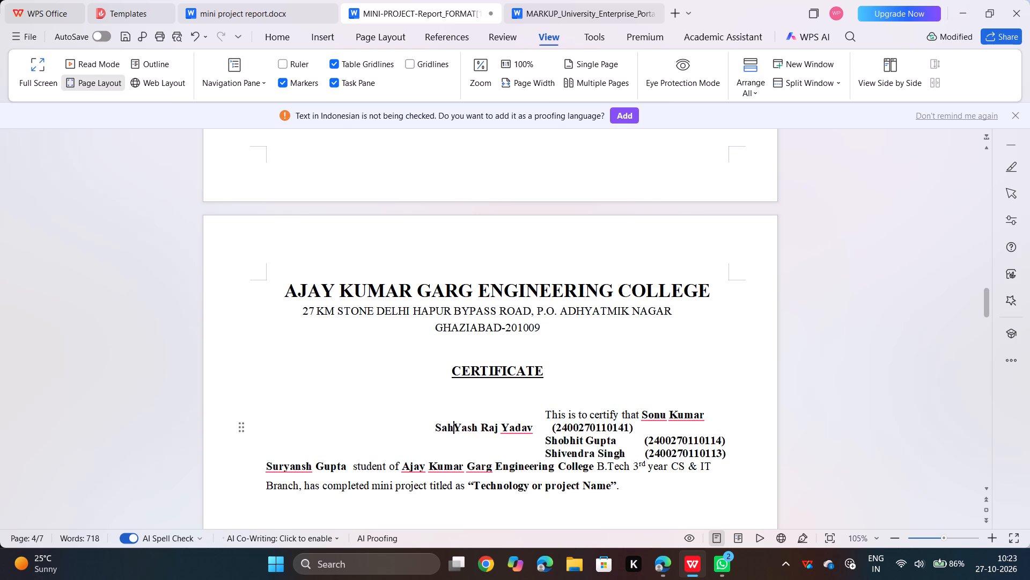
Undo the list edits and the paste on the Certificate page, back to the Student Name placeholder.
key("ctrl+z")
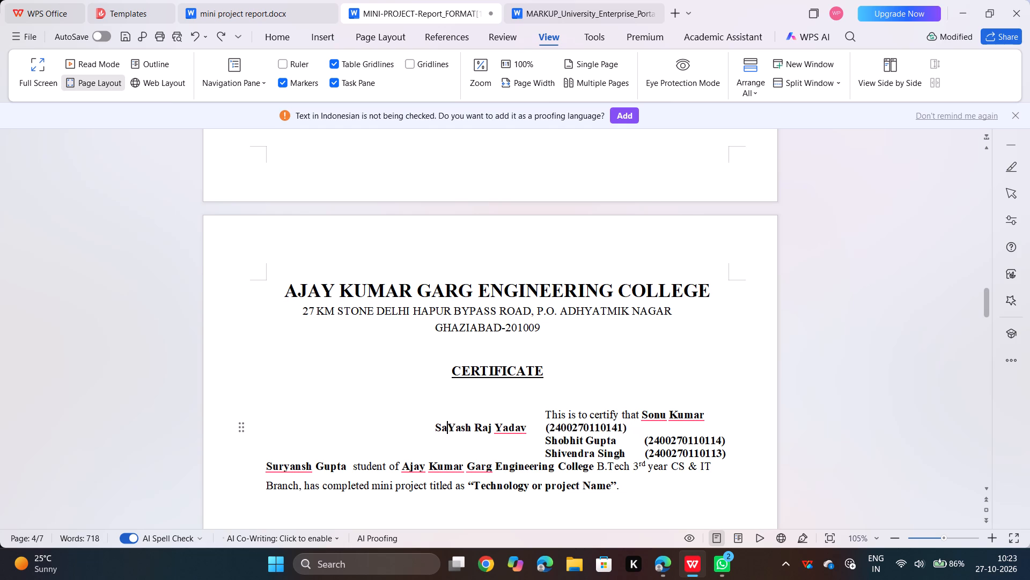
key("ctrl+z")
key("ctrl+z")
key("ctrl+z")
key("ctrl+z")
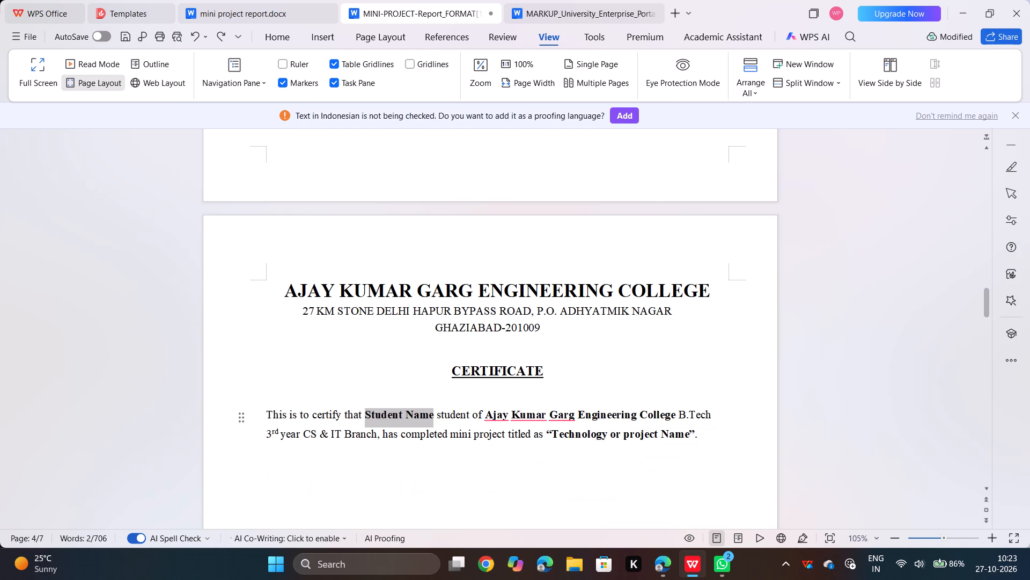
Copy only the first team member's name from the Acknowledgment page and paste it over the Student Name placeholder in the Certificate sentence.
scroll(435, 431, "up", 9)
scroll(435, 431, "down", 2)
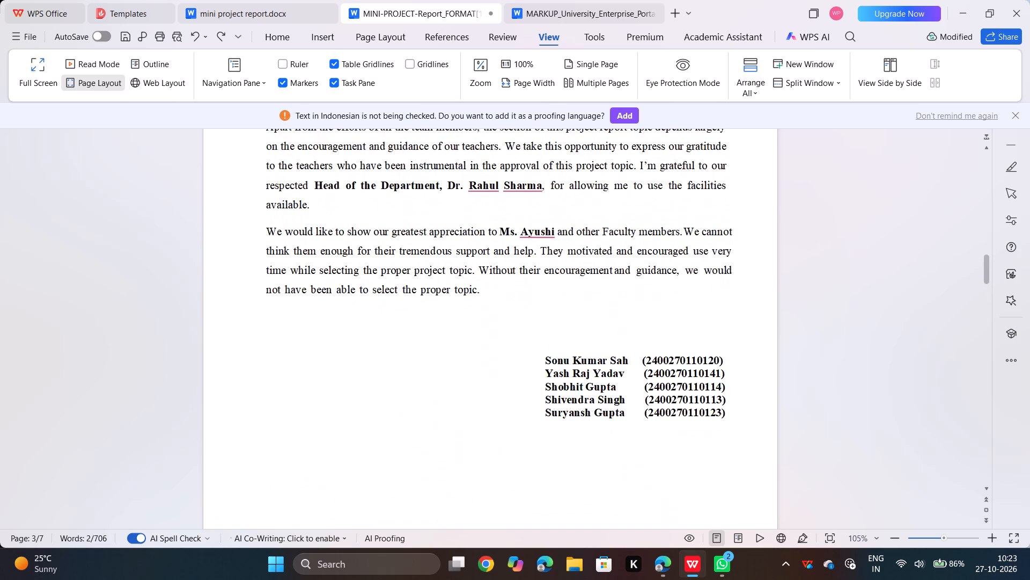
scroll(435, 431, "down", 10)
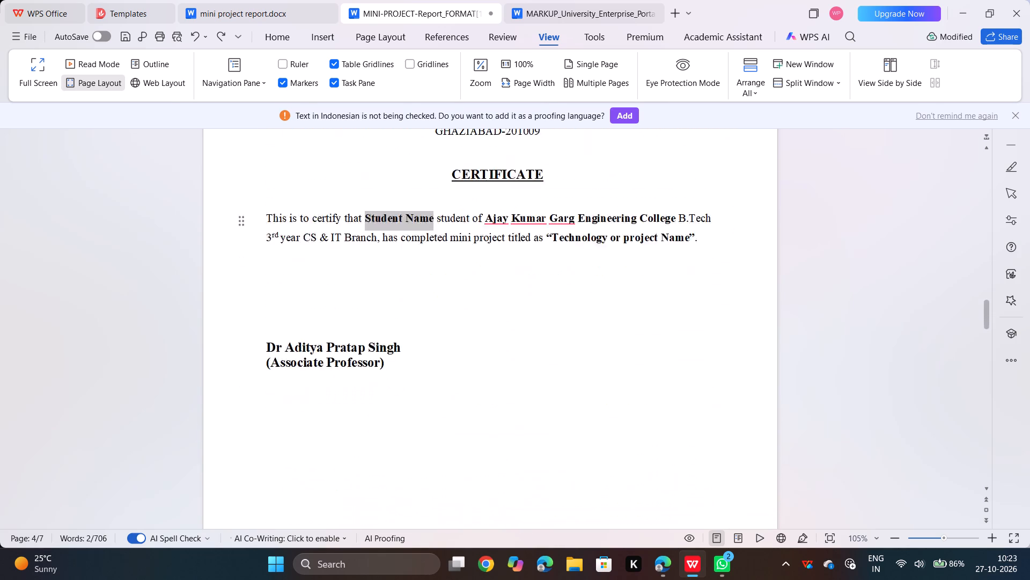
scroll(435, 431, "up", 9)
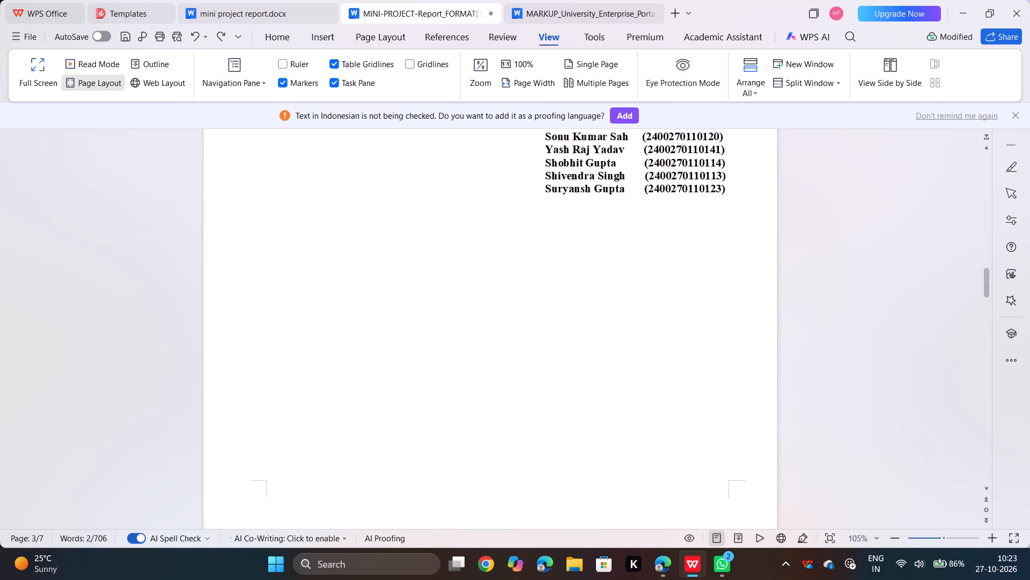
left_click_drag(544, 206, 630, 209)
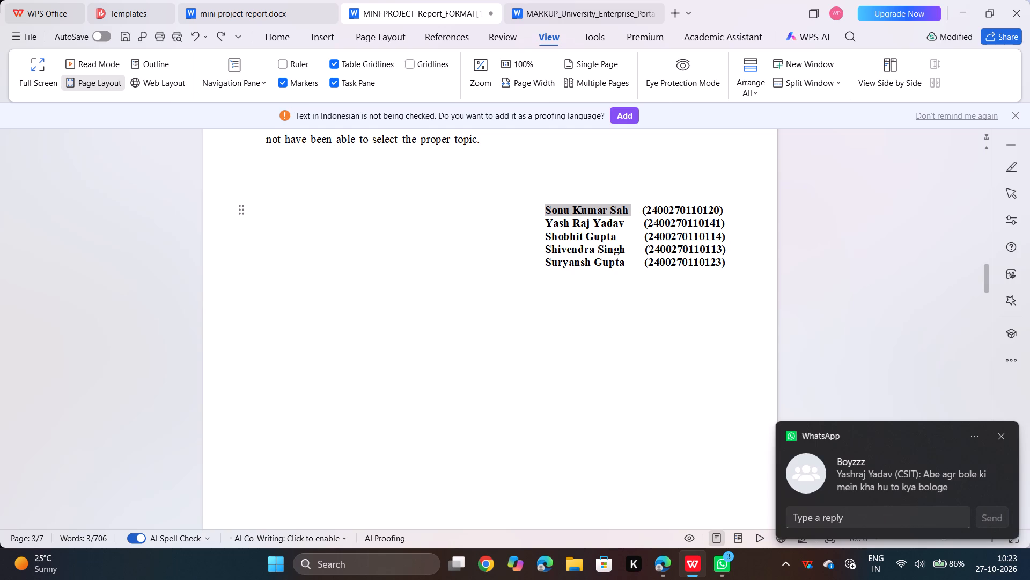
left_click_drag(630, 209, 628, 211)
key("ctrl+c")
scroll(628, 211, "down", 3)
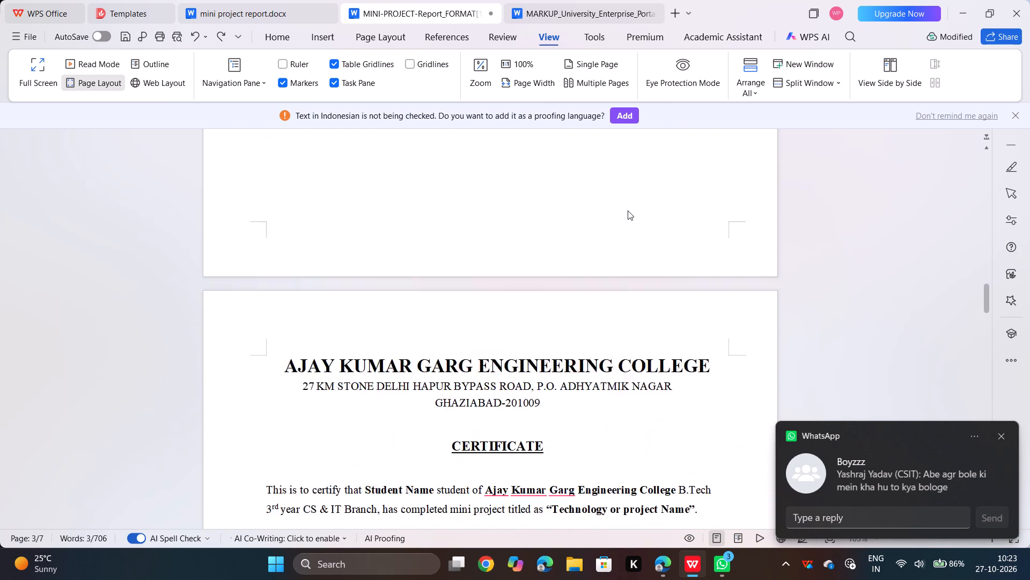
scroll(628, 211, "down", 1)
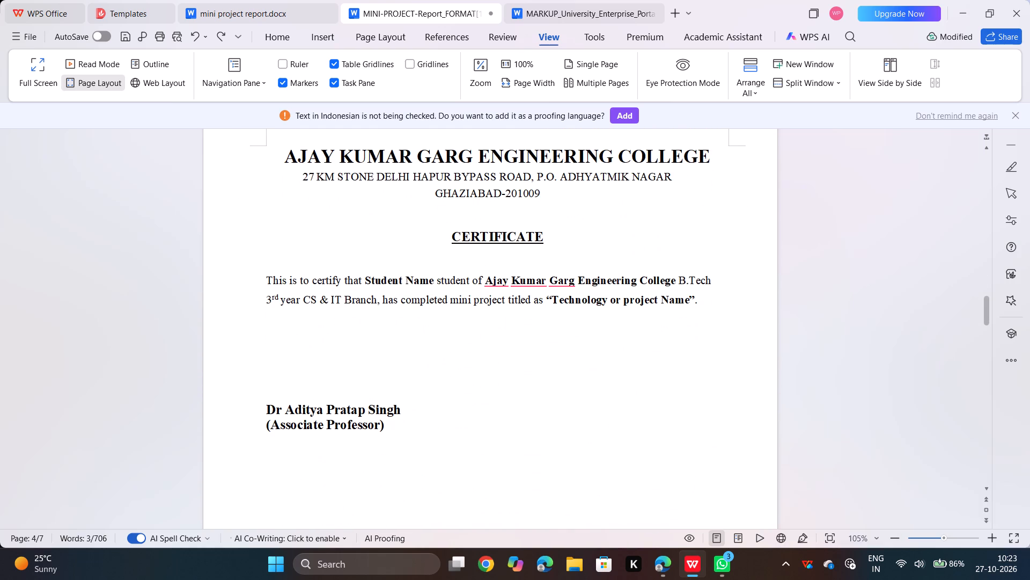
left_click_drag(432, 281, 366, 276)
left_click_drag(366, 276, 371, 334, "ctrl")
key("ctrl+v")
key("ctrl+v")
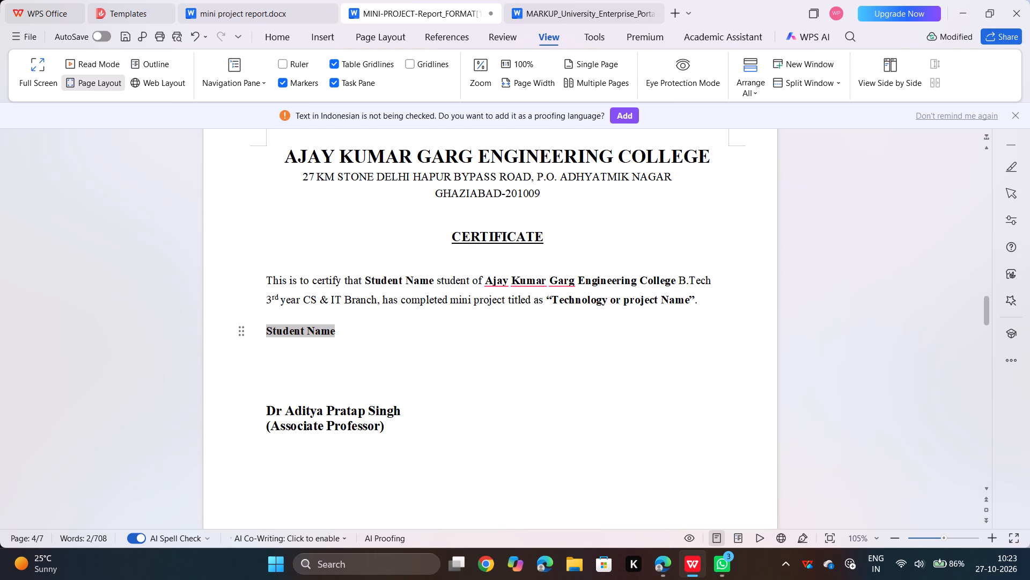
left_click_drag(431, 282, 363, 280)
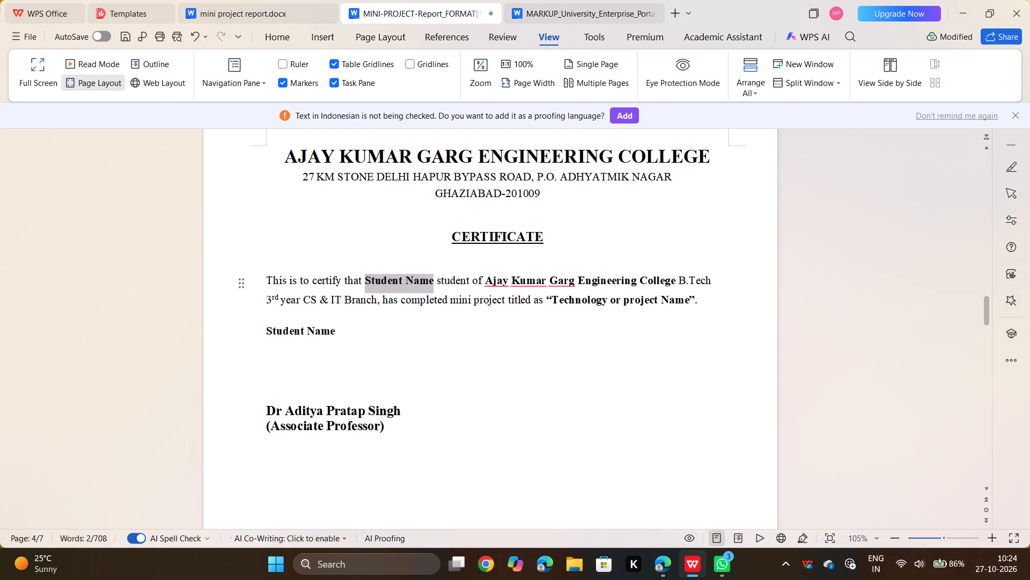
key("ctrl+v")
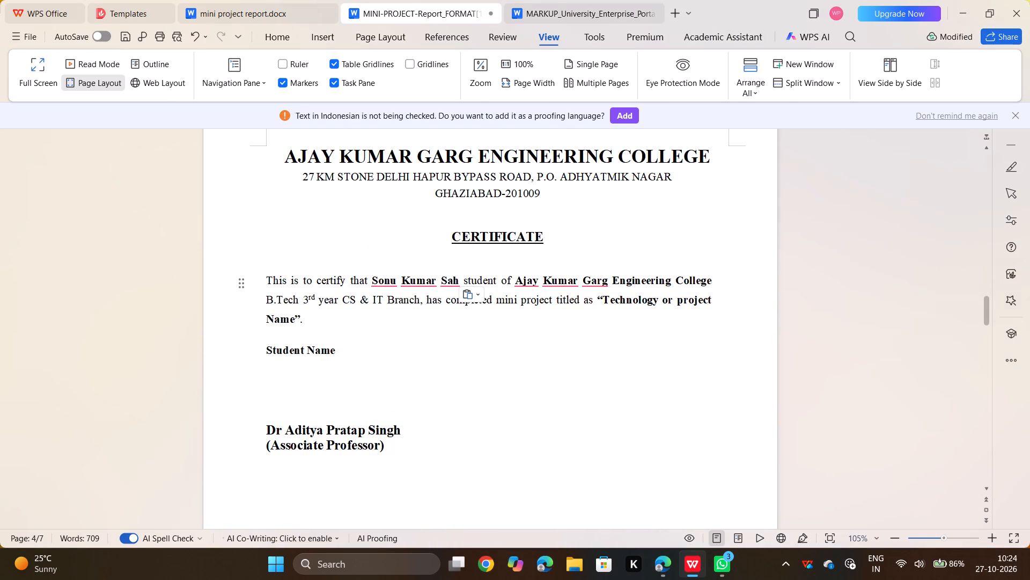
Delete the stray Student Name line below the certificate paragraph.
left_click_drag(337, 351, 270, 352)
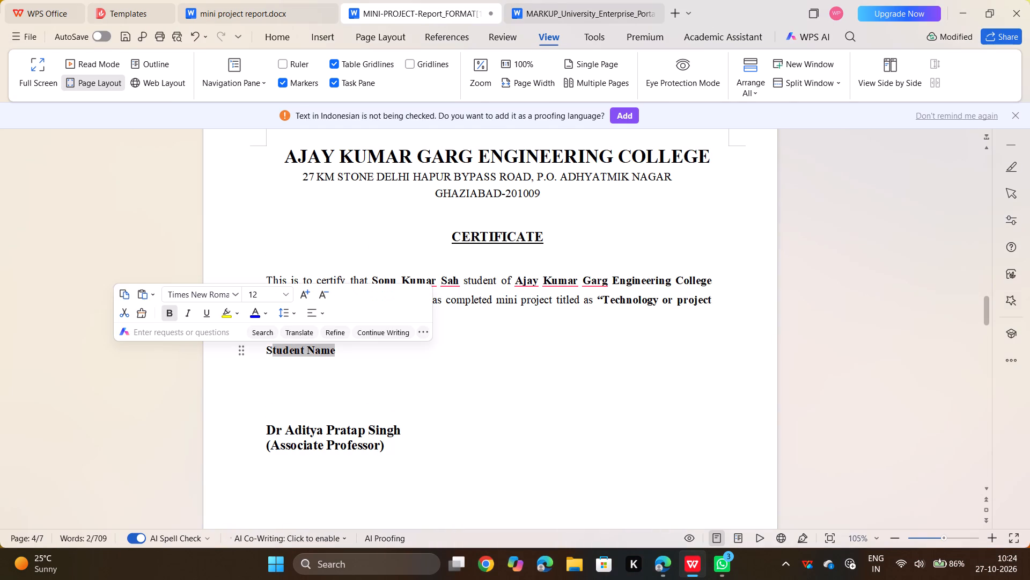
key("BackSpace")
key("BackSpace")
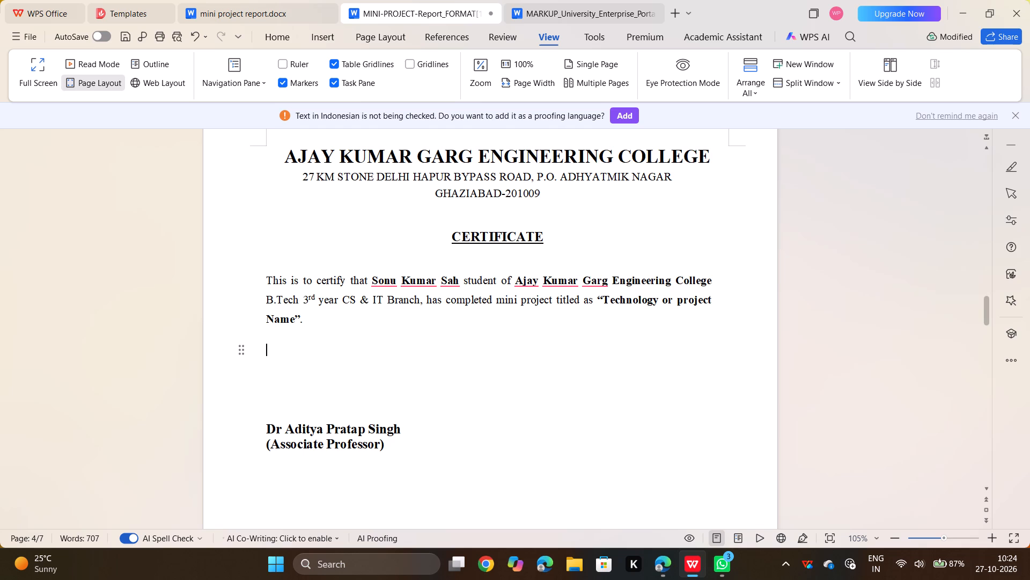
scroll(295, 316, "up", 11)
scroll(295, 316, "up", 13)
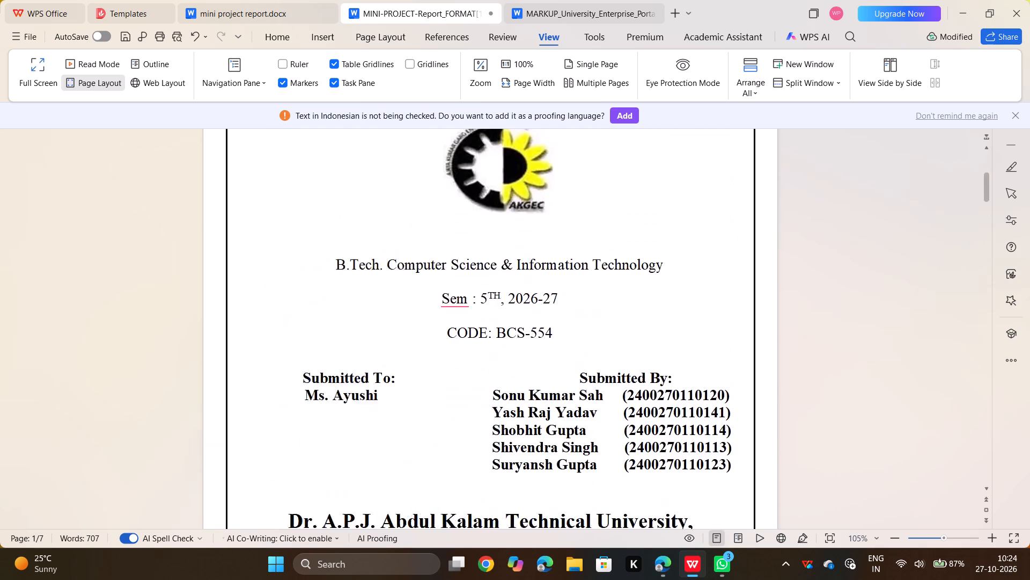
scroll(295, 316, "up", 12)
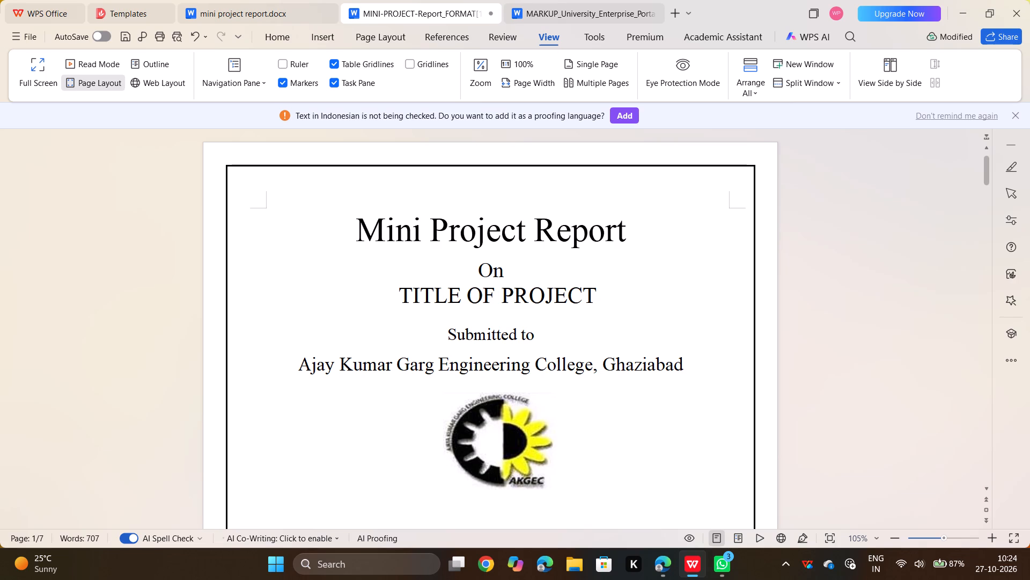
left_click_drag(595, 294, 380, 297)
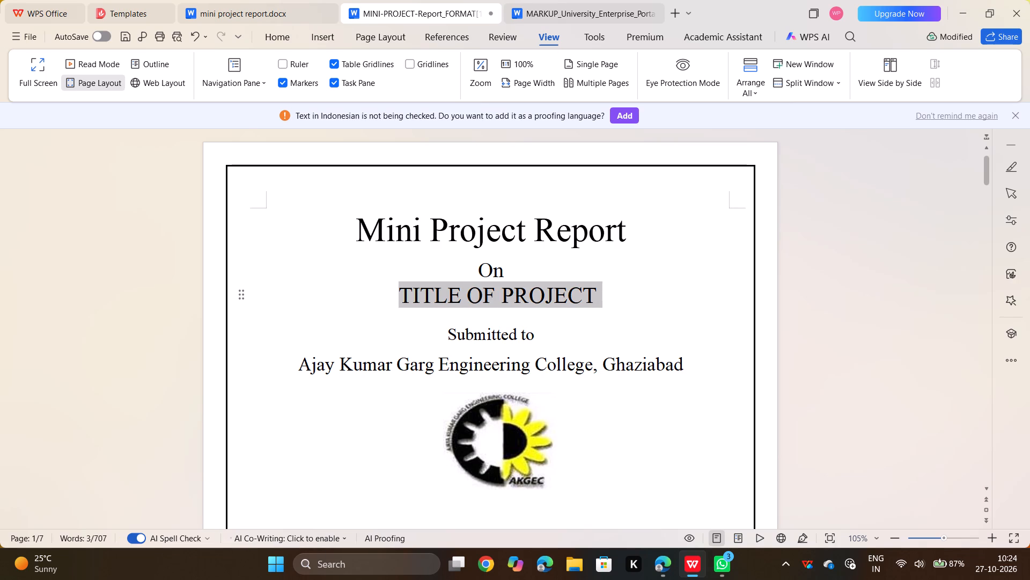
left_click_drag(380, 297, 395, 299)
left_click(607, 295)
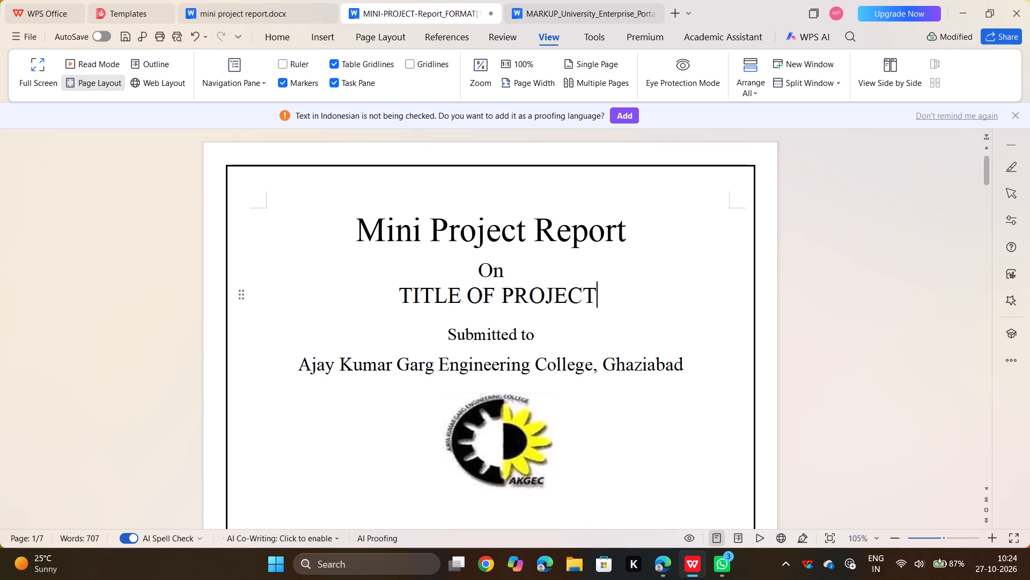
left_click_drag(595, 293, 414, 308)
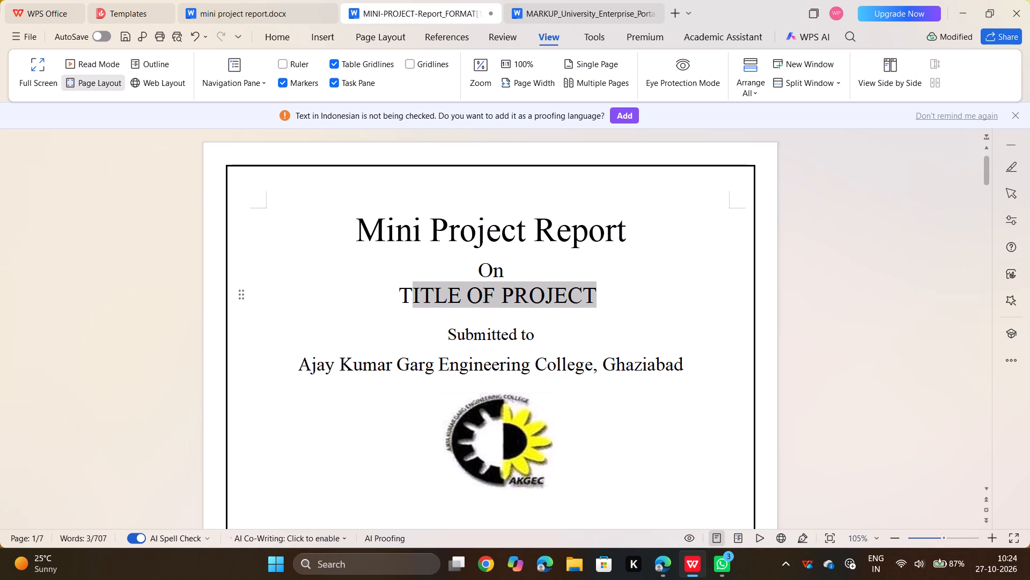
left_click_drag(414, 308, 404, 300)
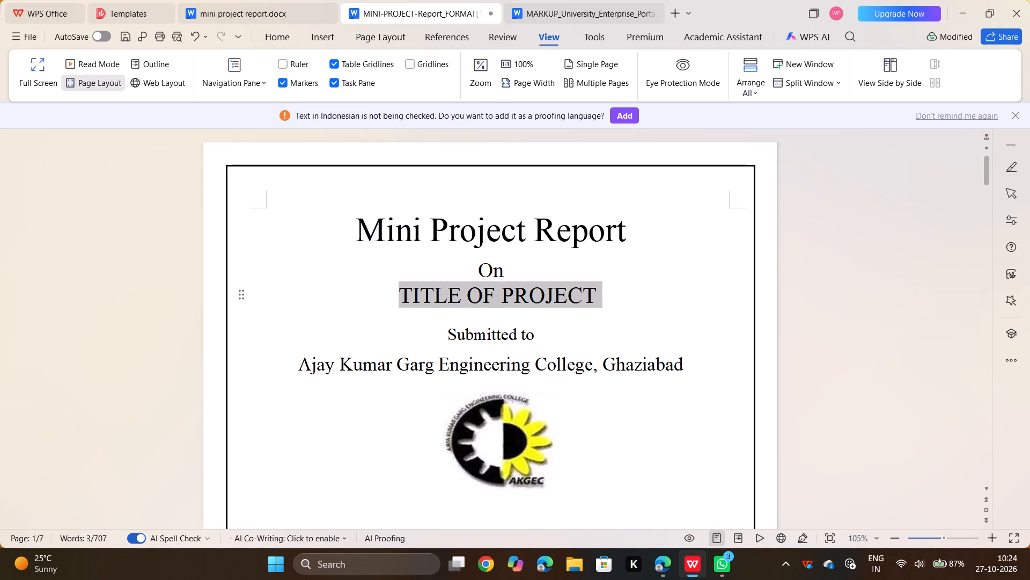
key("shift+a")
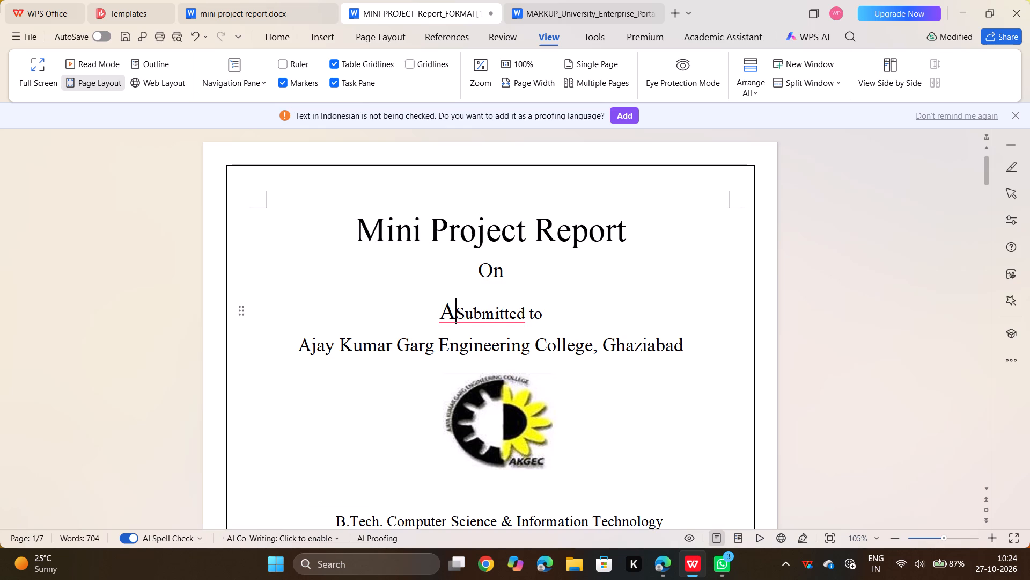
key("shift+k")
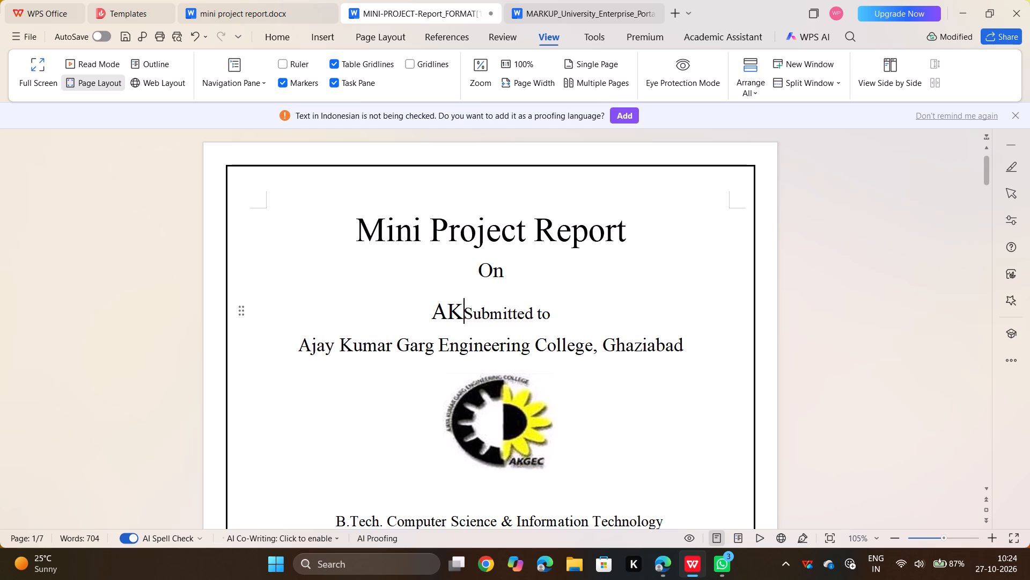
type("GEV")
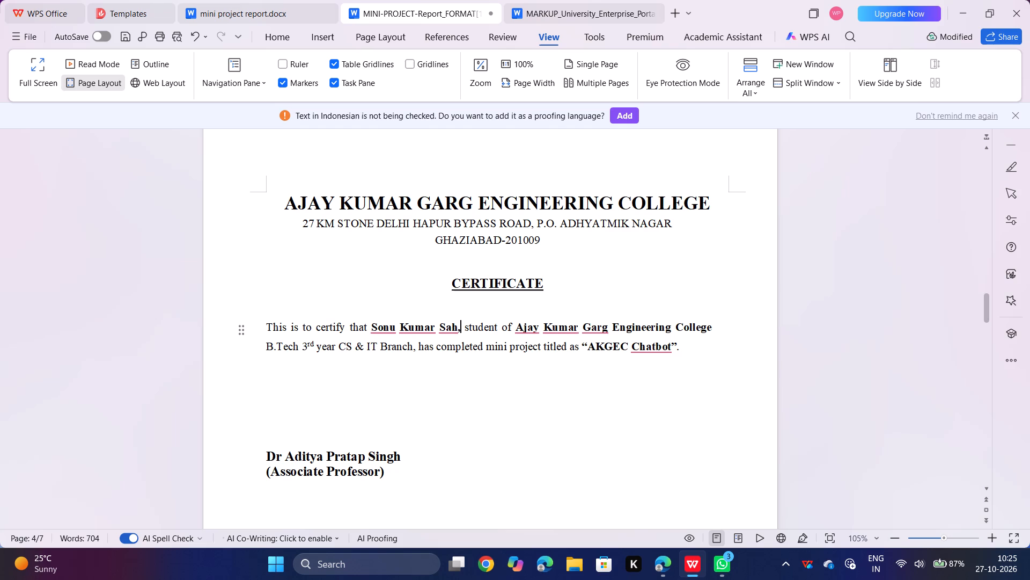
scroll(498, 328, "up", 6)
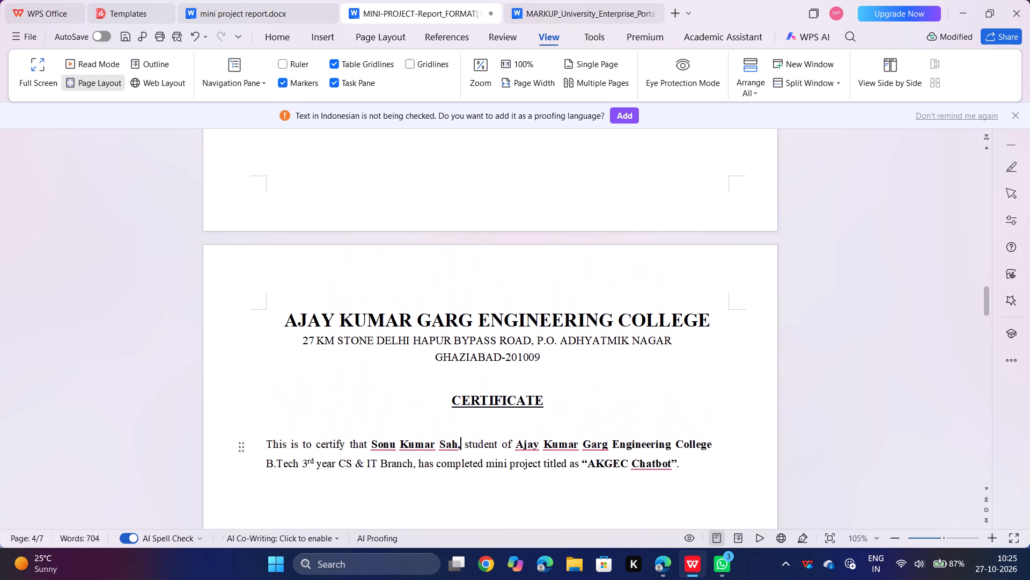
scroll(498, 328, "up", 4)
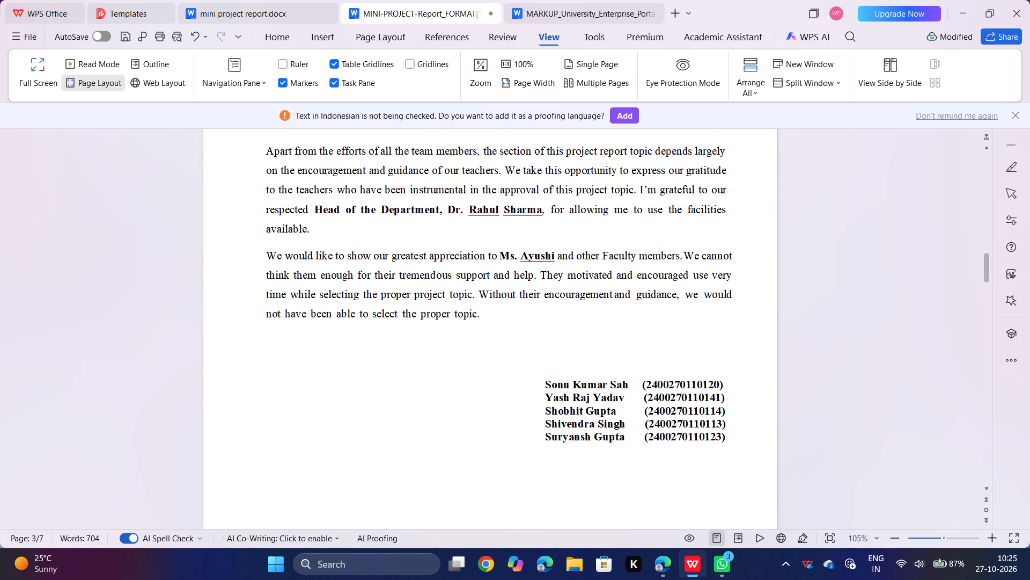
left_click_drag(547, 397, 623, 398)
key("ctrl+c")
scroll(623, 398, "down", 2)
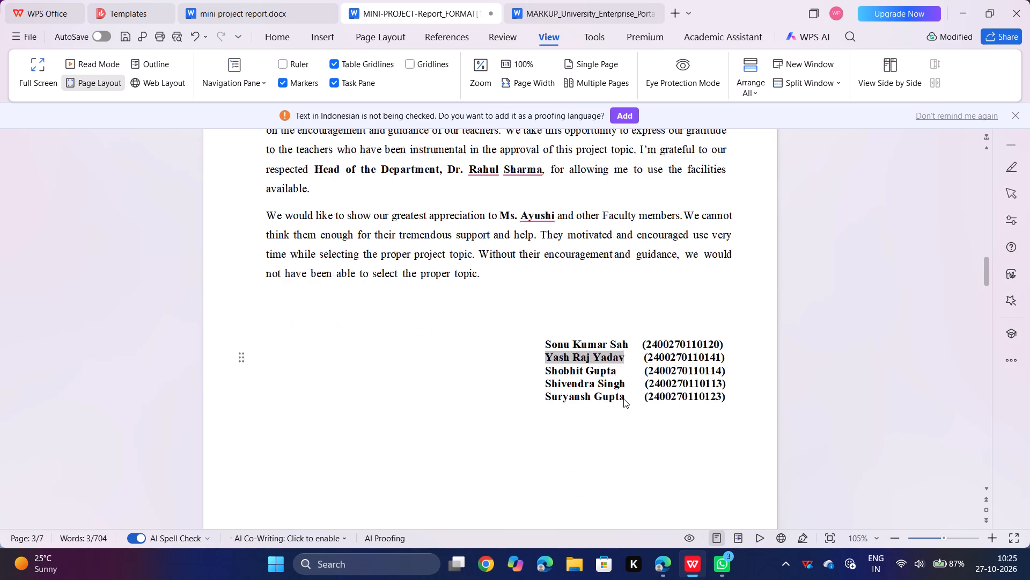
scroll(623, 398, "down", 7)
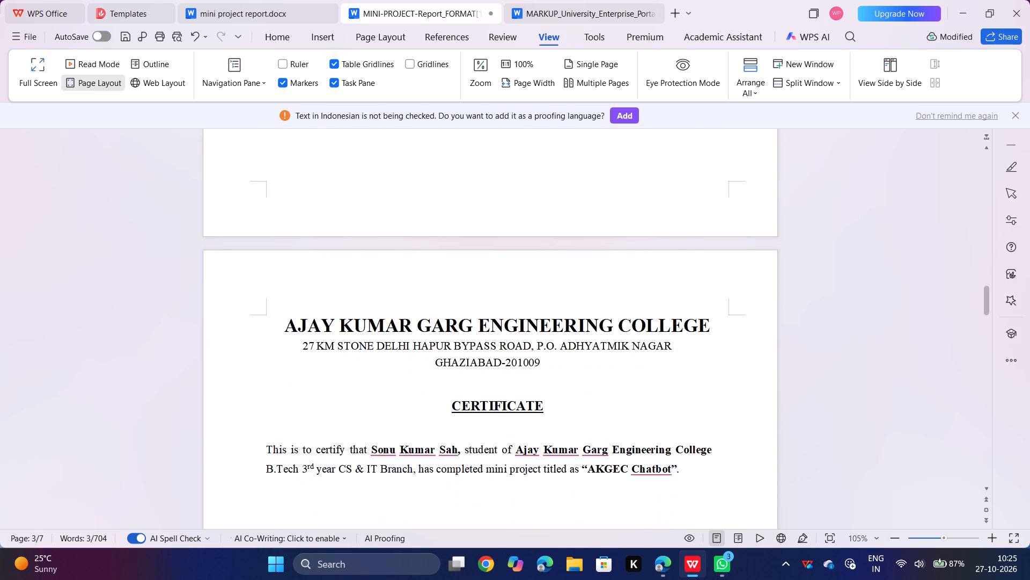
left_click(462, 451)
key("space")
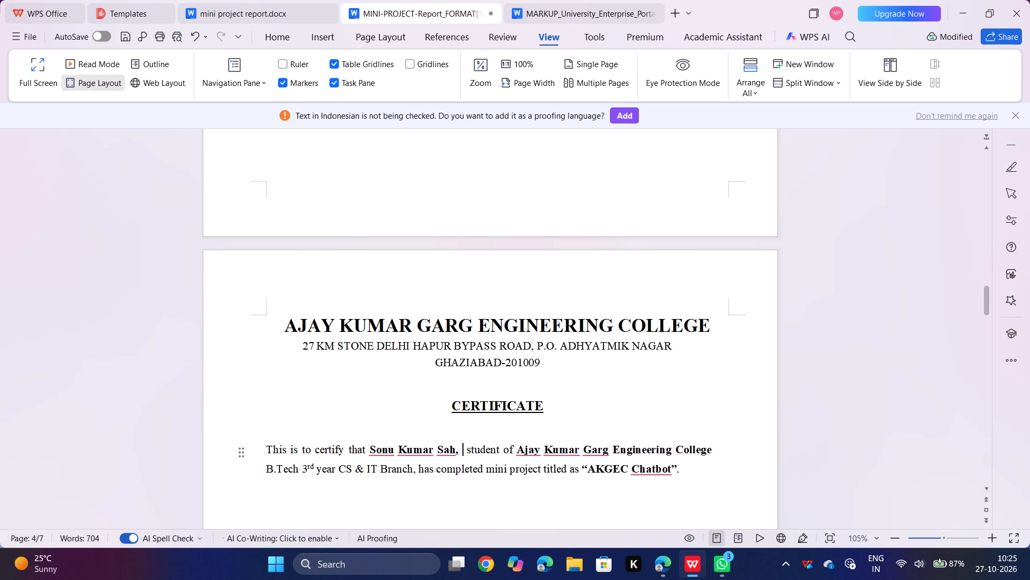
key("ctrl+v")
left_click(462, 451, "ctrl")
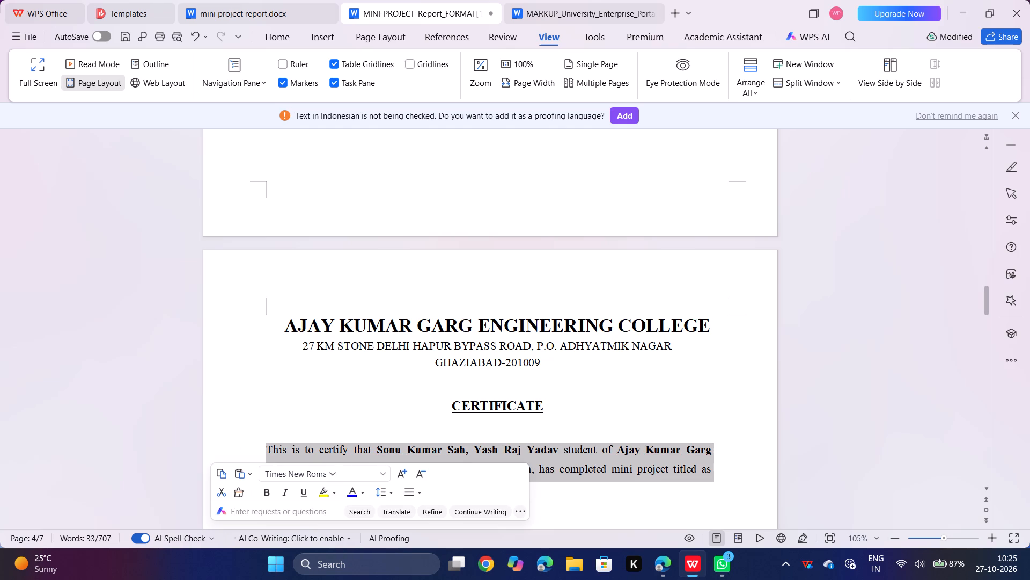
Copy the third team member's name from the Acknowledgment page into the certificate paragraph, after a comma following the second name.
scroll(462, 451, "up", 4)
scroll(629, 193, "up", 1)
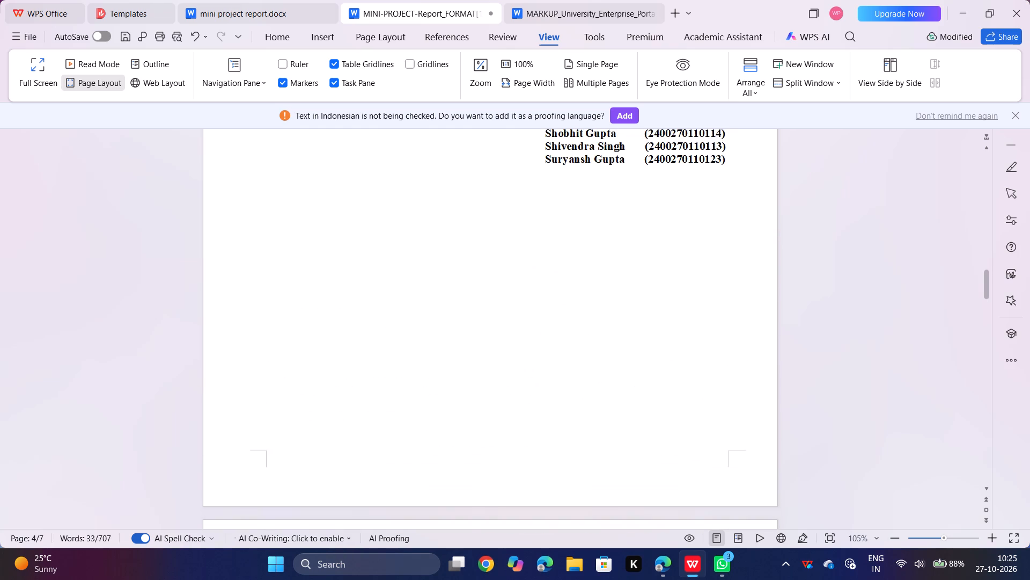
scroll(629, 193, "up", 1)
left_click_drag(616, 184, 579, 186)
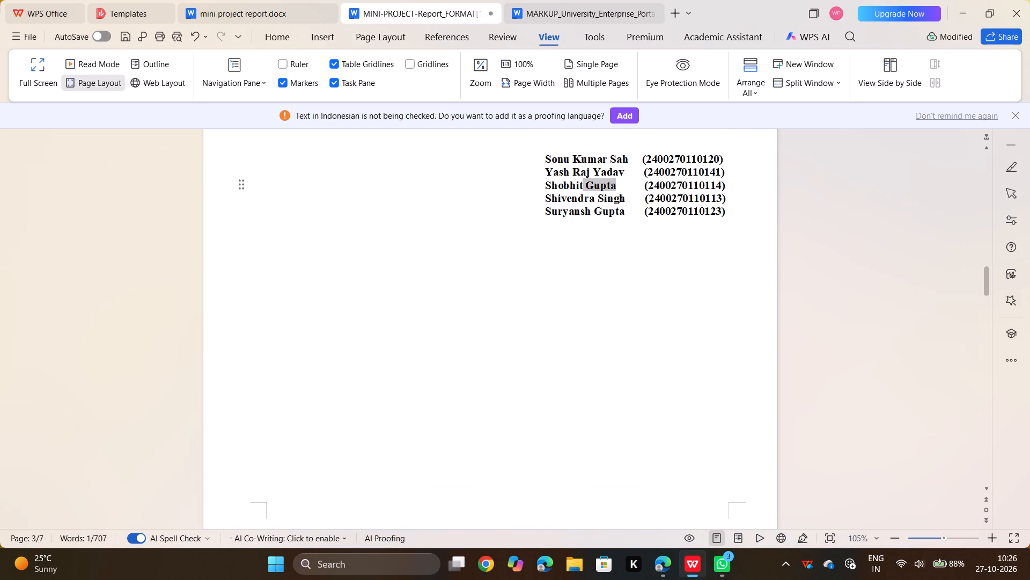
left_click_drag(579, 186, 545, 190)
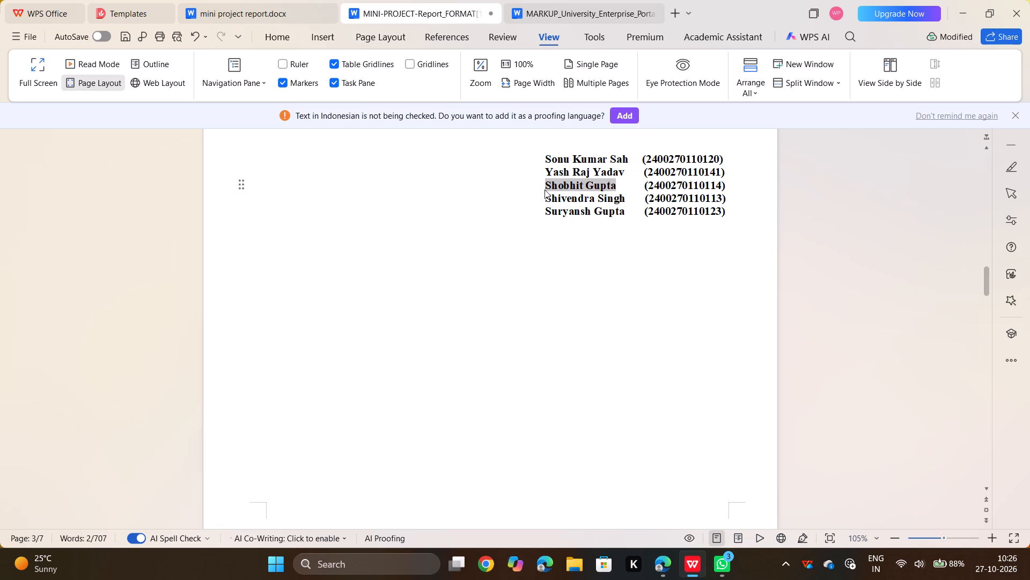
key("ctrl+c")
scroll(545, 190, "down", 7)
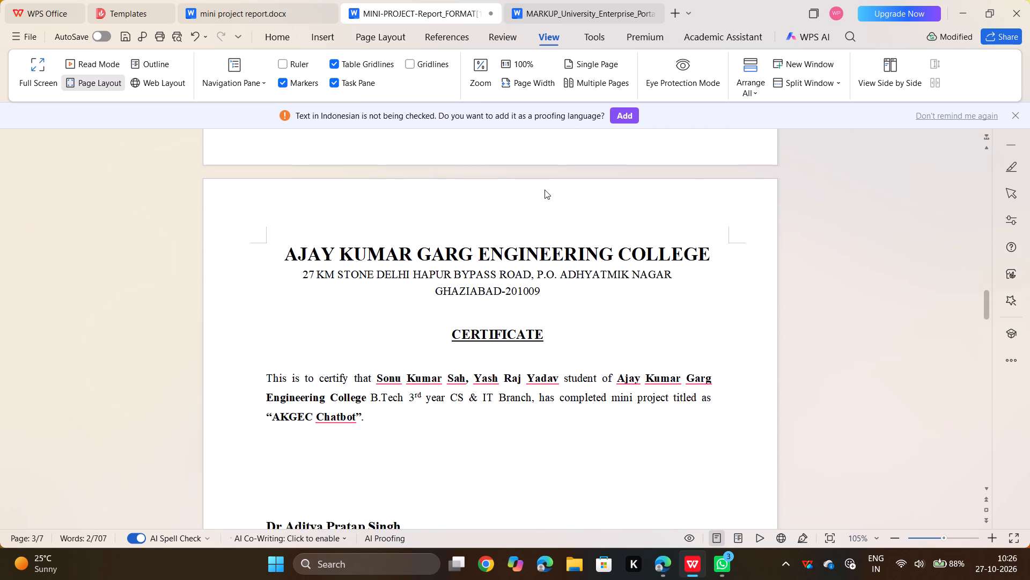
left_click(560, 379)
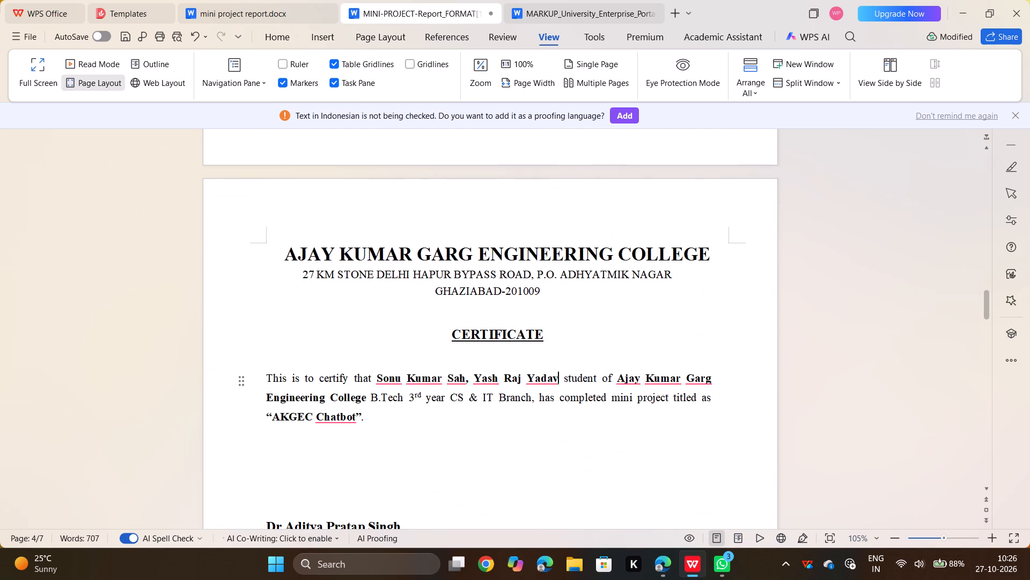
key("comma")
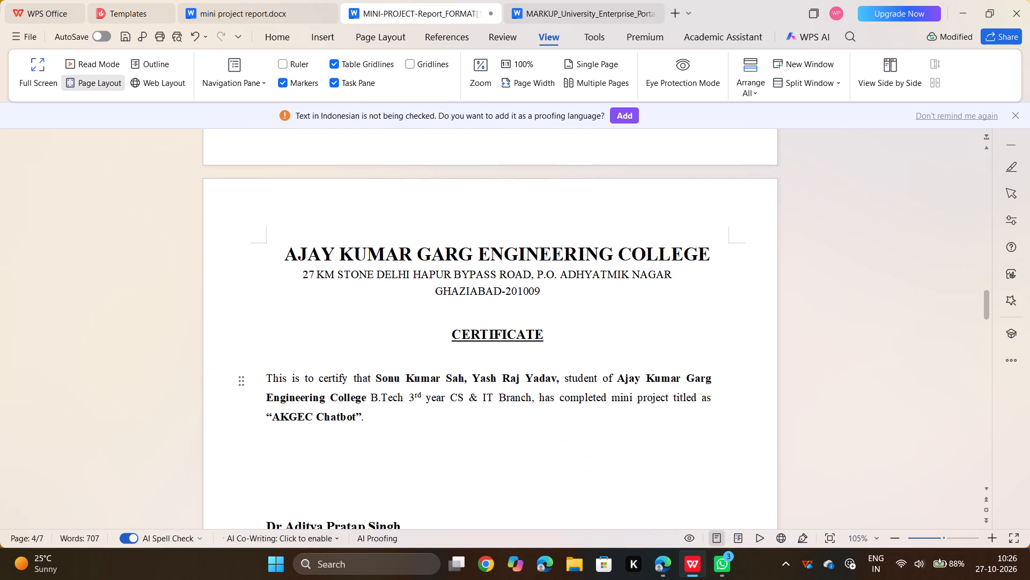
key("space")
key("ctrl+v")
left_click(560, 379, "ctrl")
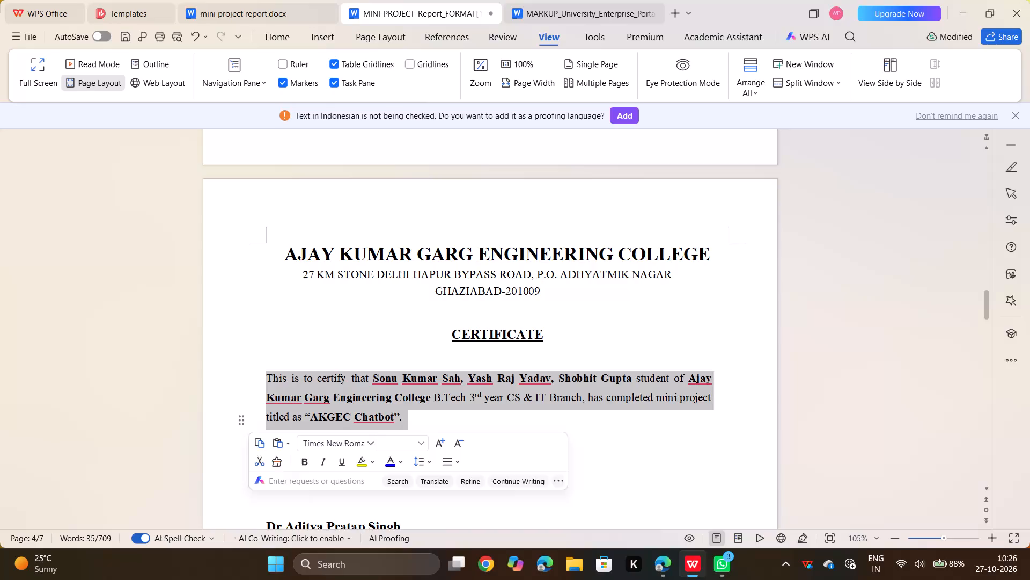
Copy the fourth team member's name from the Acknowledgment page into the certificate paragraph, after a comma following the third name.
scroll(560, 379, "up", 12)
scroll(560, 379, "down", 5)
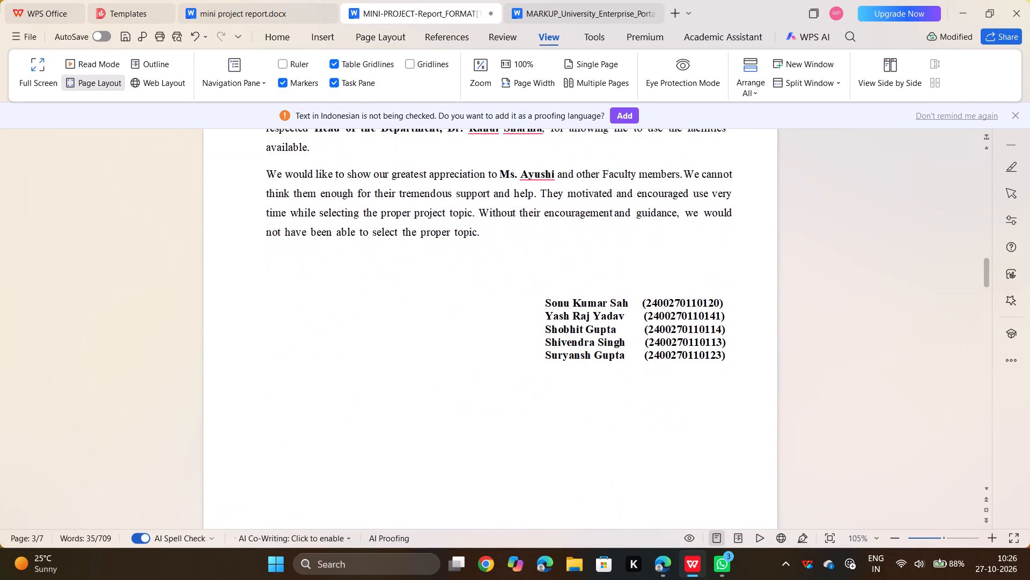
left_click_drag(622, 340, 586, 344)
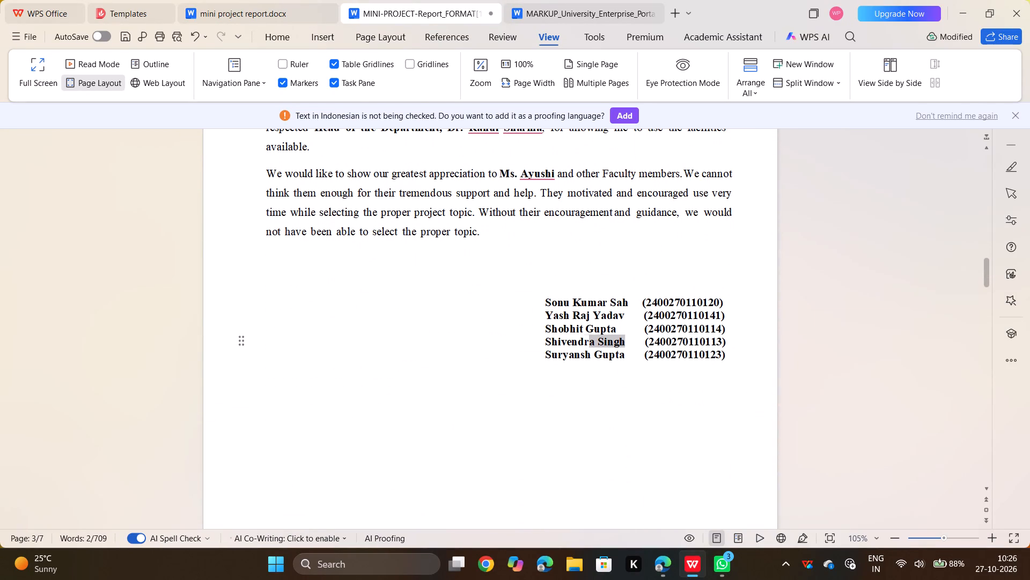
left_click_drag(586, 344, 547, 342)
key("ctrl+c")
scroll(547, 342, "down", 8)
left_click(631, 206)
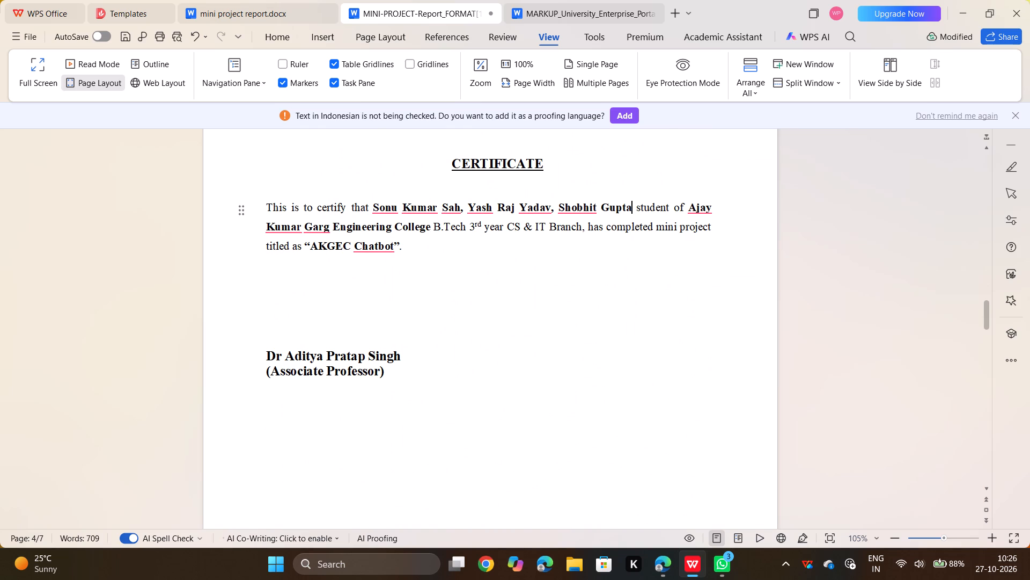
type(",")
key("space")
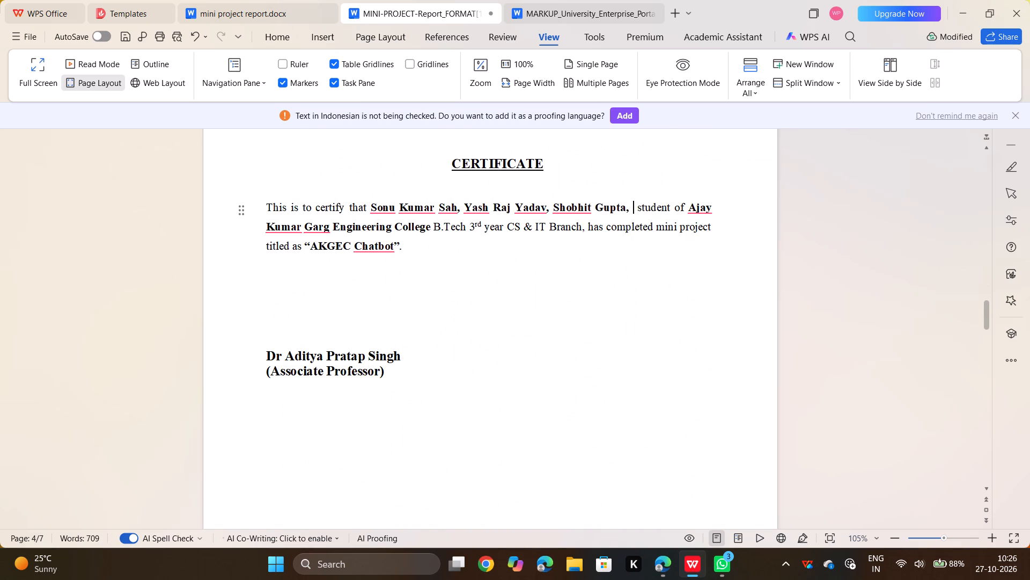
key("ctrl+v")
left_click(631, 206, "ctrl")
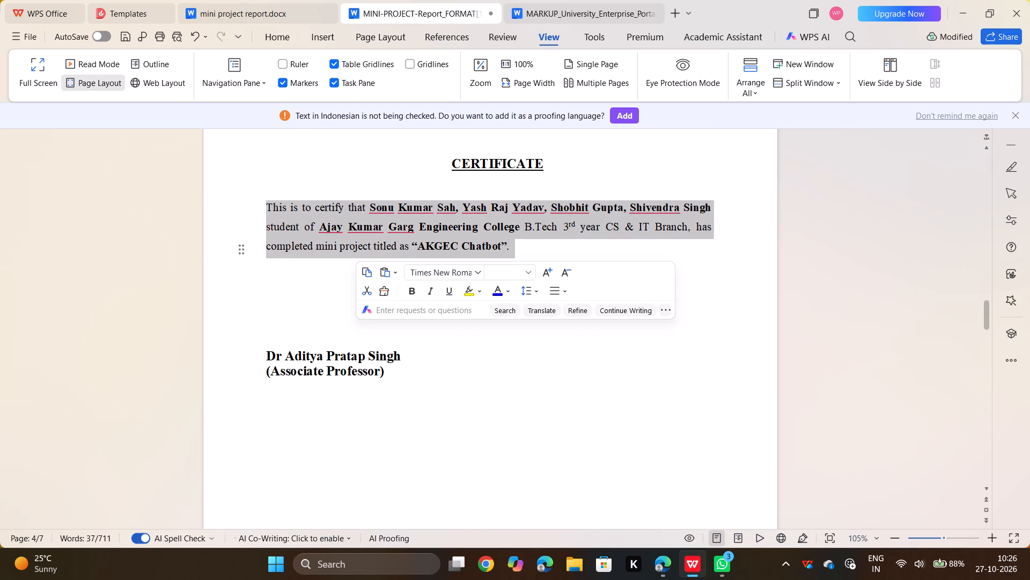
Copy the fifth team member's name from the Acknowledgment page into the certificate paragraph, after a comma following the fourth name.
scroll(631, 206, "up", 5)
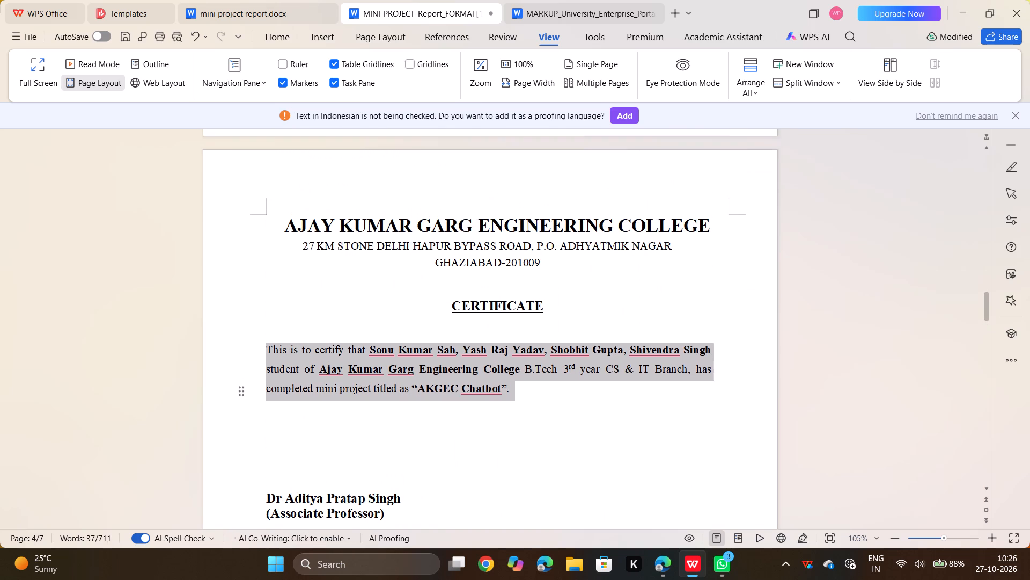
scroll(631, 206, "up", 7)
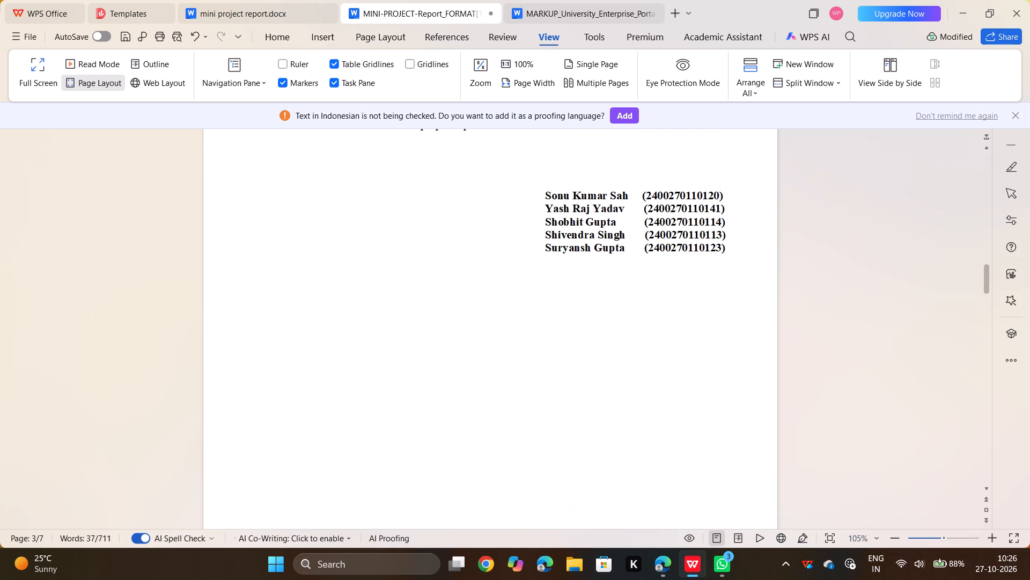
left_click_drag(623, 249, 554, 250)
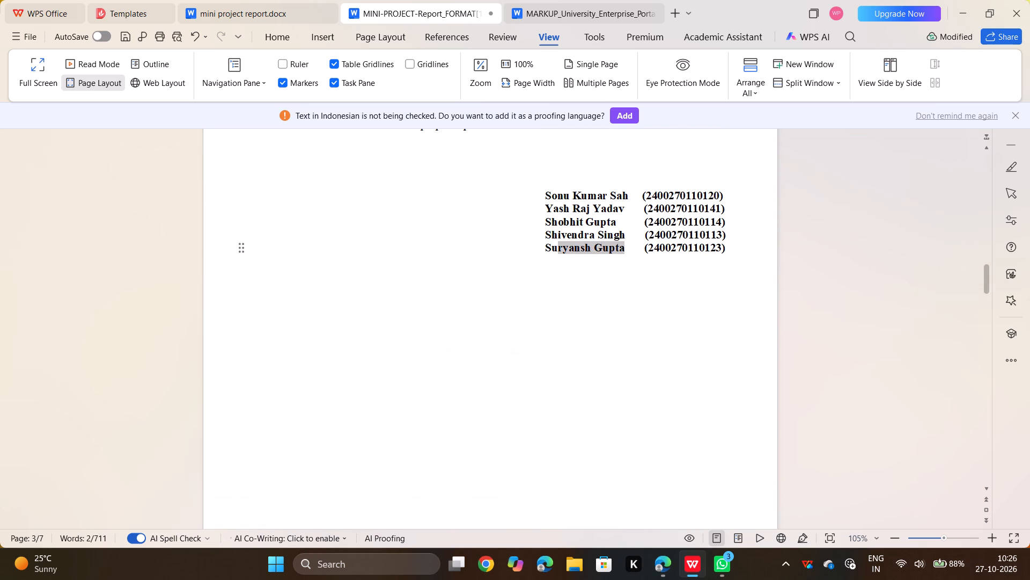
left_click_drag(554, 250, 546, 251)
key("ctrl+c")
left_click(546, 251, "ctrl")
scroll(546, 251, "down", 9)
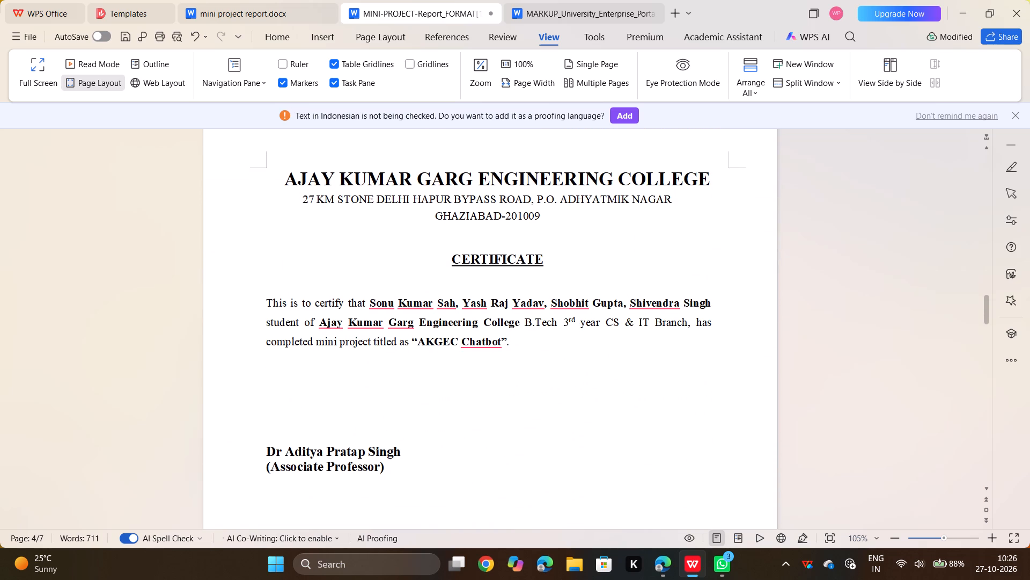
left_click(713, 301)
left_click(713, 301)
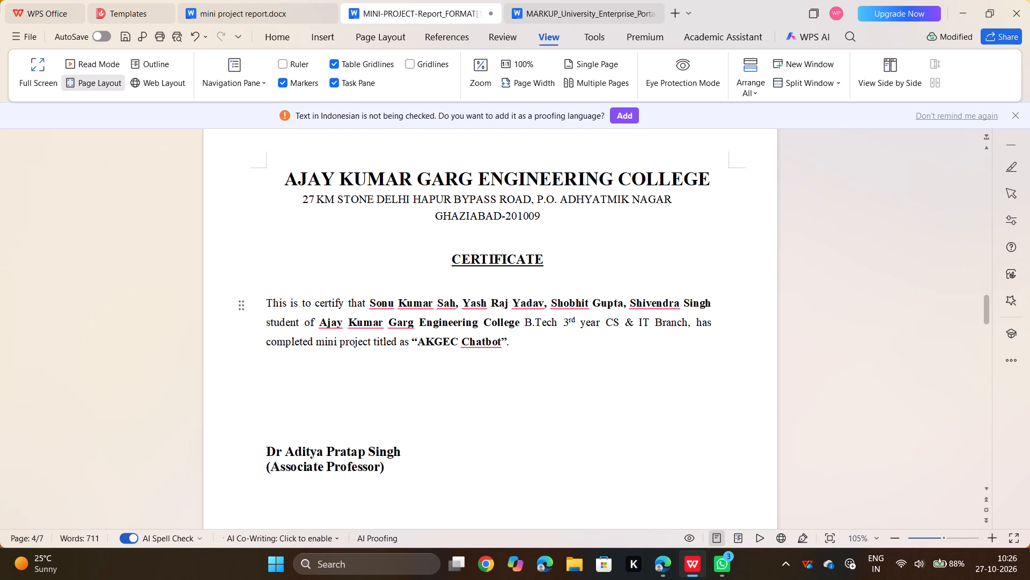
key("Left")
key("comma")
key("space")
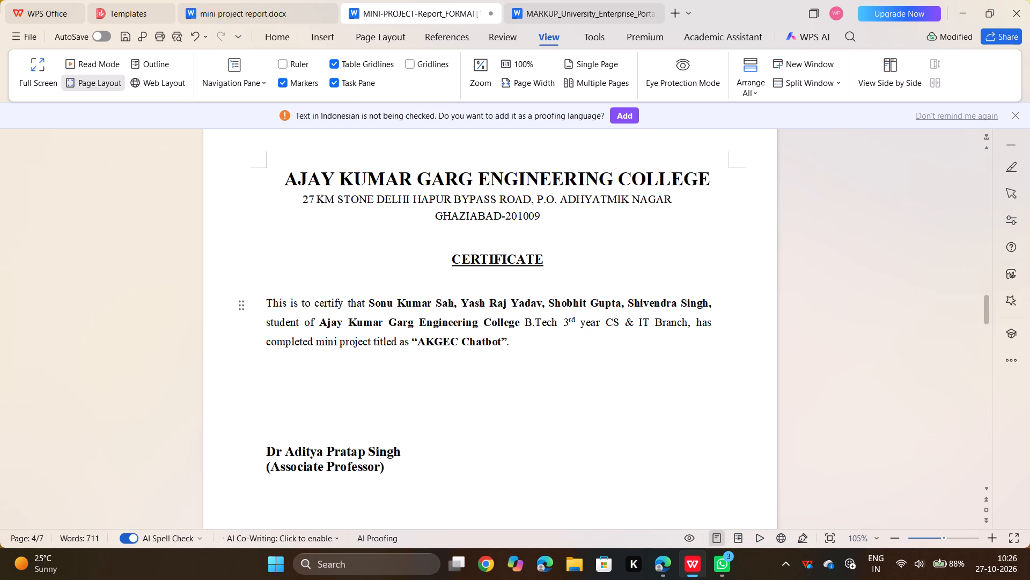
key("ctrl+v")
double_click(716, 302, "ctrl")
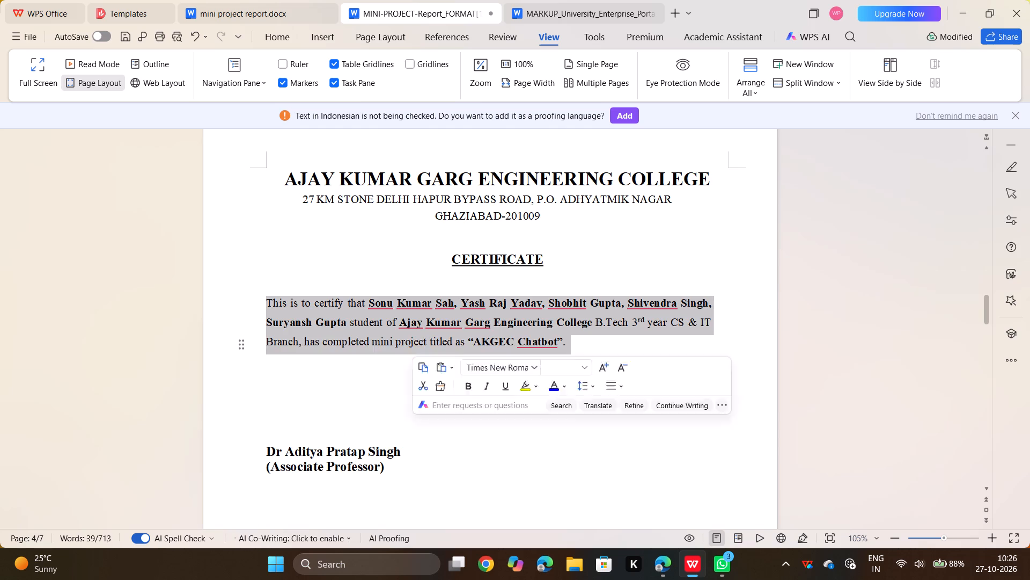
left_click(701, 363)
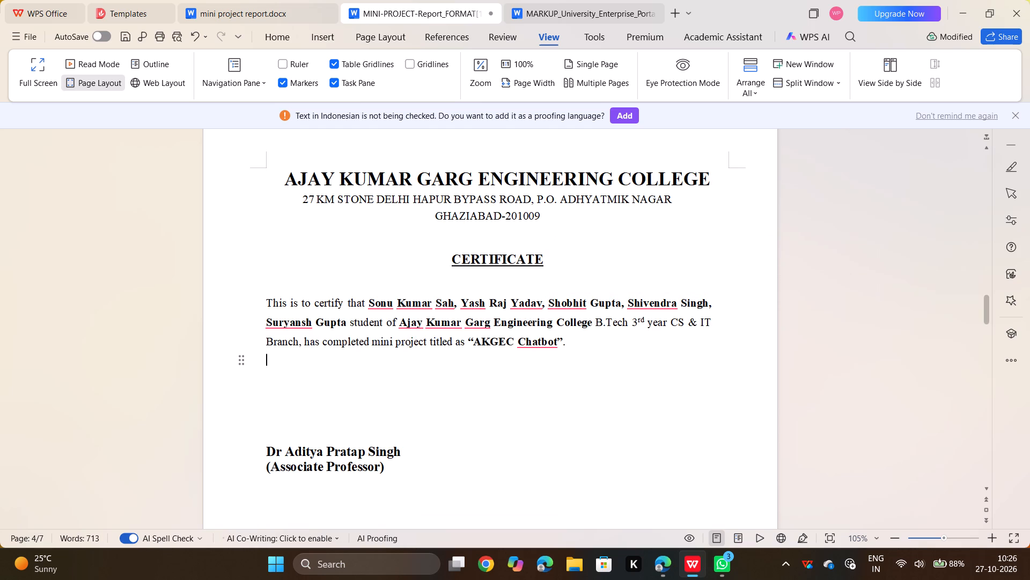
Change “student of” in the certificate paragraph to “are students of”.
left_click(348, 325)
type("are")
key("space")
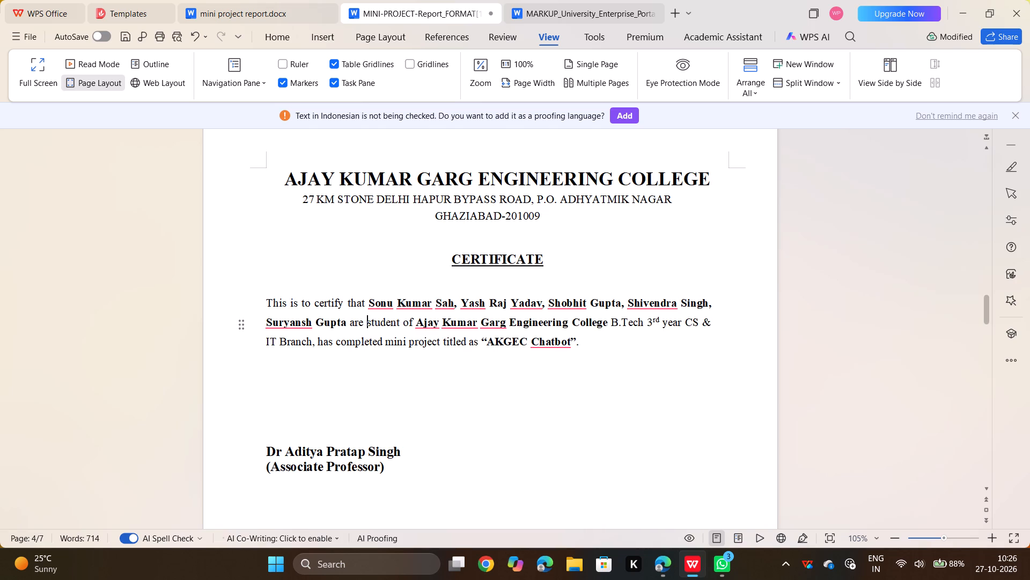
left_click(401, 320)
key("BackSpace")
type("s")
key("space")
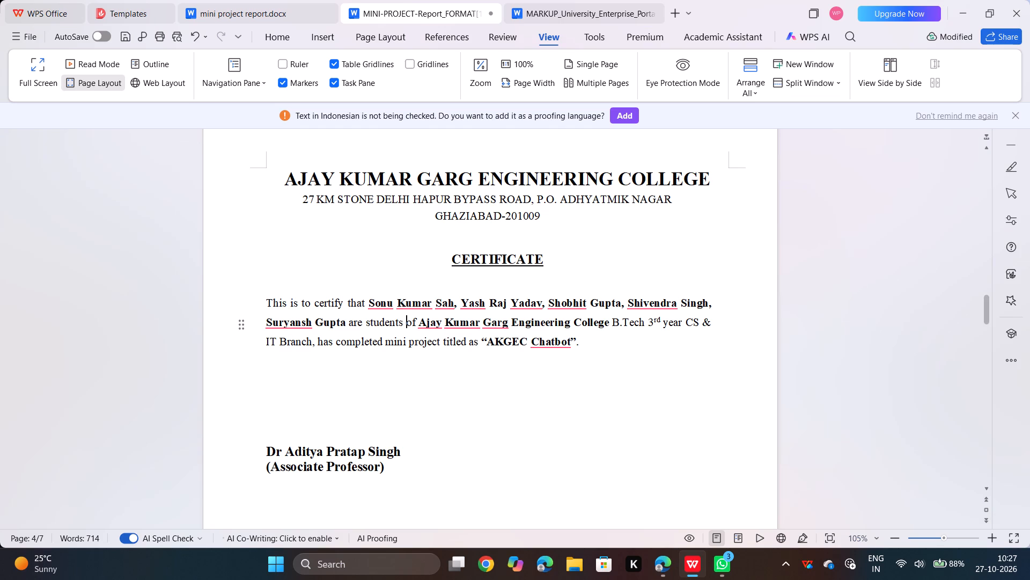
Replace the professor's name and designation below the certificate paragraph with the start of the new signatory's name, using the title Ms.
scroll(665, 344, "down", 3)
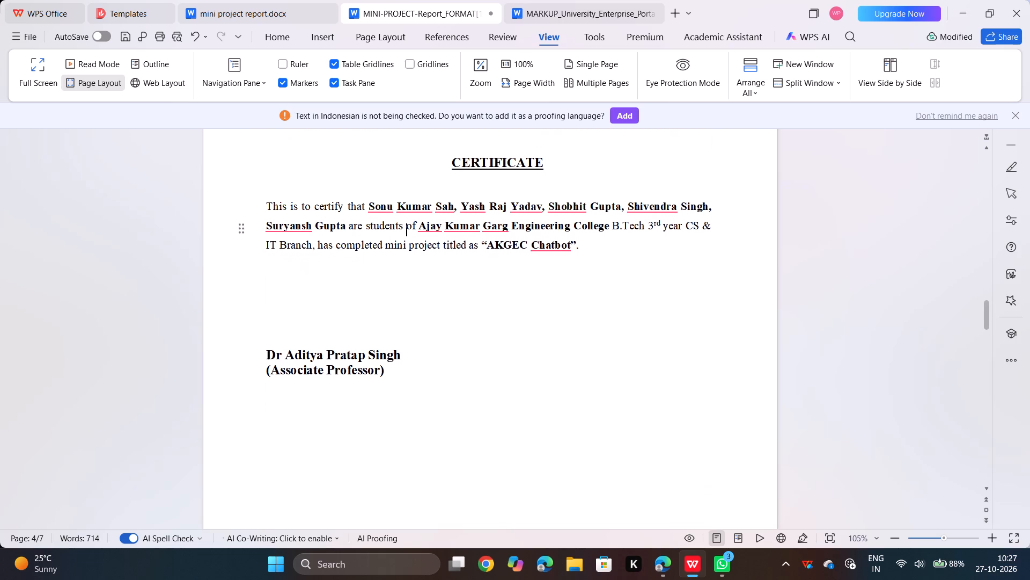
scroll(665, 344, "down", 2)
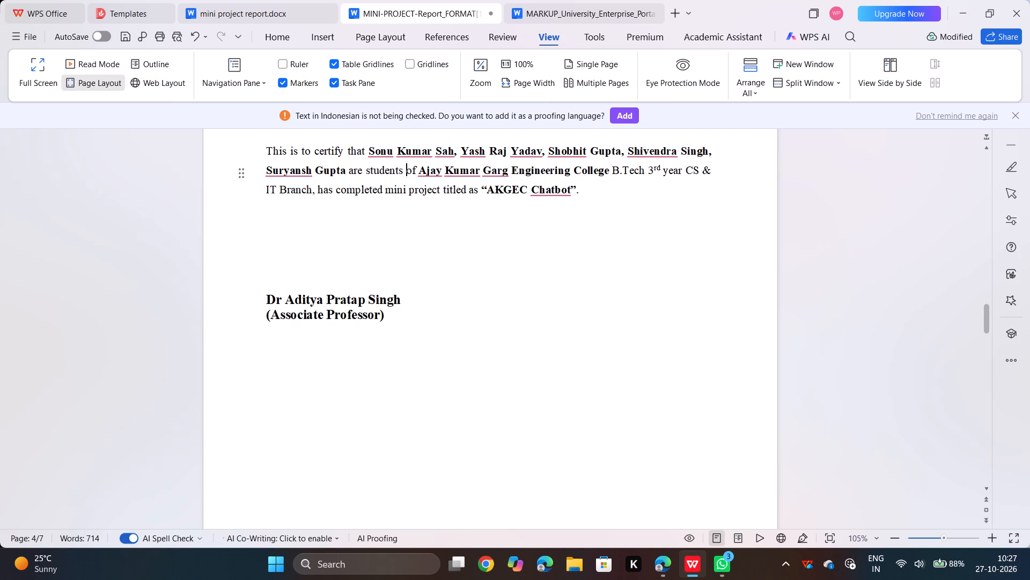
left_click_drag(387, 315, 261, 305)
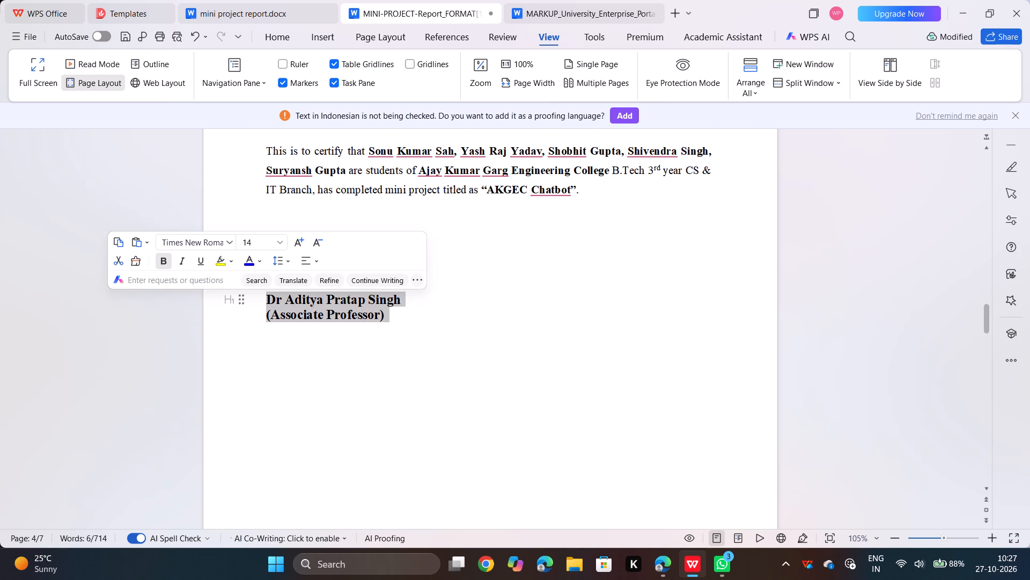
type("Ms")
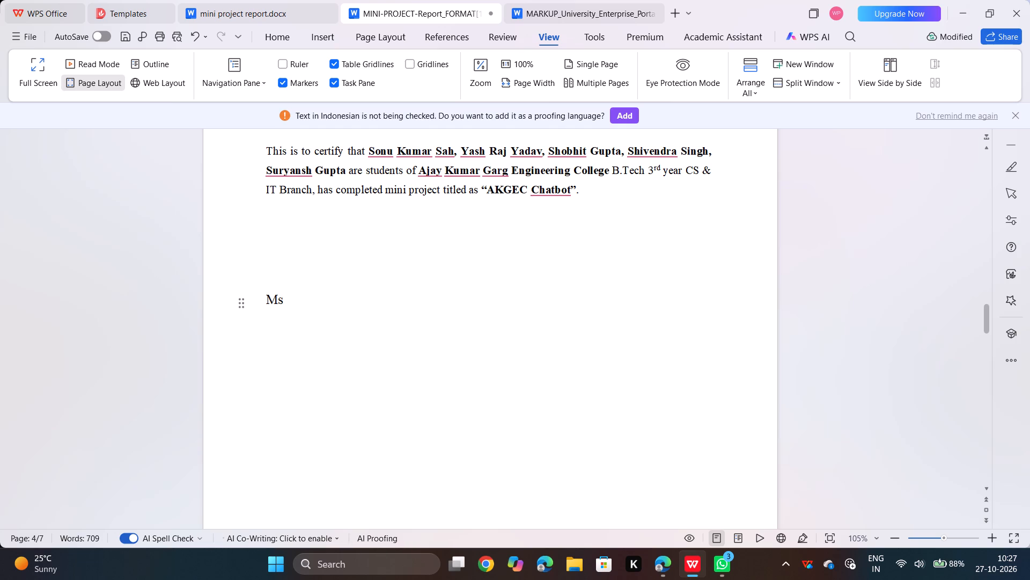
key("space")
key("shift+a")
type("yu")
Finish the signatory's first name below the certificate paragraph and add a period after the title “Ms”.
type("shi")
left_click(283, 306)
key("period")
Format the signatory's name line below the certificate paragraph as 16-point bold text.
left_click_drag(336, 306, 321, 303)
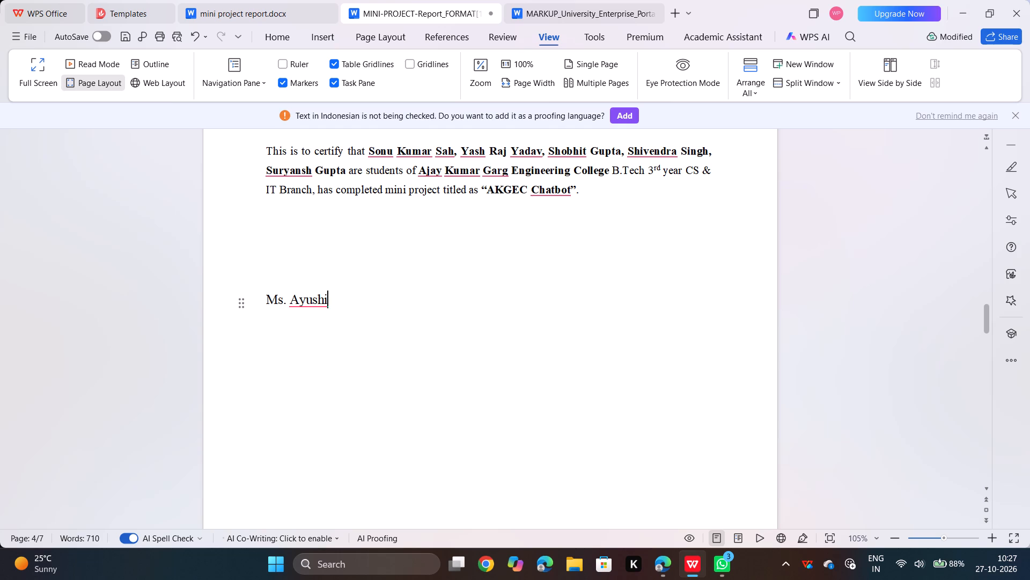
left_click_drag(321, 303, 264, 294)
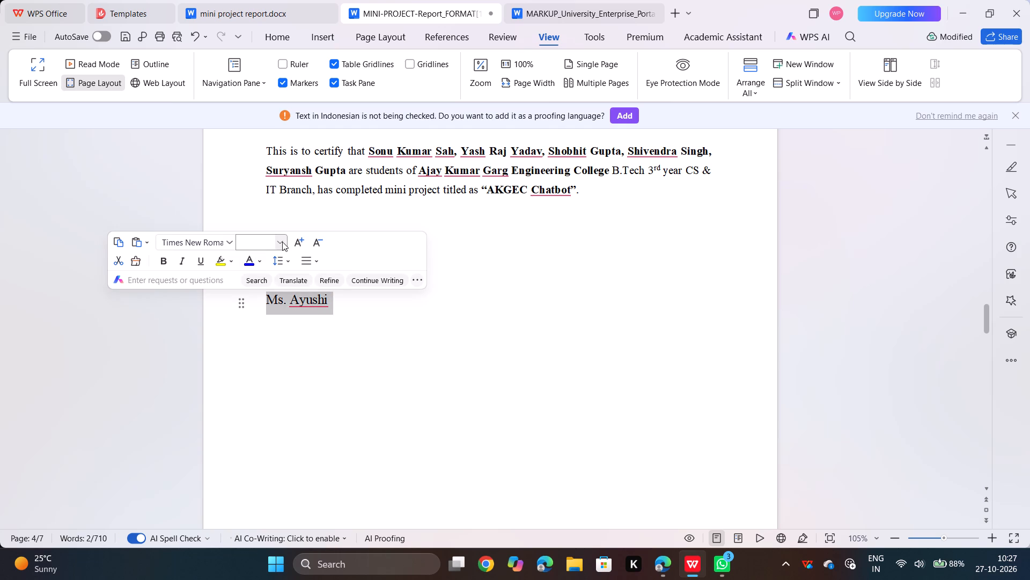
left_click(282, 242)
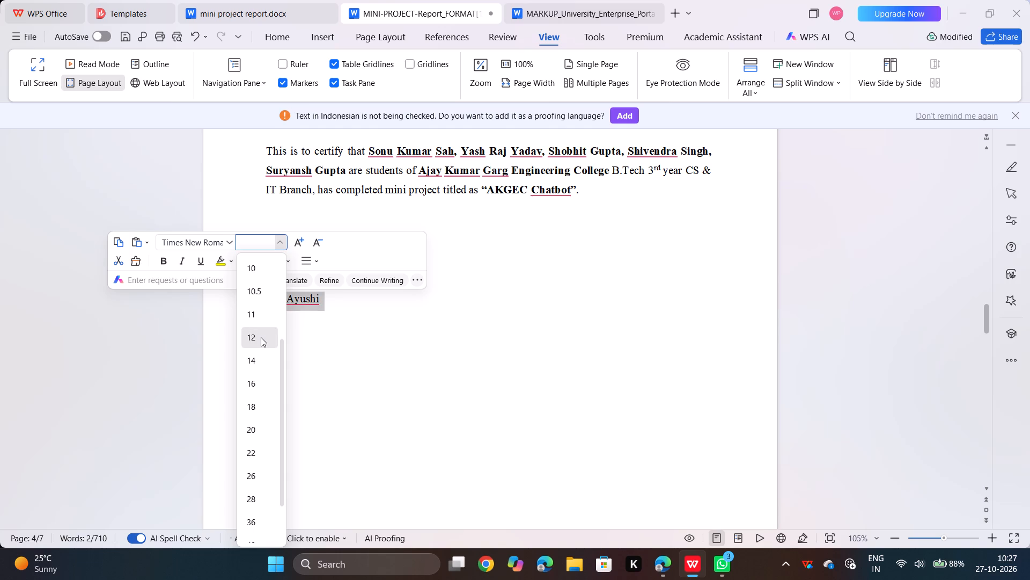
left_click(264, 385)
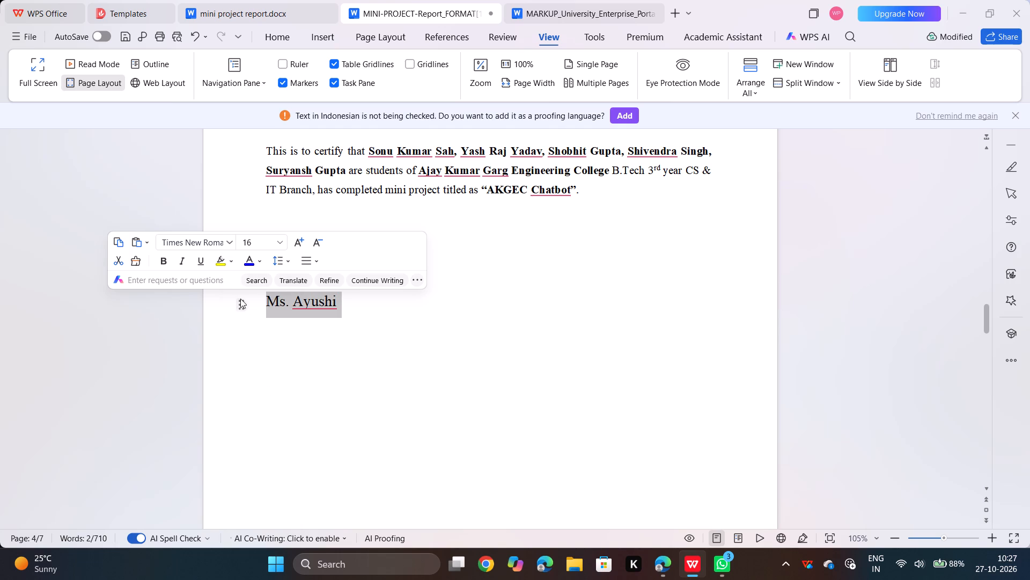
left_click(165, 262)
left_click(447, 331)
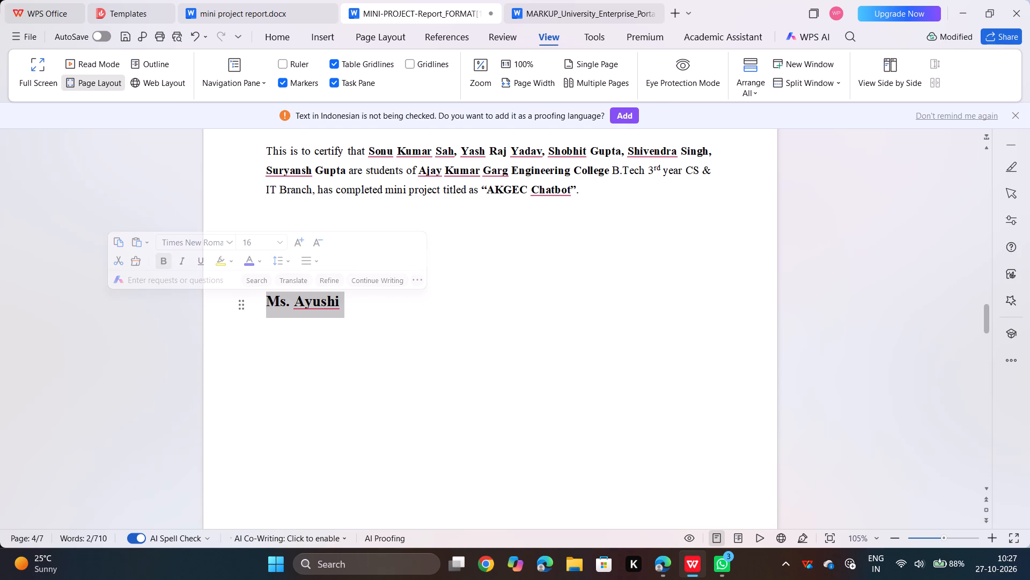
Review the report's pages, including the contents table, Certificate page, Abstract page and the heading and figure formatting guidelines.
scroll(447, 331, "up", 4)
scroll(447, 331, "down", 1)
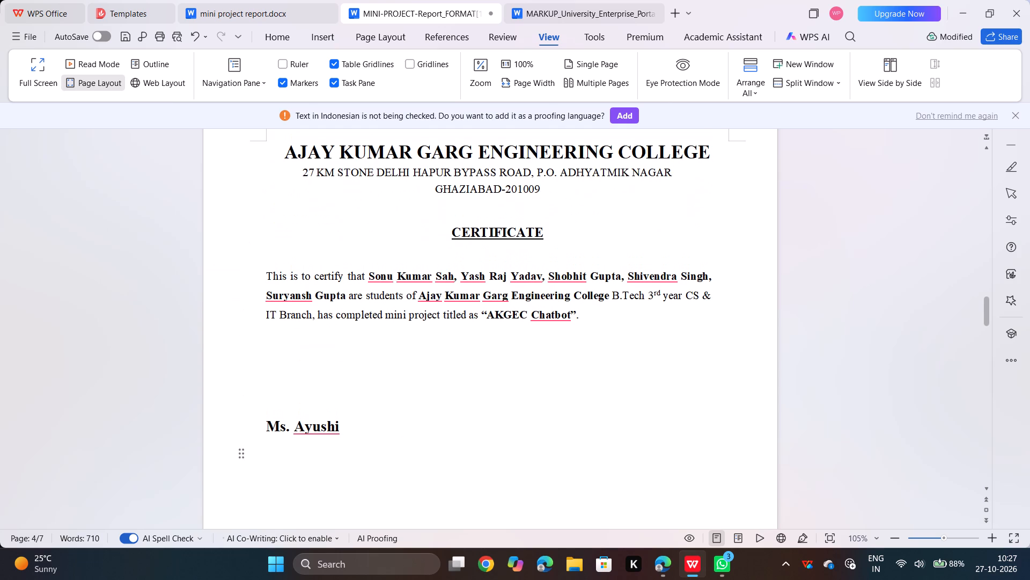
scroll(447, 331, "down", 2)
scroll(447, 331, "up", 5)
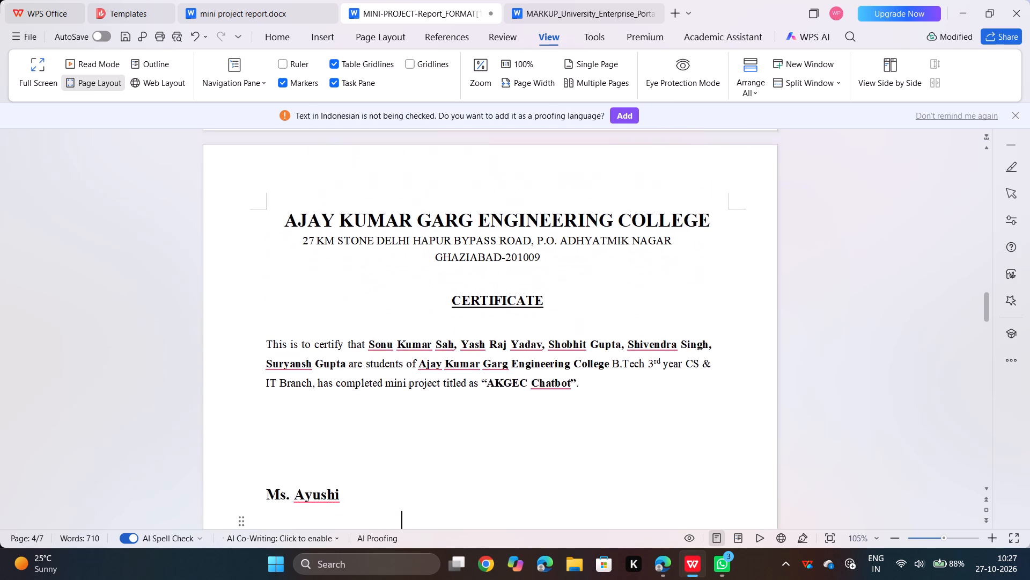
scroll(447, 331, "up", 6)
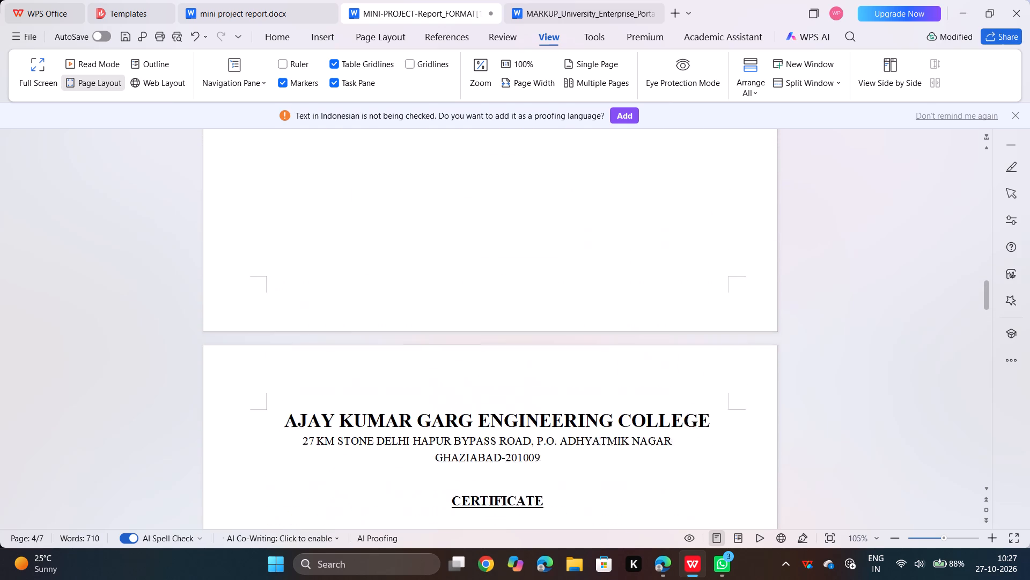
scroll(447, 331, "up", 11)
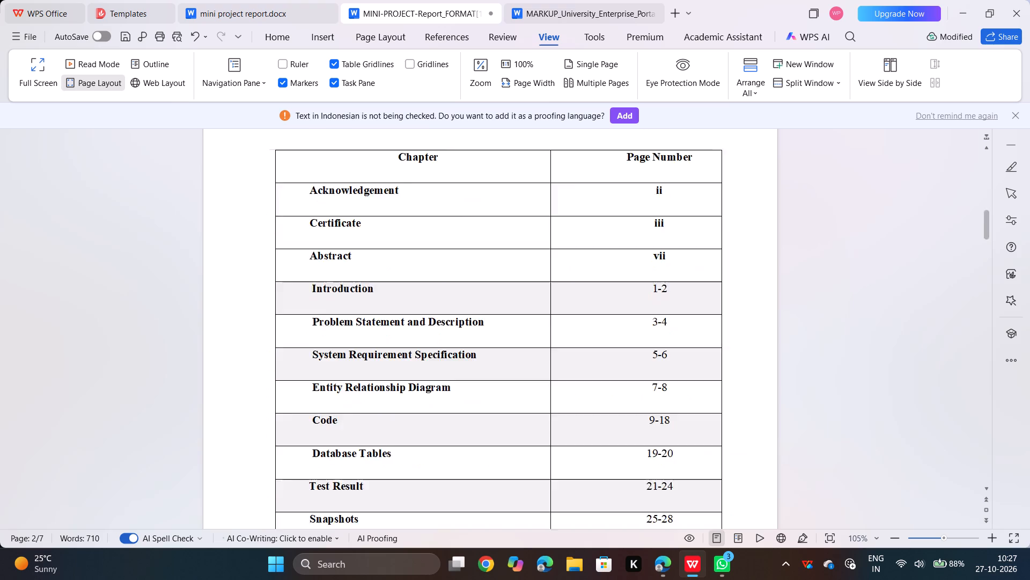
scroll(447, 331, "down", 10)
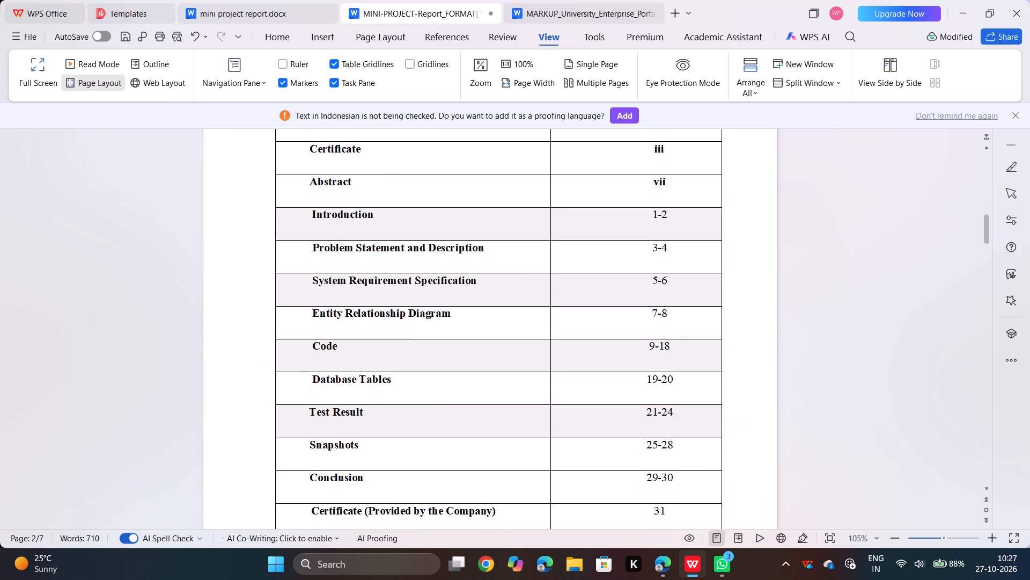
scroll(447, 331, "down", 13)
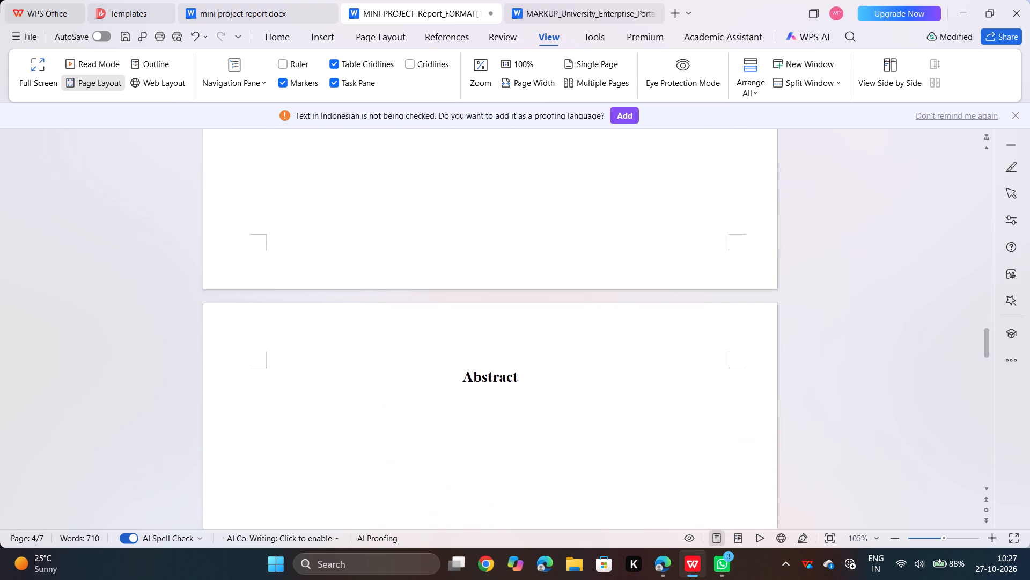
scroll(447, 331, "down", 8)
scroll(447, 331, "up", 3)
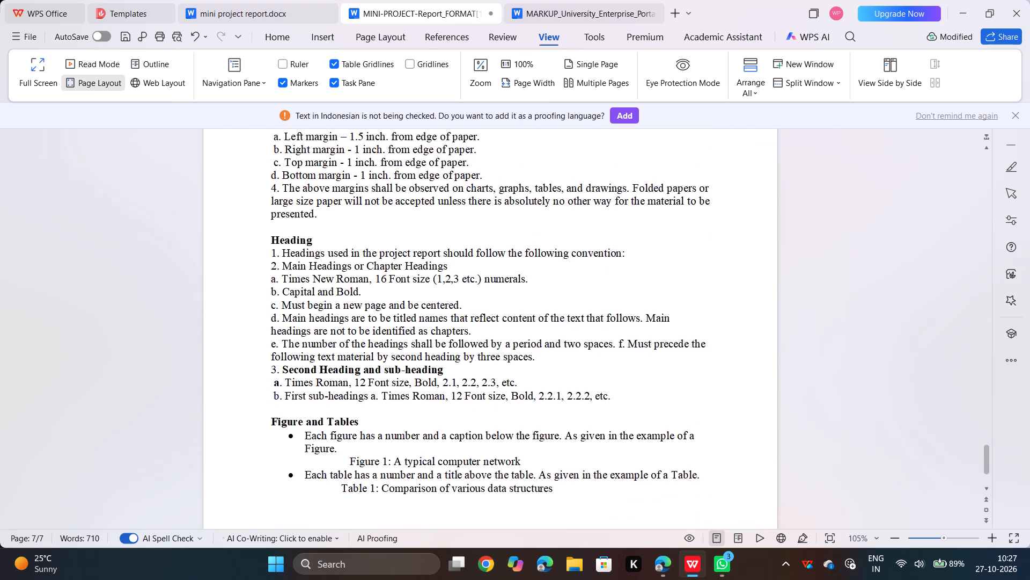
scroll(447, 331, "up", 17)
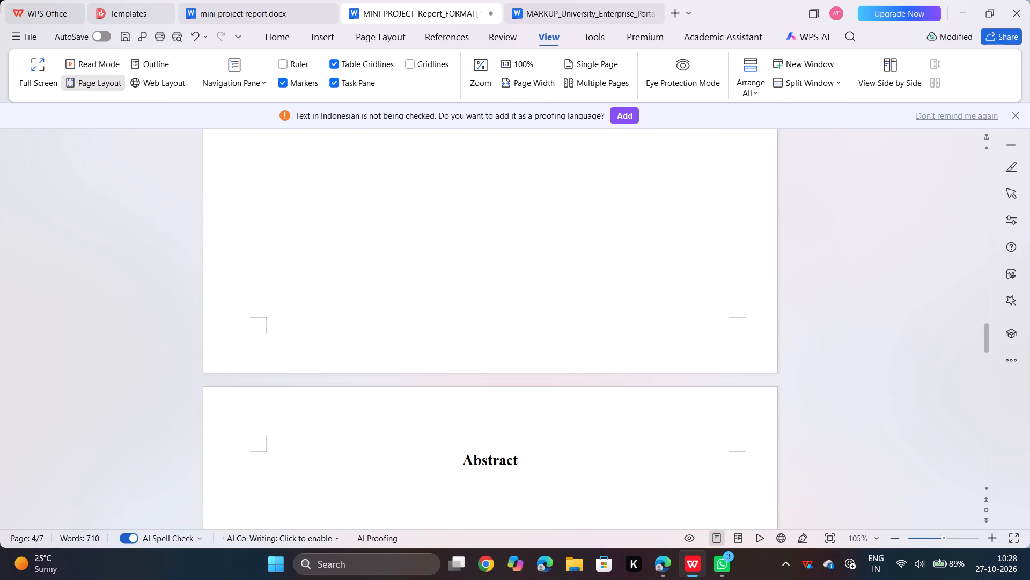
scroll(447, 331, "up", 2)
scroll(447, 331, "down", 2)
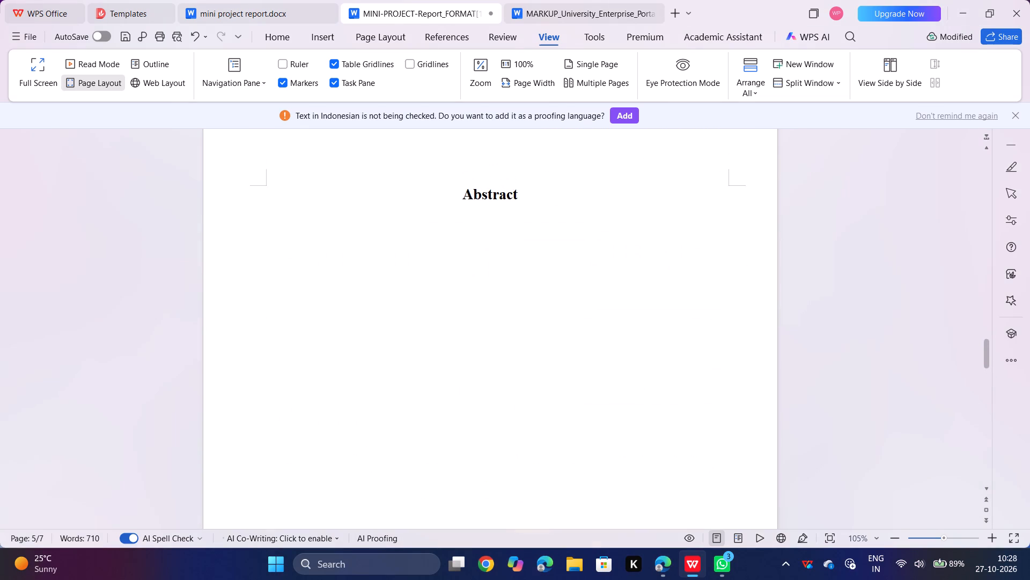
scroll(447, 331, "up", 9)
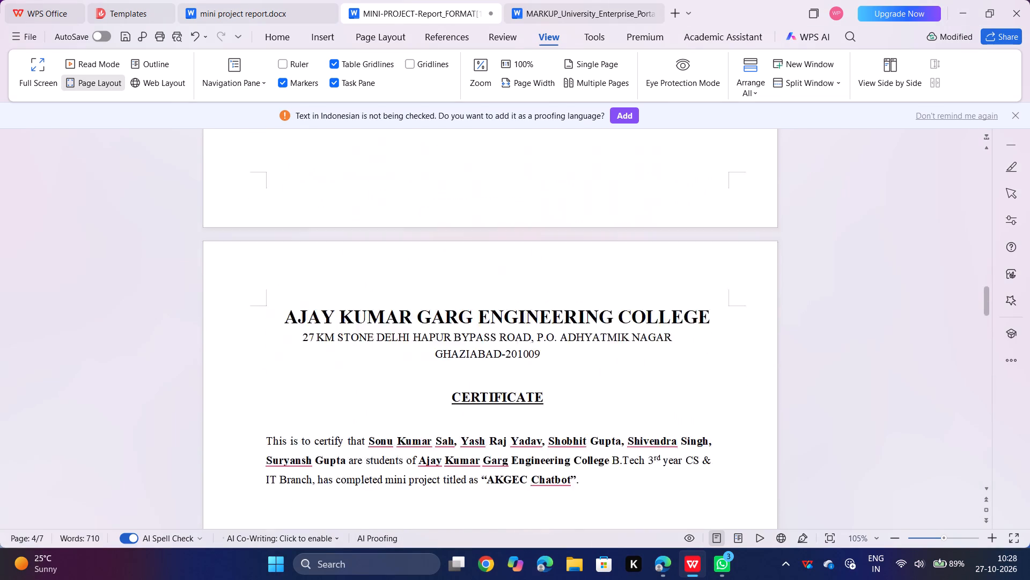
scroll(447, 331, "up", 9)
scroll(447, 331, "down", 3)
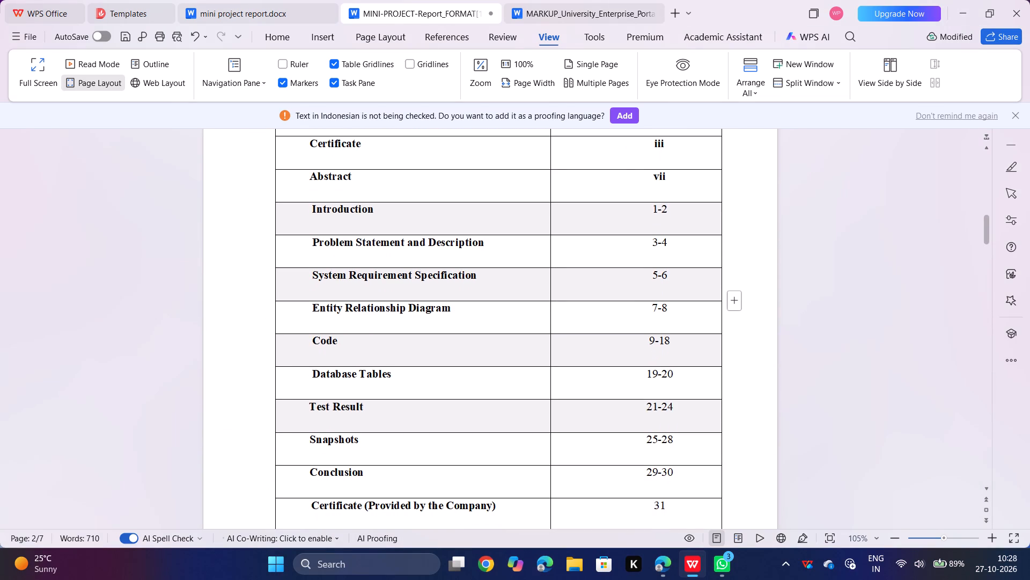
Switch to the MARKUP University Enterprise Portal synopsis and review its sections from Introduction through Security and Authorization.
left_click(562, 8)
scroll(462, 376, "down", 10)
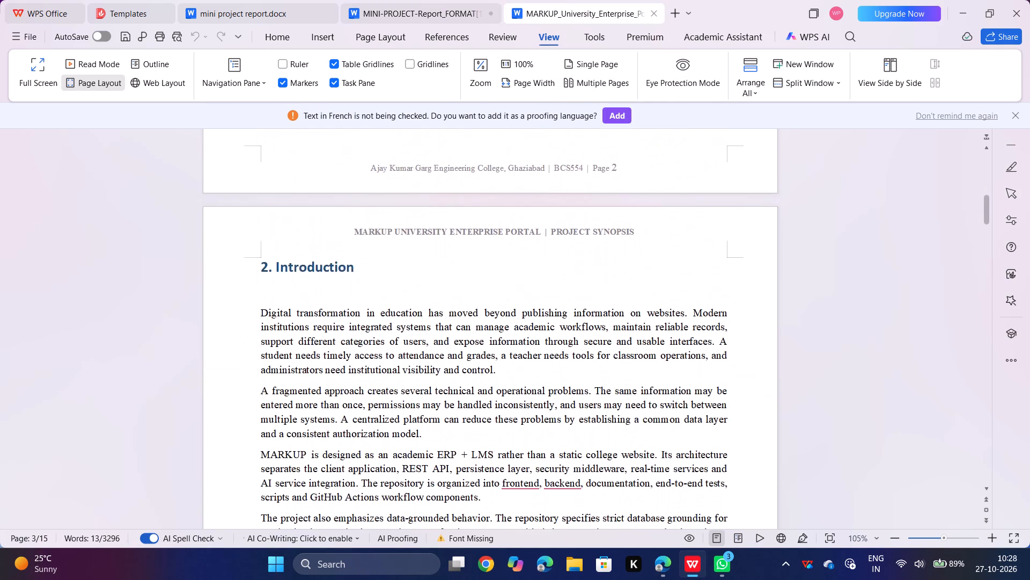
scroll(462, 376, "down", 8)
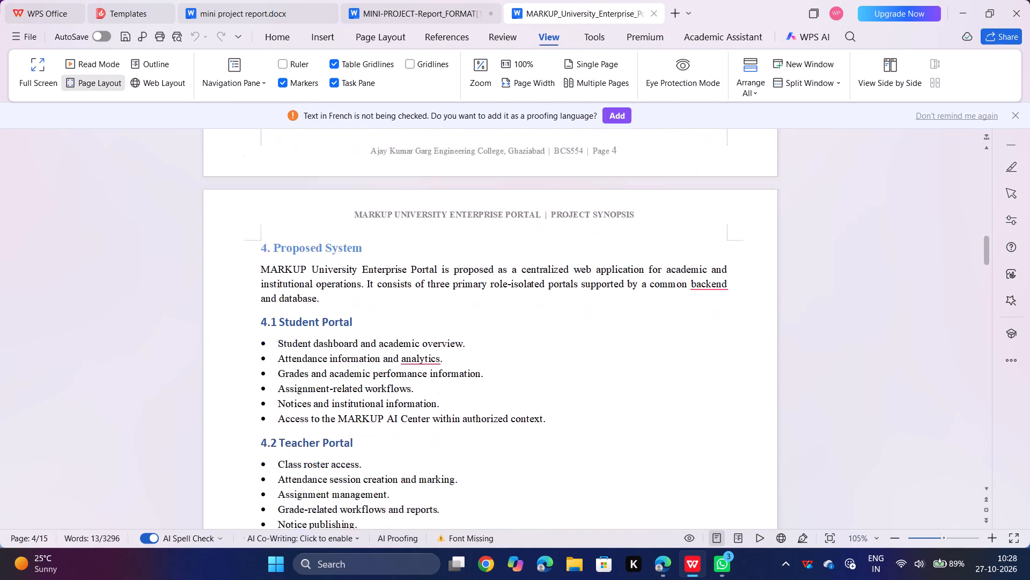
scroll(462, 376, "down", 1)
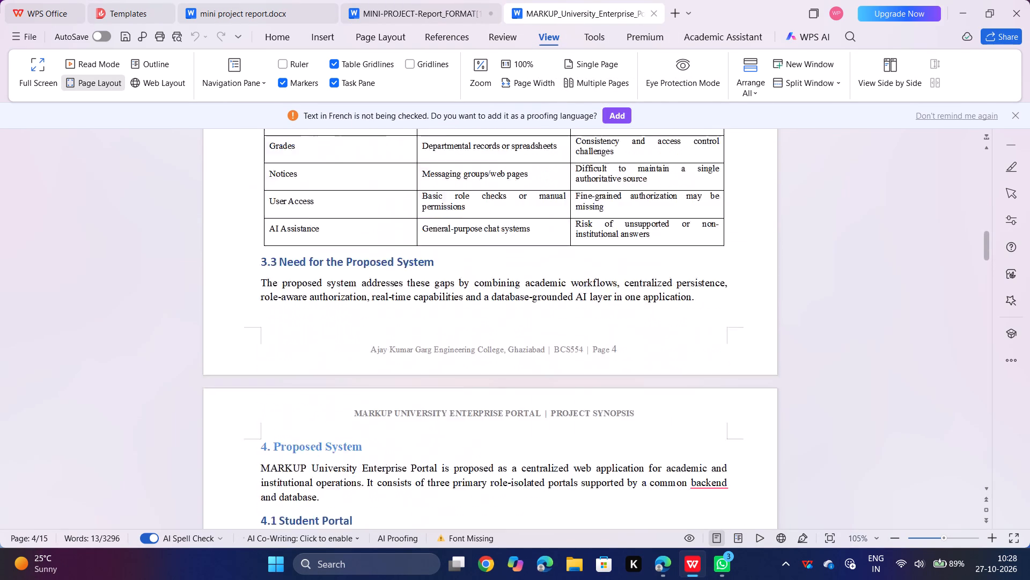
scroll(462, 376, "down", 1)
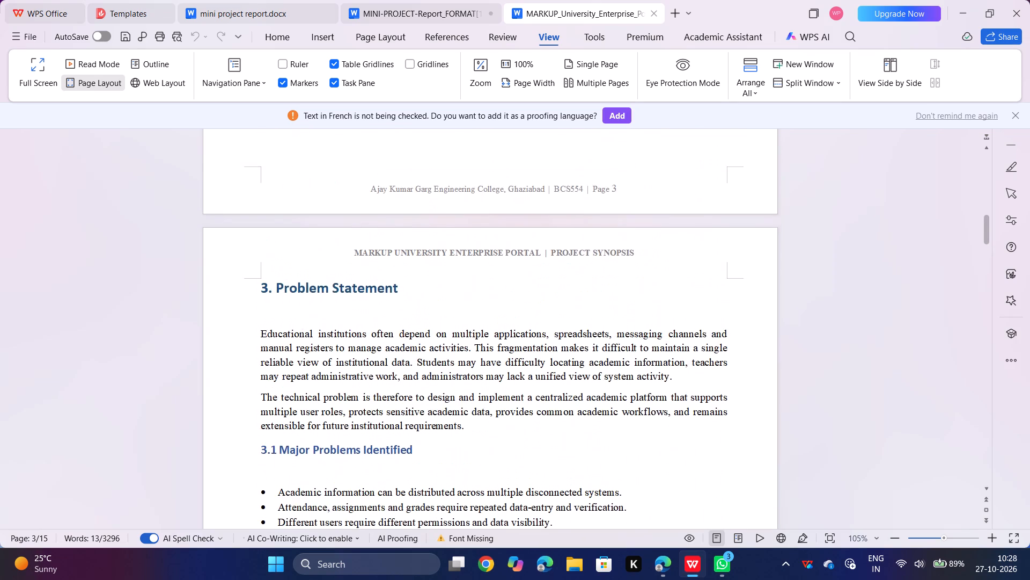
scroll(462, 376, "down", 1)
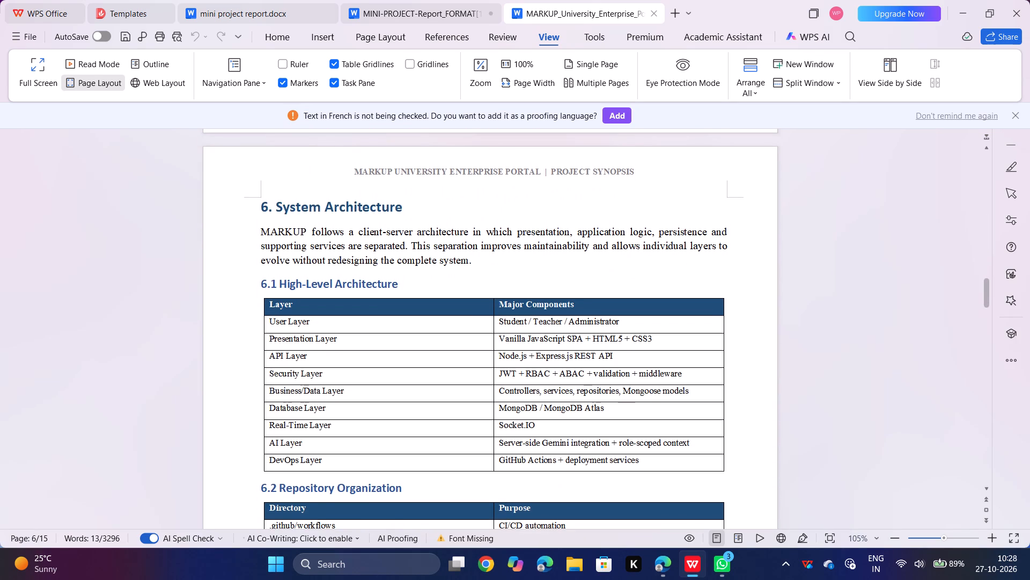
scroll(462, 376, "down", 4)
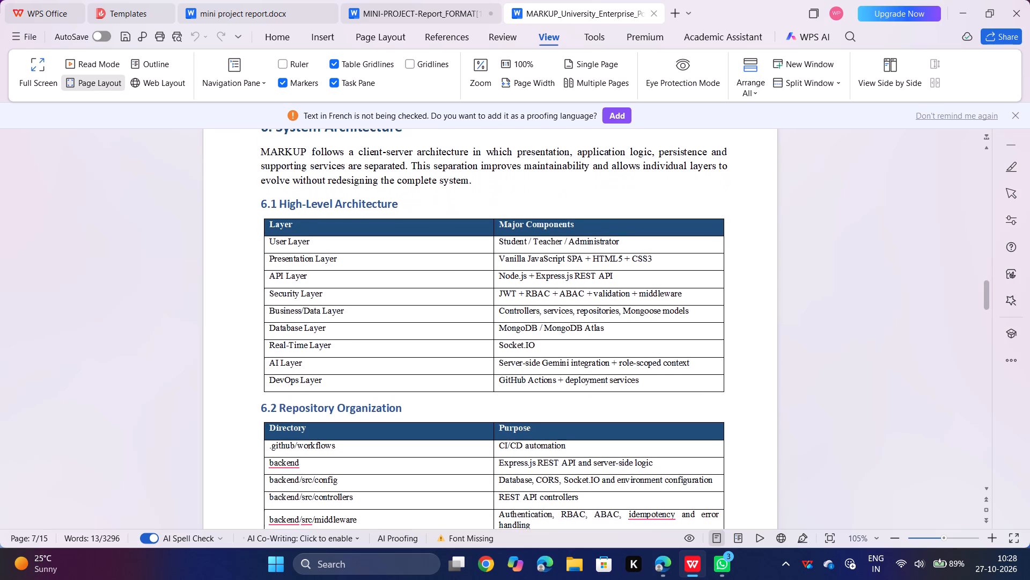
scroll(462, 376, "down", 2)
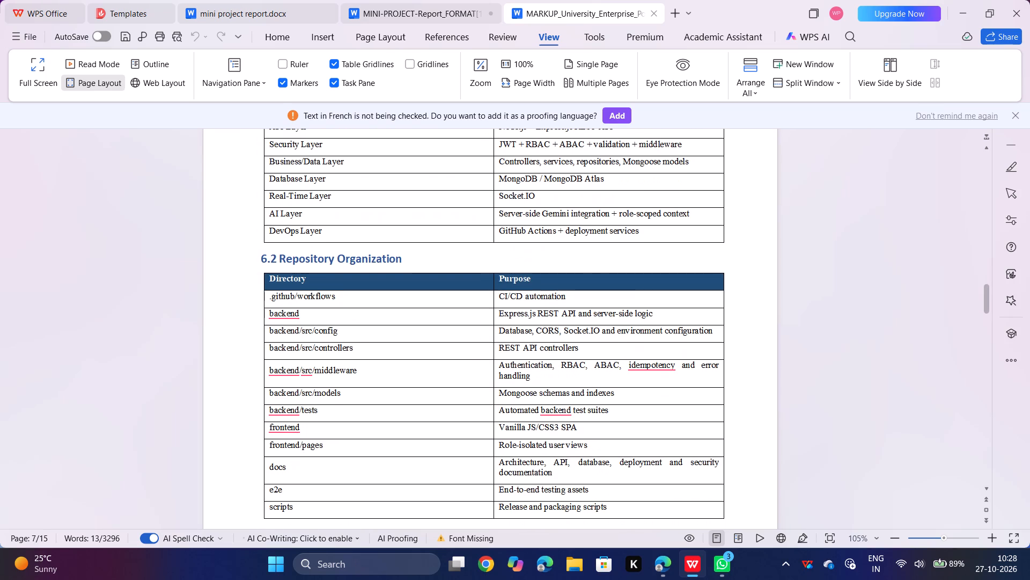
scroll(462, 376, "down", 6)
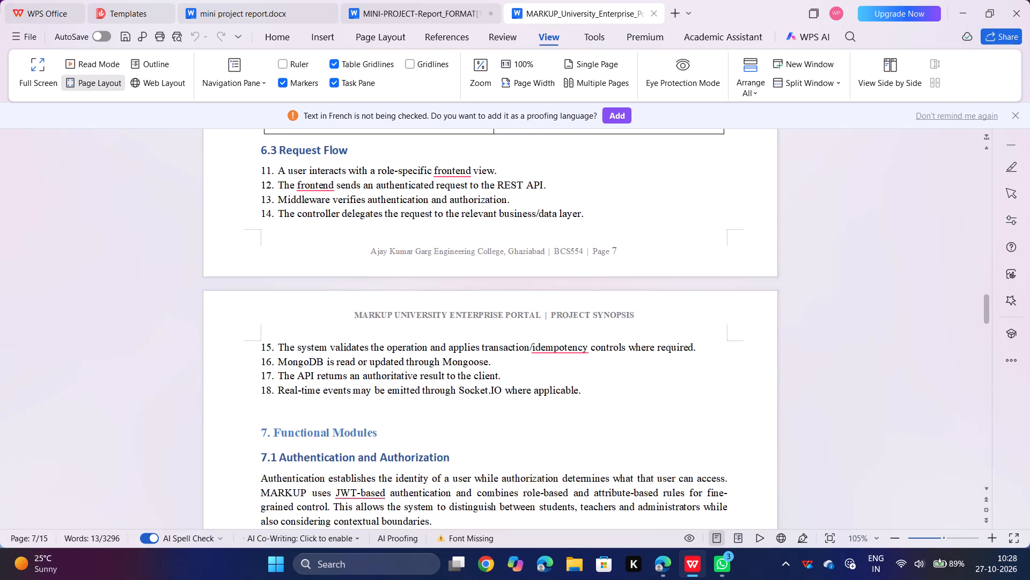
scroll(462, 376, "down", 2)
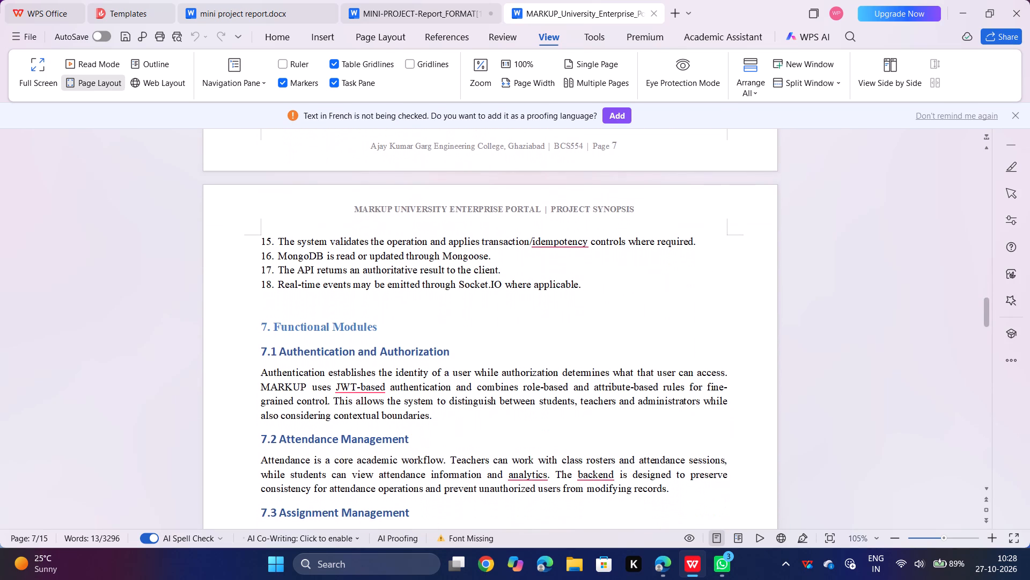
scroll(462, 376, "down", 5)
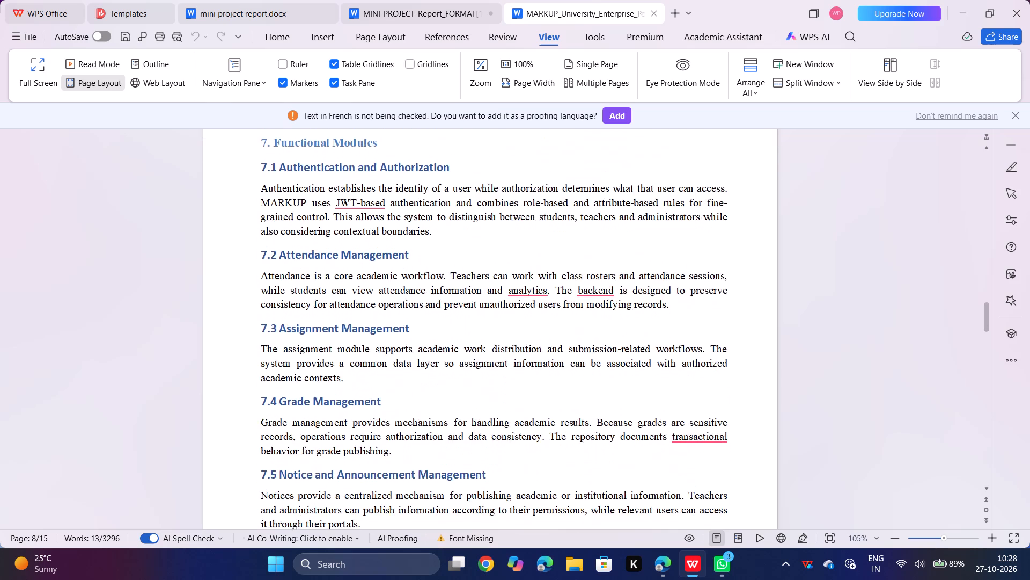
scroll(462, 376, "down", 5)
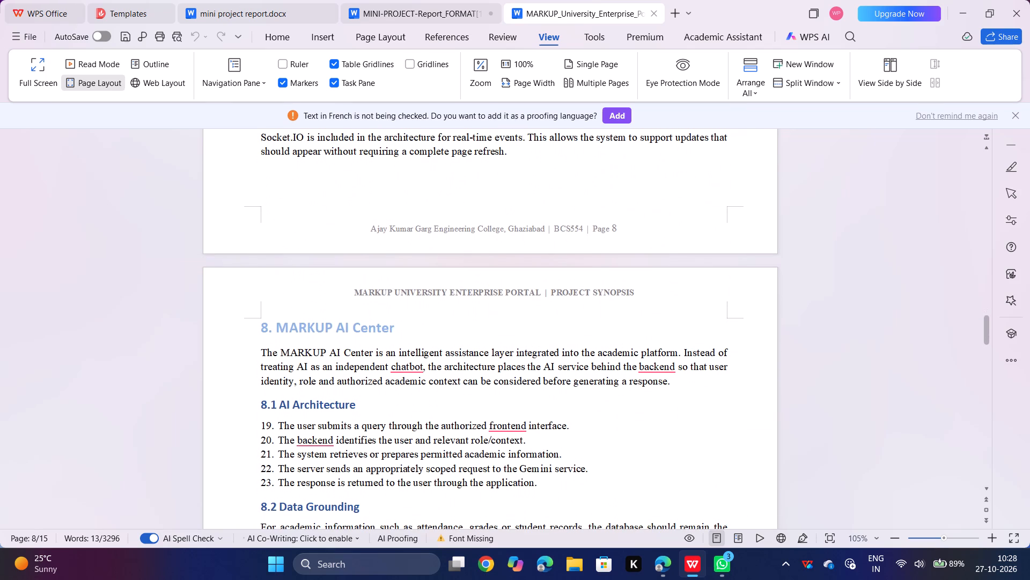
scroll(462, 376, "down", 2)
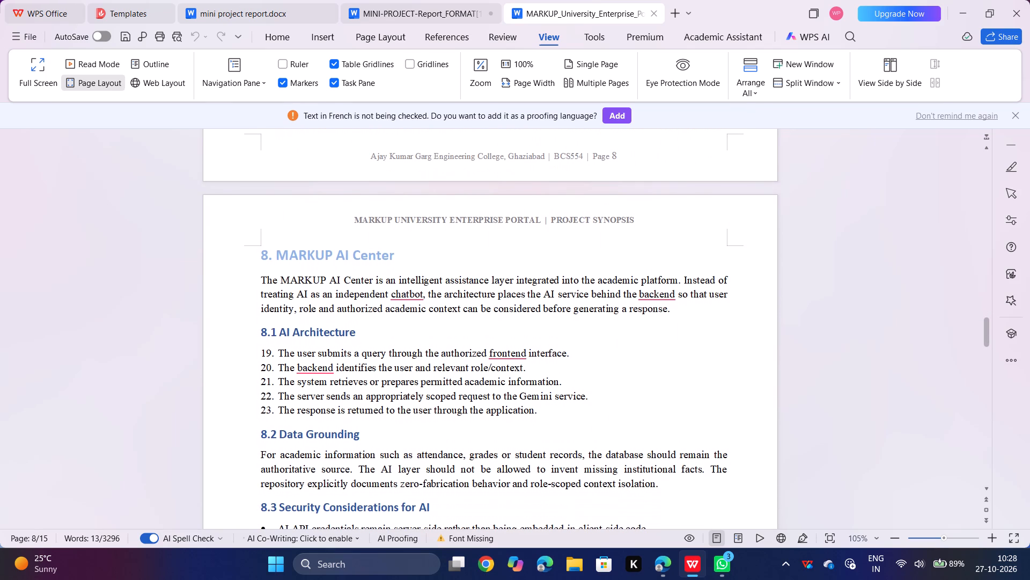
scroll(462, 376, "down", 4)
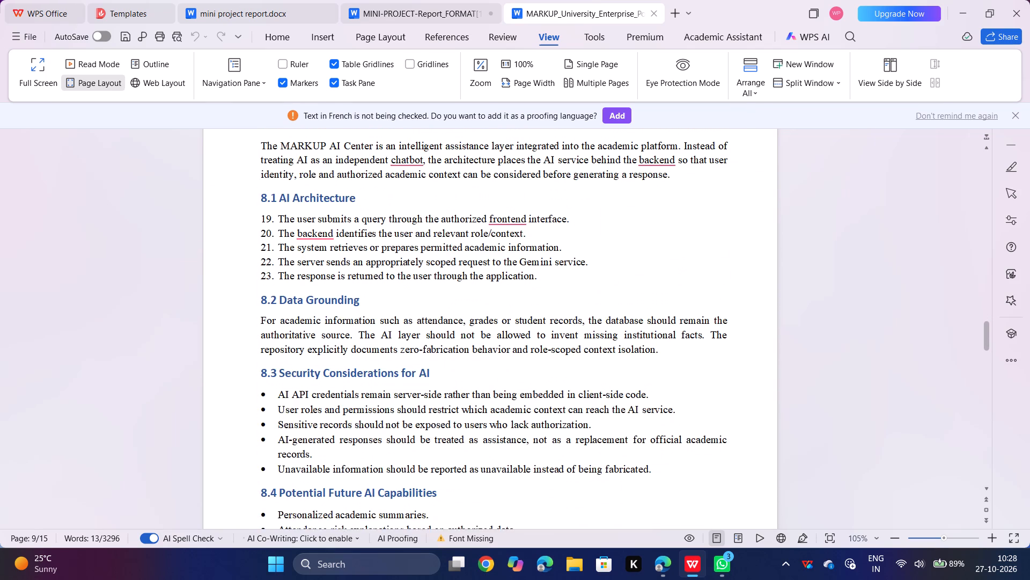
scroll(462, 376, "down", 5)
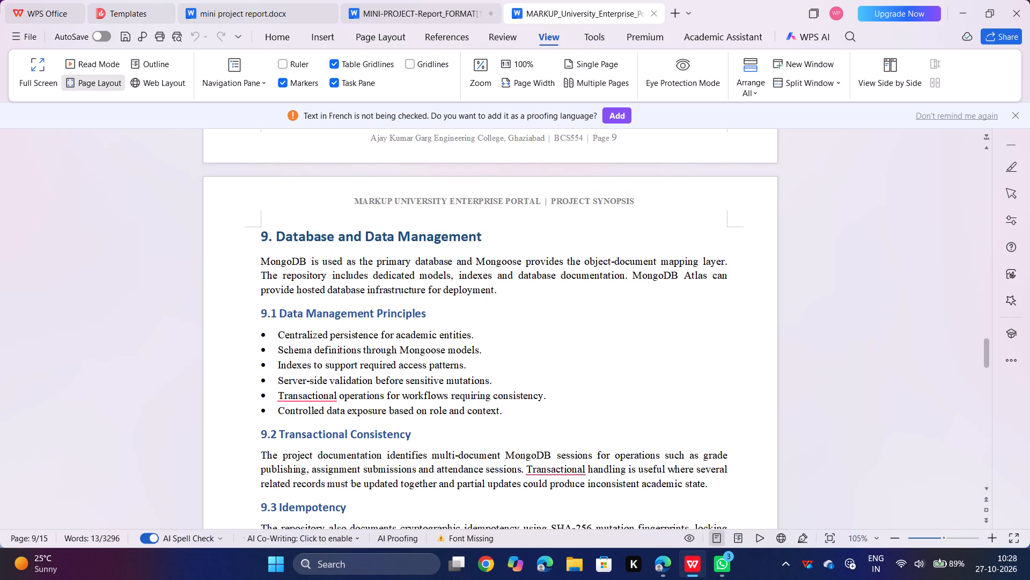
scroll(462, 376, "down", 2)
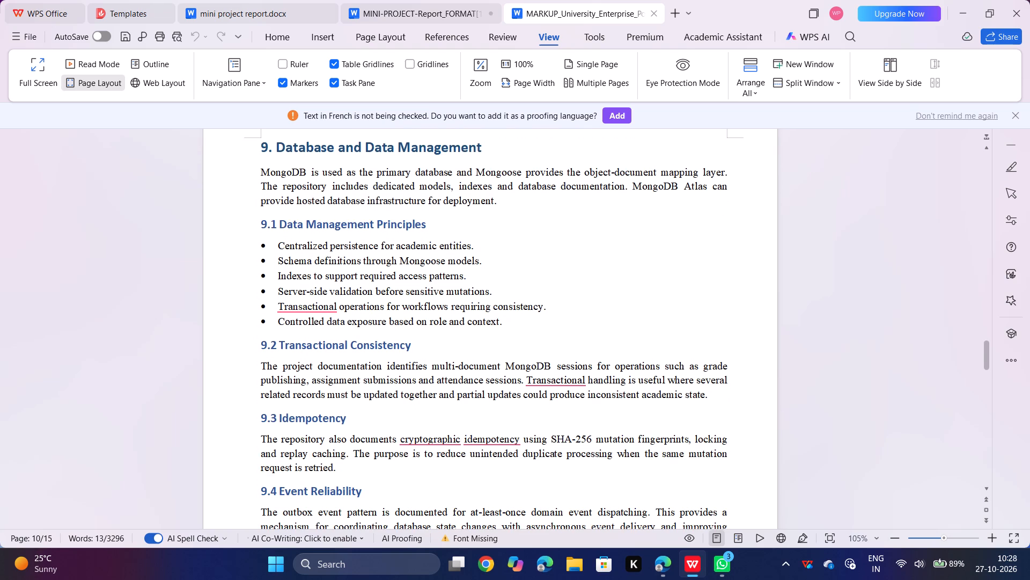
scroll(462, 376, "down", 5)
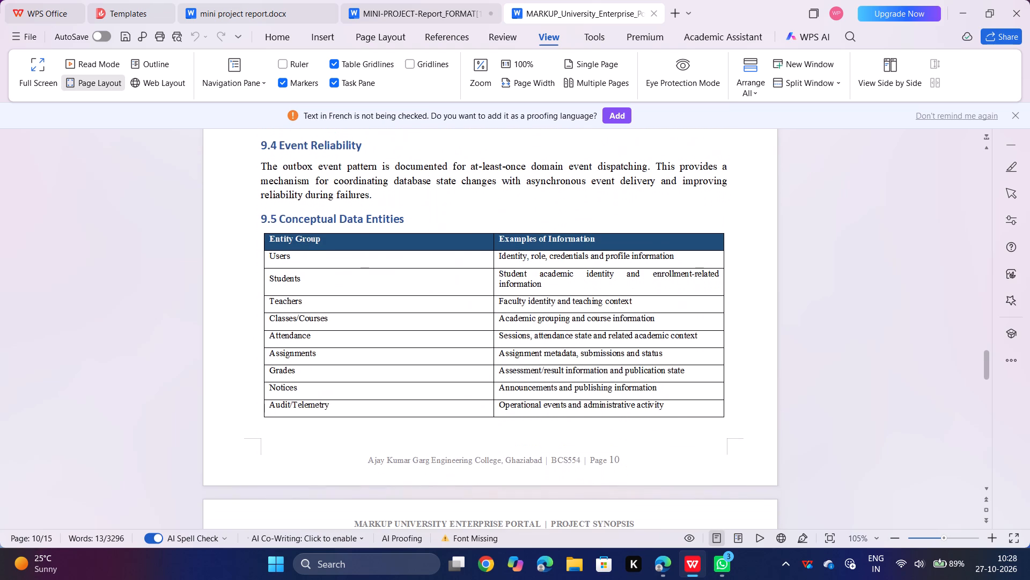
scroll(462, 376, "down", 5)
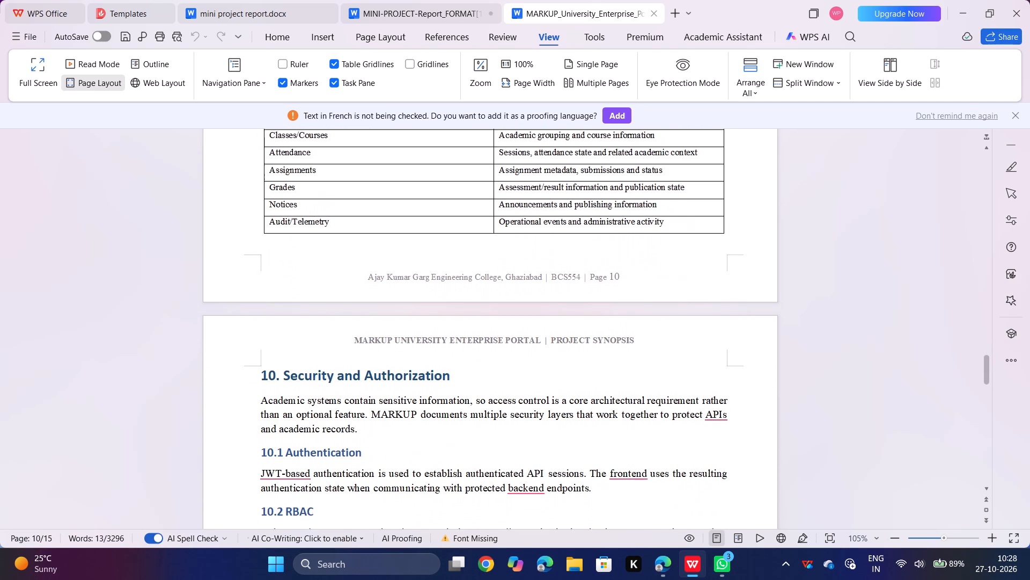
scroll(462, 376, "down", 4)
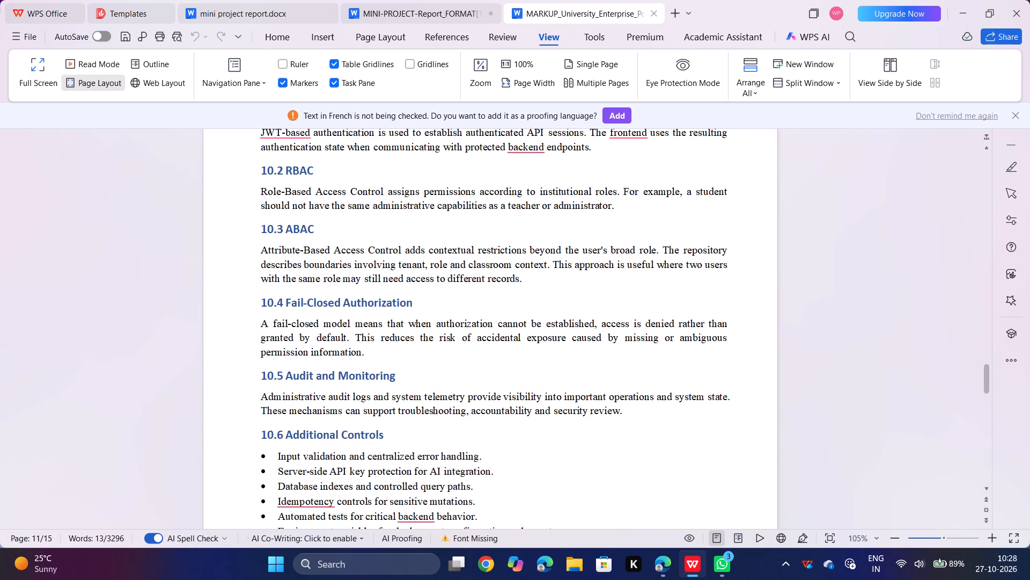